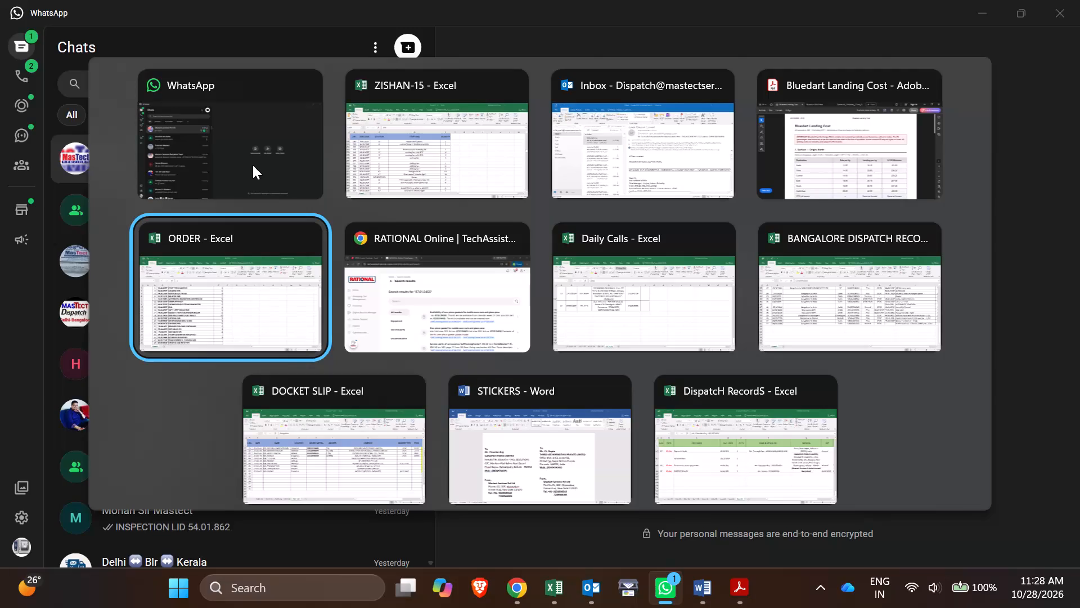
Switch to the Daily Calls workbook in Excel.
key("alt+Right")
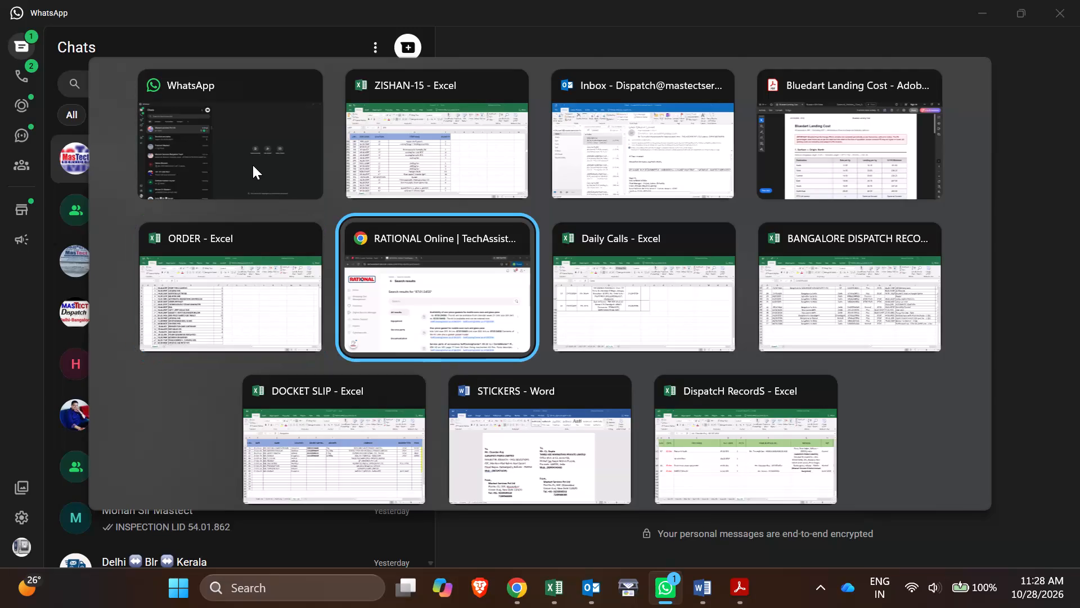
key("alt+Right")
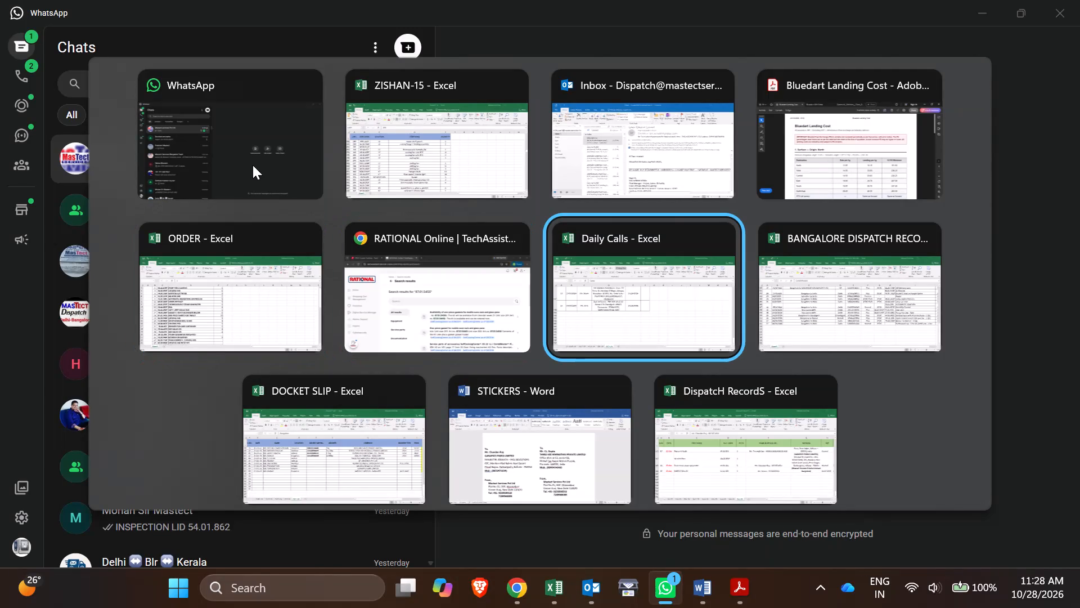
key("alt+Left")
key("alt+Right")
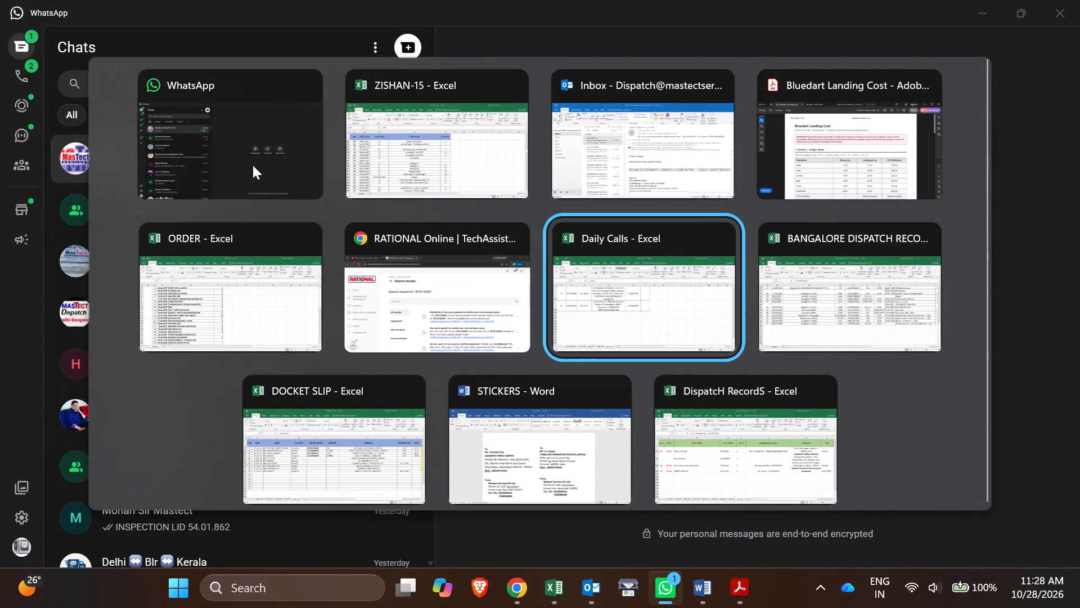
Copy the S. no to Status header row from row 123 of the OCT-26 sheet to A140 below the 27/10/2026 calls, and save the workbook.
scroll(177, 323, "up", 2)
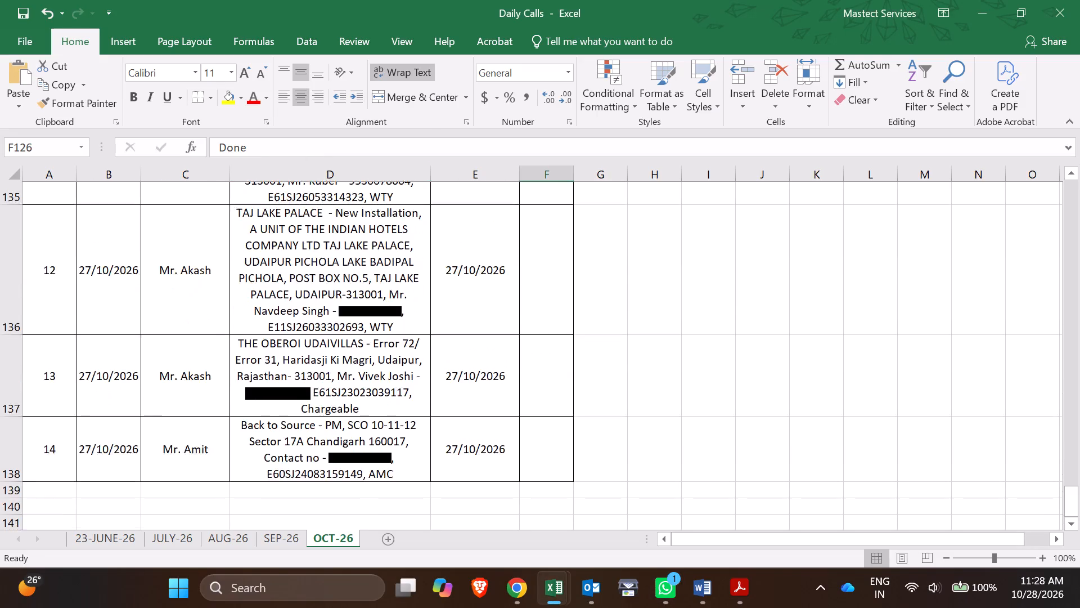
scroll(177, 323, "up", 9)
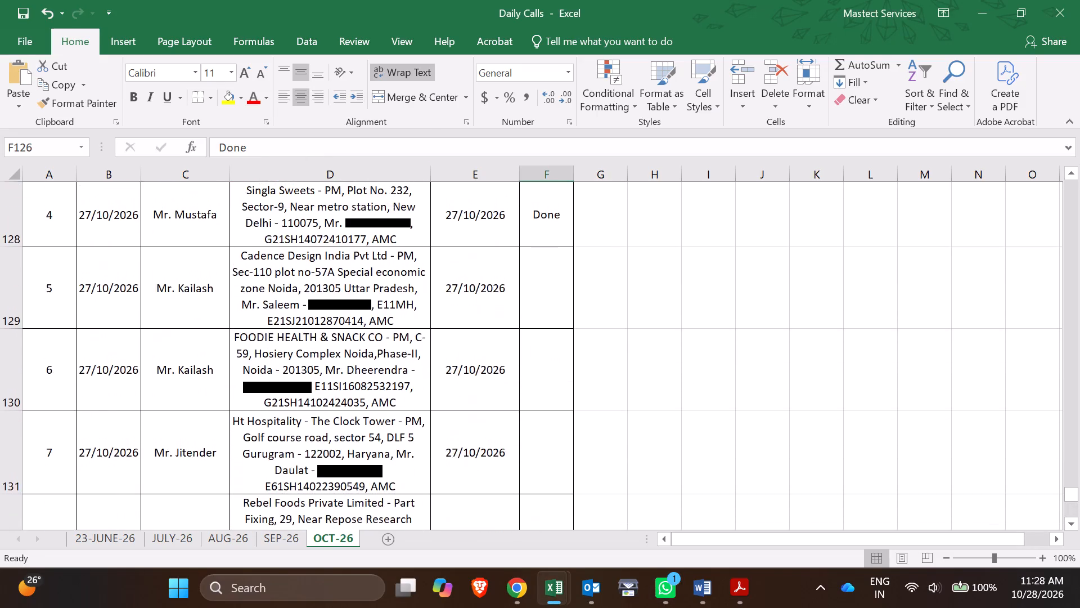
scroll(177, 323, "up", 3)
left_click(43, 217)
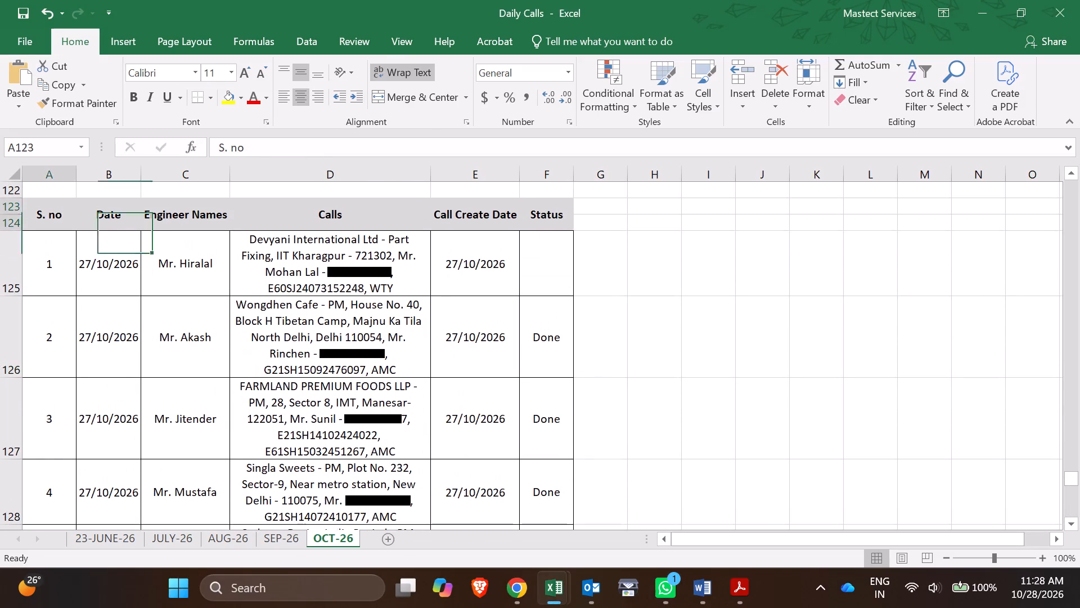
key("ctrl+shift+Right")
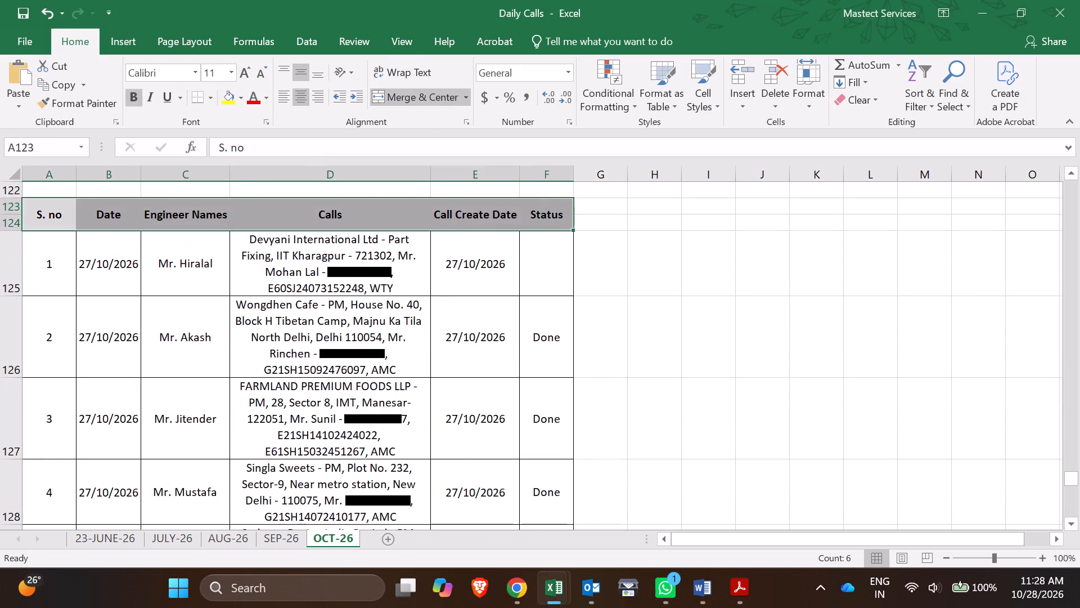
key("ctrl+c")
scroll(277, 323, "down", 7)
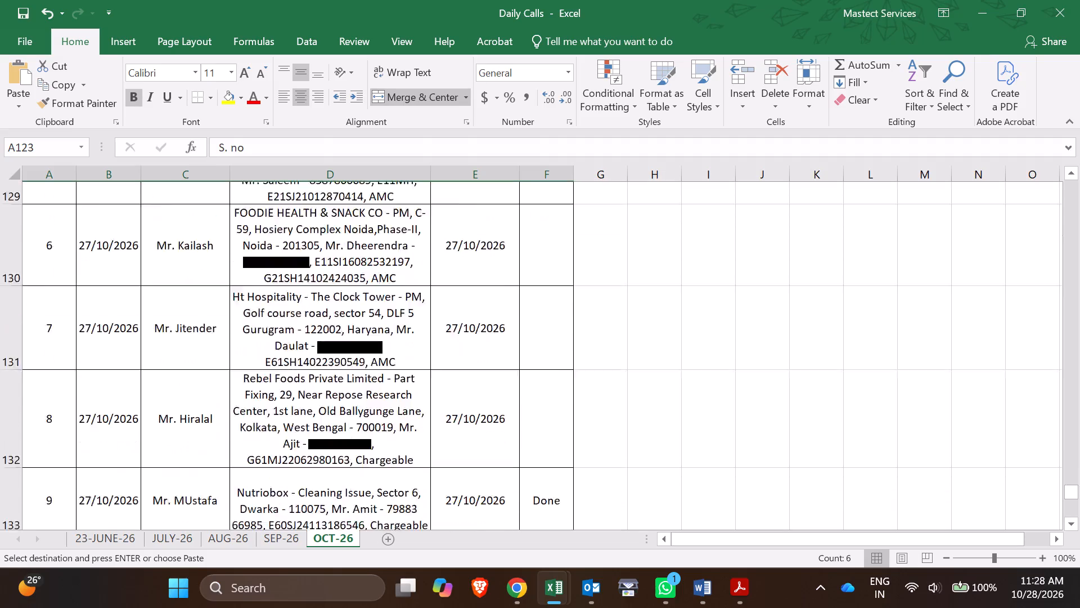
scroll(277, 323, "down", 6)
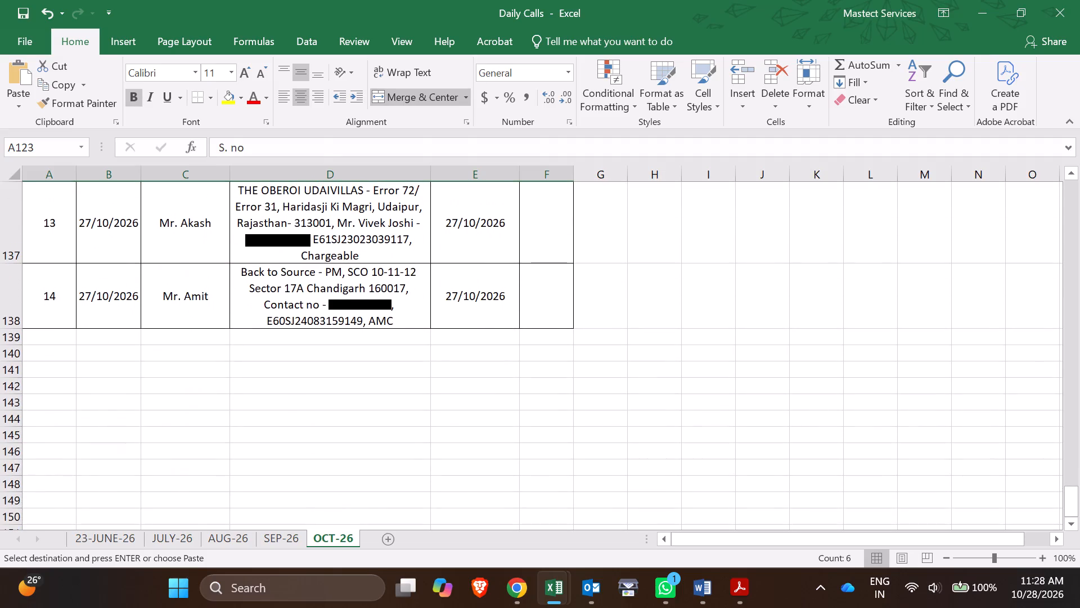
left_click(62, 354)
key("ctrl+v")
key("ctrl+s")
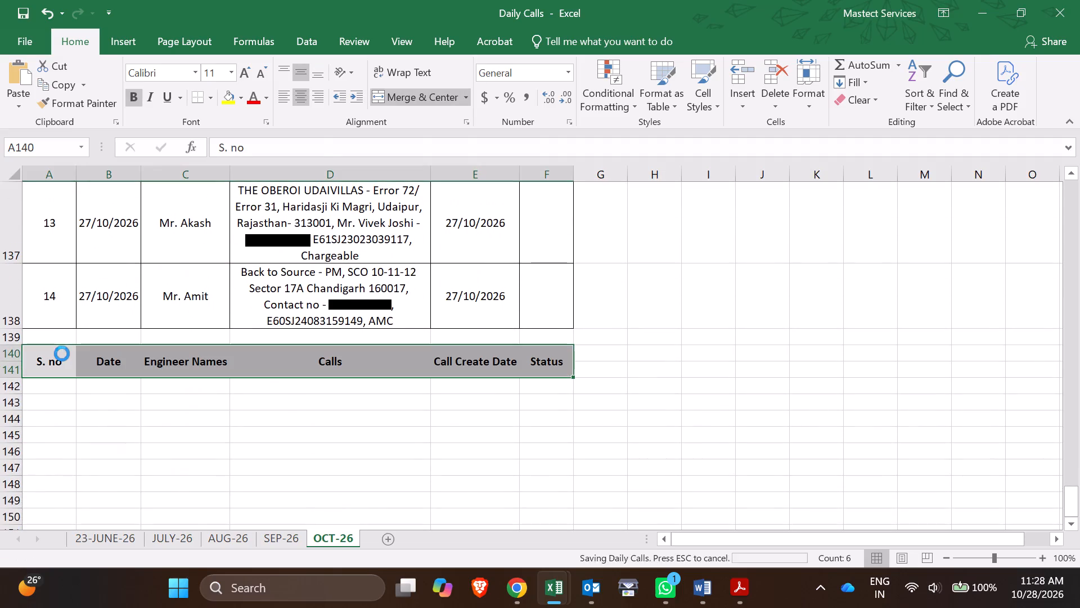
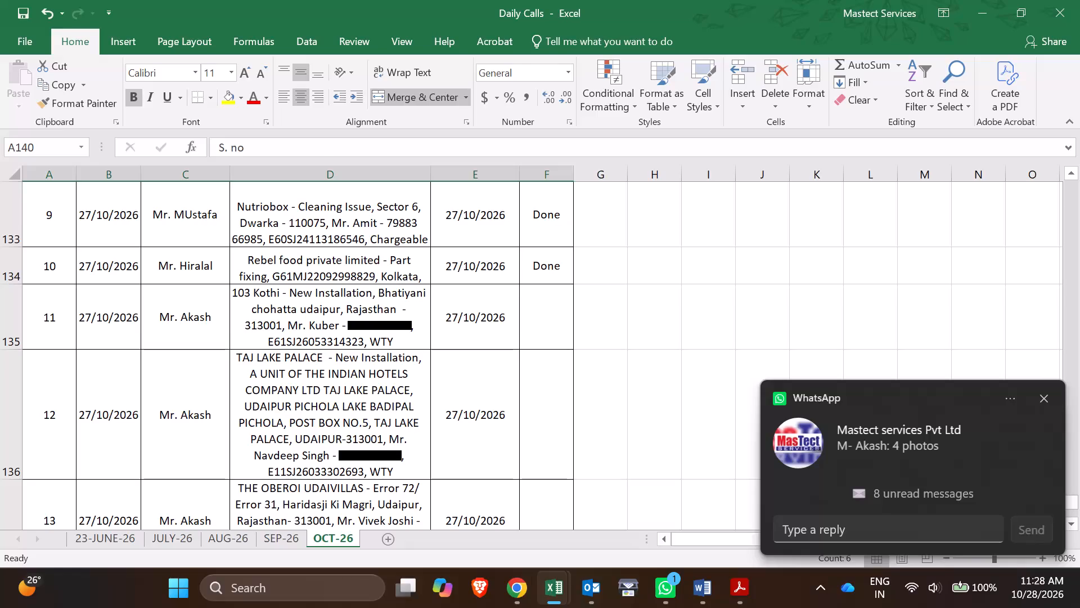
Select the 27/10/2026 call number 11, the 103 Kothi new installation row, from S. no through Status (A135:F135).
left_click(31, 308)
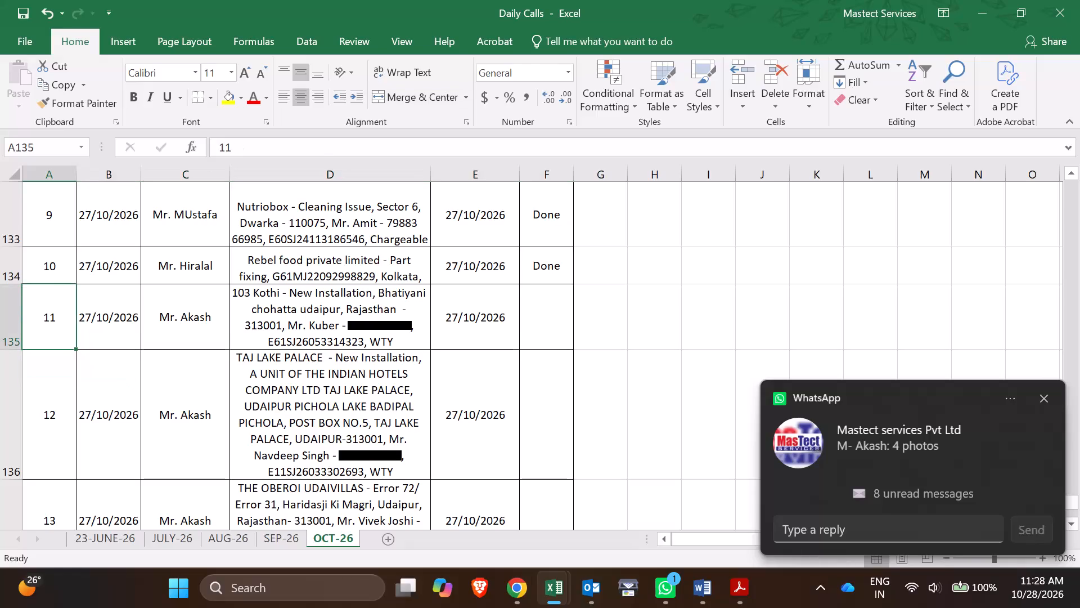
key("ctrl+shift+Right")
key("shift+Right")
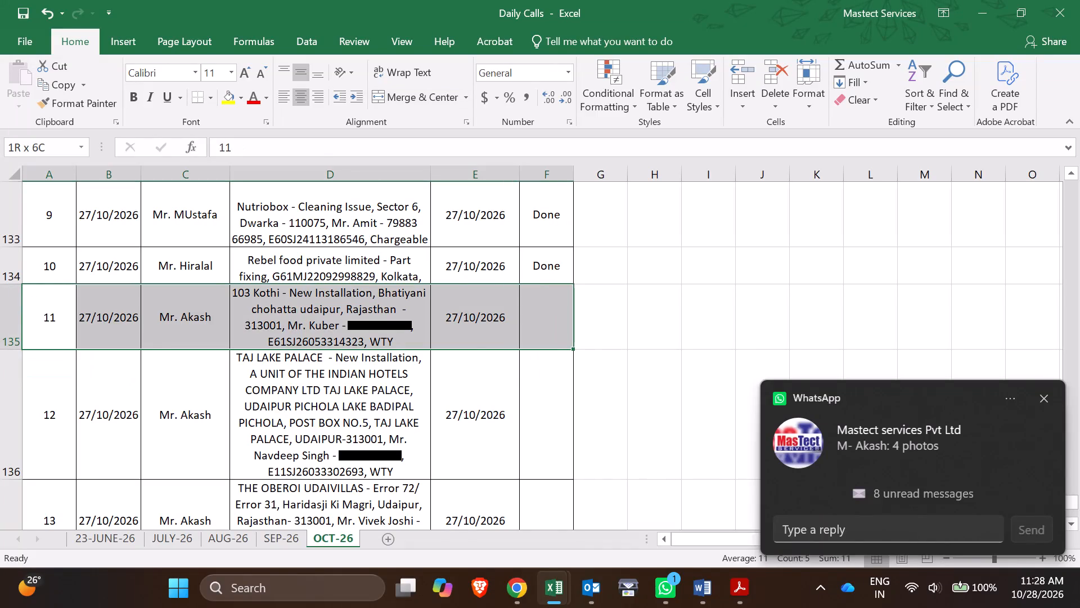
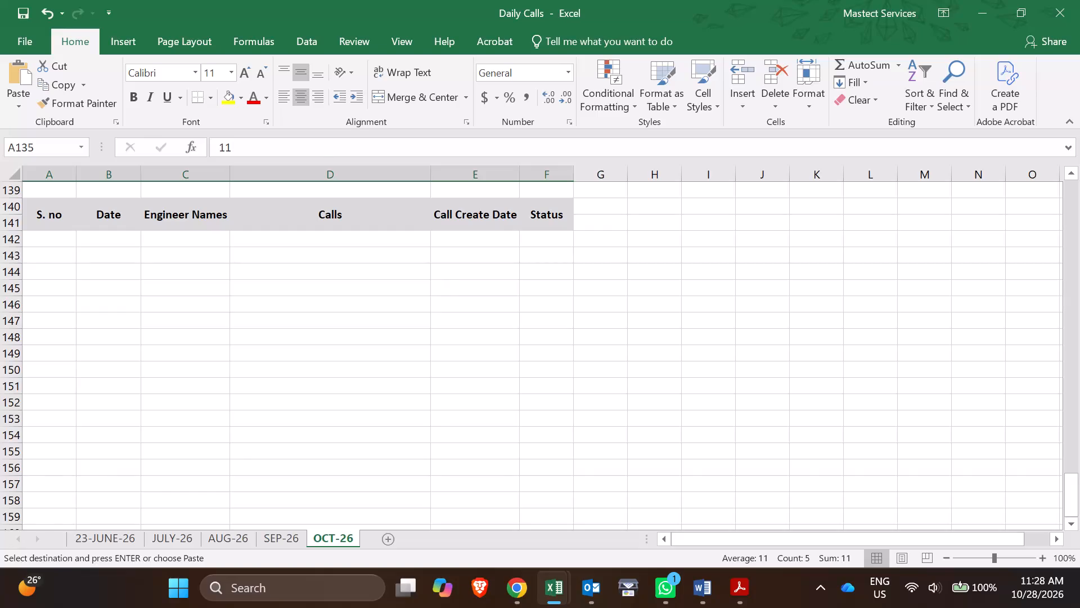
Paste the copied 103 Kothi new installation call row under the new header at A142, and save the workbook.
key("ctrl+v")
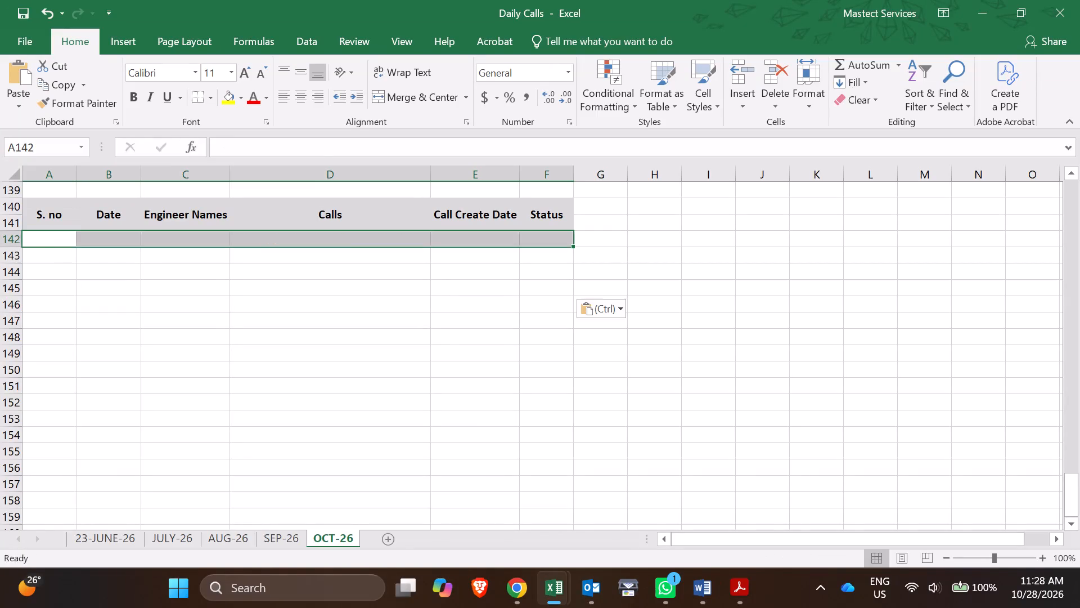
key("ctrl+s")
Renumber the pasted 103 Kothi call in row 142 as S. no 1, set its Date to 28/10/2026, and save.
key("Left")
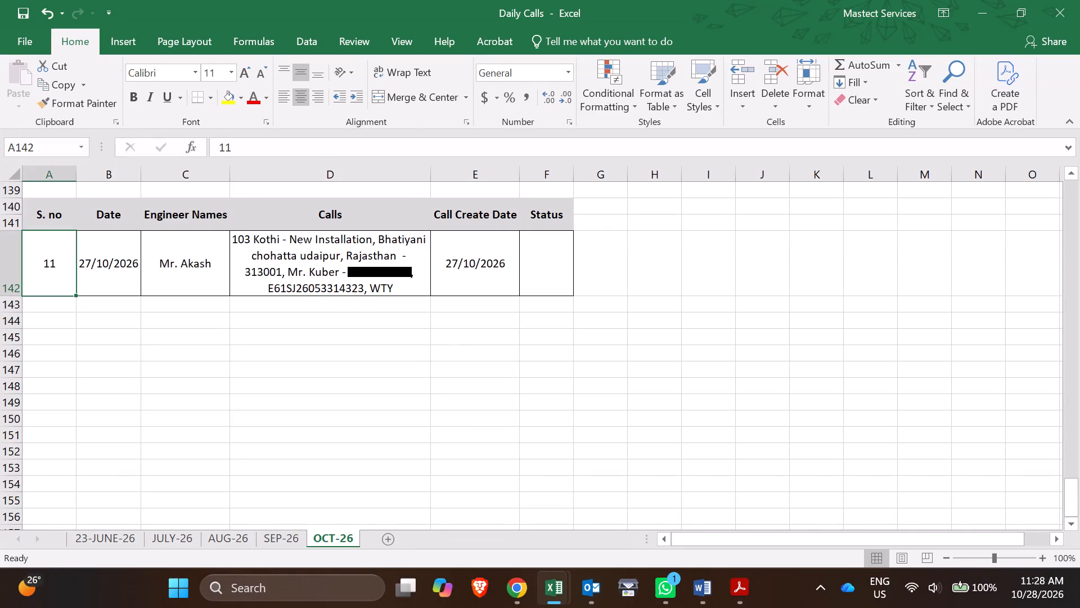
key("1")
key("Return")
key("Up")
key("Right")
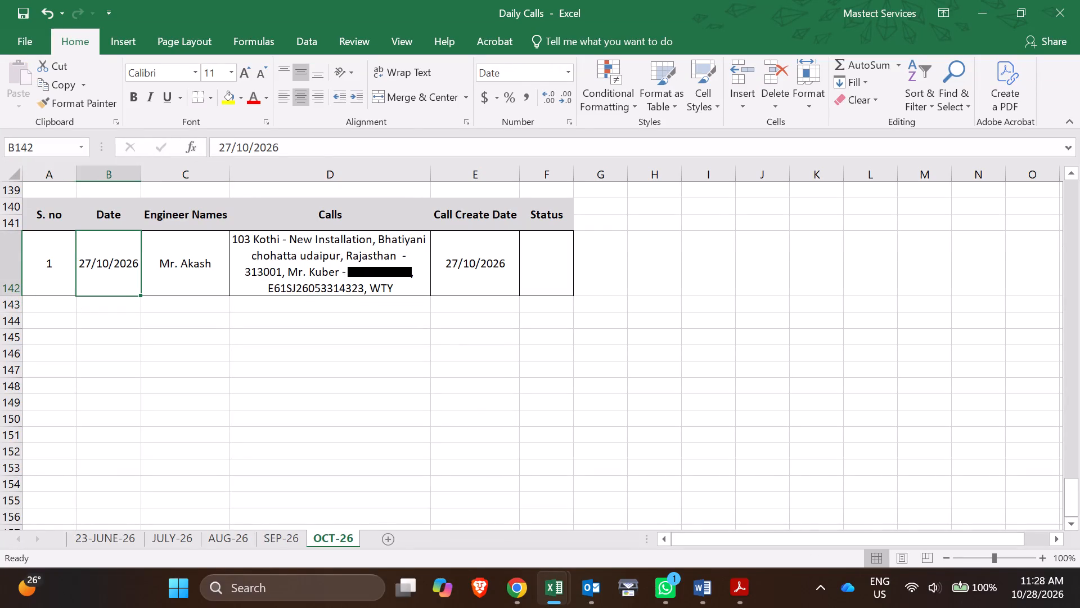
left_click(229, 147)
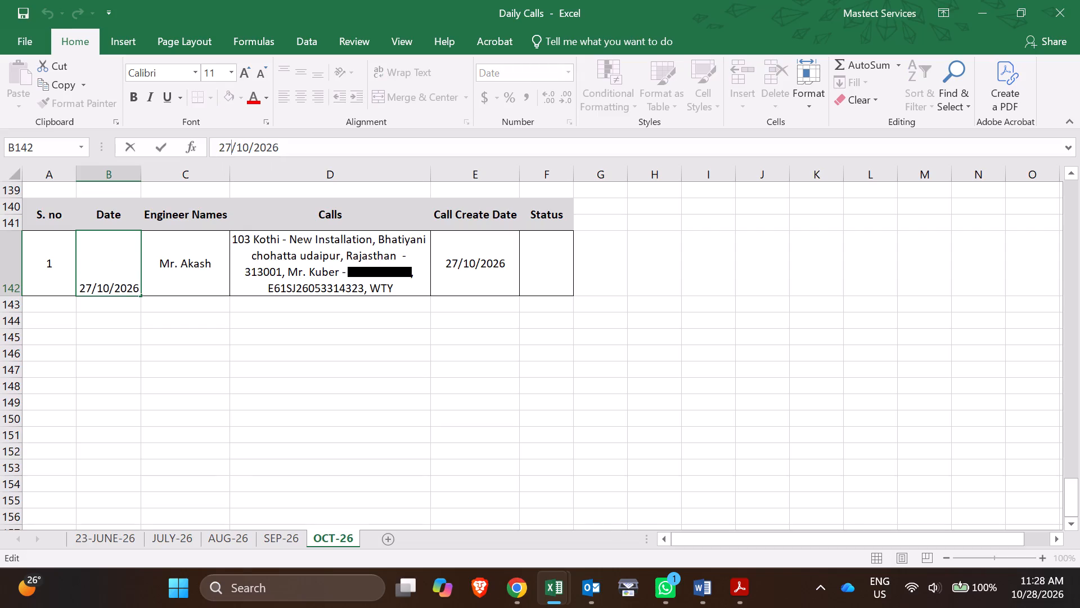
key("BackSpace")
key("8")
key("Return")
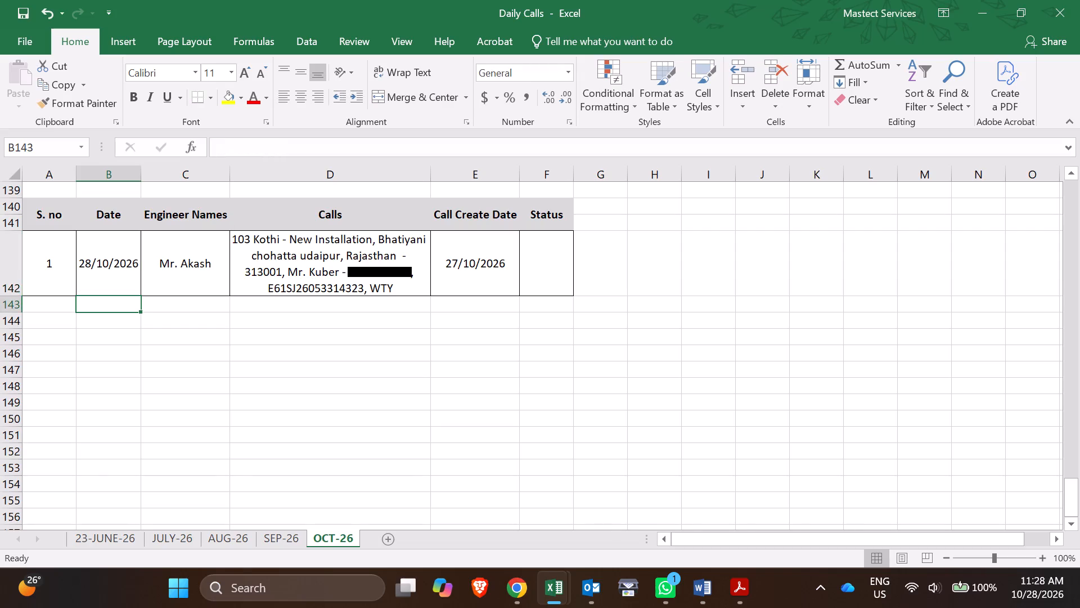
key("ctrl+s")
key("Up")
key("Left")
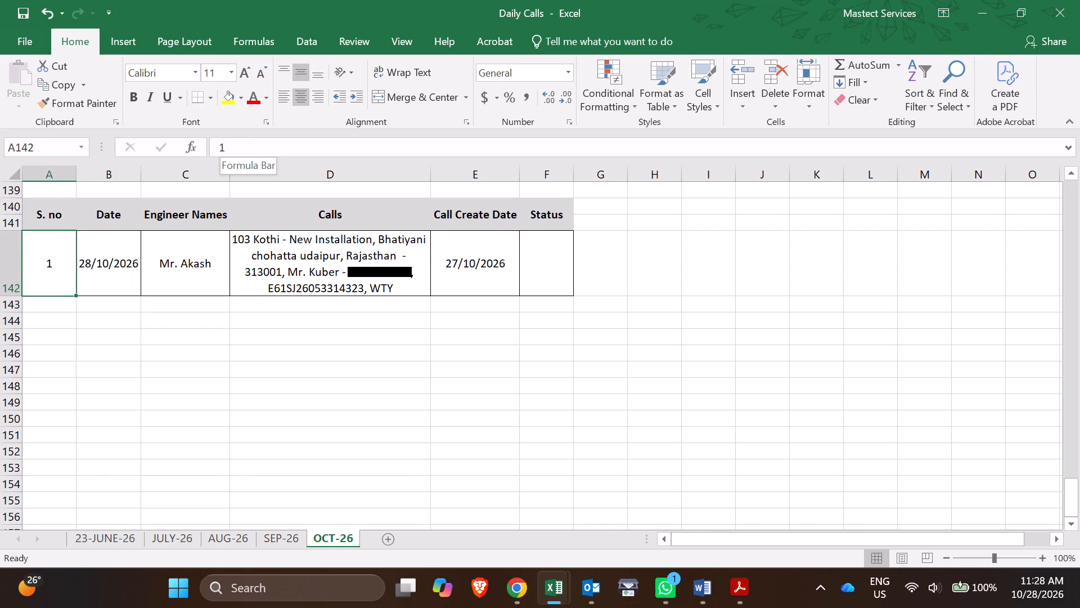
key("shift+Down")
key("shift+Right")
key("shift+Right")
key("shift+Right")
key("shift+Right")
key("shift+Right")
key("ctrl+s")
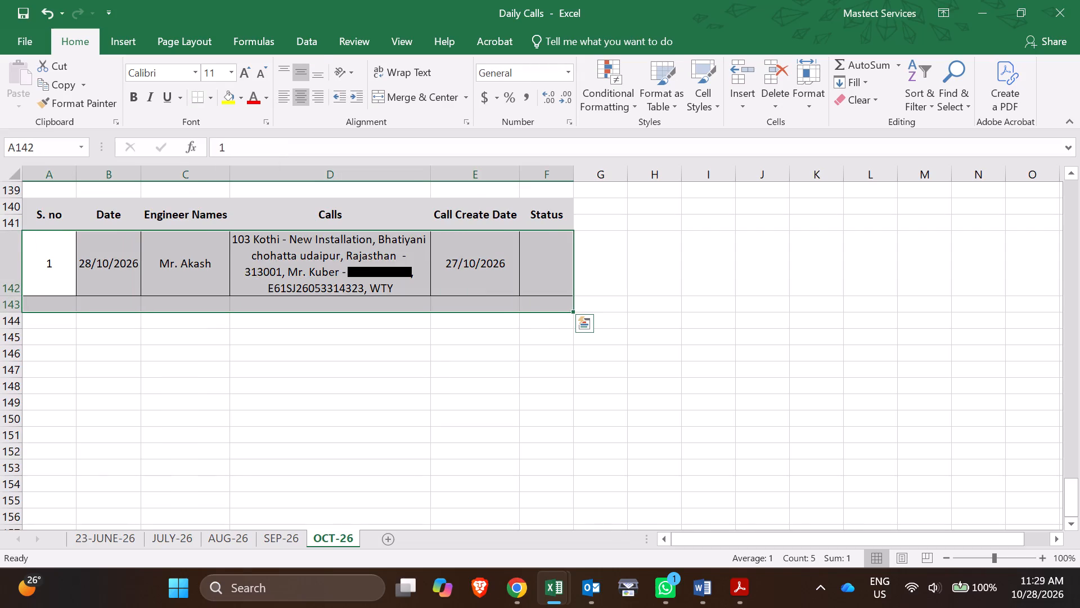
Select the TAJ LAKE PALACE new installation call, number 12 of the 27/10/2026 entries, in the Calls column (D136).
scroll(250, 262, "up", 5)
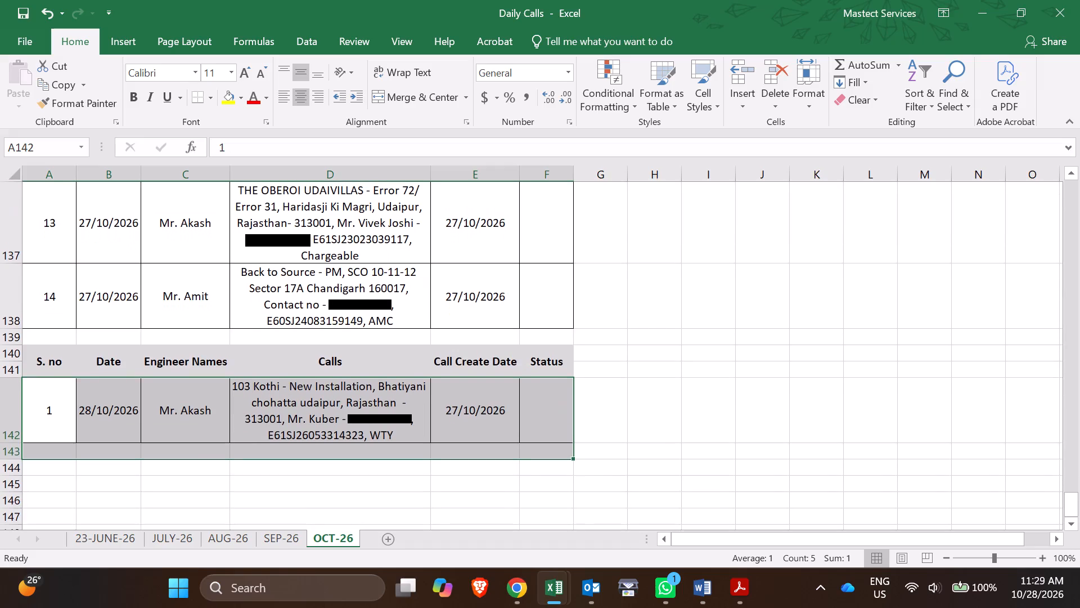
scroll(250, 262, "up", 3)
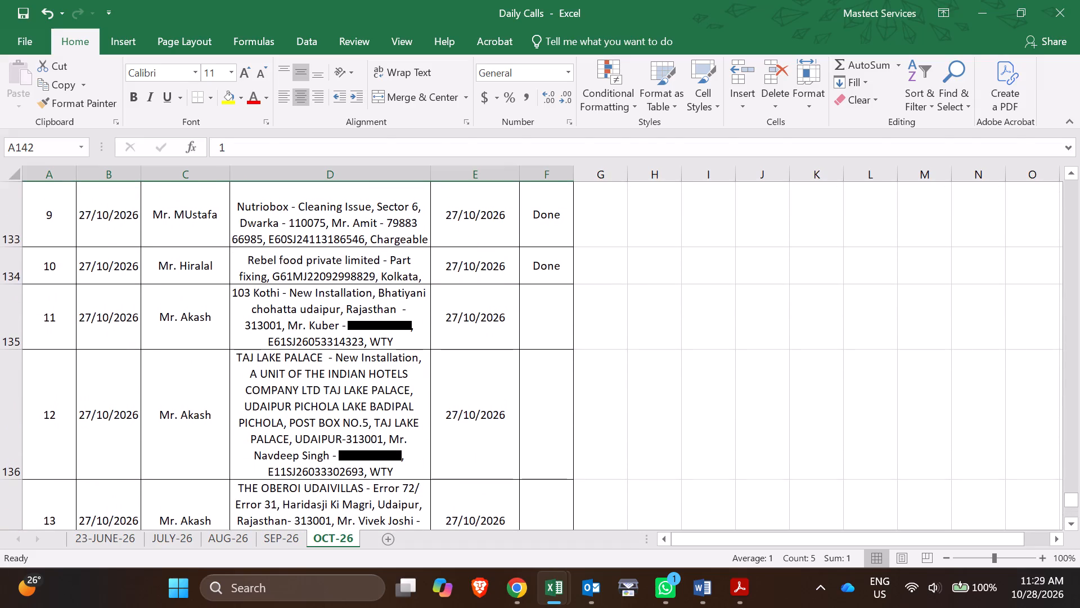
left_click(273, 376)
scroll(273, 376, "down", 2)
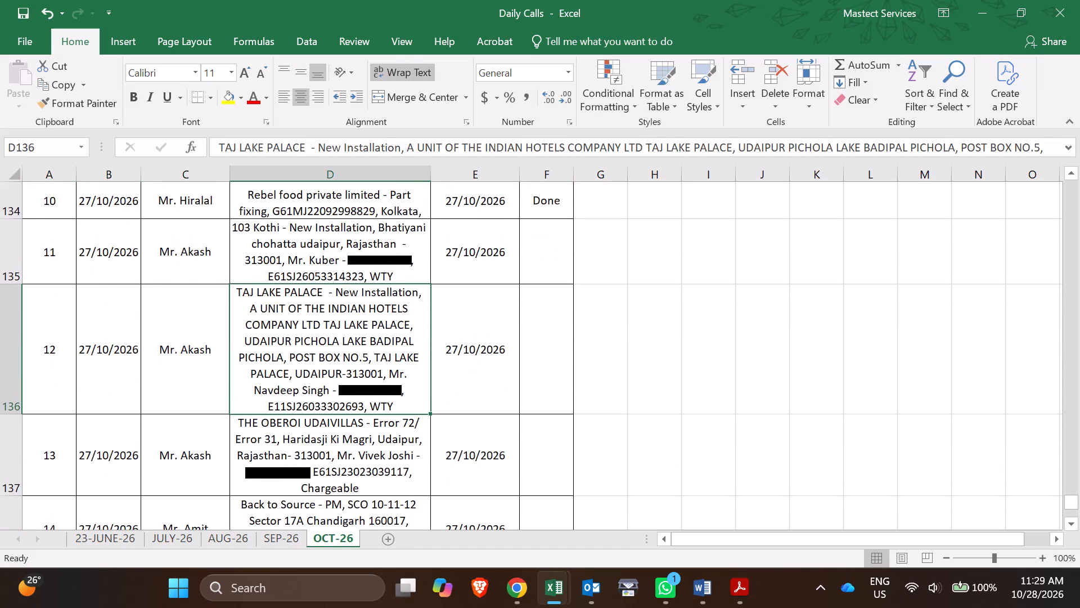
Copy the full TAJ LAKE PALACE call entry, number 12, into the empty row below the 103 Kothi entry dated 28/10/2026.
left_click(49, 354)
key("ctrl+shift+Right")
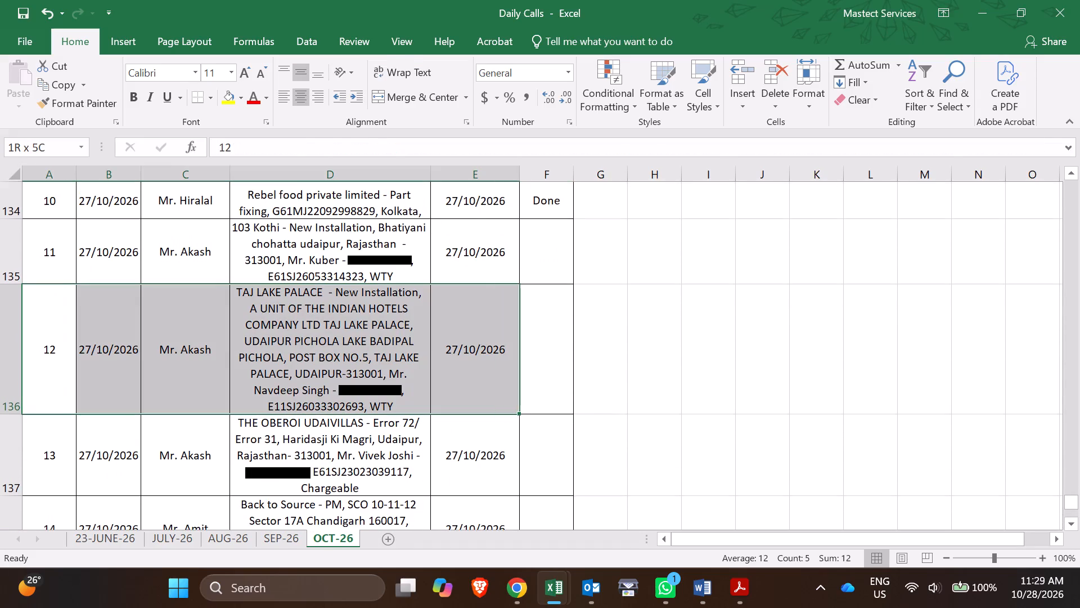
key("shift+Right")
key("ctrl+c")
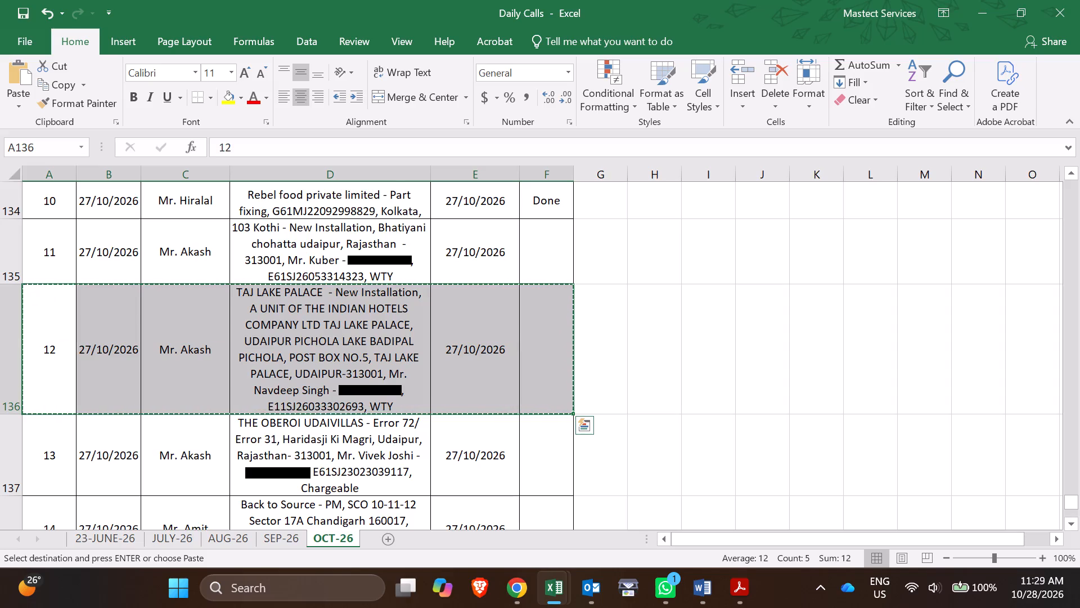
key("alt+Tab")
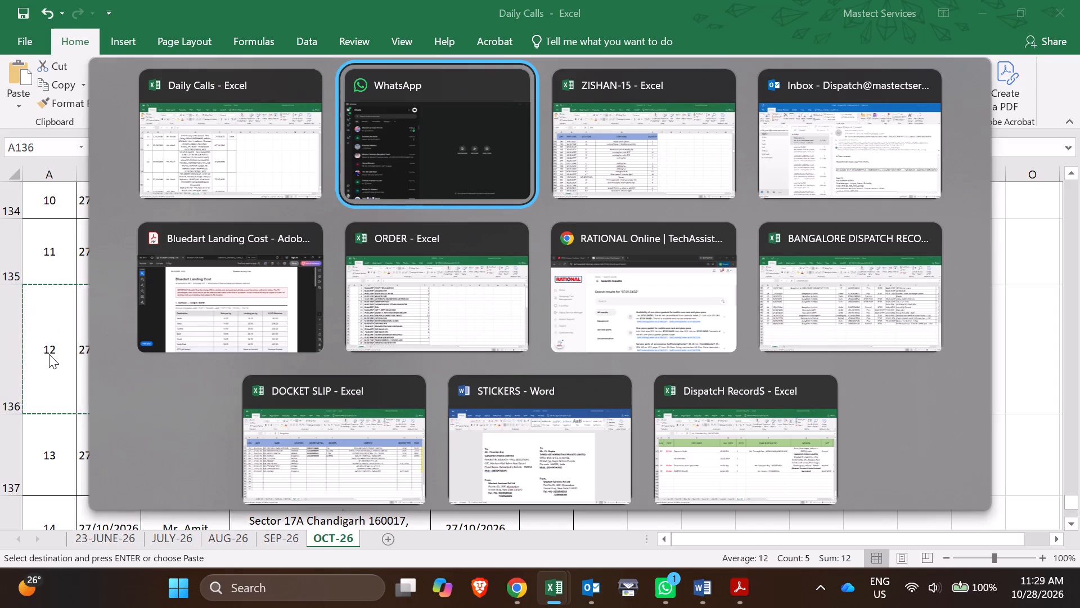
key("alt+Left")
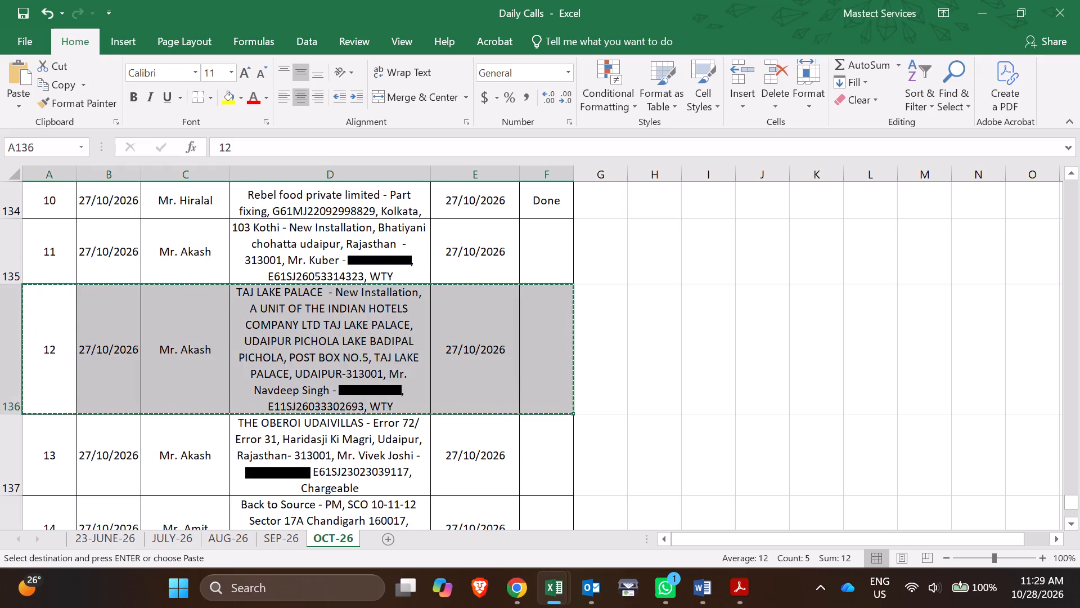
scroll(408, 406, "down", 7)
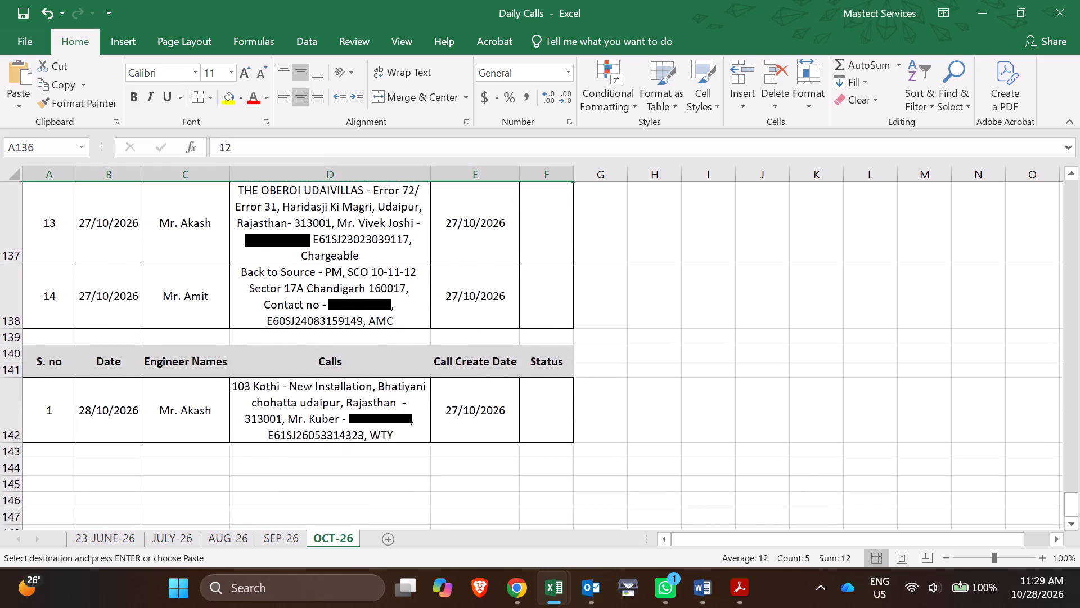
scroll(408, 406, "down", 1)
left_click(55, 365)
key("ctrl+v")
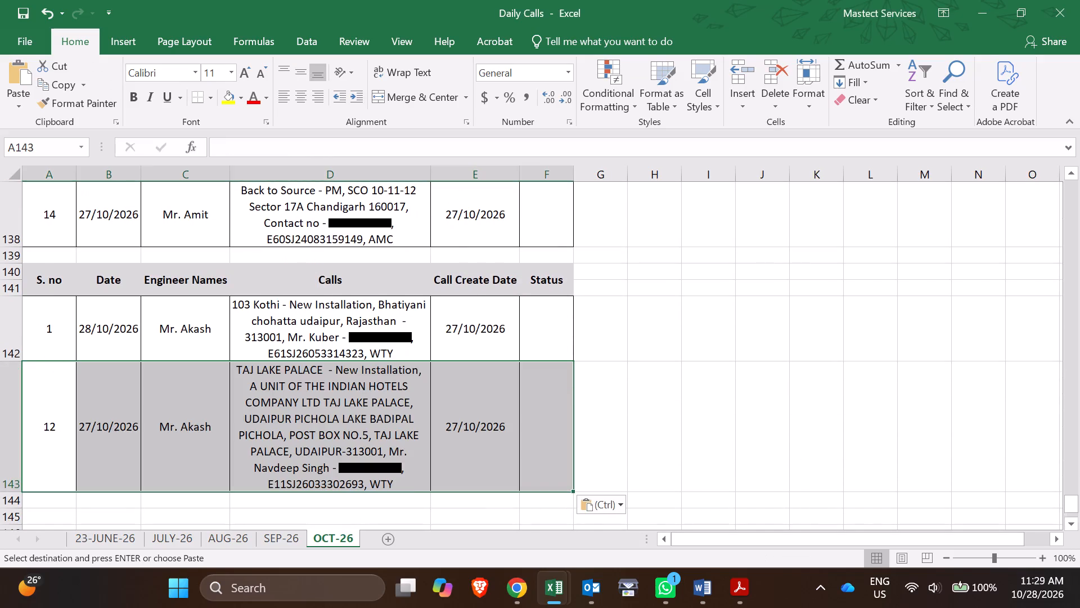
Set the serial number of the copied TAJ LAKE PALACE entry to 2.
left_click(60, 401)
key("2")
key("Return")
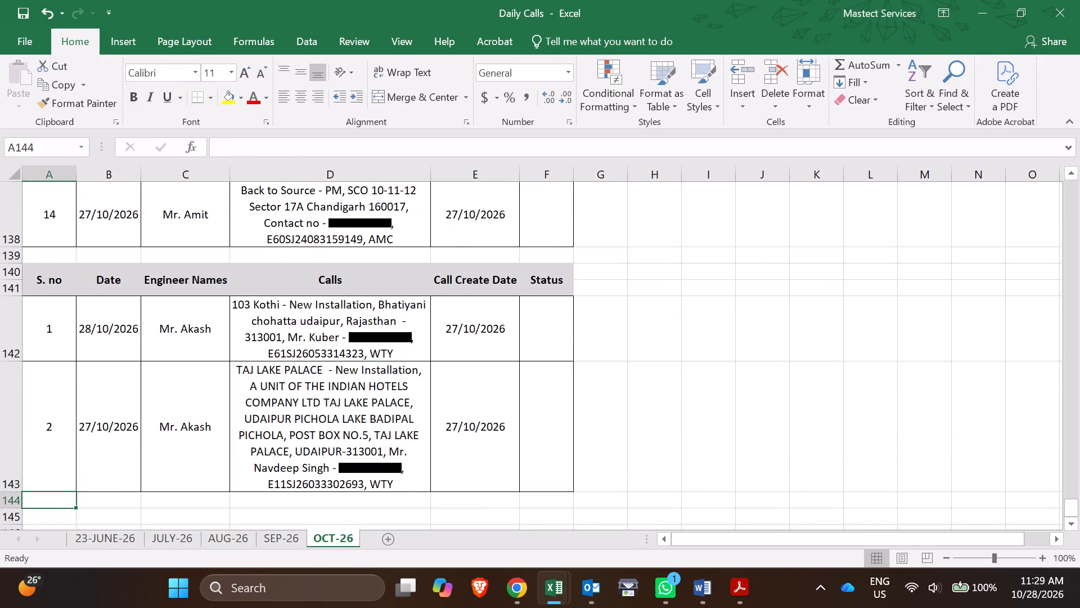
Fill the copied TAJ LAKE PALACE entry's Date with 28/10/2026 from the row above and save the workbook.
key("Up")
key("Right")
key("Right")
key("Right")
key("Left")
key("Left")
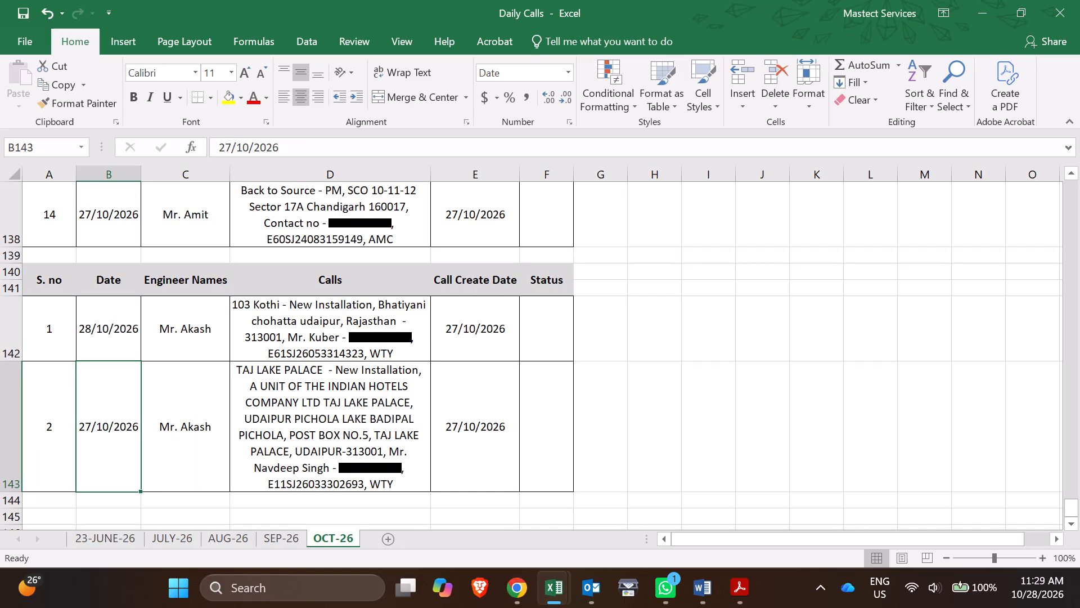
key("ctrl+d")
key("ctrl+s")
key("Right")
key("Left")
key("Left")
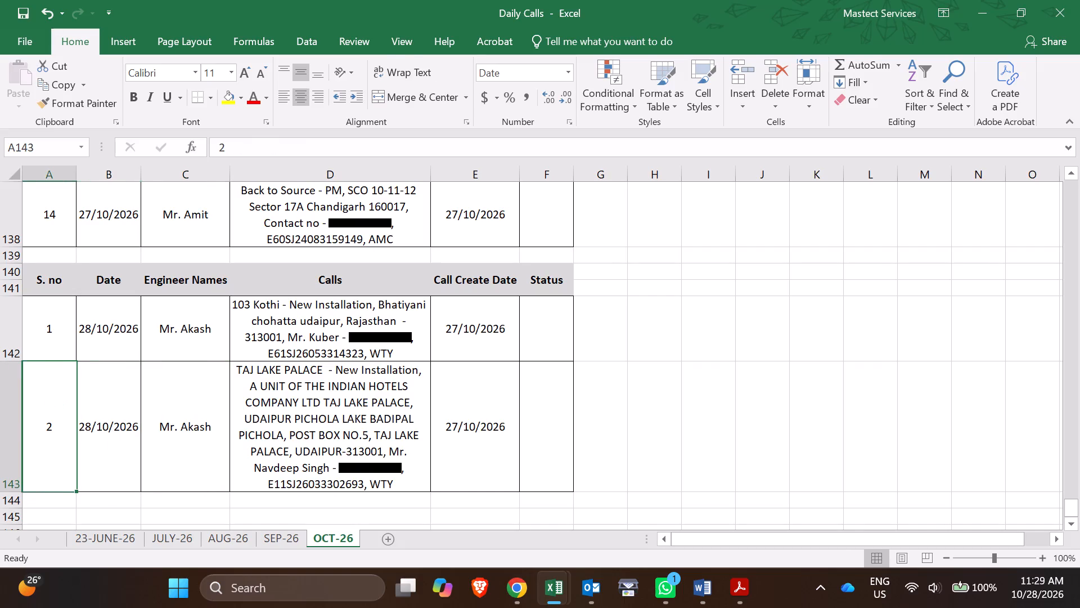
key("shift+Down")
key("ctrl+s")
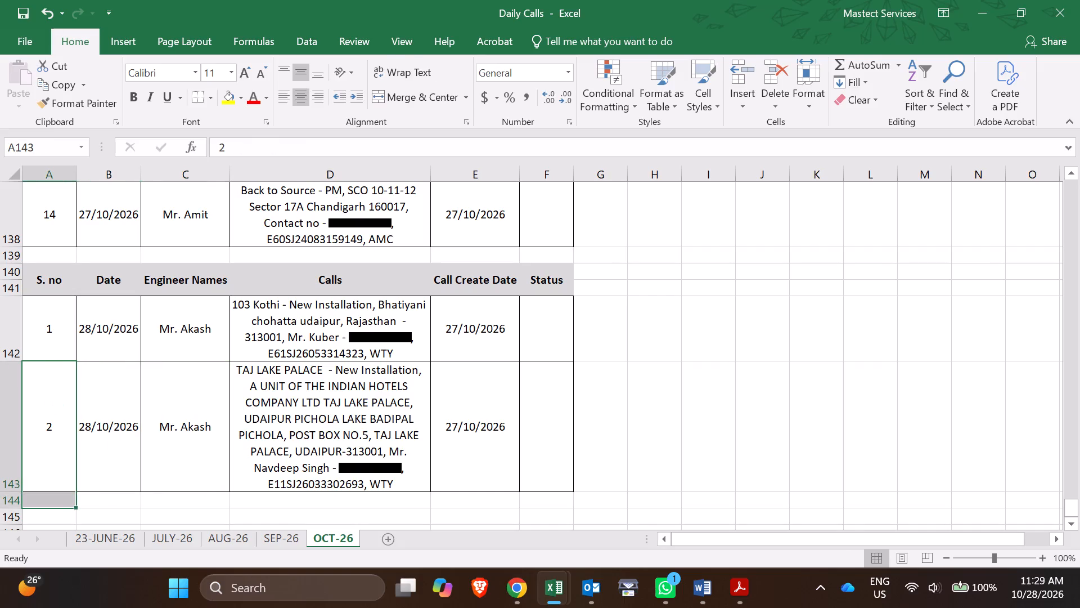
left_click(114, 400)
key("ctrl+s")
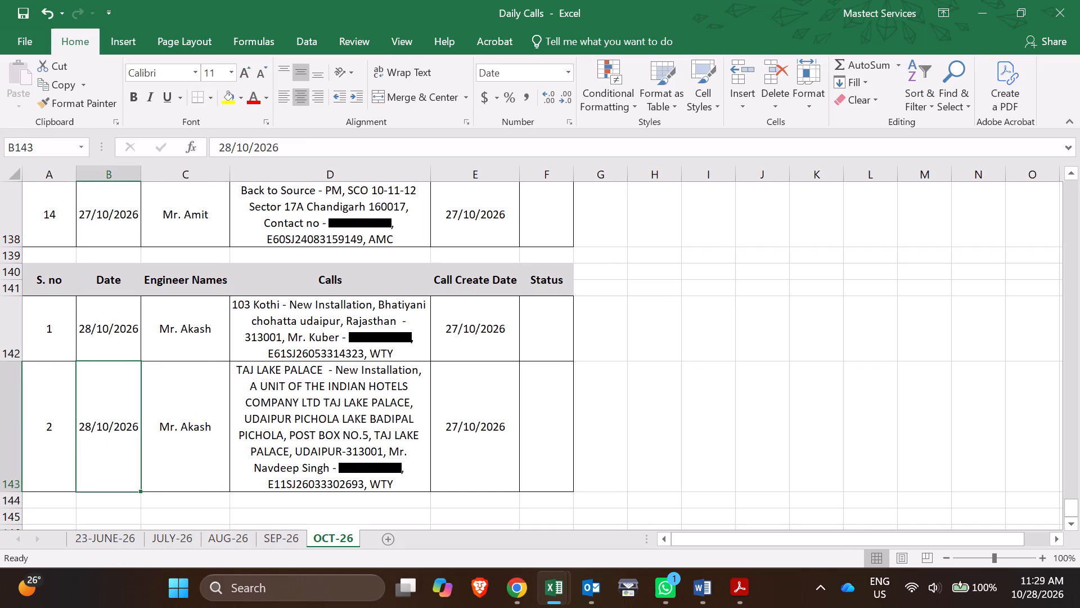
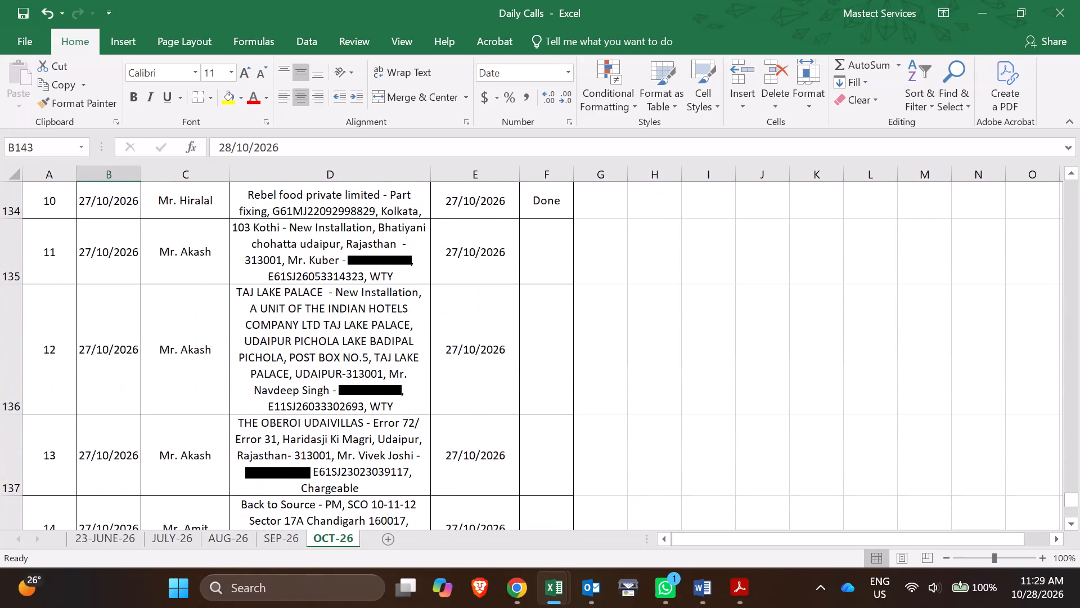
Copy the full THE OBEROI UDAIVILLAS call entry, number 13, into the empty row below the copied TAJ LAKE PALACE entry and save the workbook.
scroll(289, 303, "down", 4)
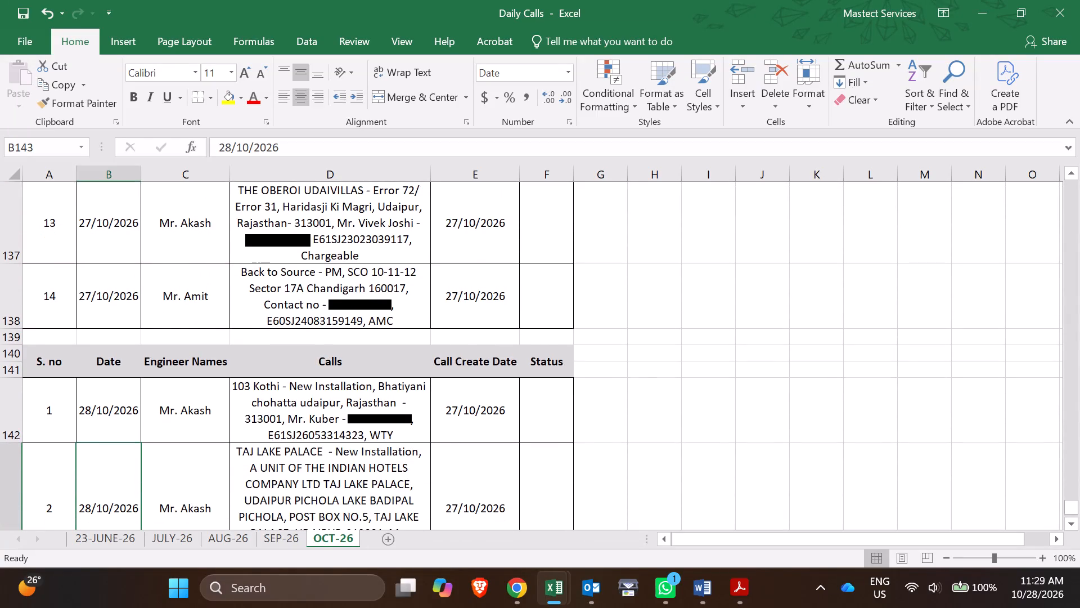
left_click(43, 234)
key("ctrl+shift+Right")
key("shift+Right")
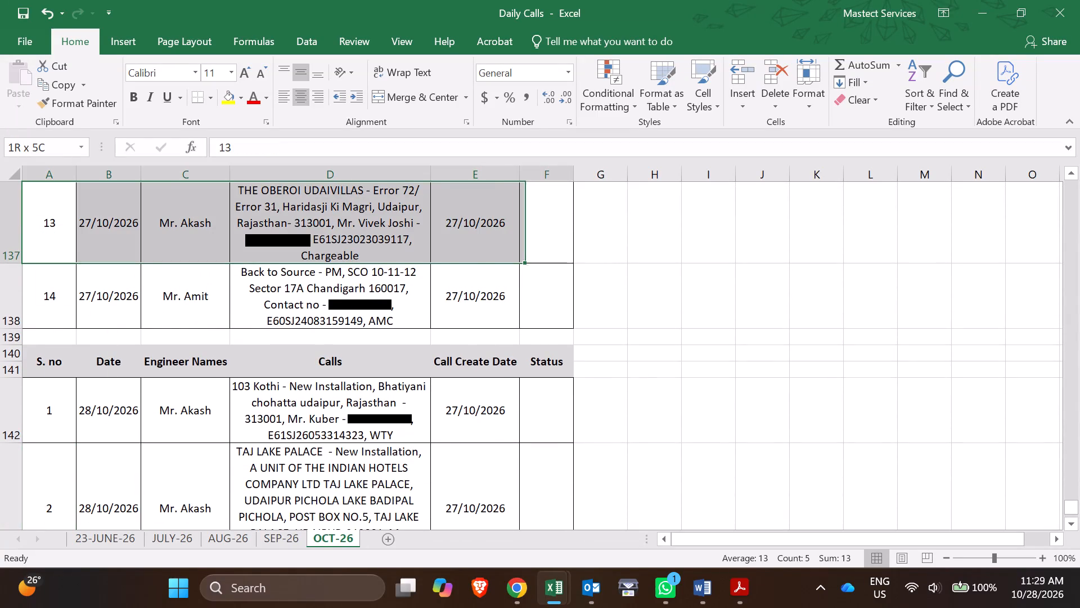
key("ctrl+c")
scroll(177, 424, "down", 3)
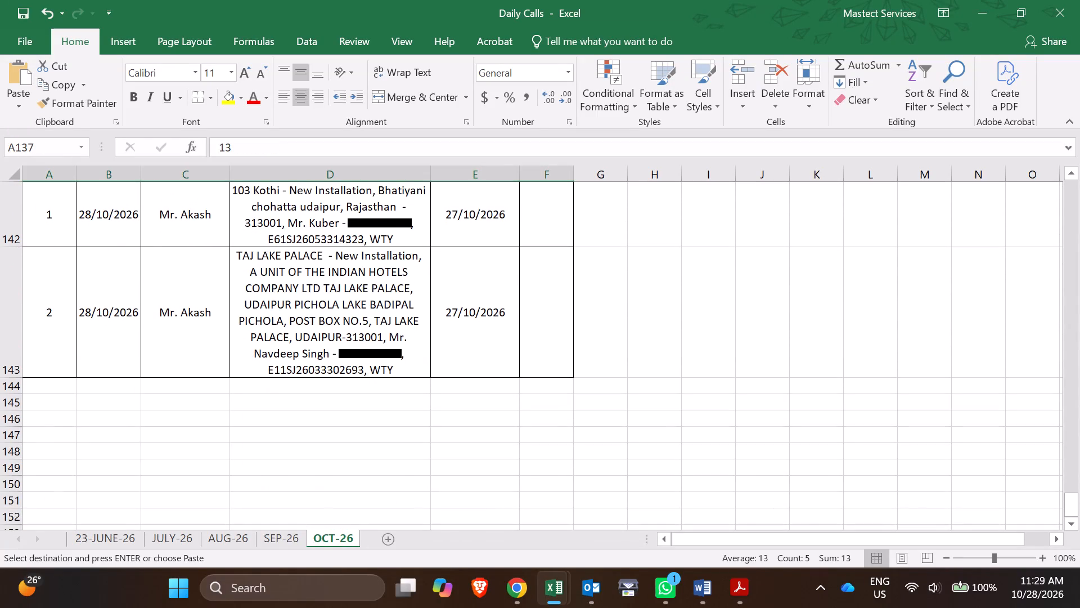
left_click(49, 387)
key("ctrl+v")
key("ctrl+s")
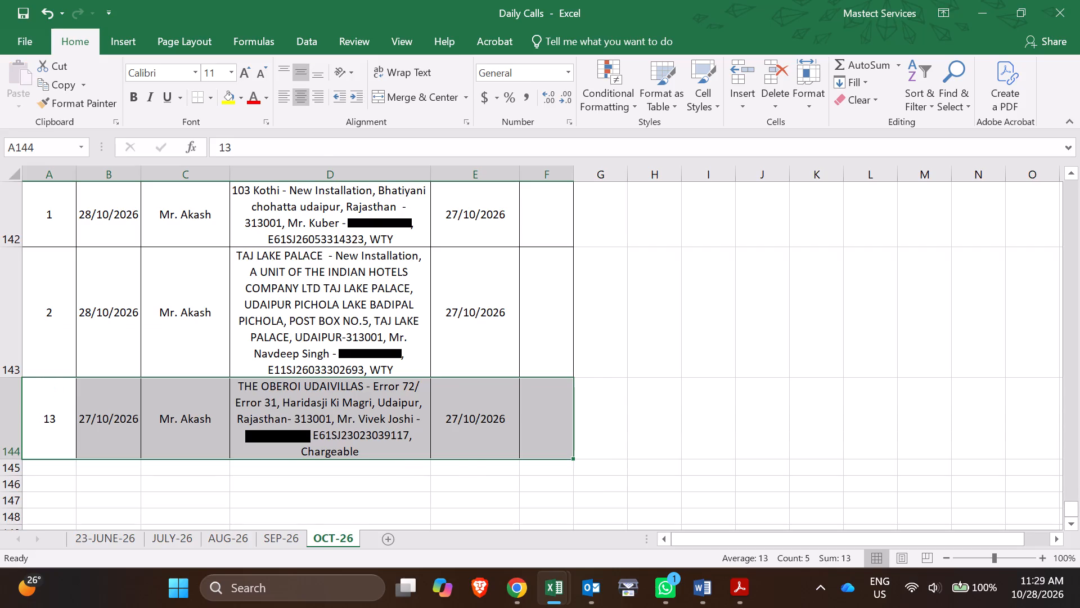
Set the serial number of the copied THE OBEROI UDAIVILLAS entry to 3.
left_click(49, 398)
key("3")
key("Return")
Fill the copied THE OBEROI UDAIVILLAS entry's Date with 28/10/2026 from the row above and save the workbook.
key("Up")
key("Right")
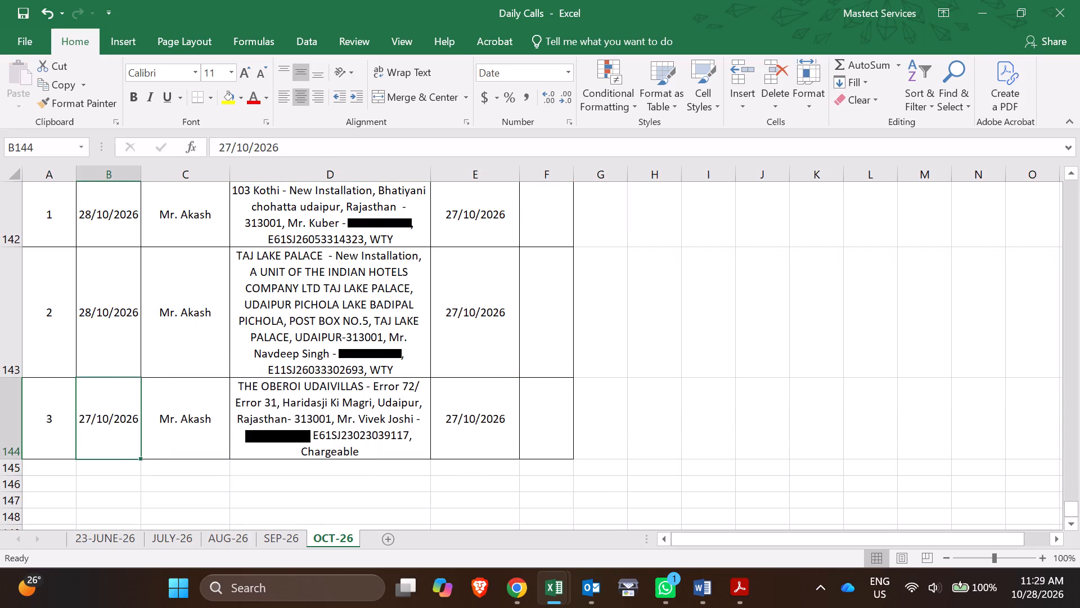
key("ctrl+d")
key("ctrl+s")
key("Right")
key("Right")
key("Right")
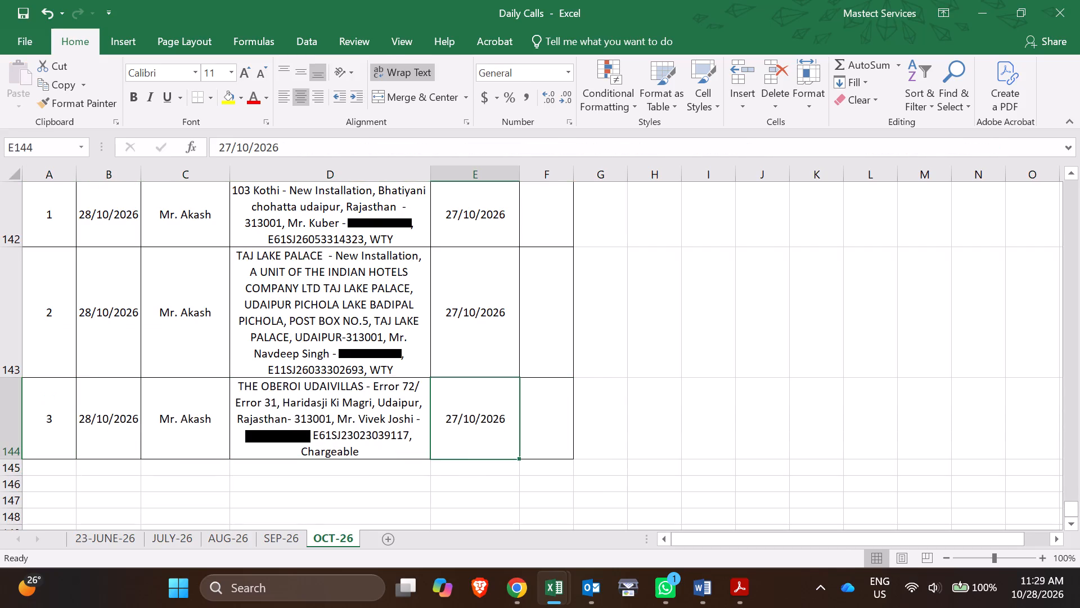
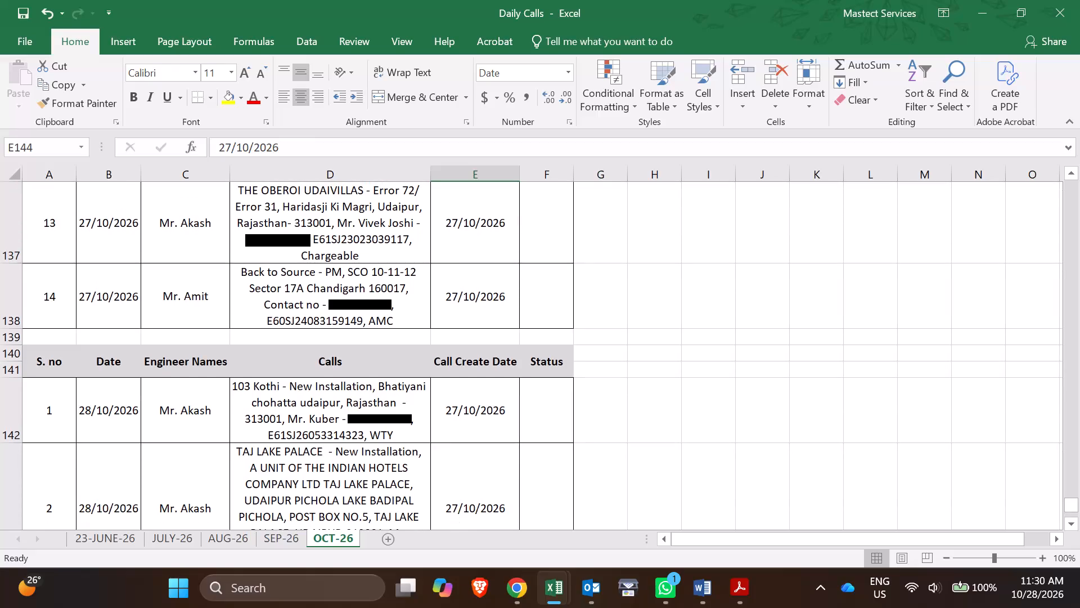
Set the Status of the Back to Source call, number 14 of 27/10/2026, to Done and save the workbook.
left_click(543, 286)
key("shift+d")
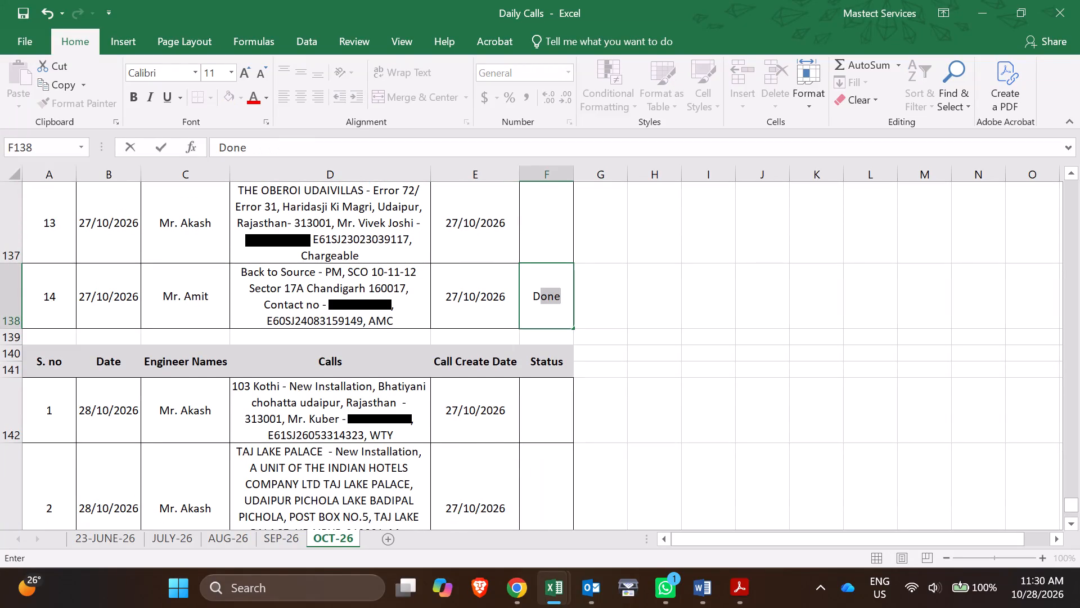
key("Return")
key("ctrl+s")
Set the Status of the Ht Hospitality - The Clock Tower call, number 7 of 27/10/2026, to Done and save the workbook.
scroll(543, 286, "up", 1)
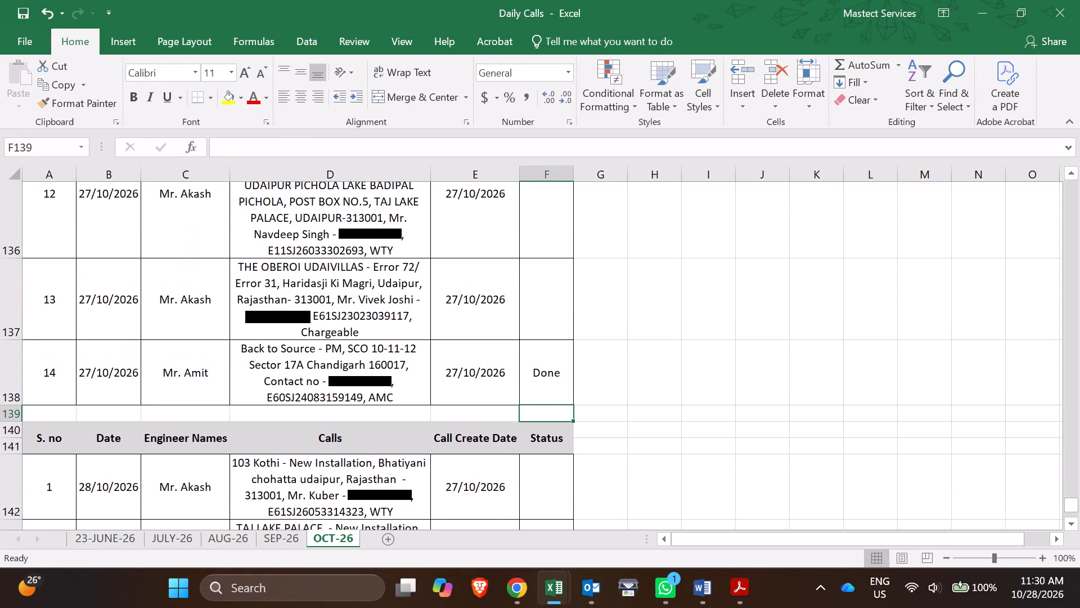
scroll(519, 325, "up", 1)
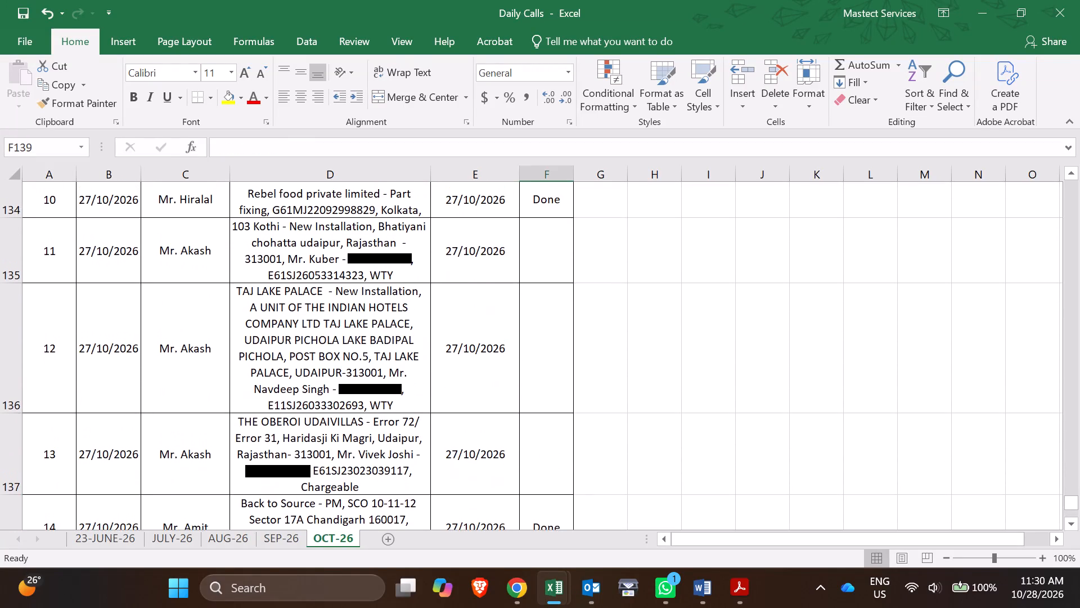
scroll(519, 325, "up", 1)
scroll(323, 294, "up", 1)
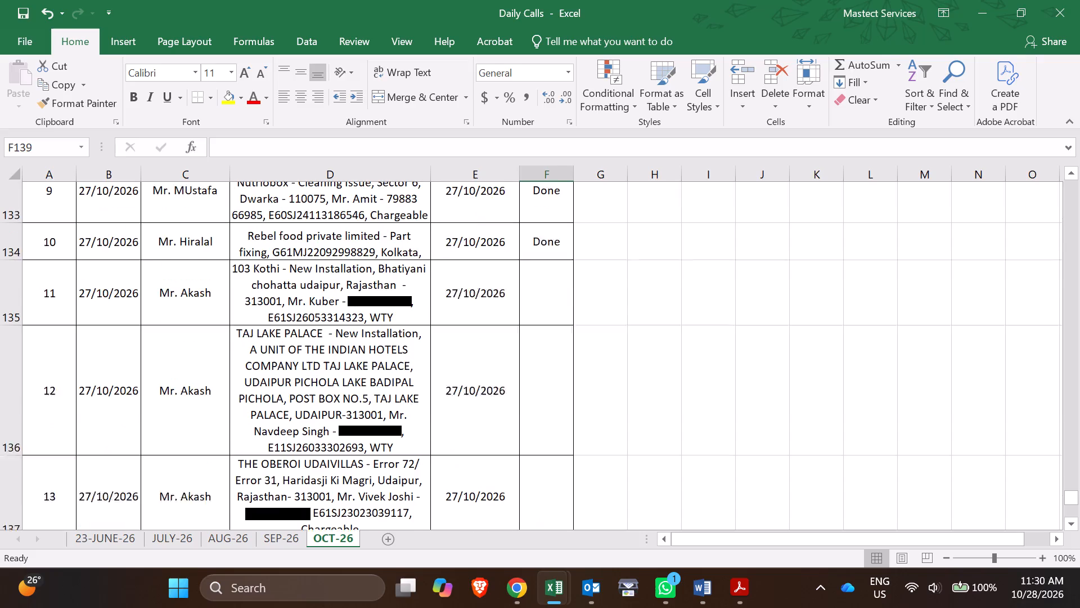
scroll(323, 294, "up", 2)
scroll(323, 294, "down", 1)
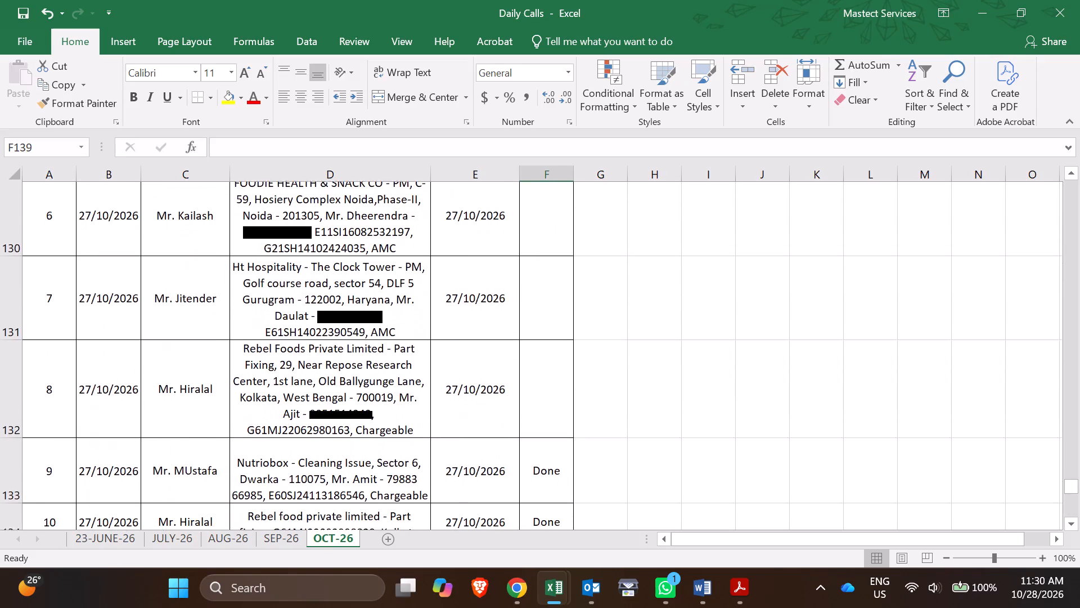
scroll(323, 294, "down", 1)
scroll(289, 374, "up", 1)
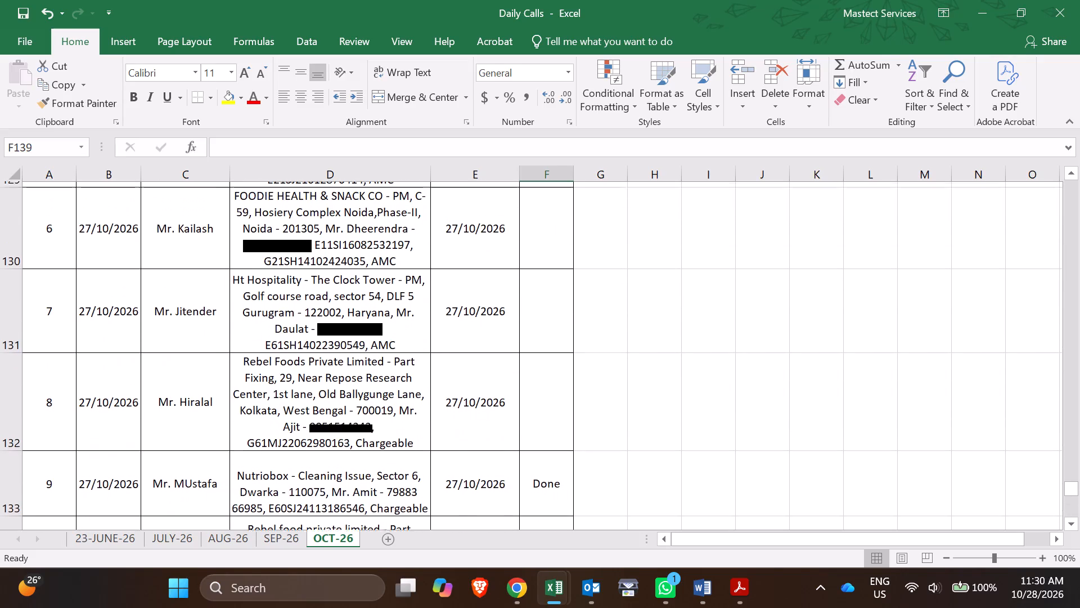
scroll(289, 374, "up", 1)
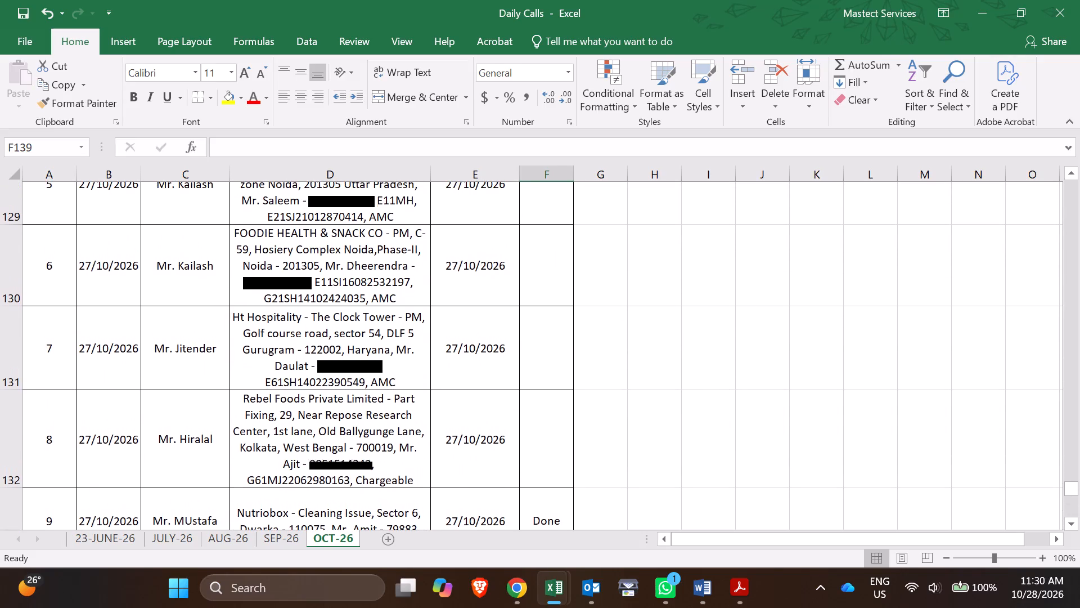
scroll(289, 374, "up", 2)
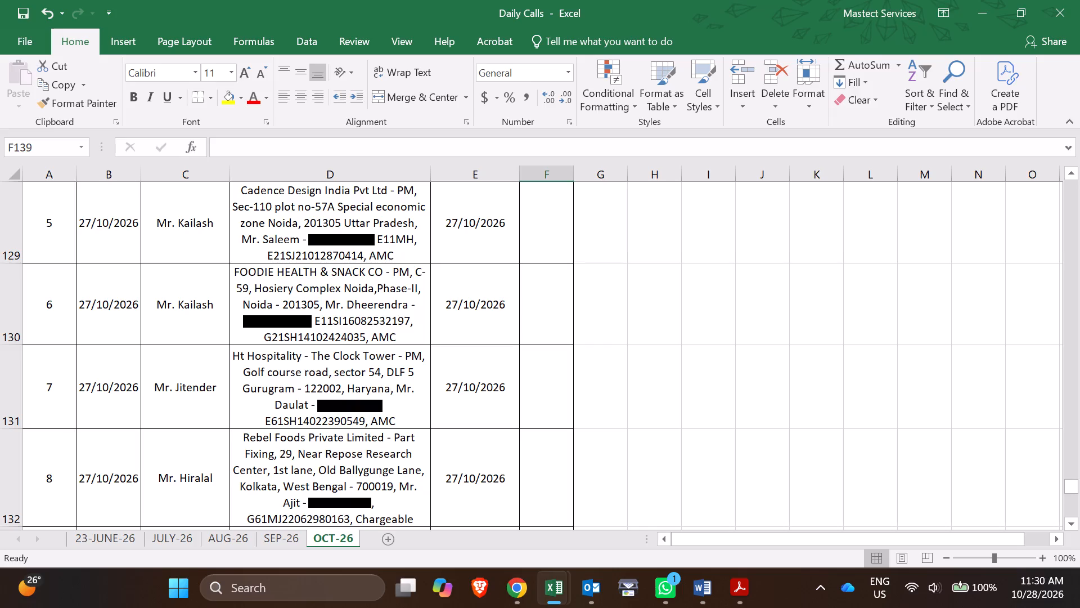
left_click(523, 394)
key("shift+d")
key("Return")
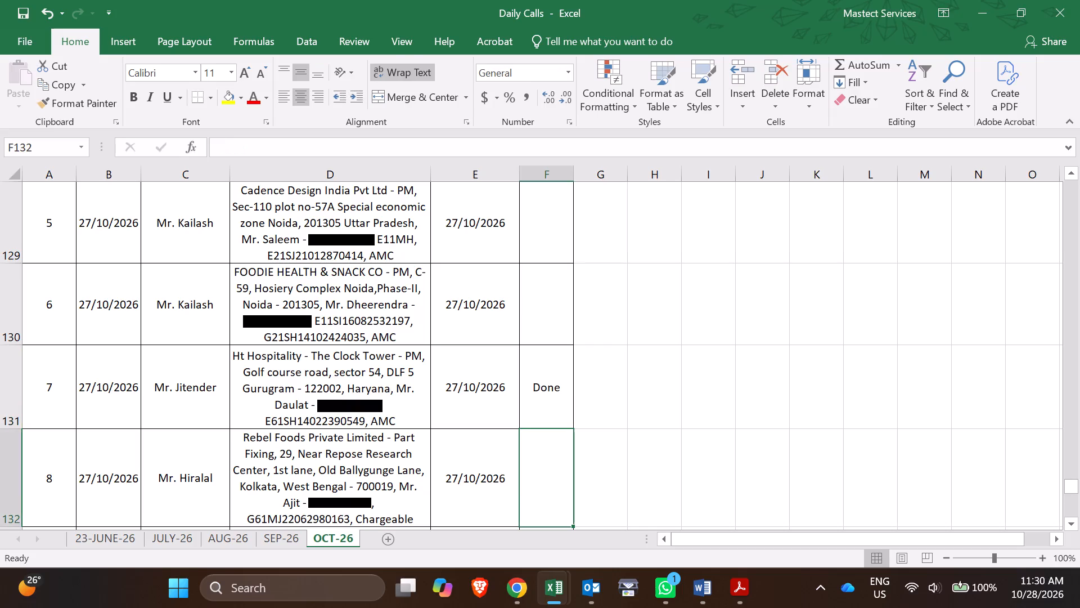
key("ctrl+s")
Set the Status of the Cadence Design and FOODIE HEALTH & SNACK CO calls, numbers 5 and 6 of 27/10/2026, to Done and save.
left_click(560, 309)
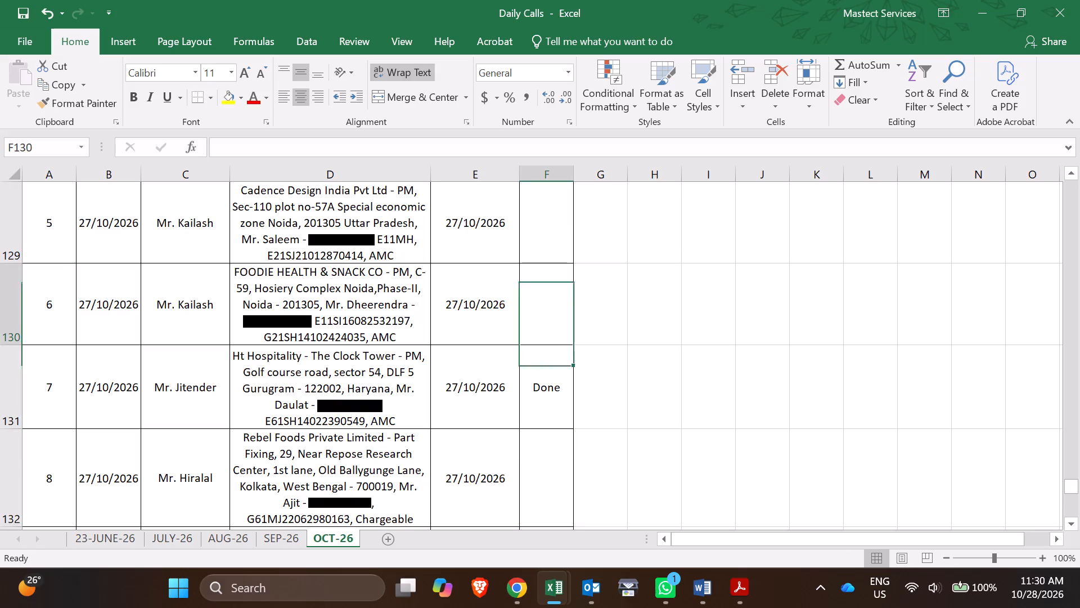
scroll(560, 309, "up", 1)
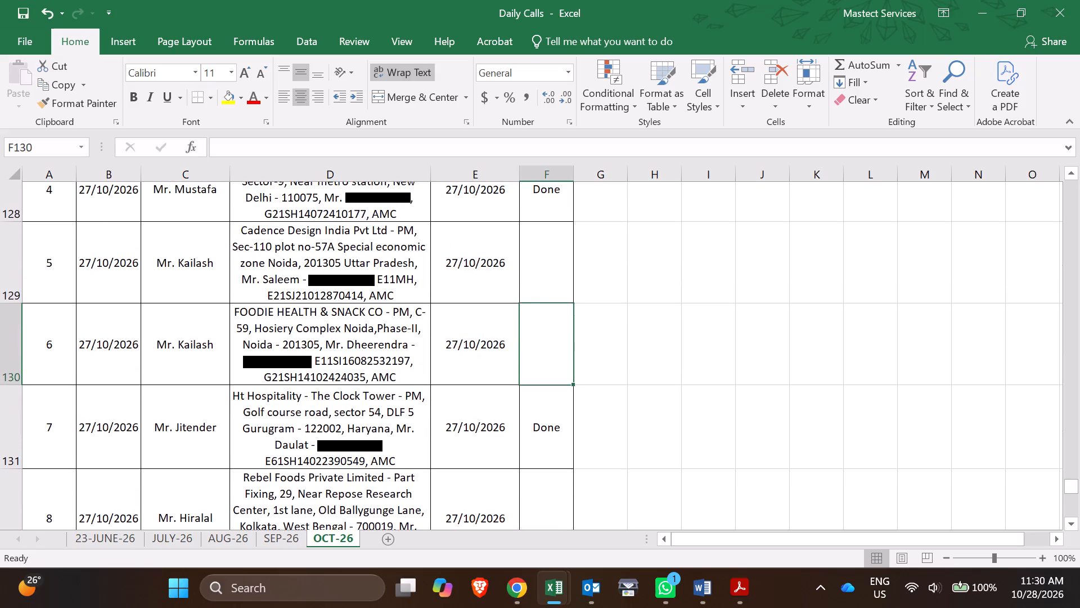
scroll(560, 309, "up", 1)
left_click(535, 301)
key("shift+d")
key("Return")
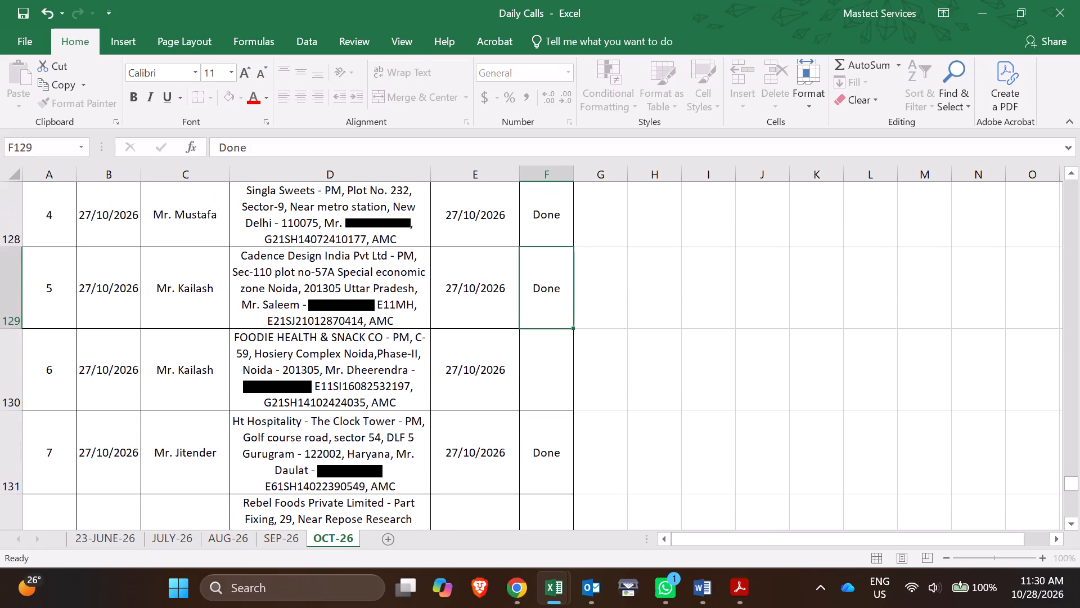
key("shift+d")
key("Return")
key("ctrl+s")
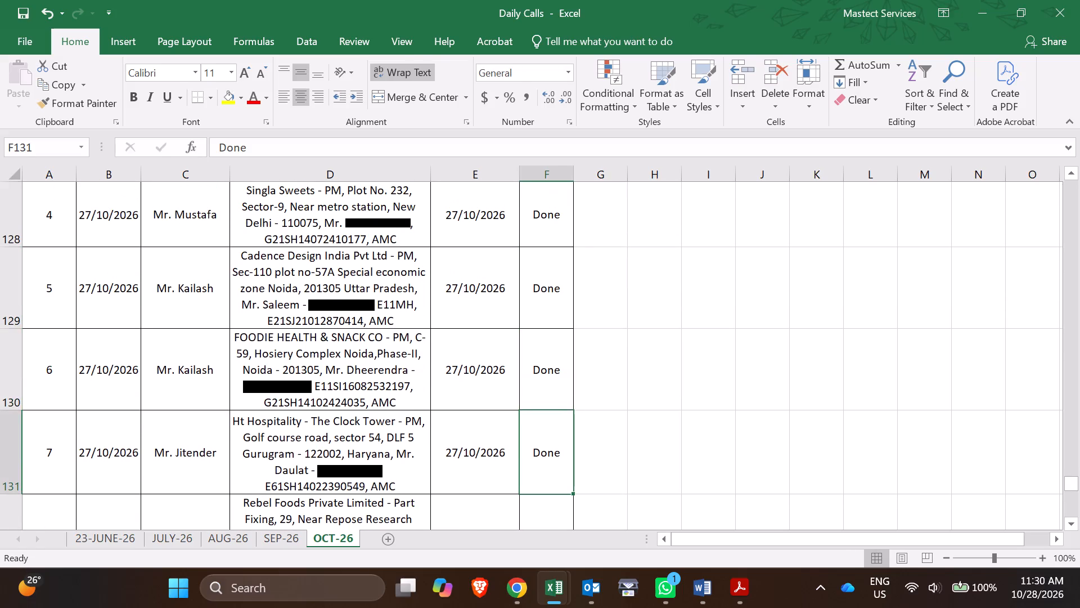
Review the Status column from the start of the 27/10/2026 calls list for entries still without a status.
scroll(535, 301, "up", 3)
scroll(535, 301, "down", 4)
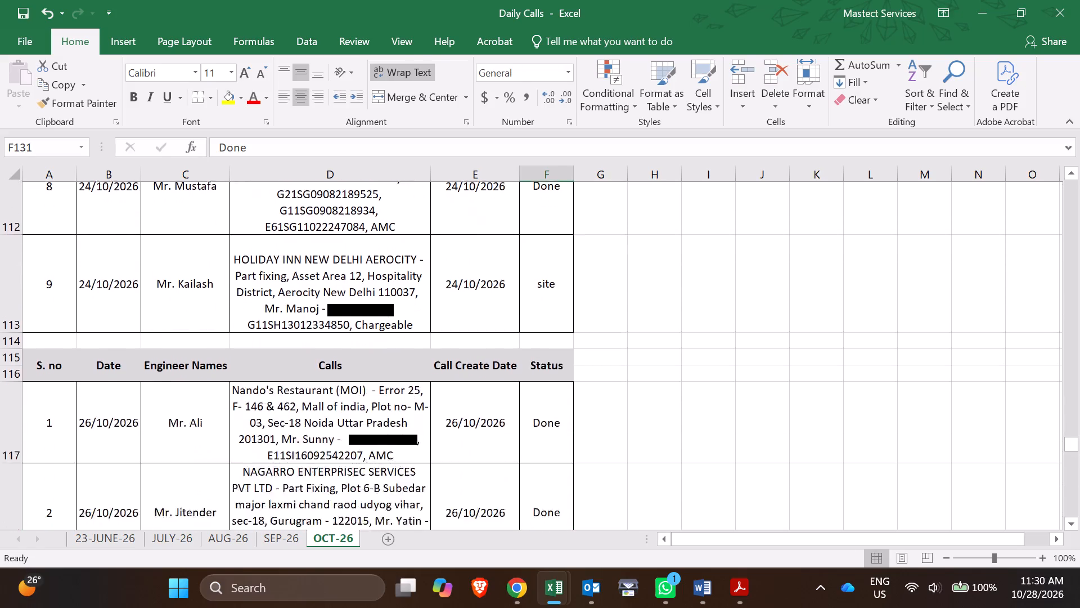
scroll(535, 301, "down", 10)
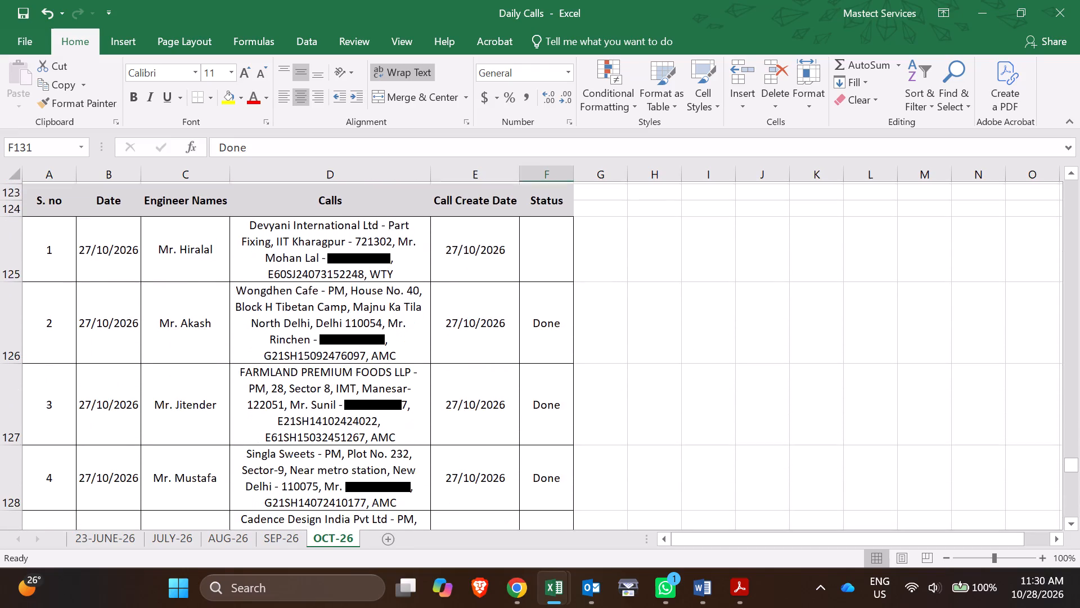
Check the 27/10/2026 calls for rows without a status and compare them with the rows in the 28/10/2026 table.
left_click(544, 257)
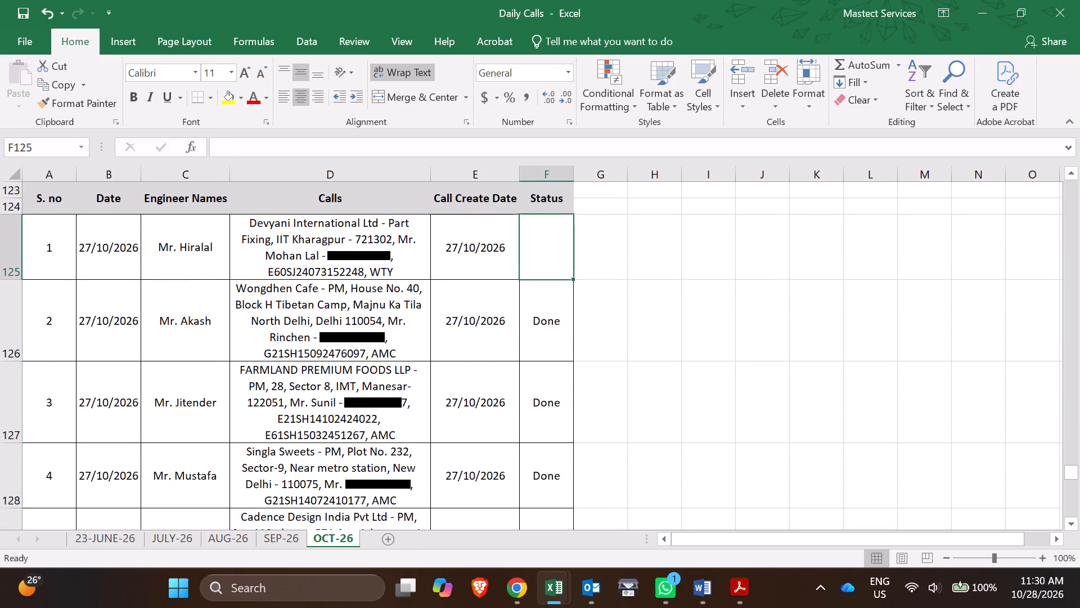
scroll(544, 257, "down", 4)
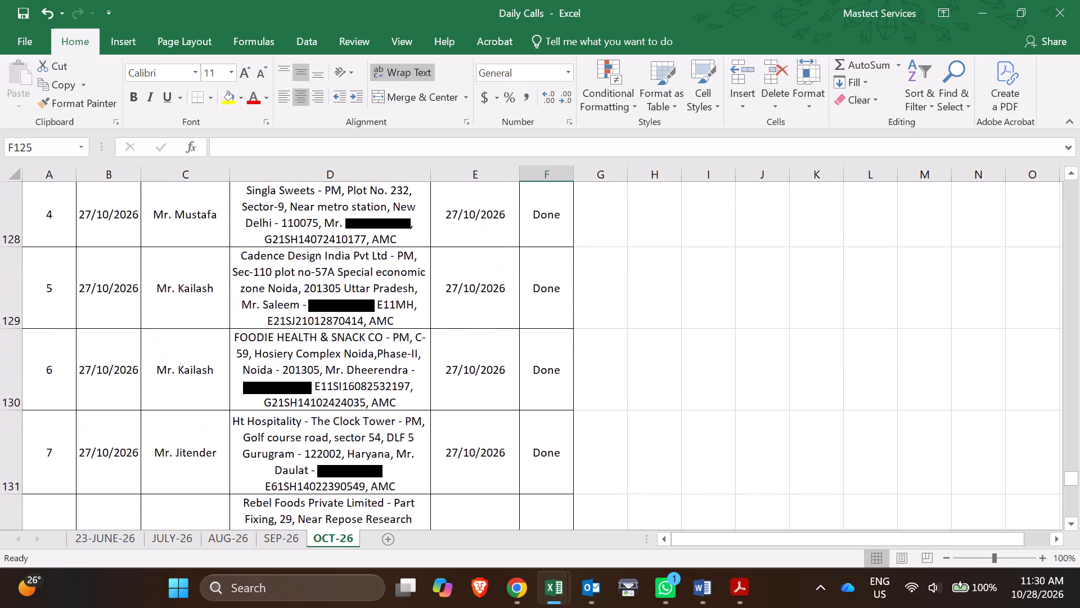
scroll(544, 257, "down", 7)
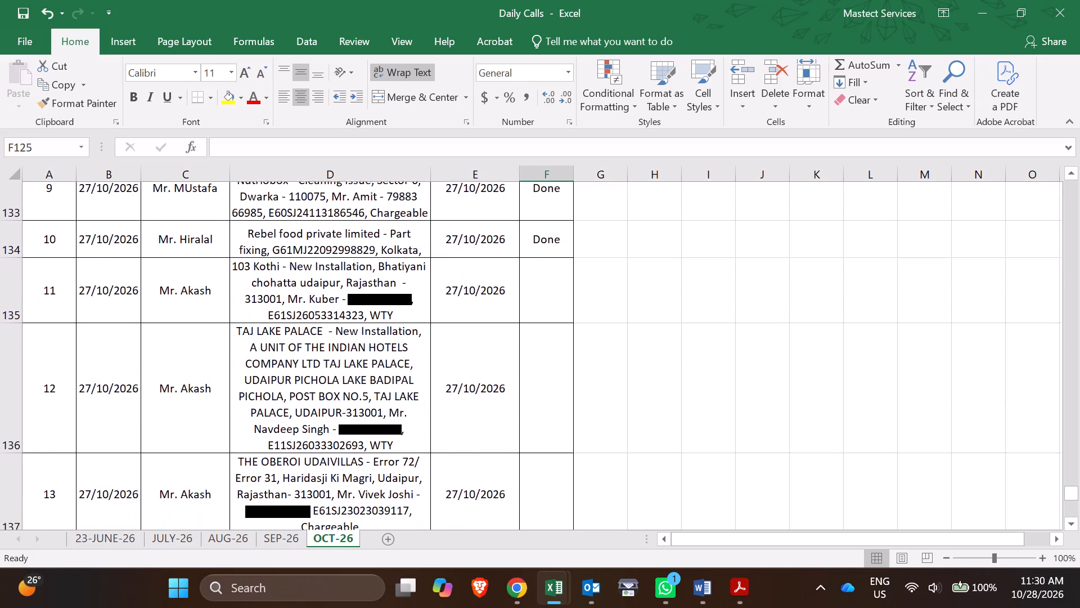
scroll(544, 257, "down", 8)
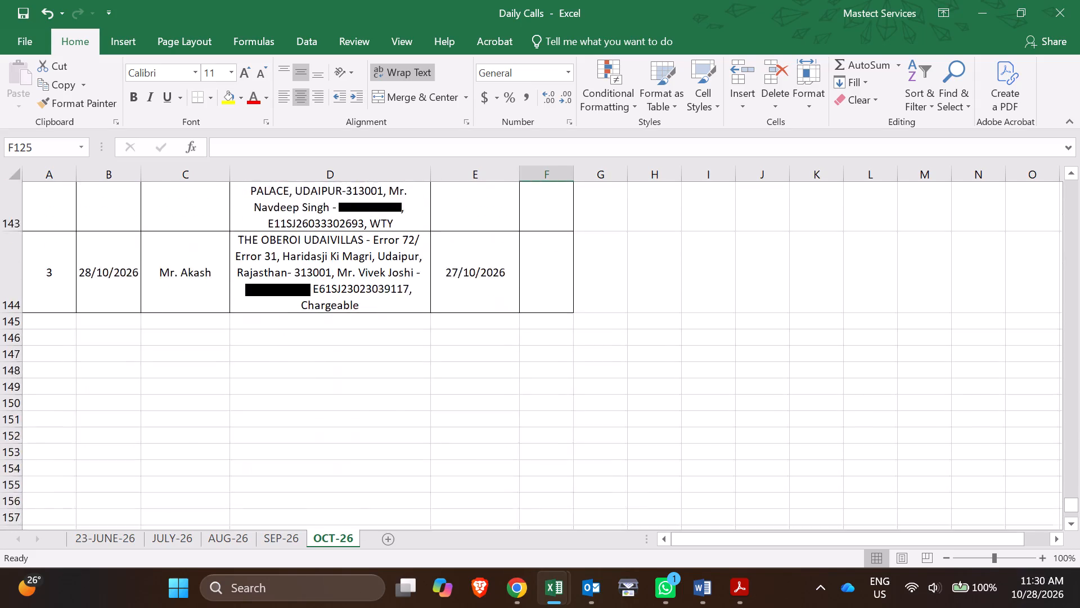
scroll(544, 257, "up", 5)
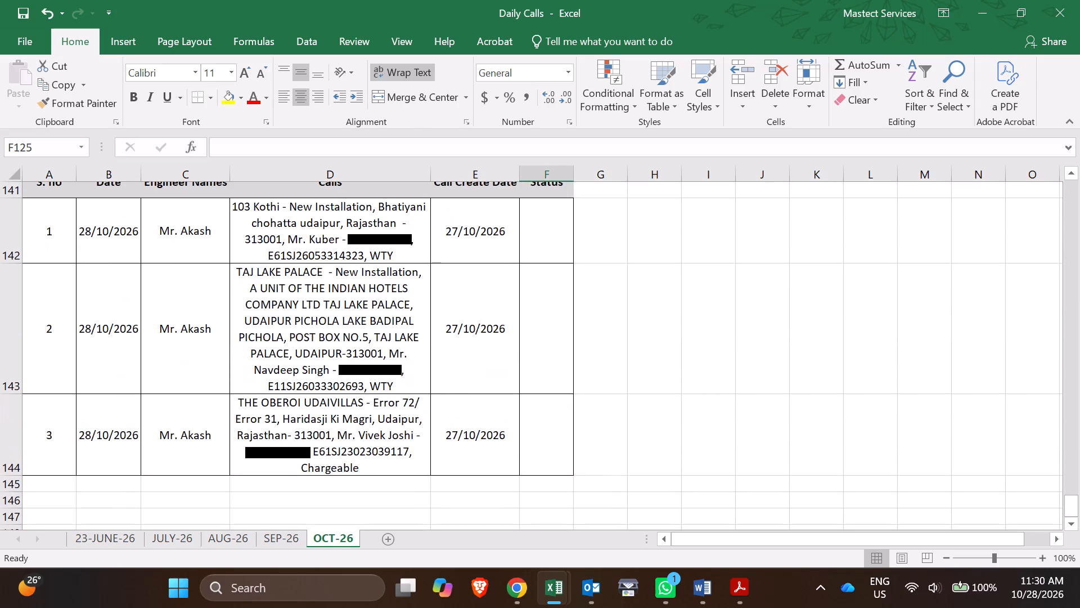
scroll(544, 257, "up", 1)
scroll(544, 257, "down", 1)
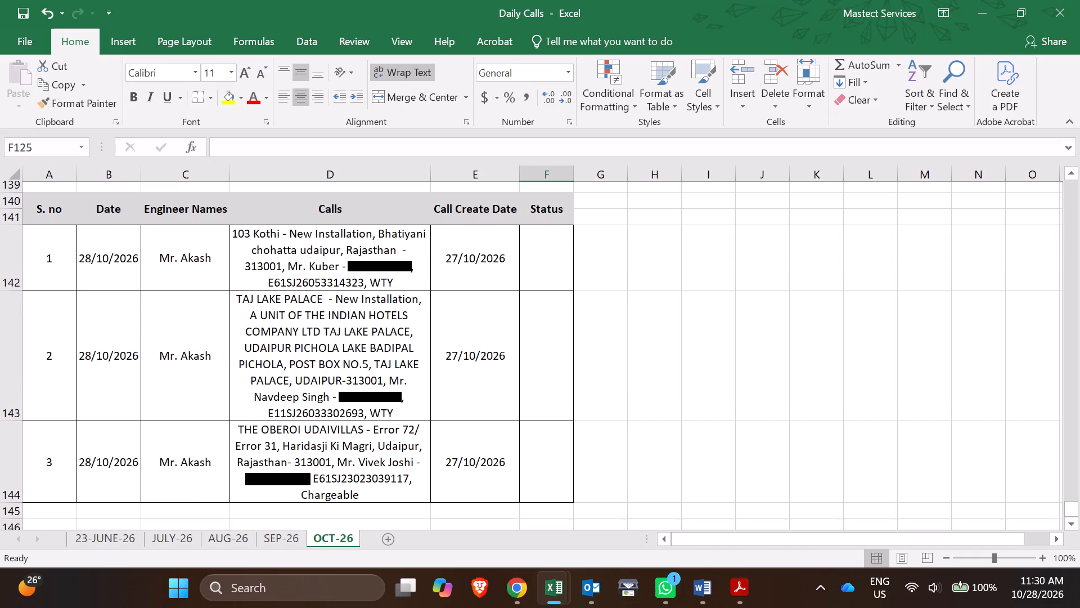
scroll(544, 257, "down", 1)
Switch from the Daily Calls workbook to another open window.
key("alt+Tab")
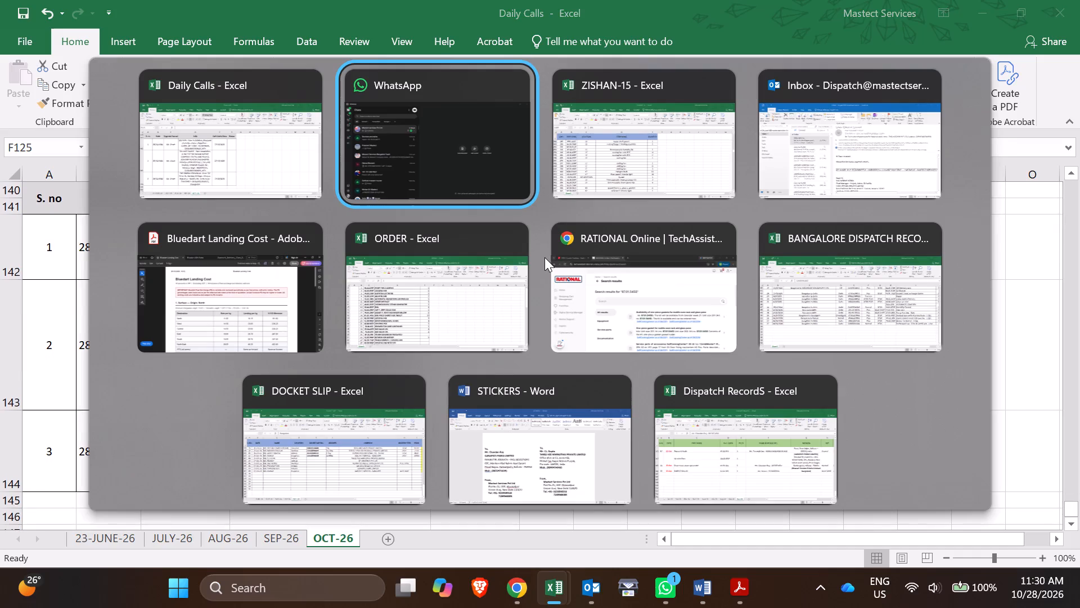
key("alt+Left")
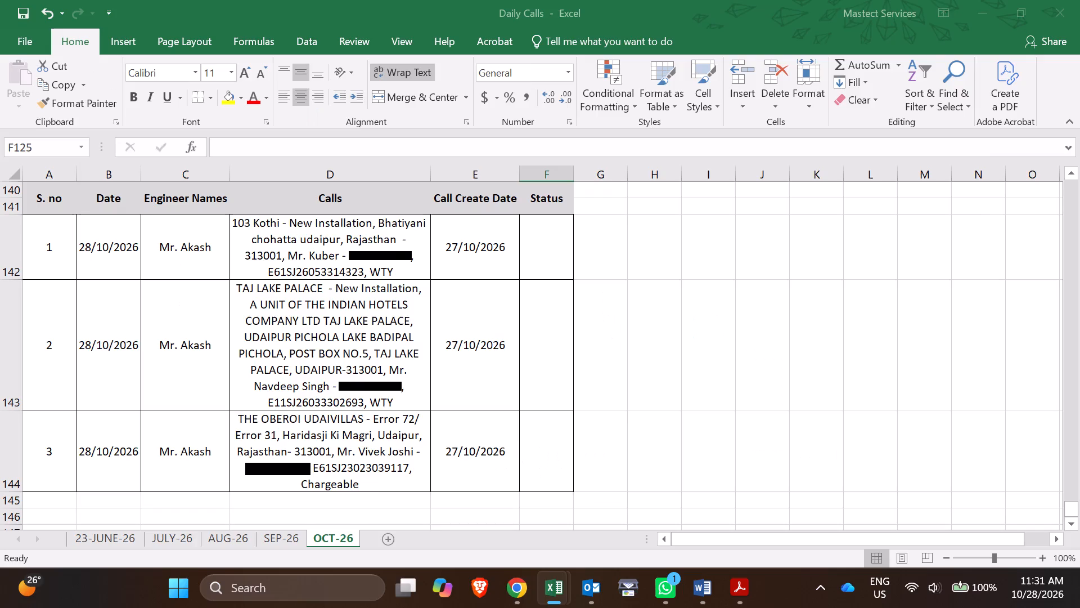
key("alt+Tab")
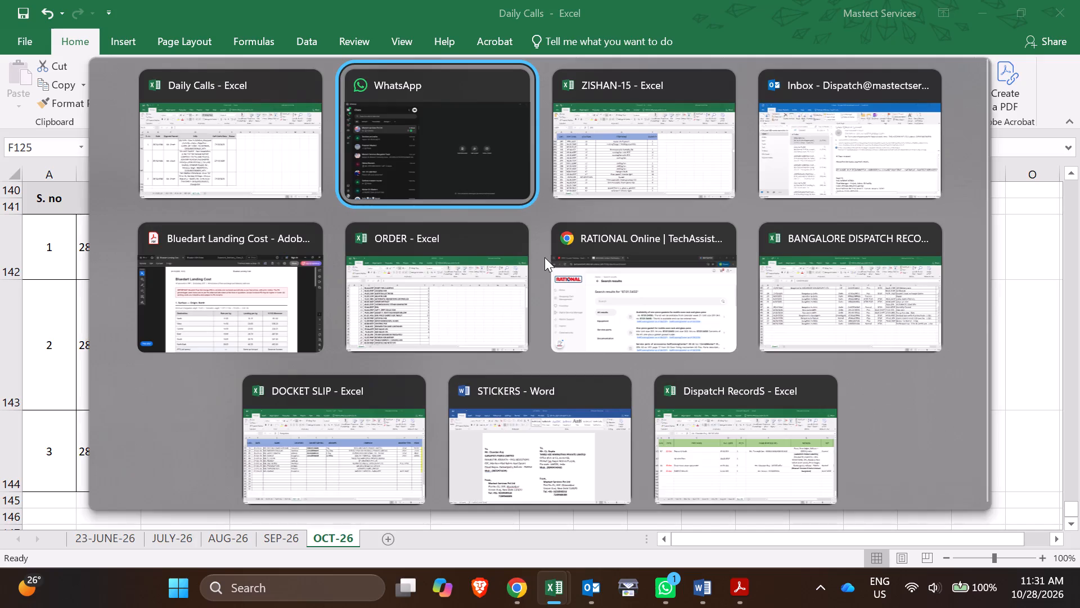
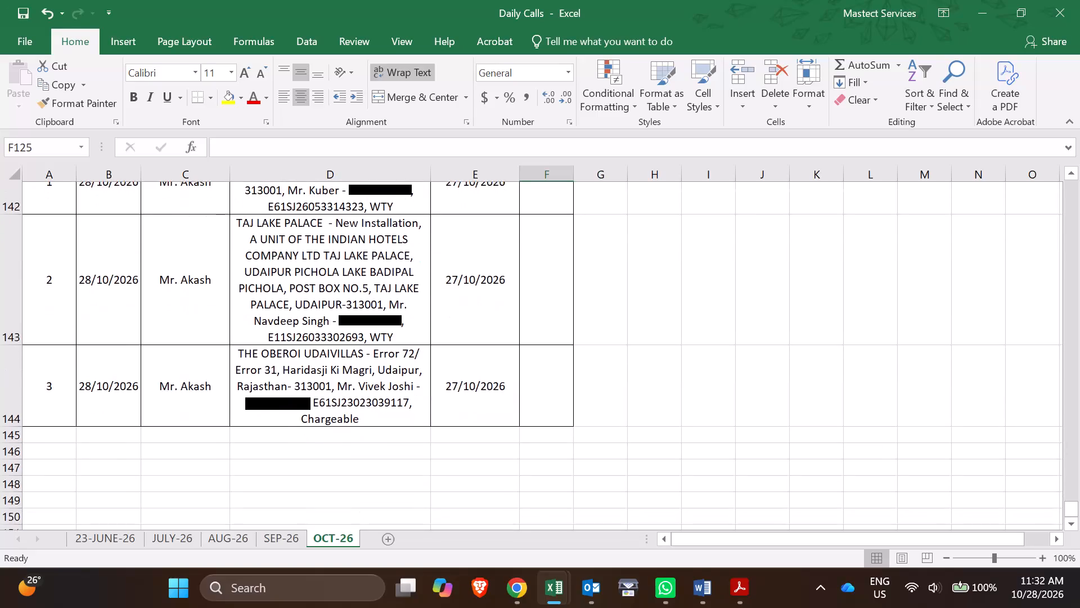
Duplicate the THE OBEROI UDAIVILLAS call row into row 145 directly below it and number the new entry 4.
left_click(52, 415)
key("shift+Down")
key("shift+Right")
key("shift+Right")
key("shift+Right")
key("shift+Right")
key("shift+Right")
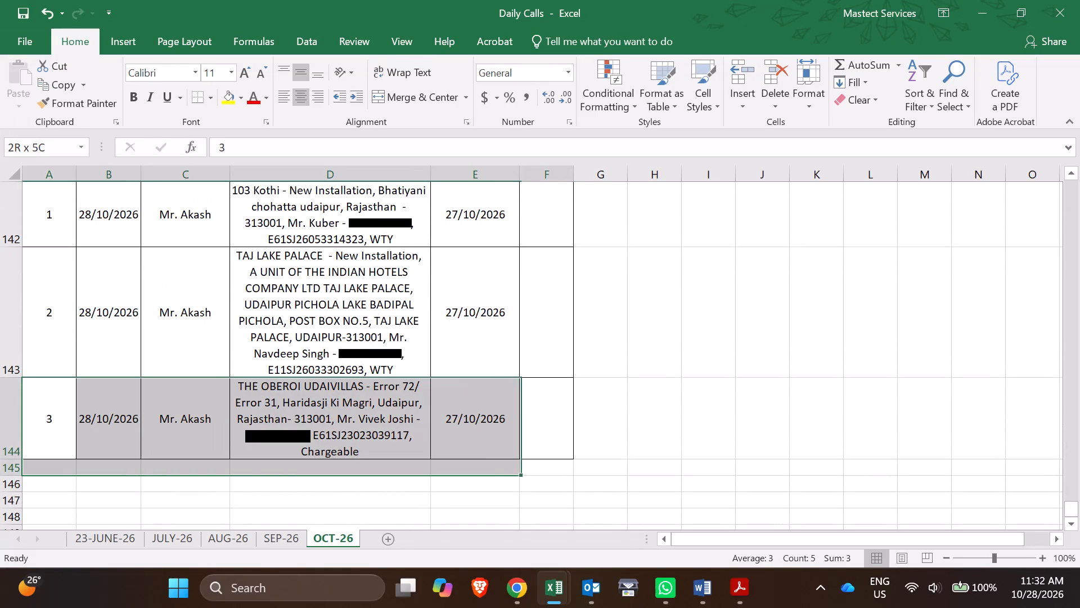
key("ctrl+d")
left_click(48, 500)
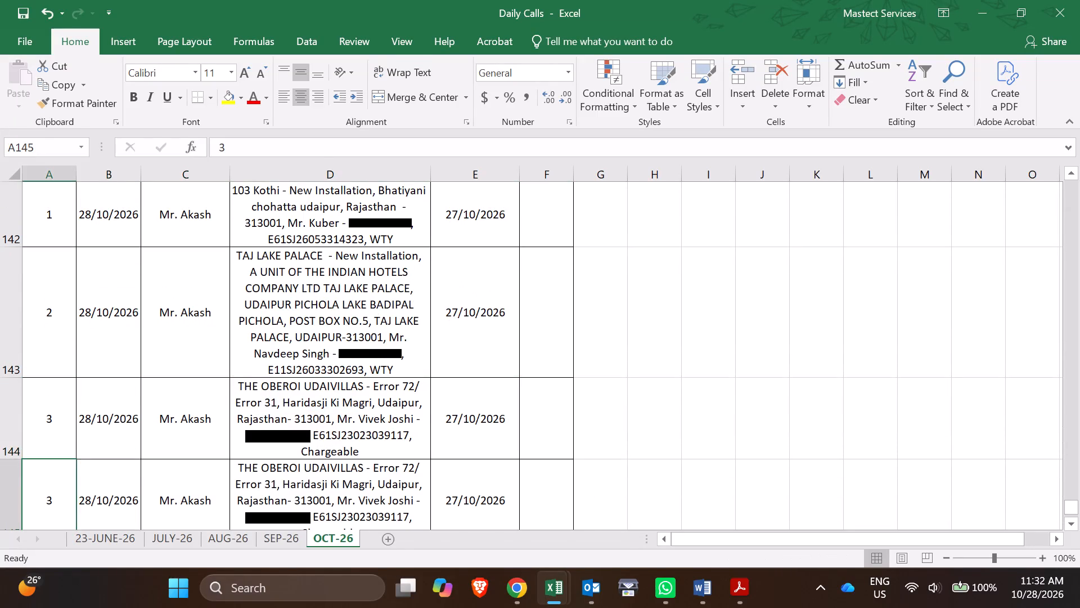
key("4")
key("Return")
Copy the 28/10/2026 date of call number 4 into its column E date cell and save the workbook.
key("Up")
key("Right")
key("ctrl+c")
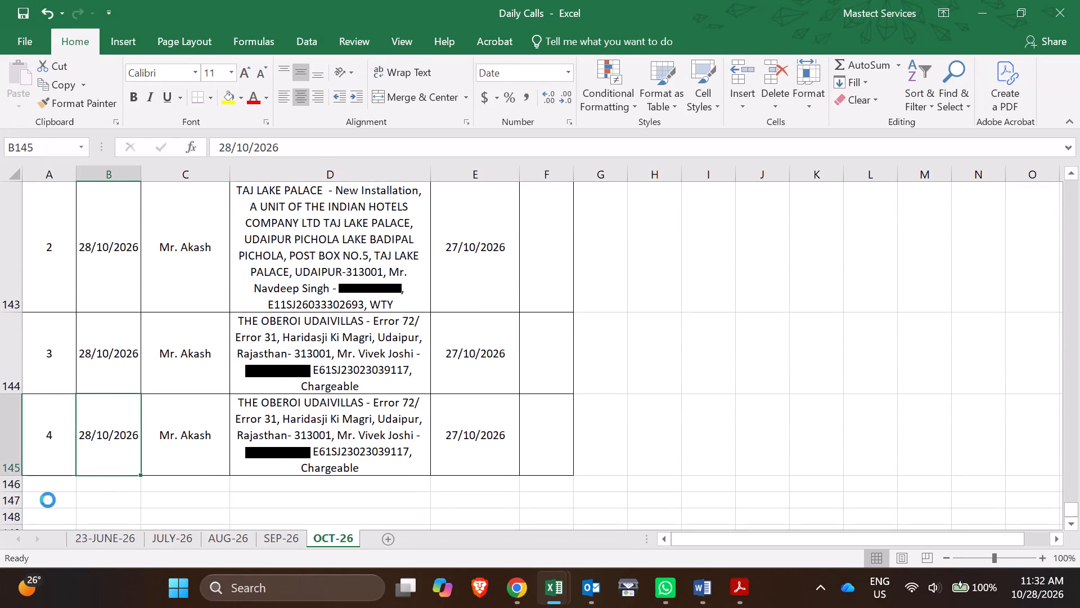
key("Right")
key("Right")
key("Right")
key("ctrl+v")
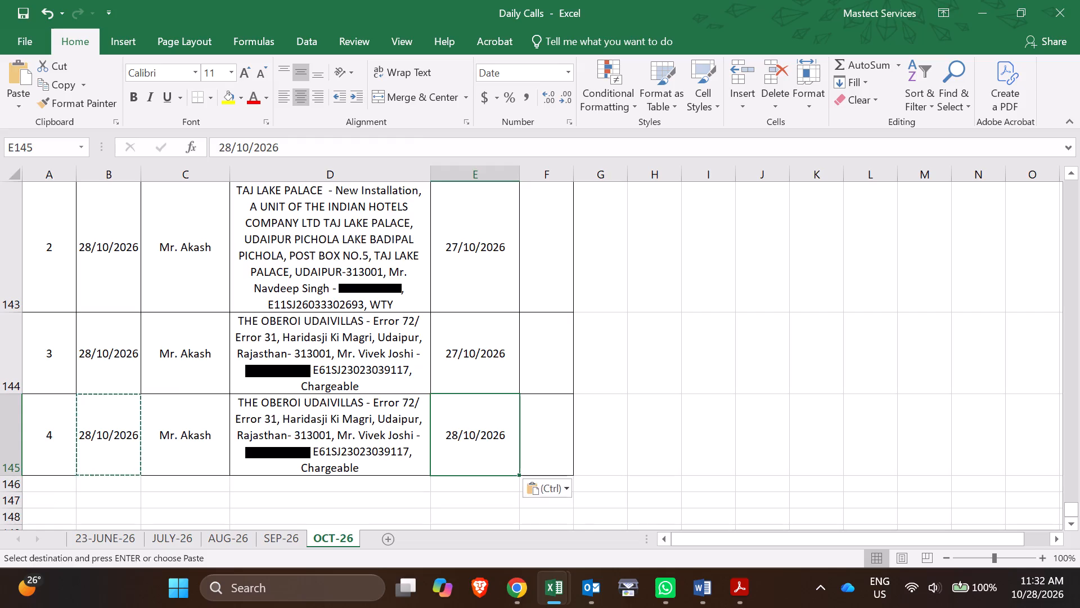
key("ctrl+s")
key("Left")
key("Left")
key("ctrl+s")
key("ctrl+s")
key("ctrl+s")
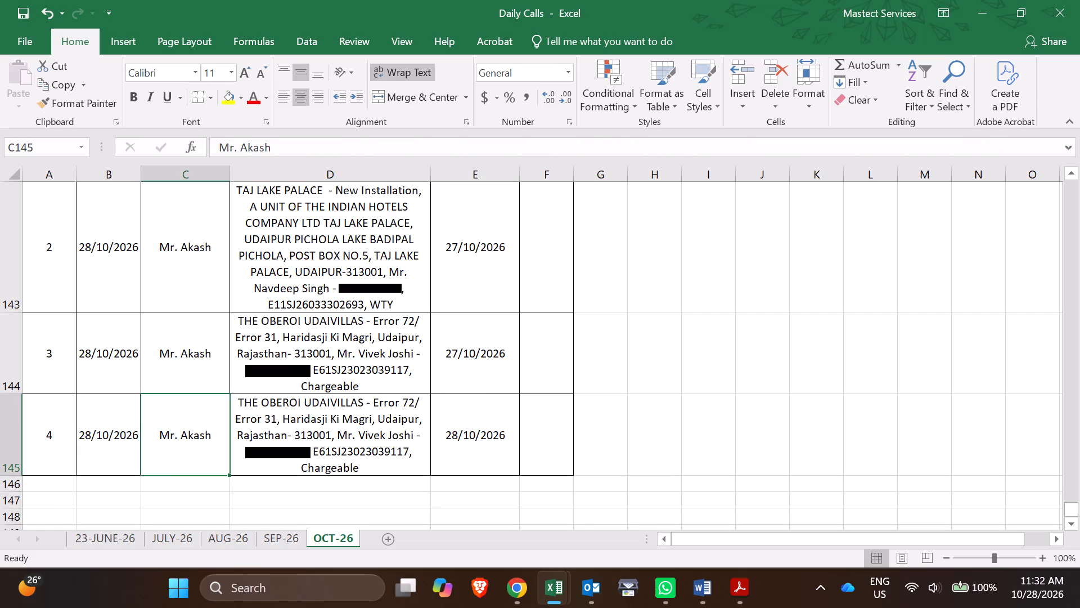
key("Right")
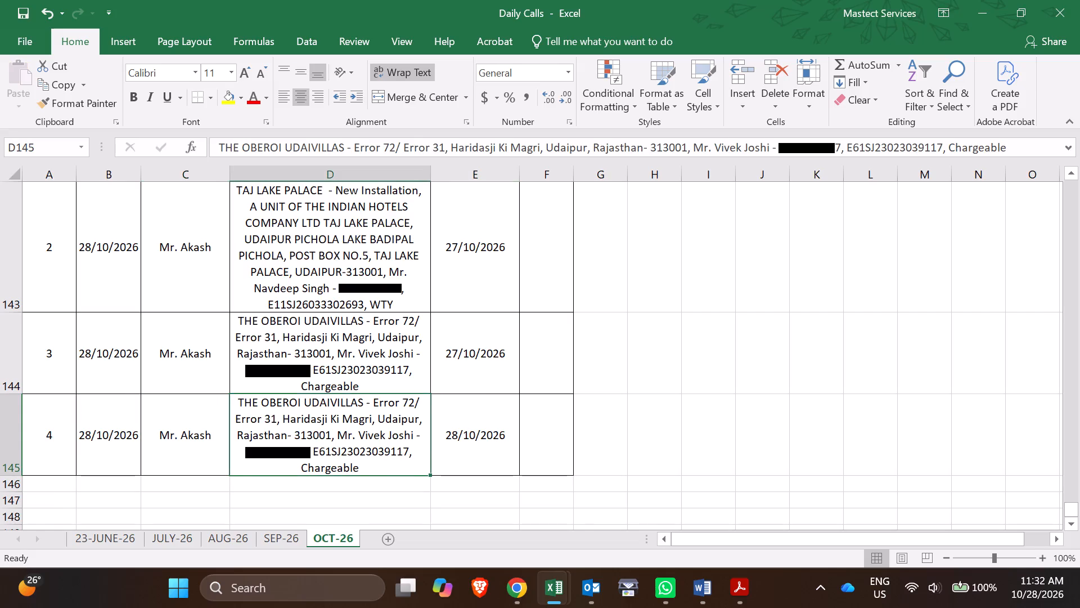
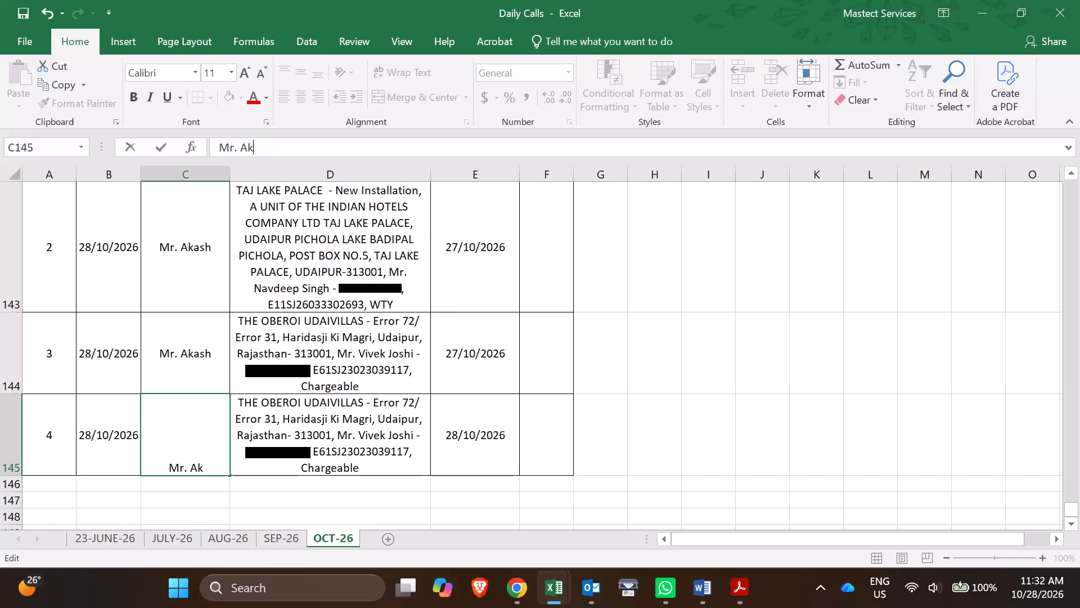
Change the engineer assigned to call number 4 of 28/10/2026 to Mr. Mustafa and move to its call details.
key("BackSpace")
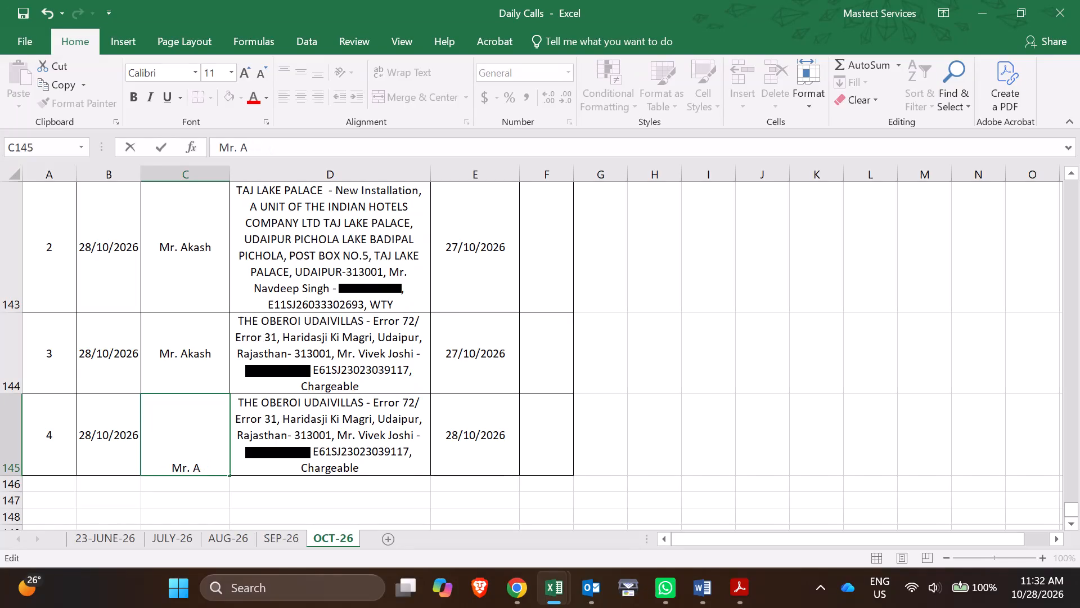
key("BackSpace")
type("MUstafa")
key("Return")
key("Up")
key("Right")
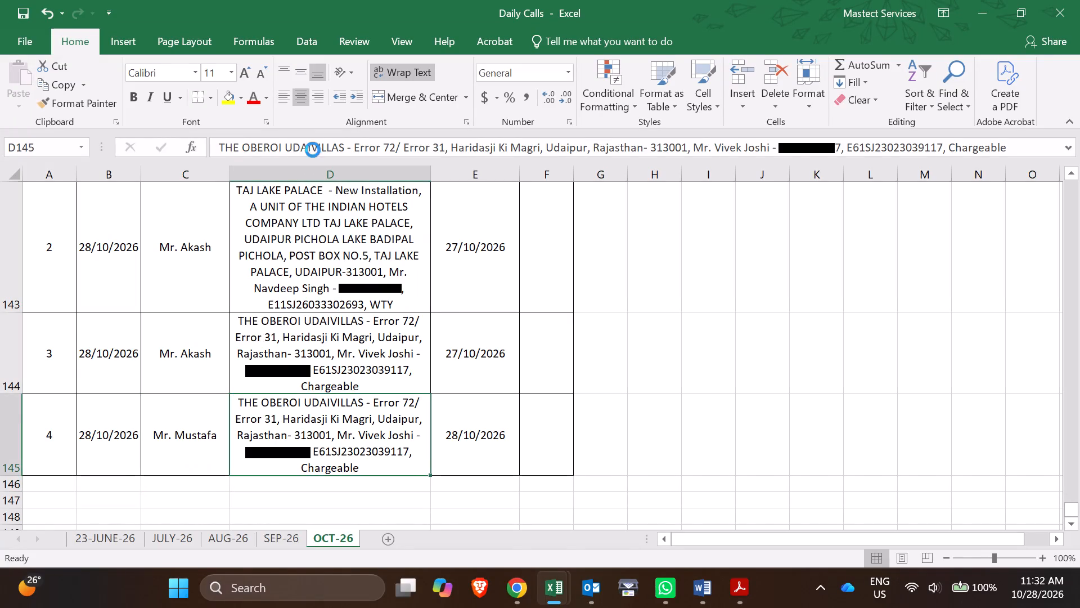
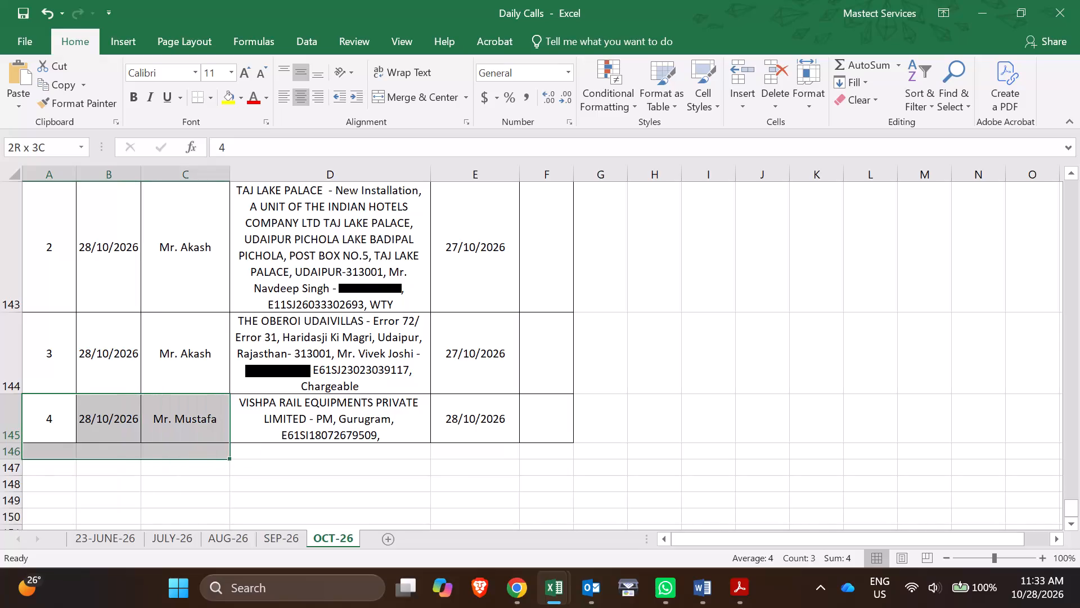
Fill the call number 4 row of 28/10/2026 down into row 146, across columns A to F.
key("shift+Right")
key("shift+Right")
key("shift+Right")
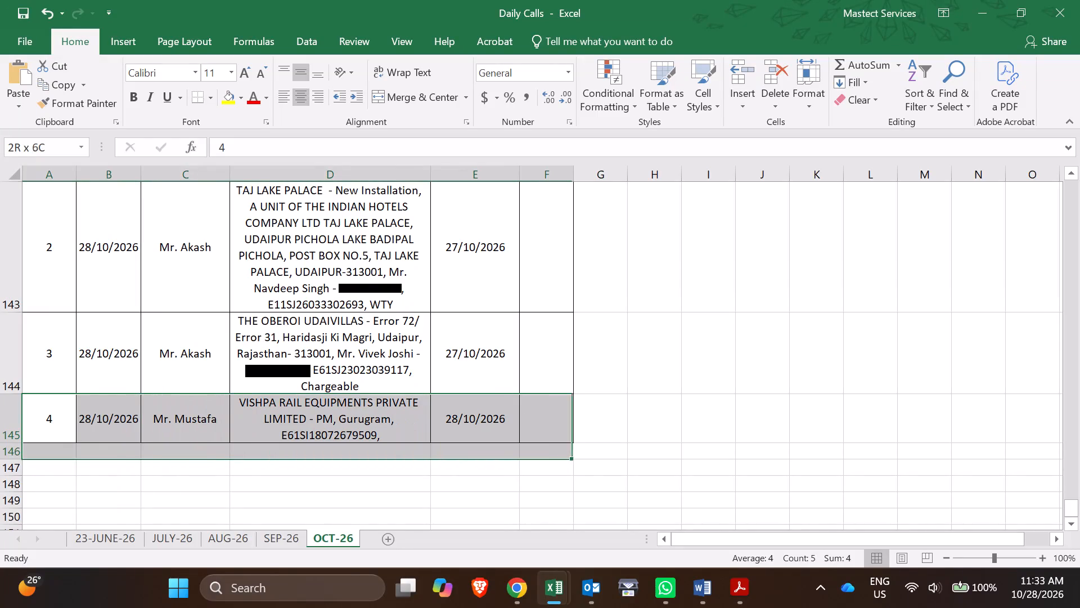
key("ctrl+d")
Renumber the duplicated call in row 146 as 5, save the workbook and move to its engineer cell.
left_click(52, 470)
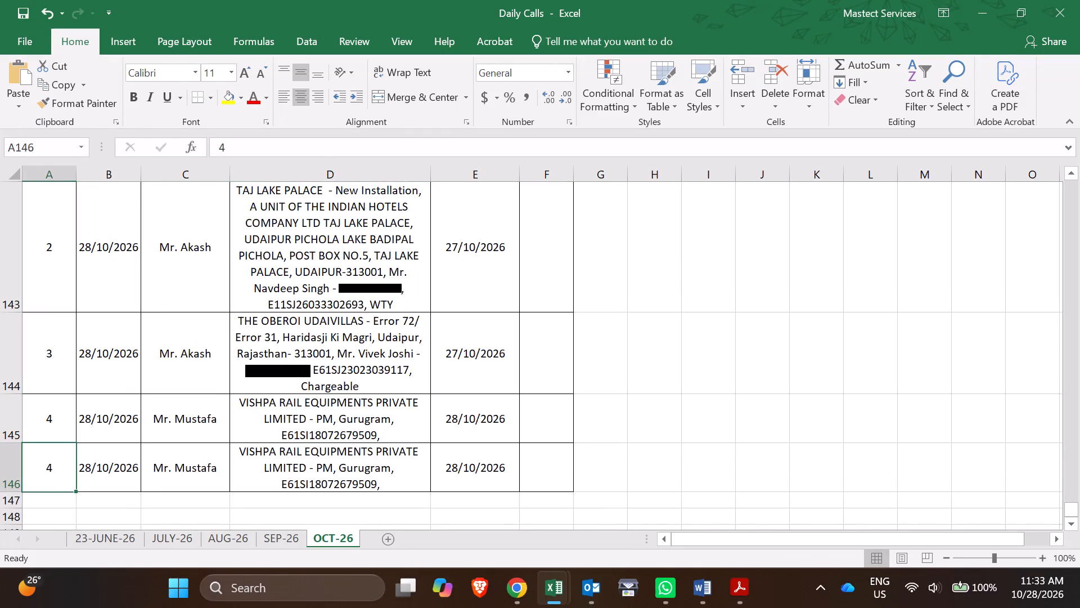
key("5")
key("Return")
key("Up")
key("Right")
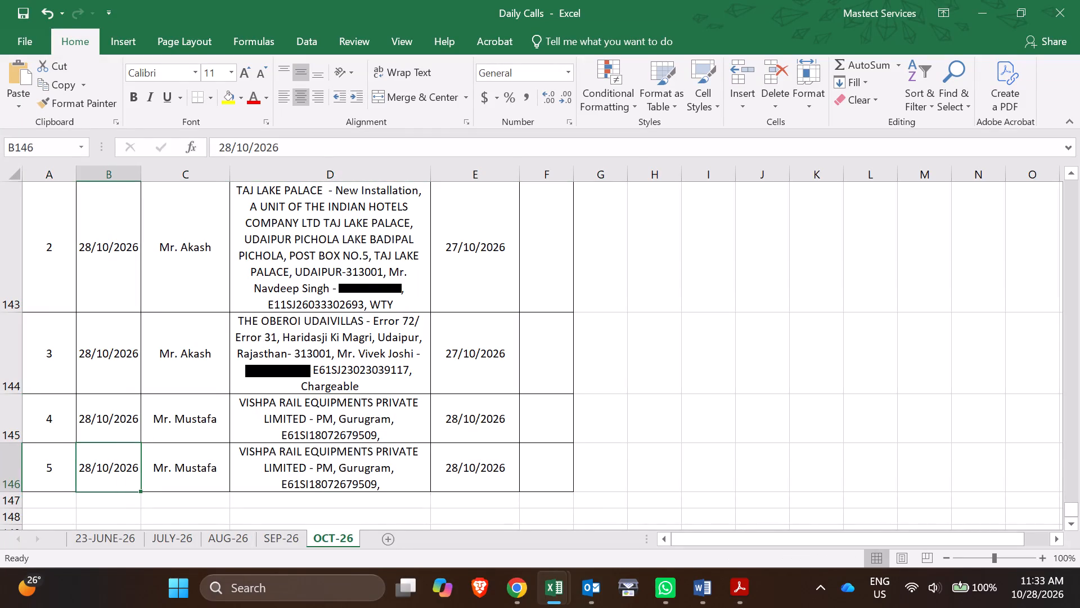
key("ctrl+s")
key("Right")
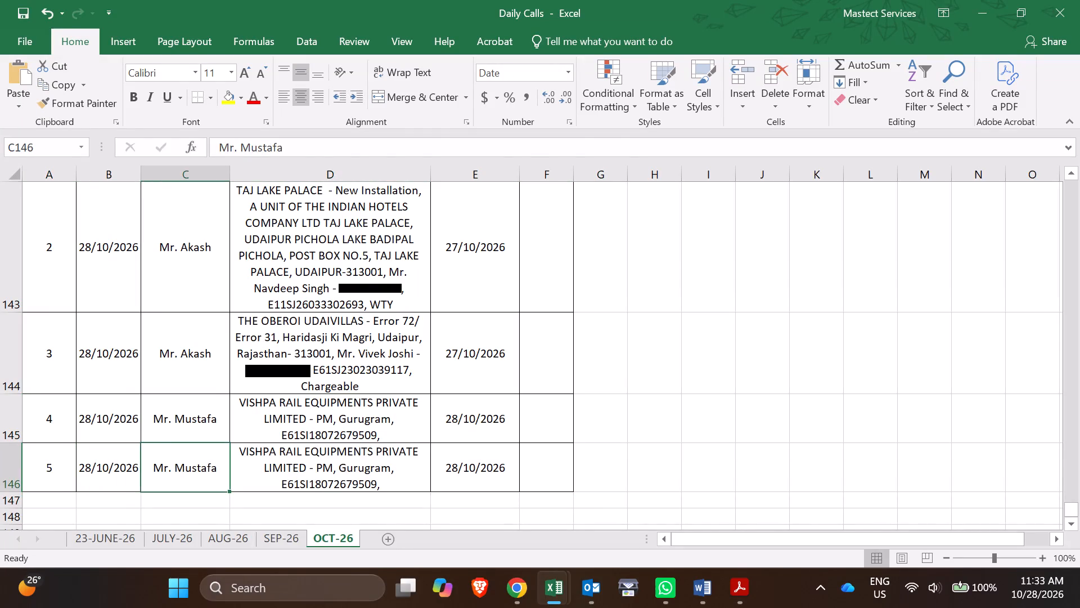
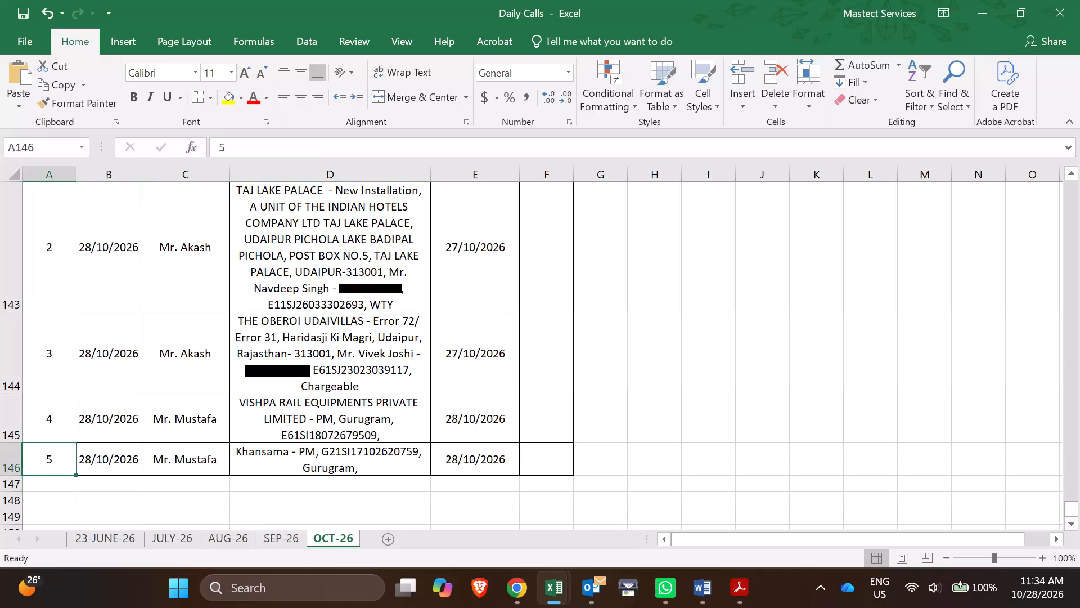
Fill the call number 5 row of 28/10/2026 down into row 147, across columns A to F.
key("shift+Down")
key("shift+Right")
key("shift+Right")
key("shift+Right")
key("shift+Right")
key("shift+Right")
key("ctrl+d")
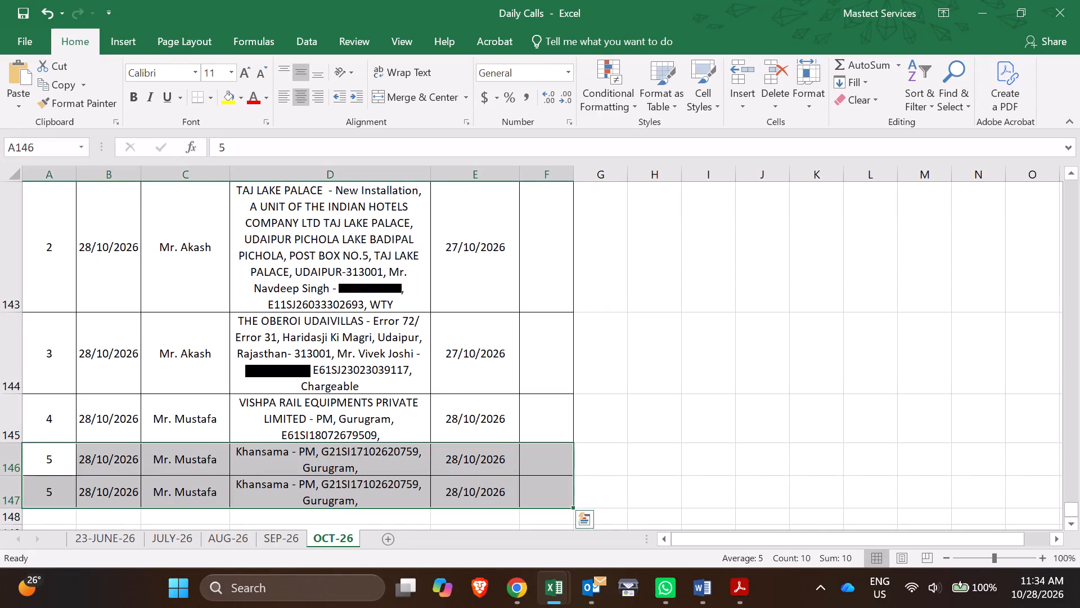
Renumber the duplicated call in row 147 as 6 and return to its number cell.
left_click(50, 491)
key("6")
key("Return")
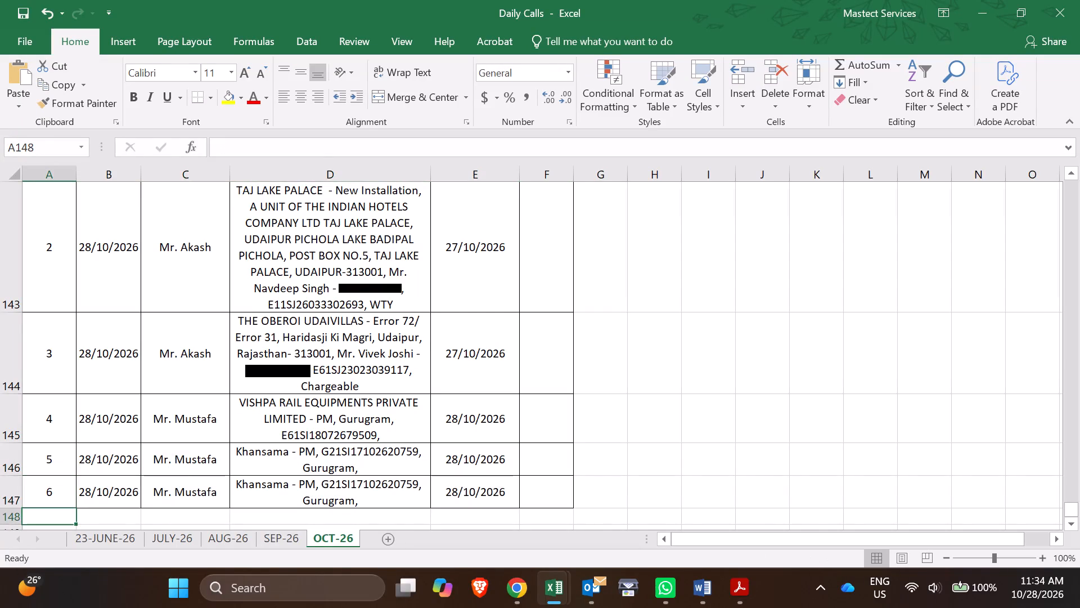
key("Up")
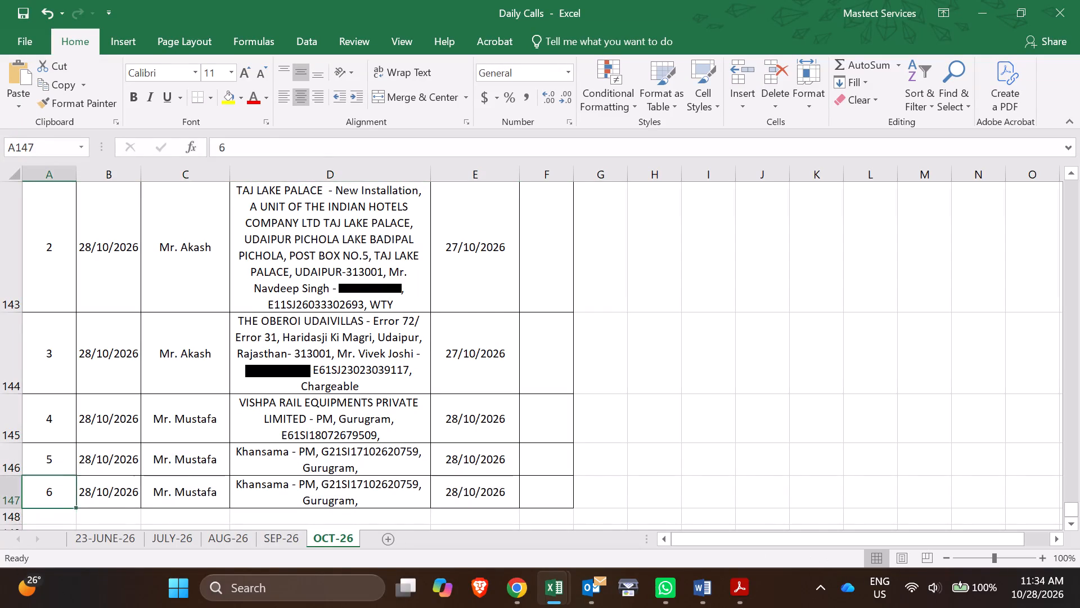
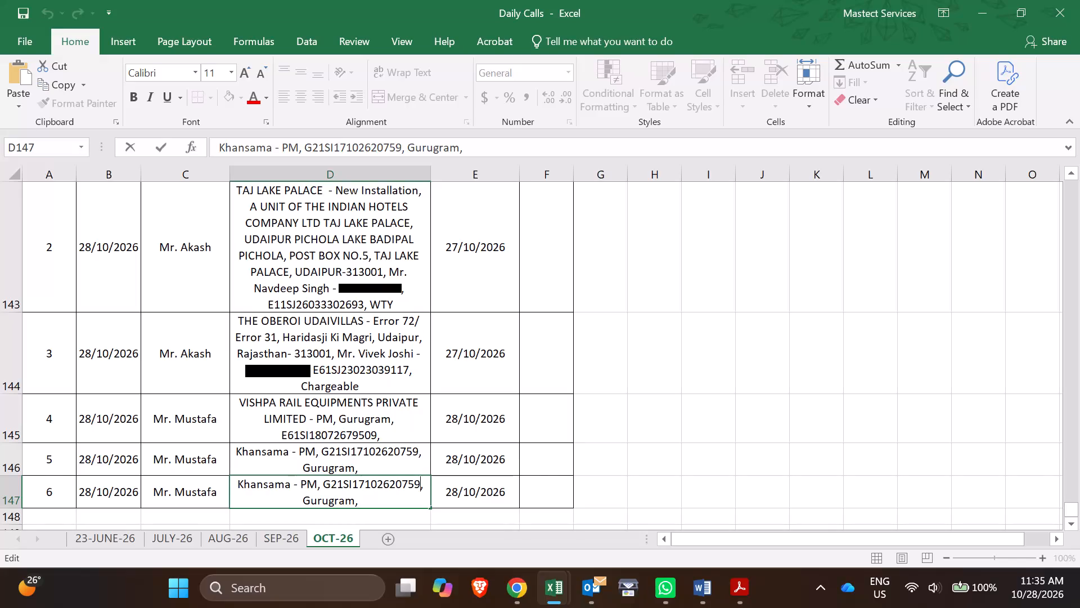
key("BackSpace")
key("BackSpace")
key("BackSpace")
key("BackSpace")
key("BackSpace")
key("BackSpace")
key("BackSpace")
key("BackSpace")
key("BackSpace")
key("BackSpace")
key("BackSpace")
key("BackSpace")
key("BackSpace")
key("BackSpace")
key("BackSpace")
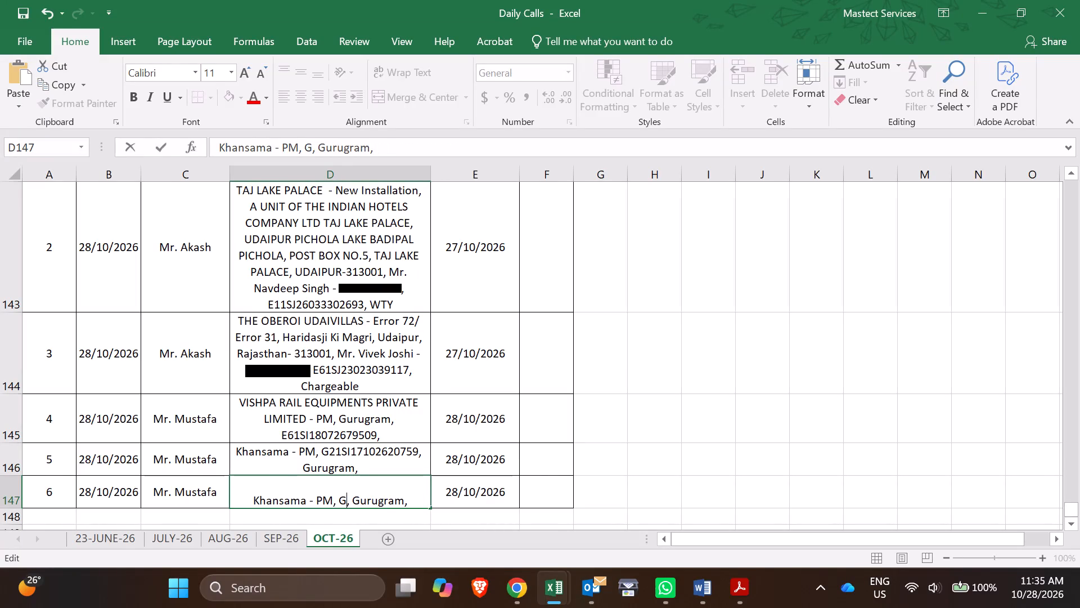
key("BackSpace")
key("ctrl+v")
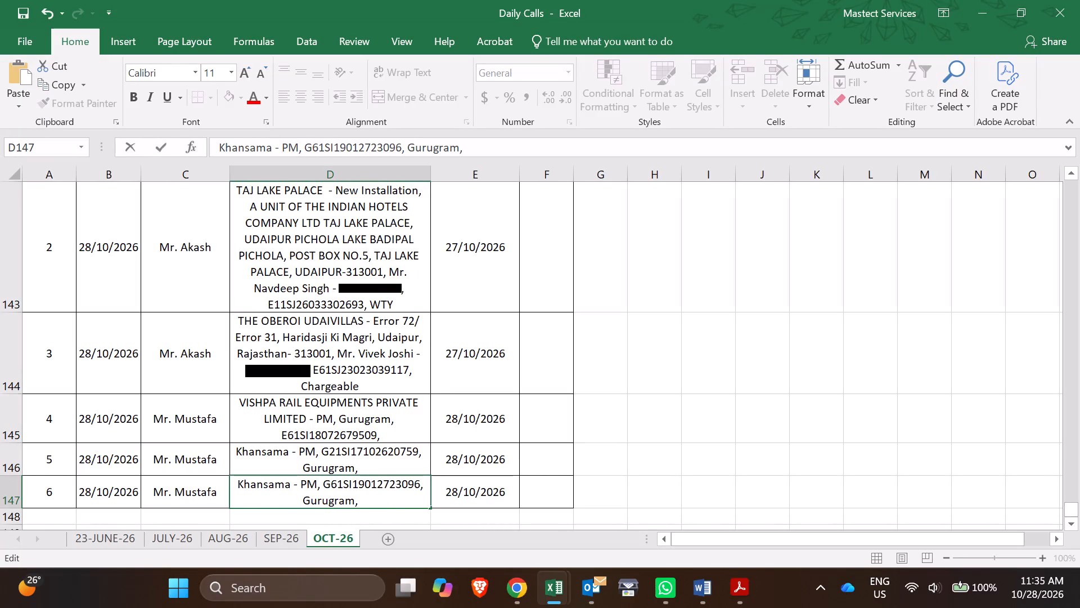
key("Return")
key("ctrl+s")
key("ctrl+s")
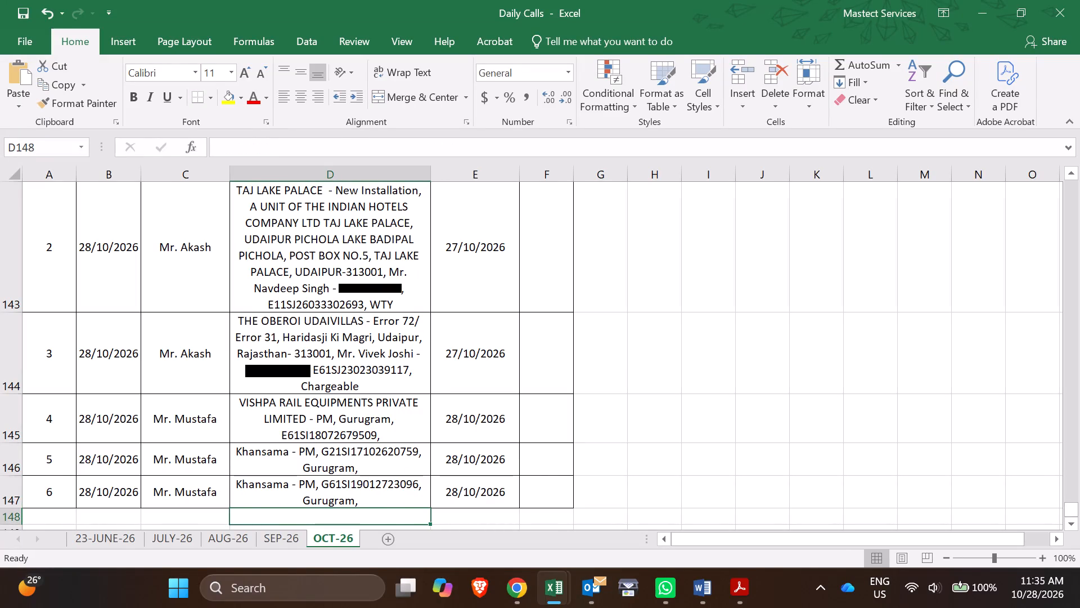
Go to the empty column F cell of call number 6 in row 147.
key("Up")
key("Right")
key("Right")
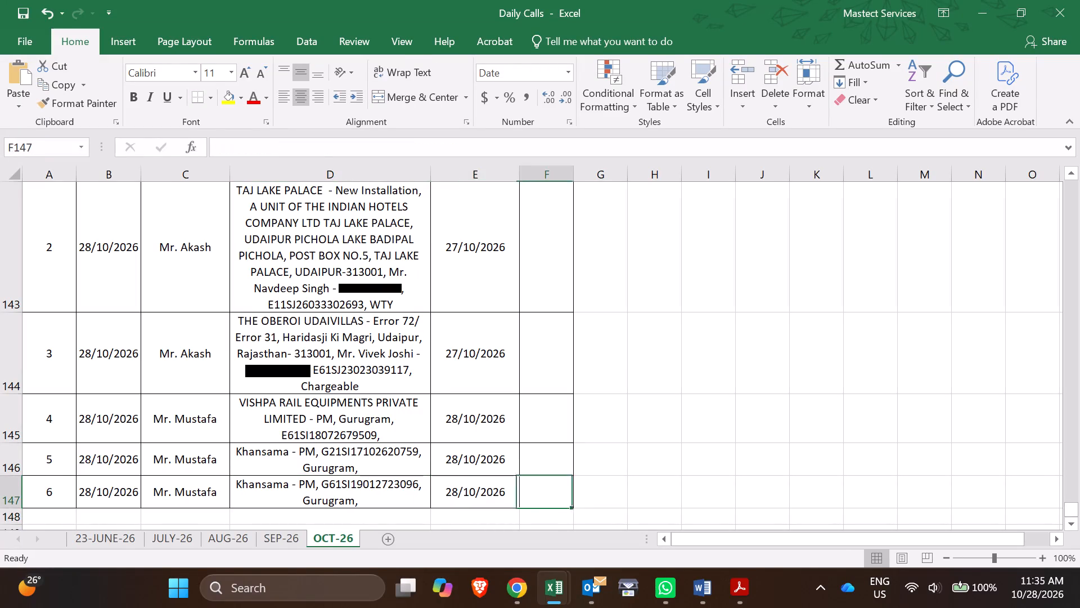
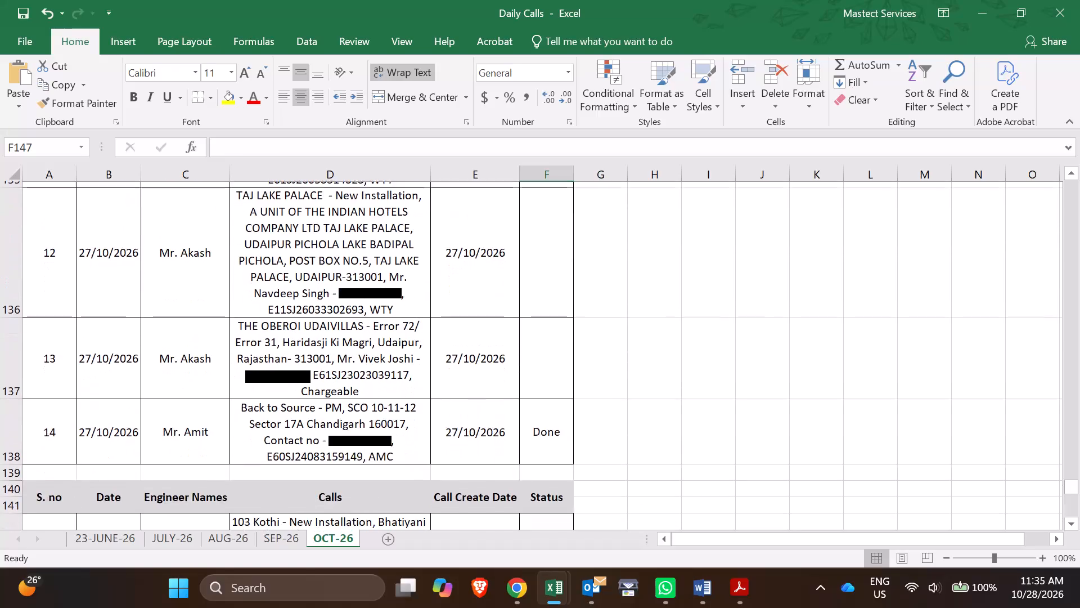
Set the status of the 28/10/2026 103 Kothi new installation call in row 142 to Done and save the workbook.
scroll(509, 357, "down", 2)
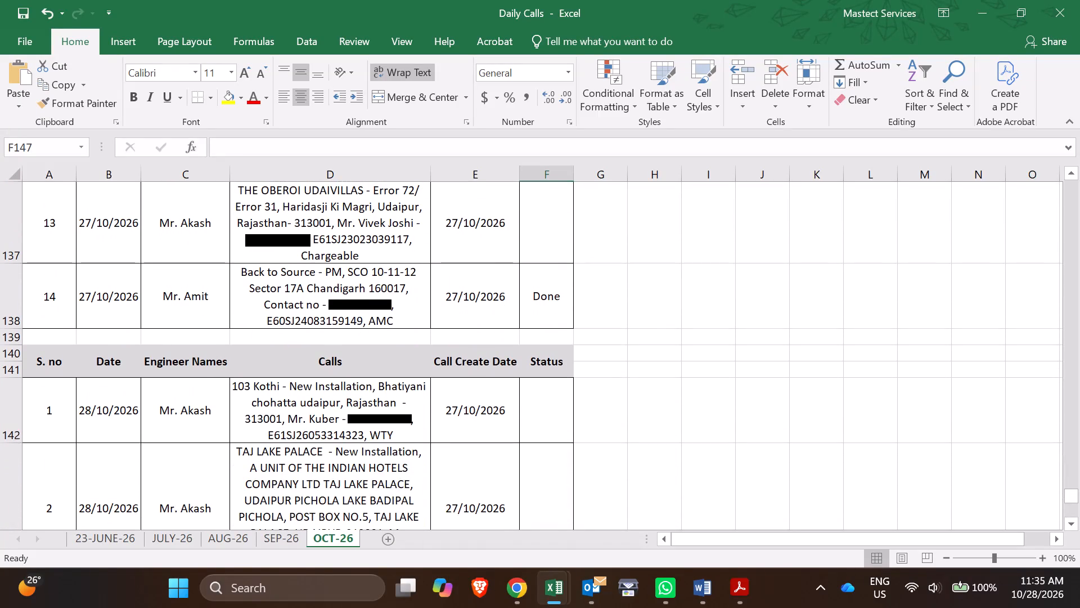
left_click(571, 392)
key("shift+d")
type("one")
key("Return")
key("ctrl+s")
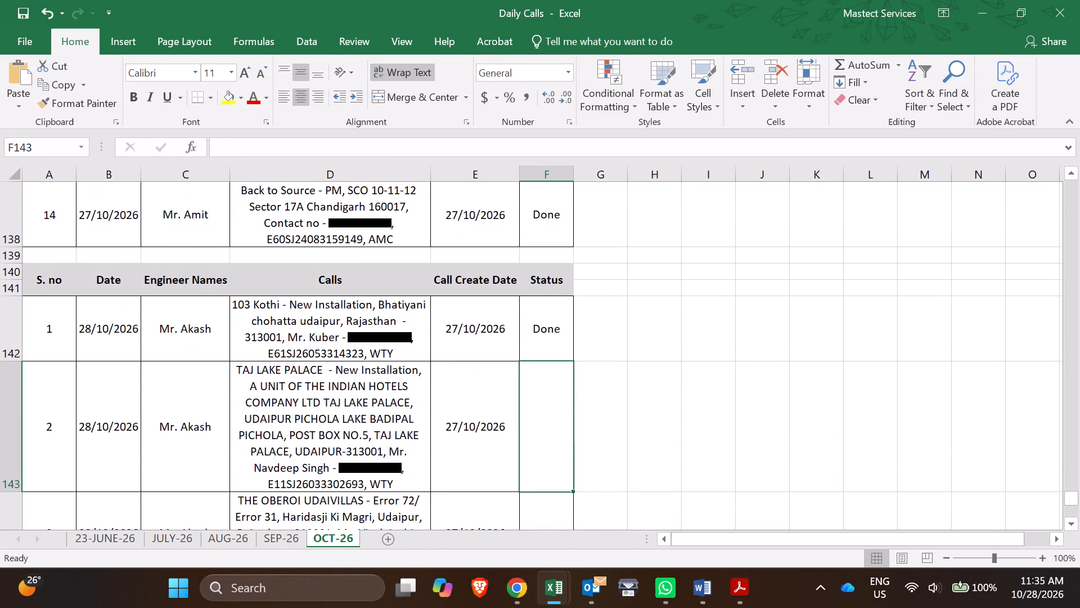
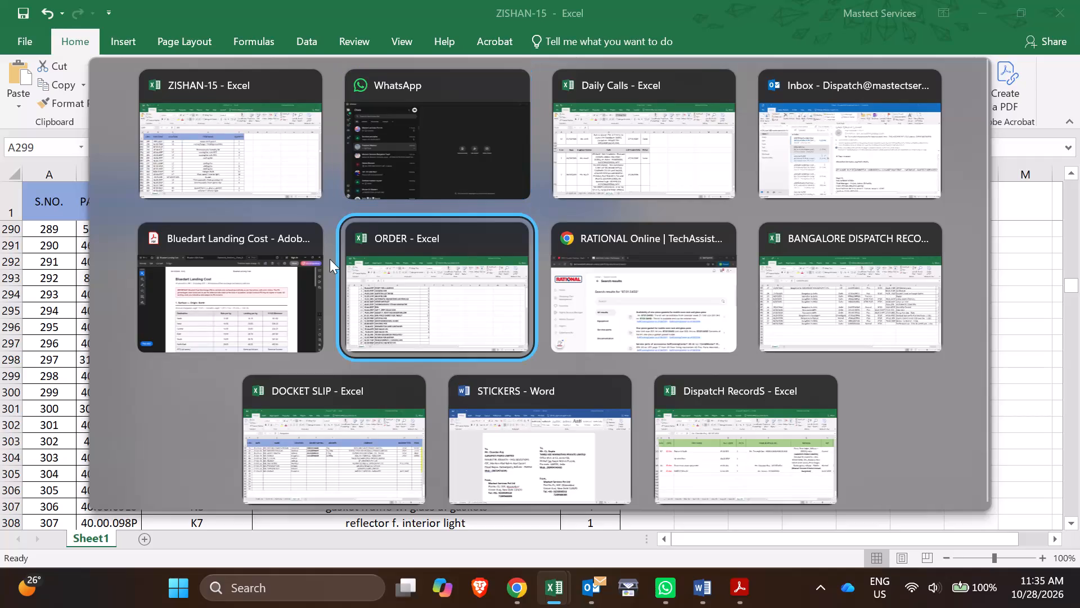
Switch to the DOCKET SLIP workbook in Excel and save it.
key("alt+Right")
key("alt+Down")
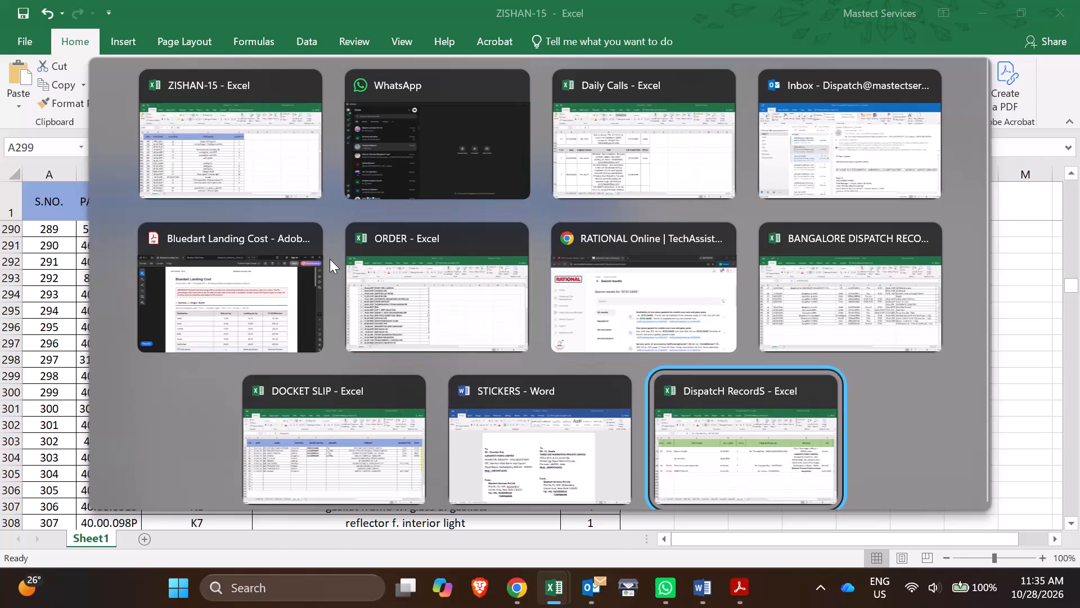
key("alt+Left")
key("alt+Left")
key("ctrl+s")
key("ctrl+s")
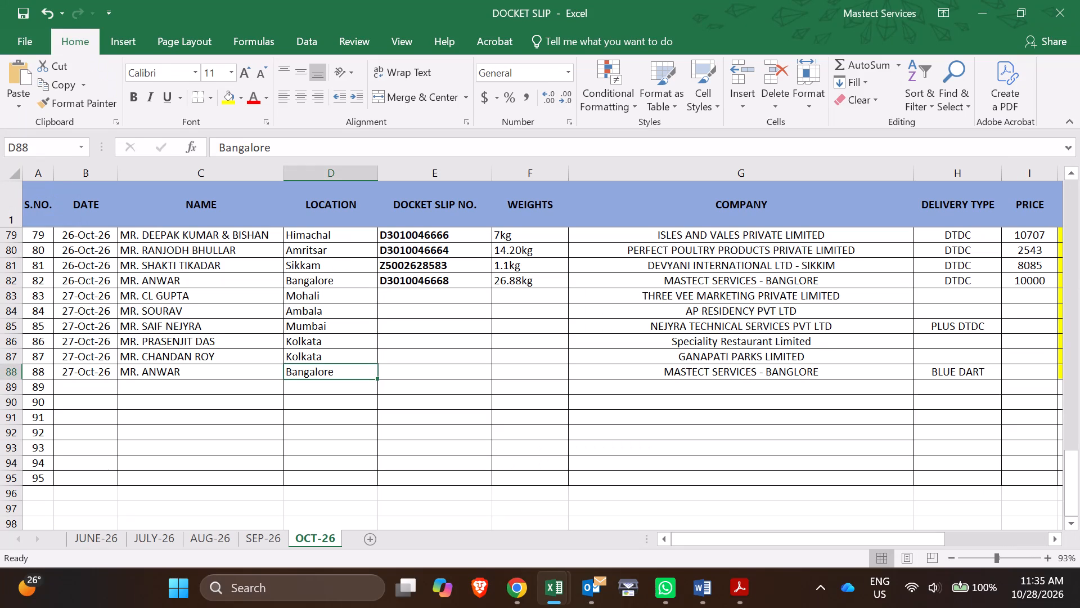
Review the recipient names and companies of the 27-Oct-26 dispatch entries in rows 83 to 88 of the OCT-26 sheet.
left_click(168, 296)
key("shift+Down")
key("shift+Down")
key("shift+Down")
key("shift+Down")
key("shift+Down")
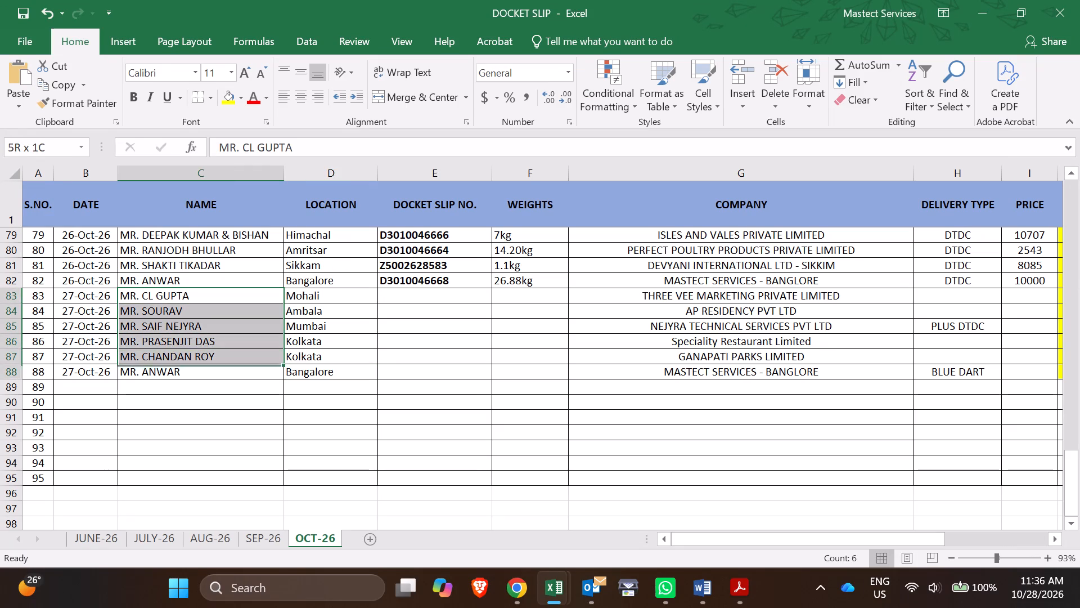
key("Right")
key("Right")
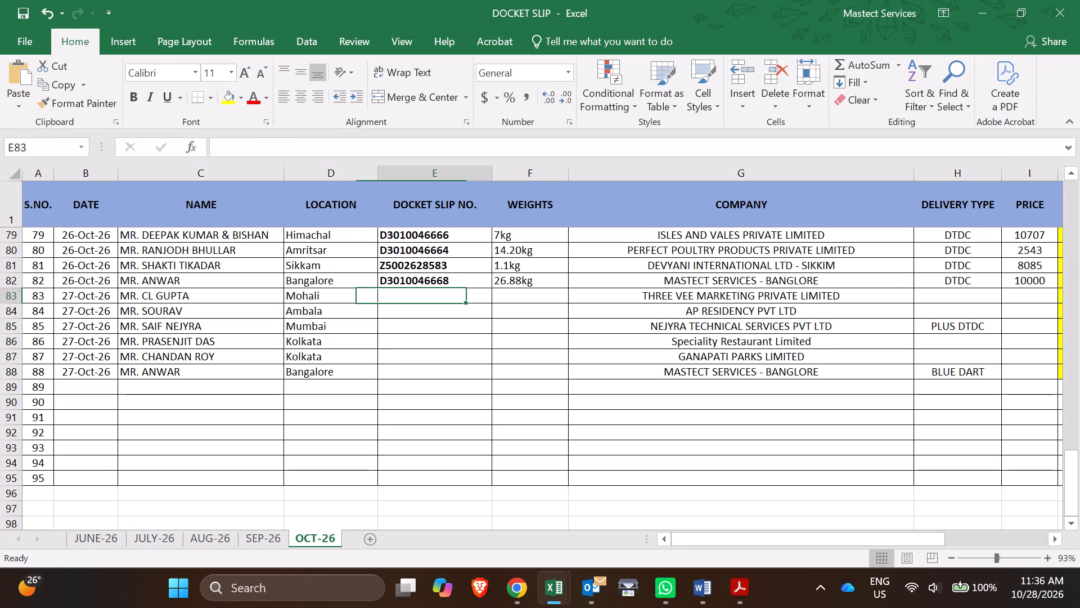
key("Right")
key("Right")
key("shift+Down")
key("shift+Down")
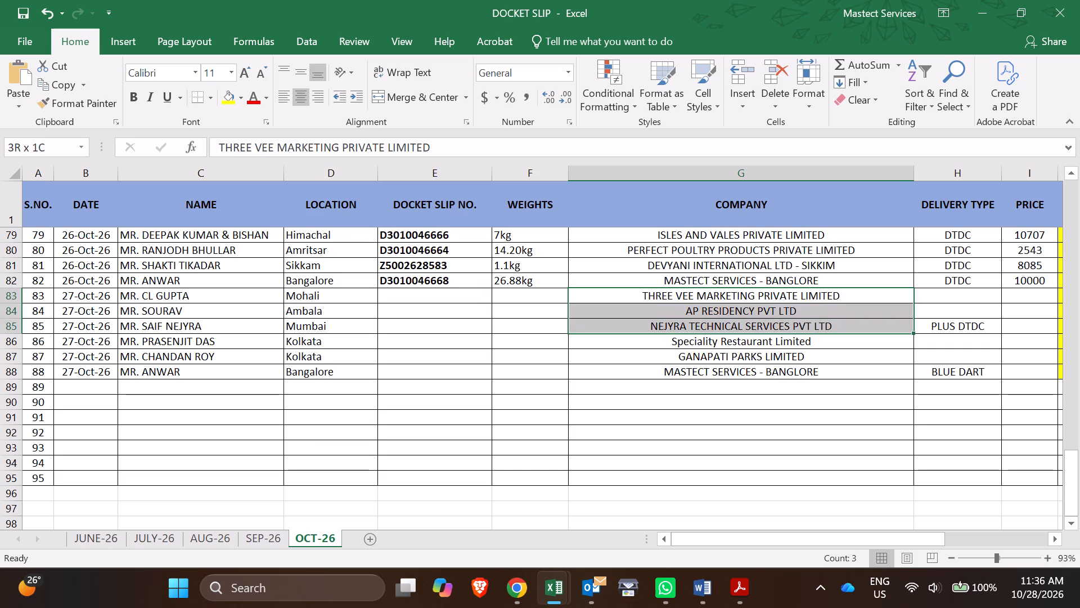
key("shift+Down")
key("shift+Down")
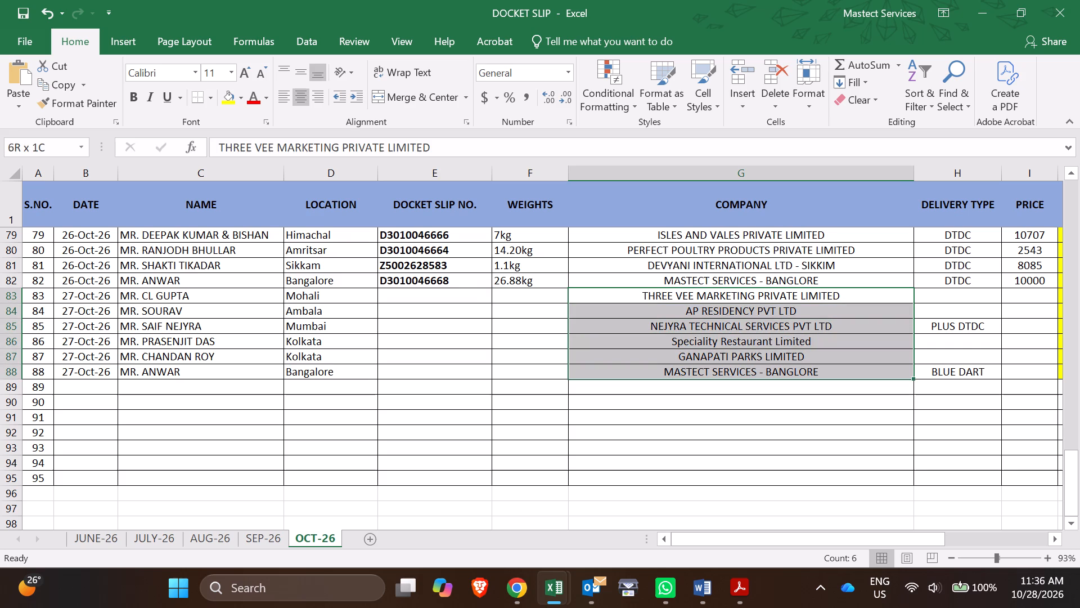
Copy the company names of the 27-Oct-26 dispatch entries in rows 83 to 88 and switch to another open window.
key("ctrl+c")
key("alt+Tab")
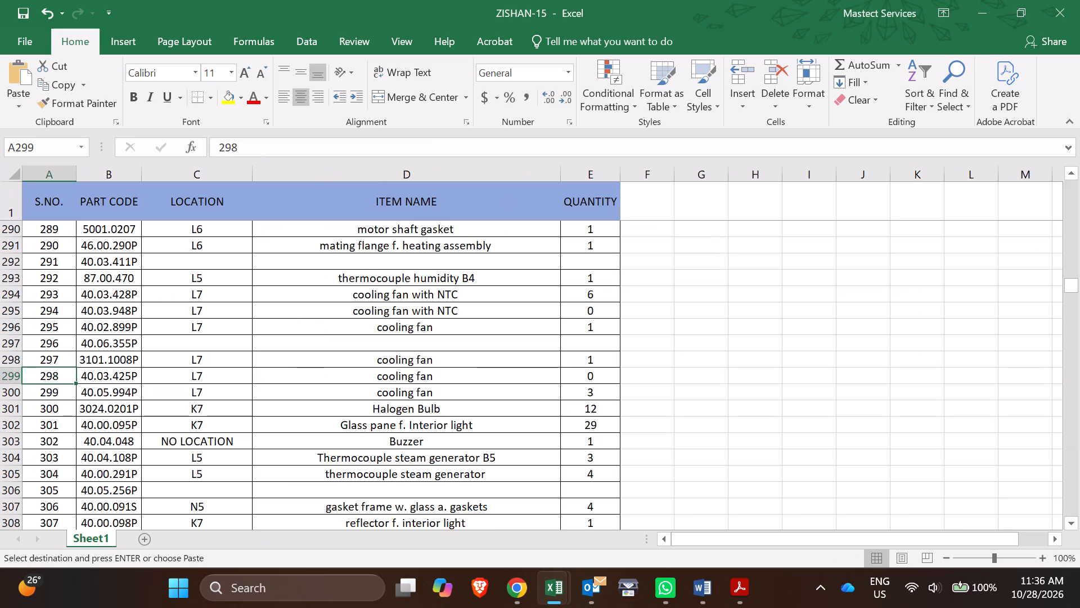
key("alt+Tab")
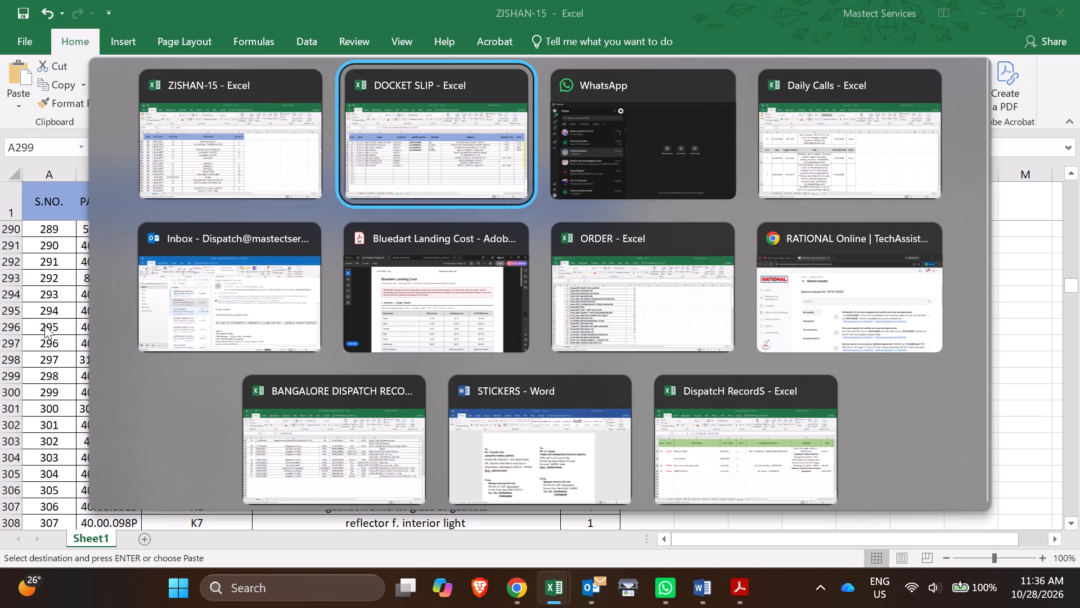
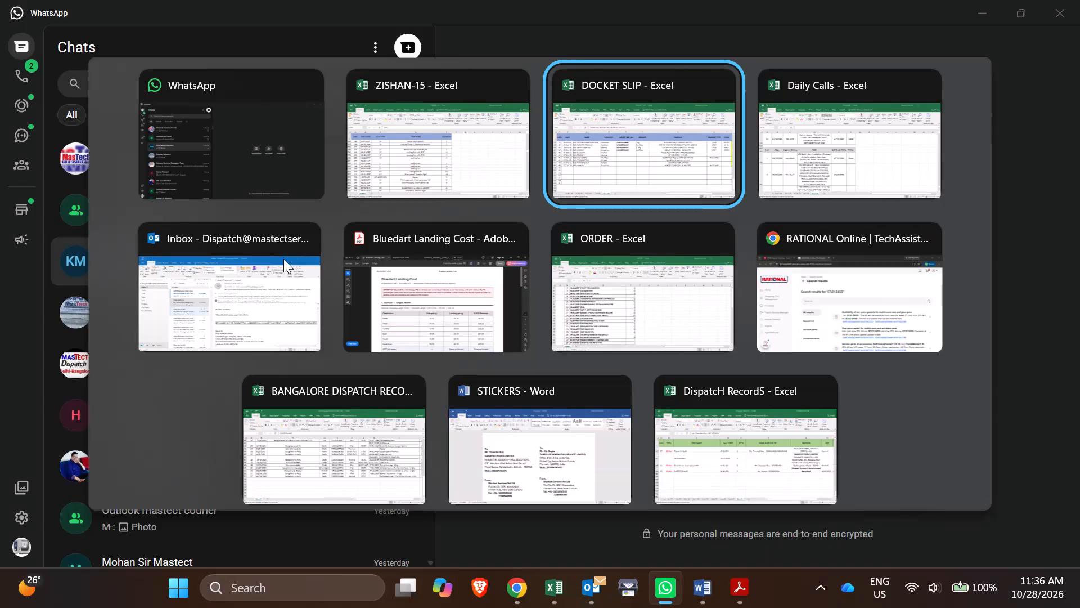
Save the DOCKET SLIP workbook and go to the name cell of the first 27-Oct-26 entry in row 83.
key("ctrl+s")
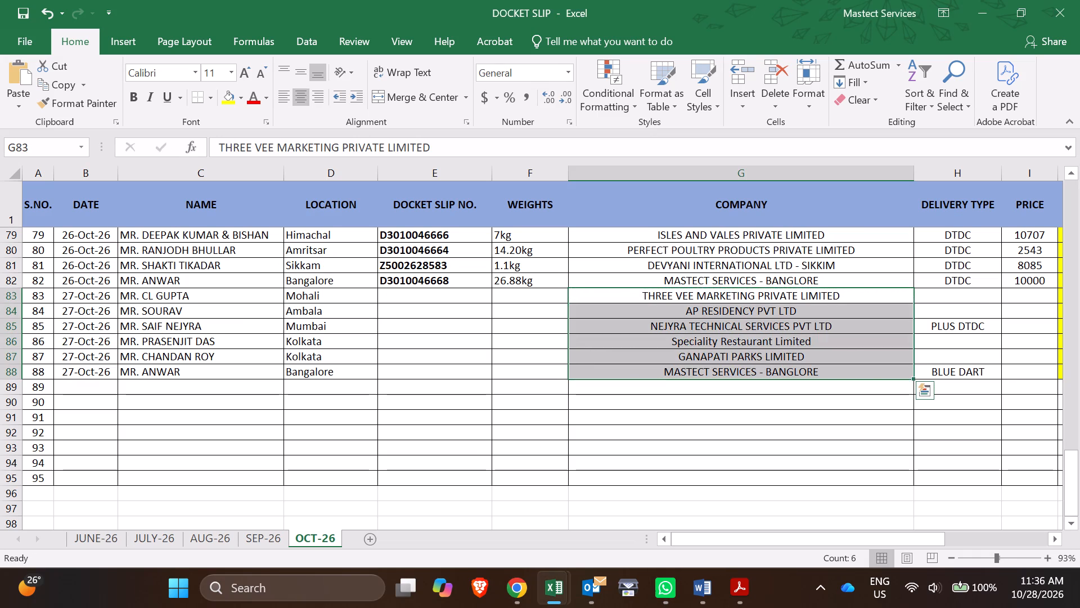
key("Right")
key("Left")
key("Left")
key("Left")
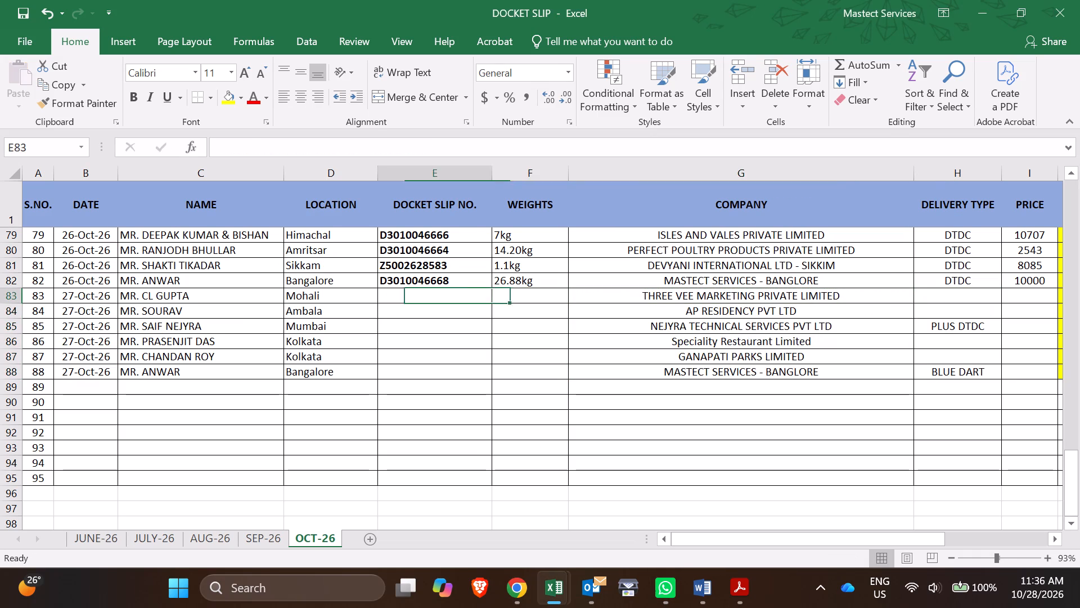
key("Left")
key("Right")
key("Left")
key("Left")
Switch from the DOCKET SLIP workbook to WhatsApp.
key("alt+Tab")
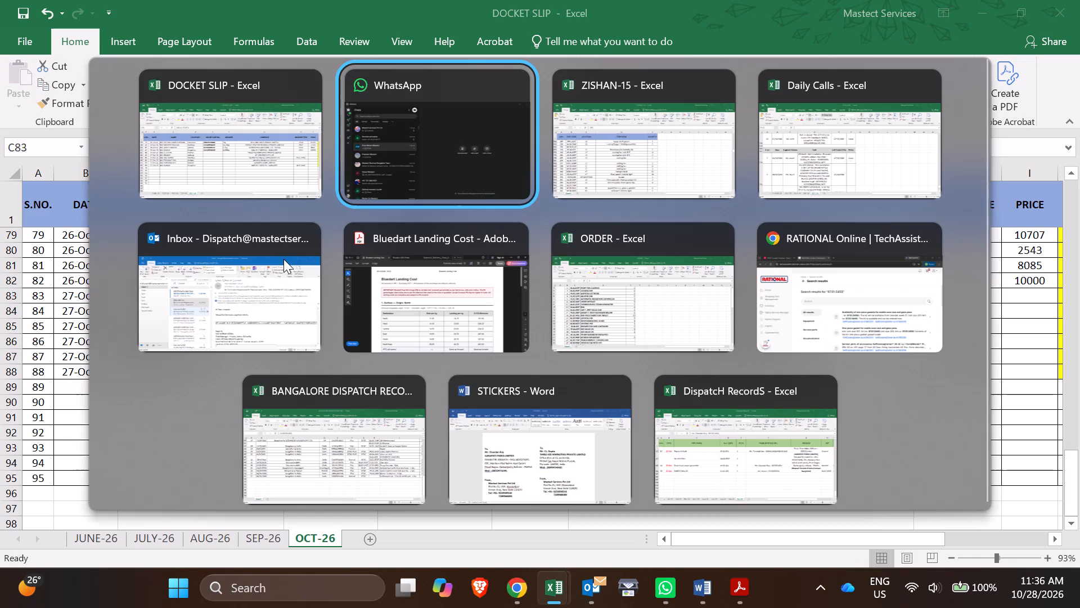
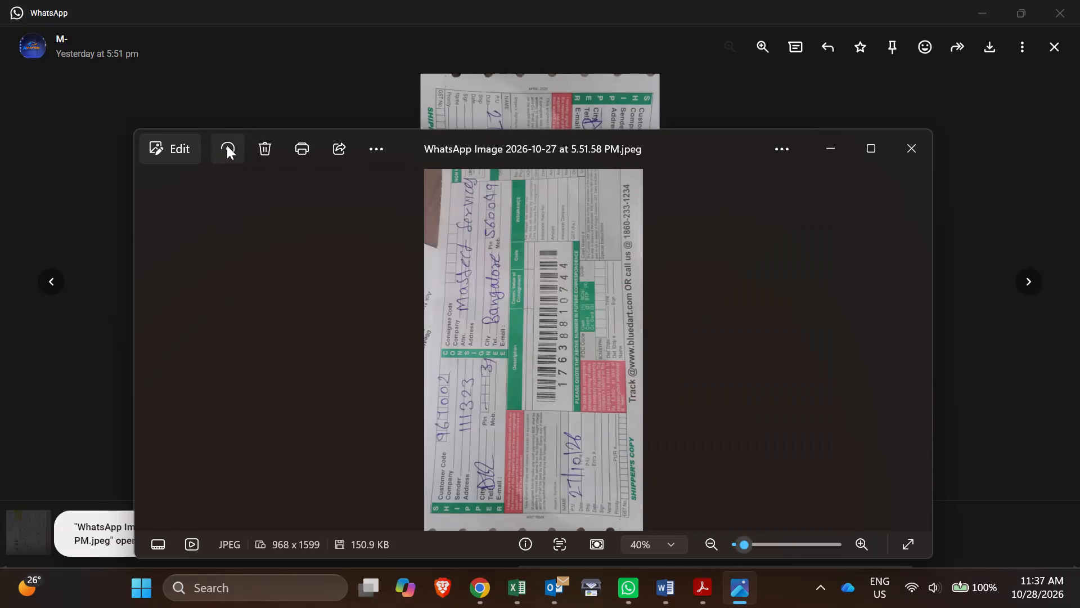
Rotate the Blue Dart slip photo for the Bangalore consignment upright and maximize its window to read the details.
left_click(227, 145)
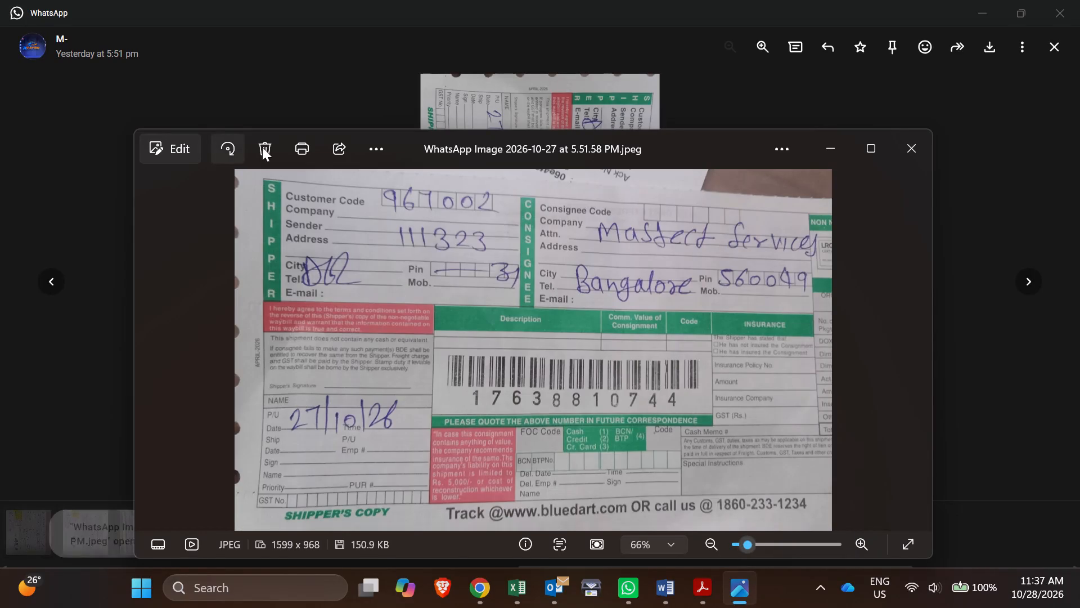
left_click(868, 157)
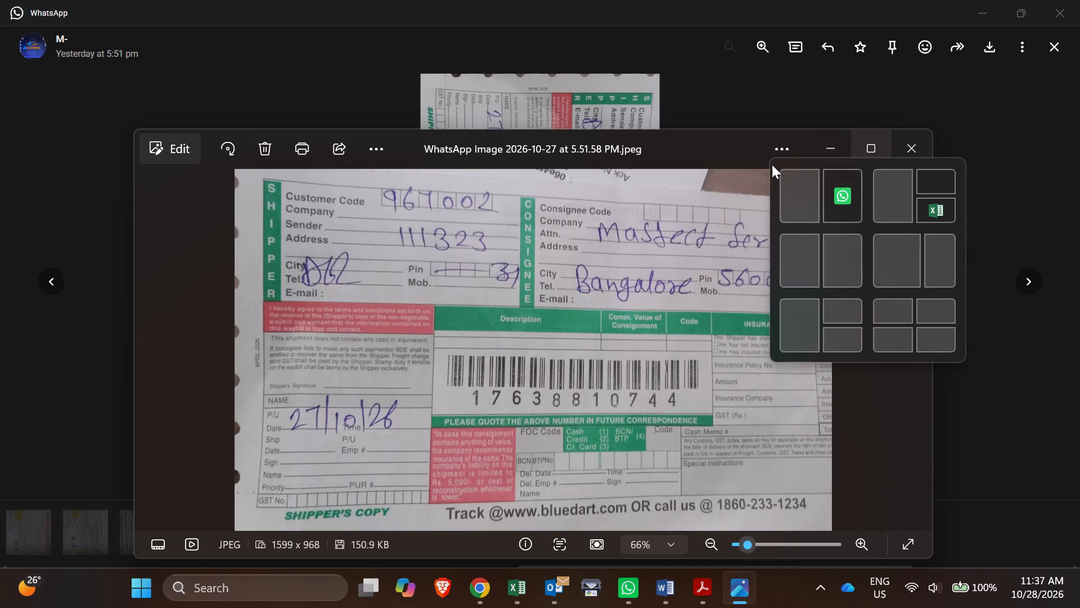
left_click(875, 145)
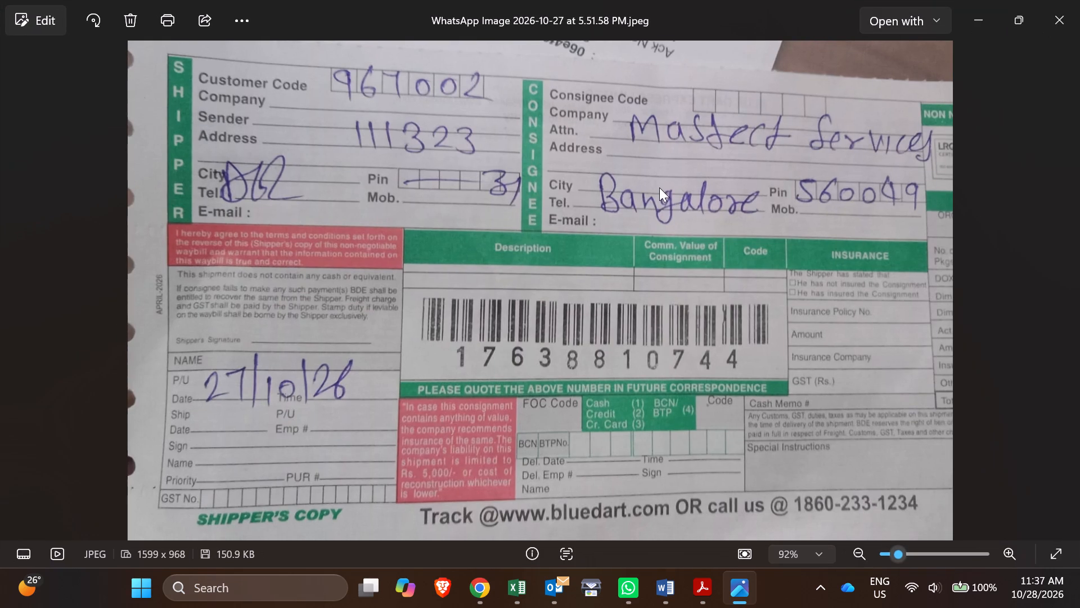
In Excel's DOCKET SLIP workbook, select the docket slip number cell of the 27-Oct-26 Bangalore entry in row 88, and consult the Blue Dart slip photo.
key("alt+Tab")
key("alt+Right")
key("alt+Tab")
key("alt+Tab")
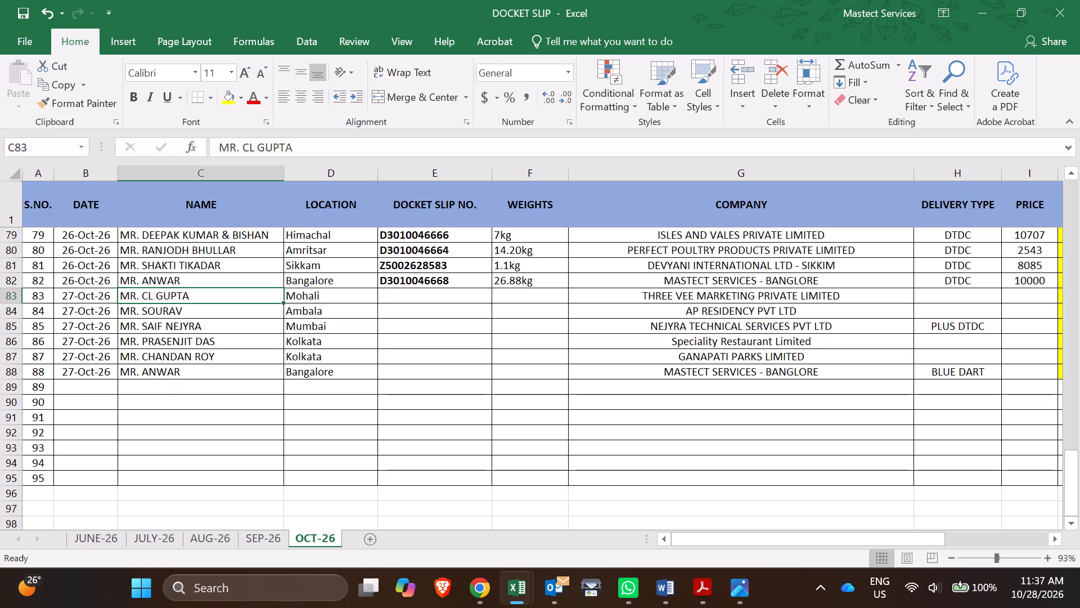
key("Down")
key("Down")
key("Down")
key("Down")
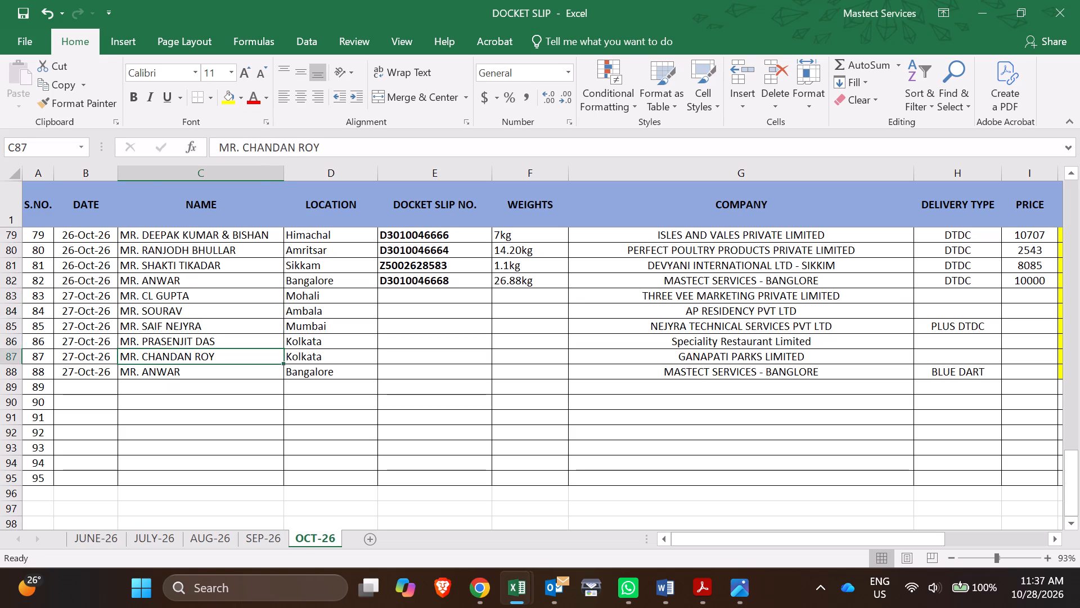
key("Down")
key("Right")
key("Right")
key("alt+Tab")
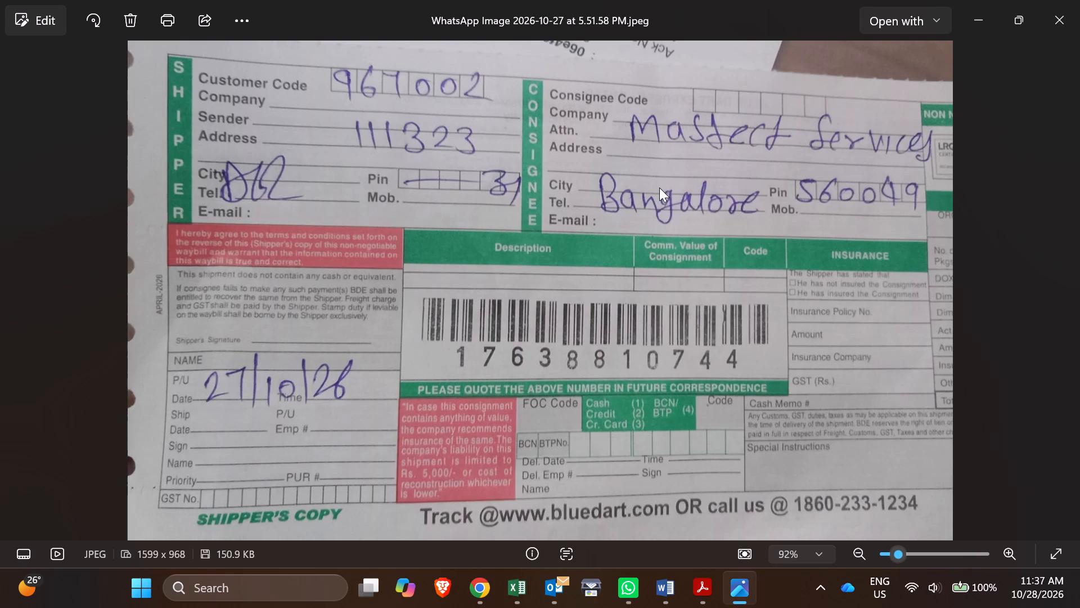
key("alt+Tab")
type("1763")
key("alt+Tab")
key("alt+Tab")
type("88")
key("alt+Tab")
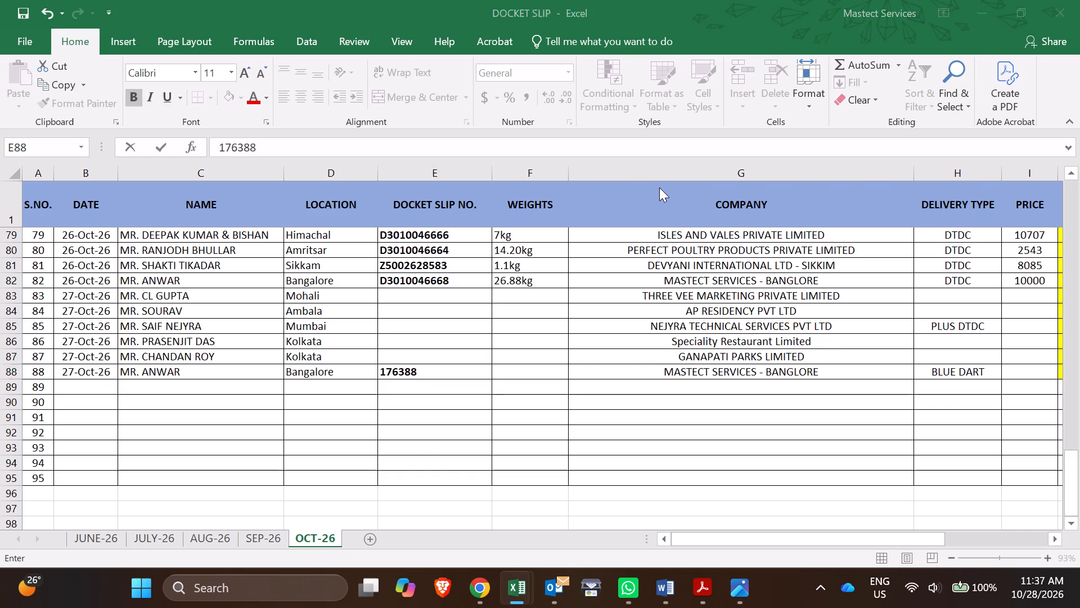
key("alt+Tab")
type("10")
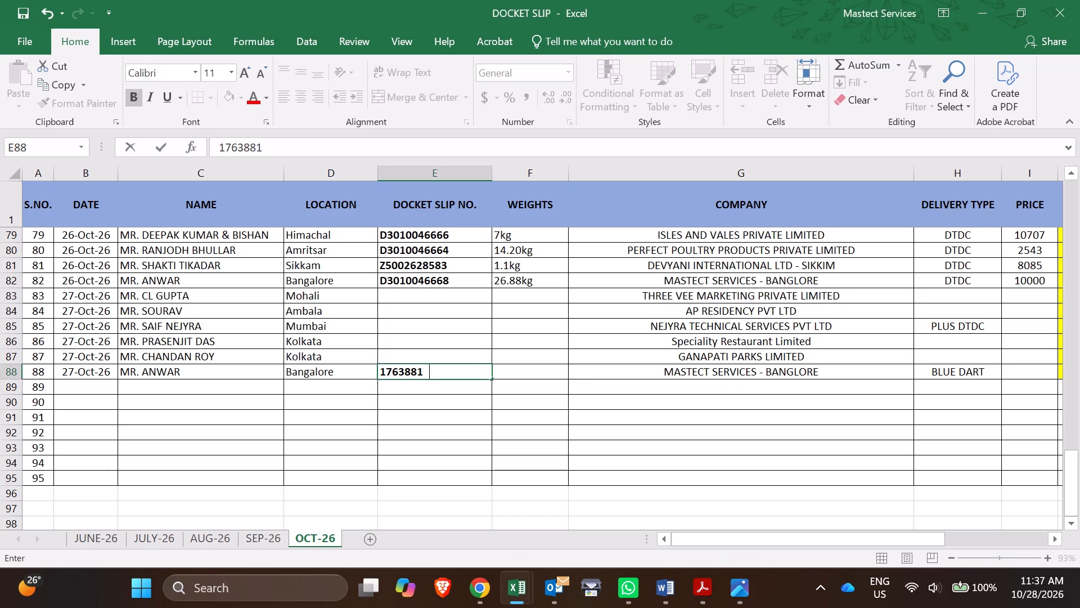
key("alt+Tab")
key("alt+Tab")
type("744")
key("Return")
Select the row 88 weight cell and check the Blue Dart slip photo for the Bangalore shipment's weight.
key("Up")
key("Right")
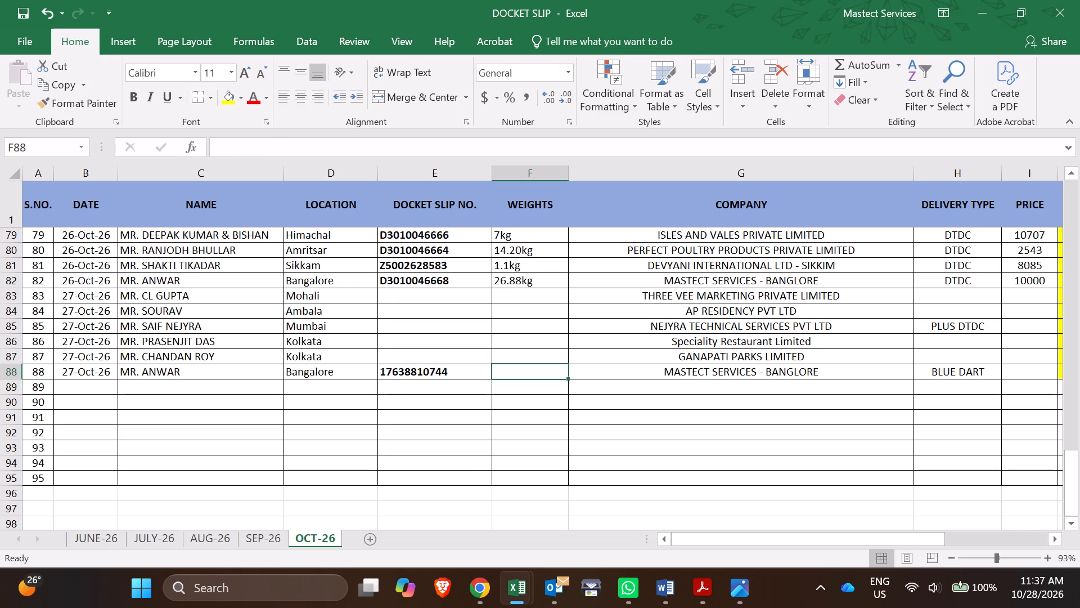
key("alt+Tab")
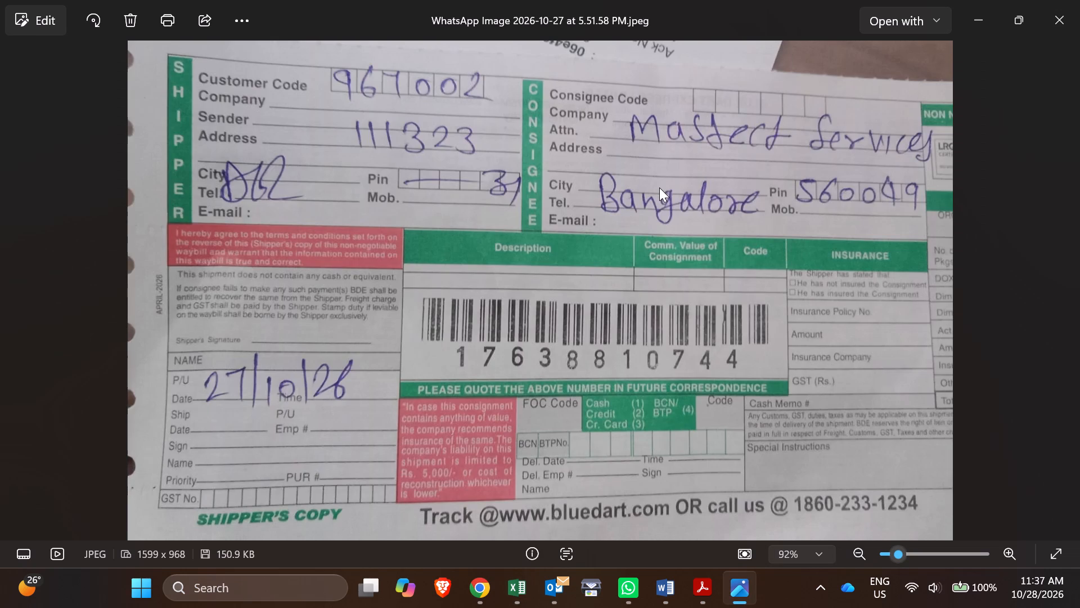
Return to the DOCKET SLIP workbook in Excel and enter "-" as both weight and price of the Bangalore dispatch in row 88.
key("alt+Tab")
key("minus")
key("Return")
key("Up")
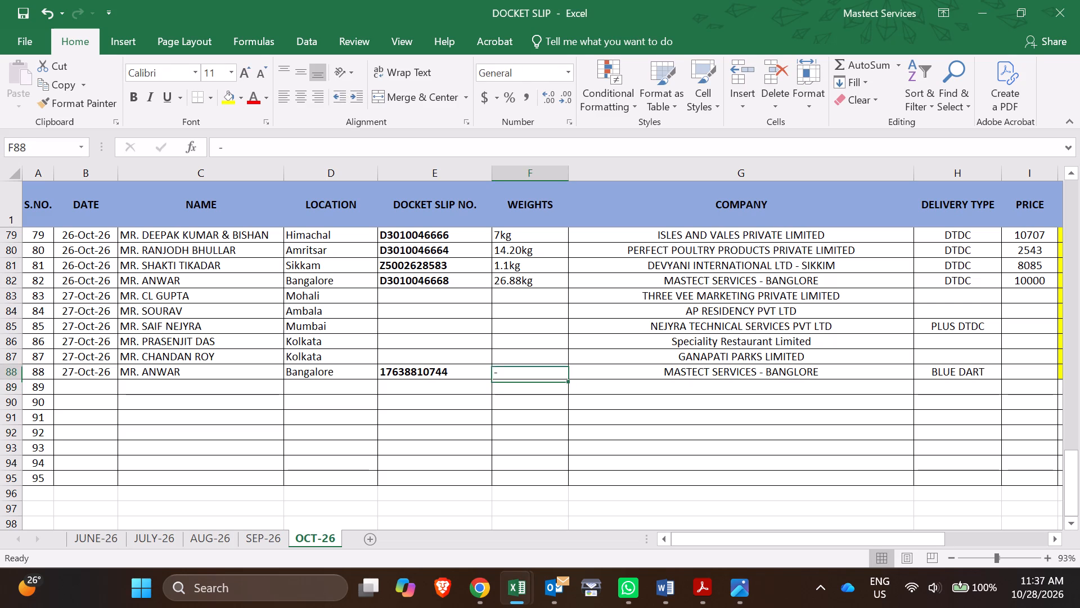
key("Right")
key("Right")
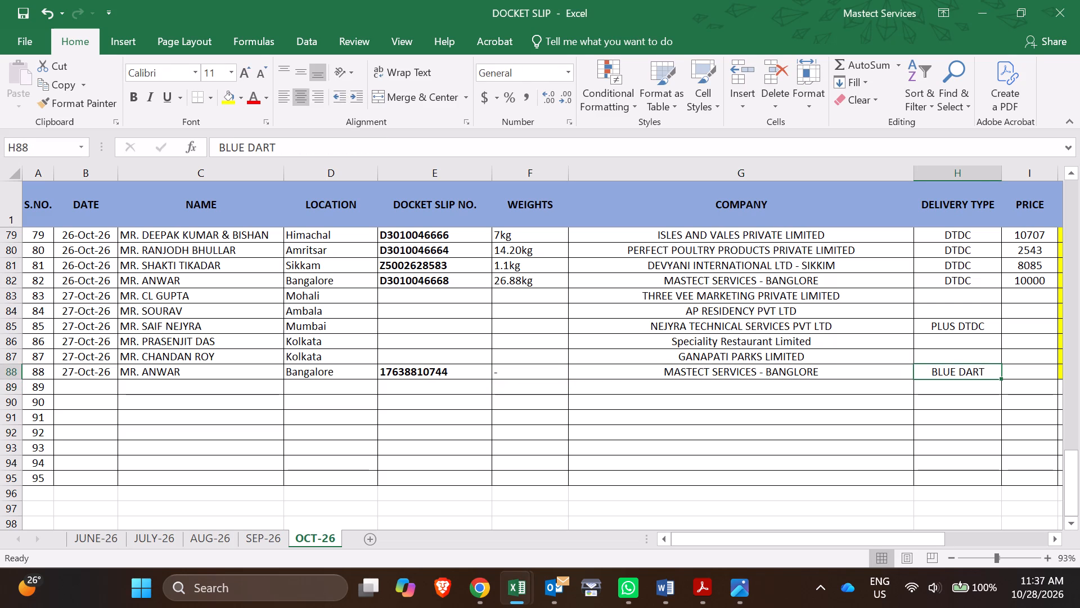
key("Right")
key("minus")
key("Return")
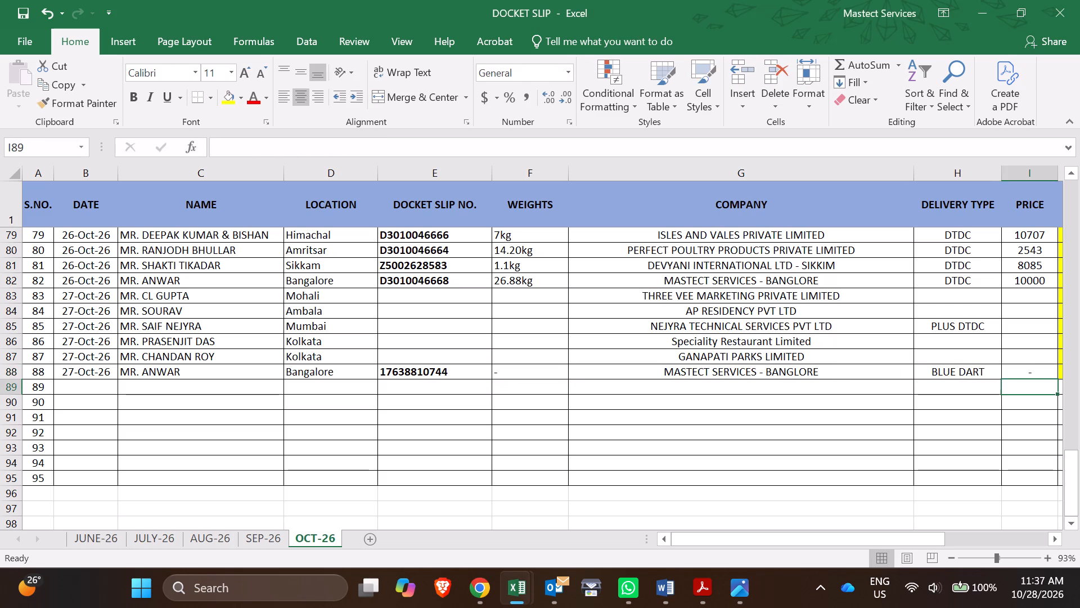
Centre the dash horizontally in the row 88 weight cell and save the DOCKET SLIP workbook.
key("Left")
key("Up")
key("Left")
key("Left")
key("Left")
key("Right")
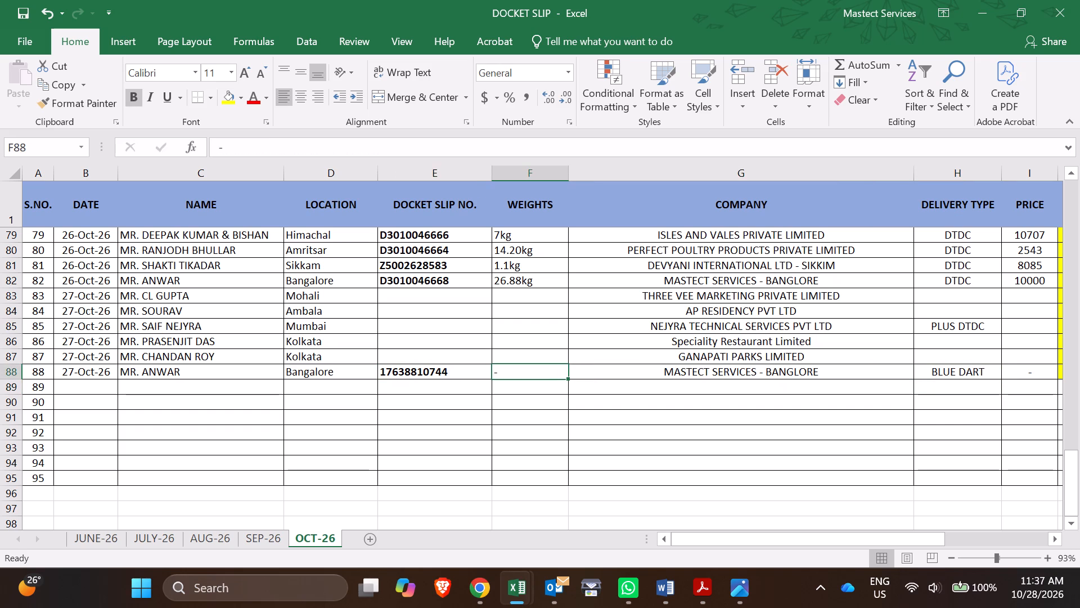
left_click(304, 102)
left_click(461, 371)
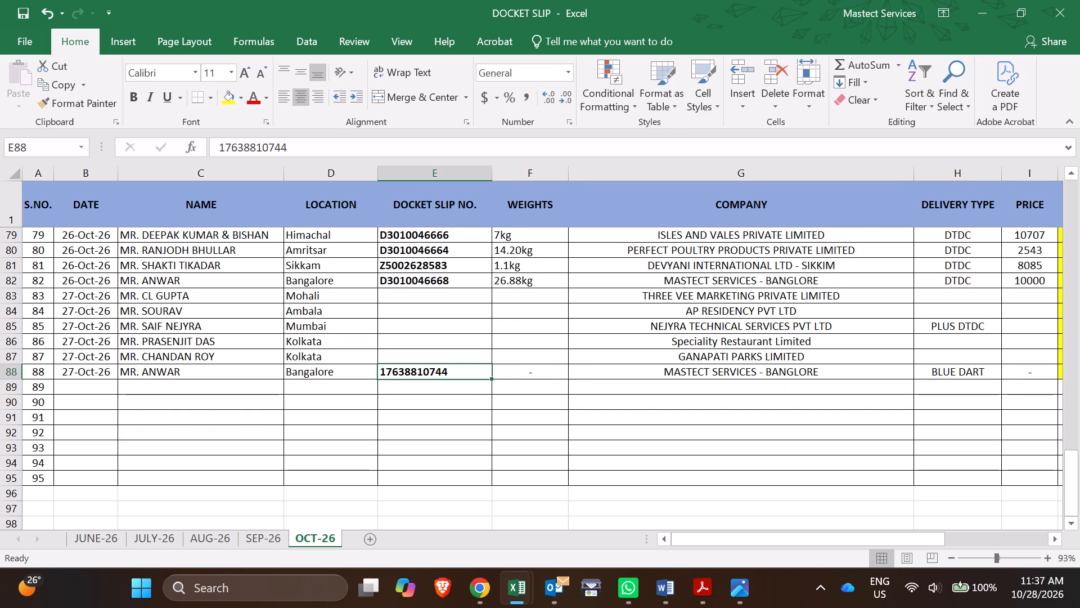
key("ctrl+s")
Switch to the Blue Dart slip photo in Photos and close it.
key("alt+Tab")
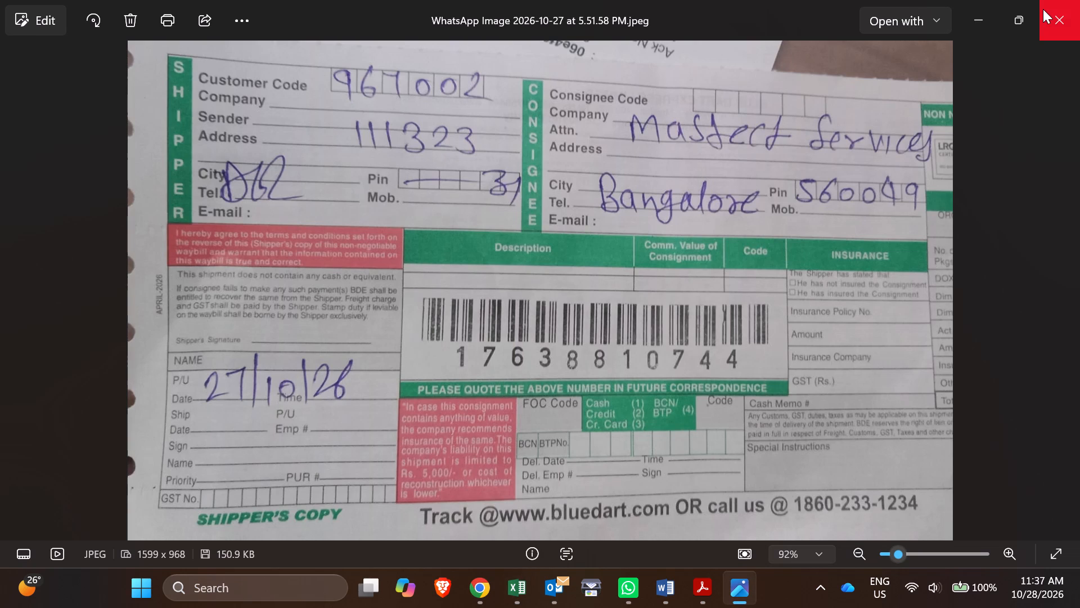
left_click(1043, 9)
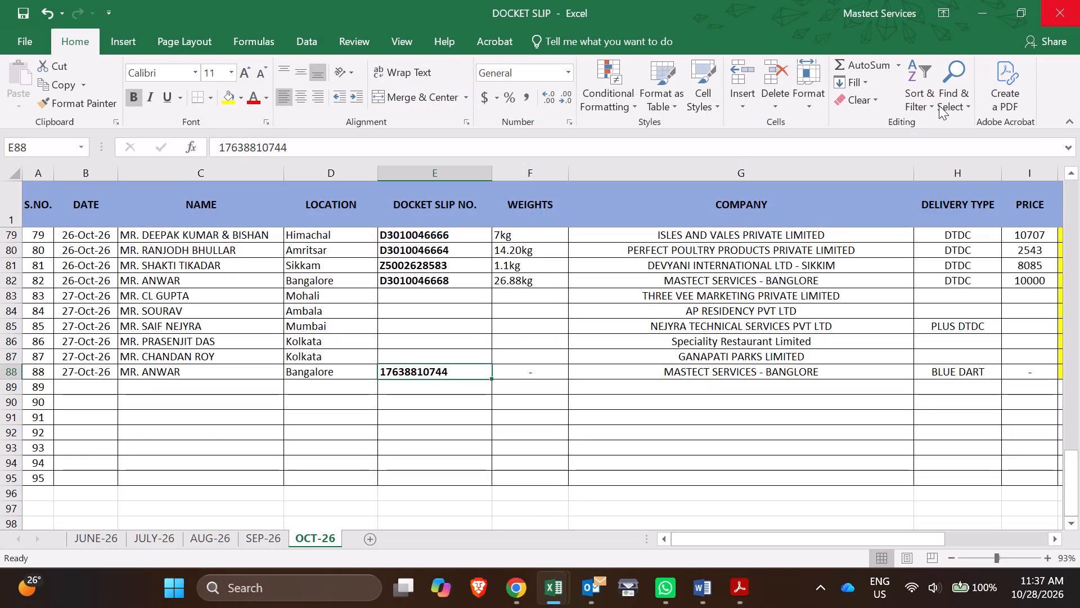
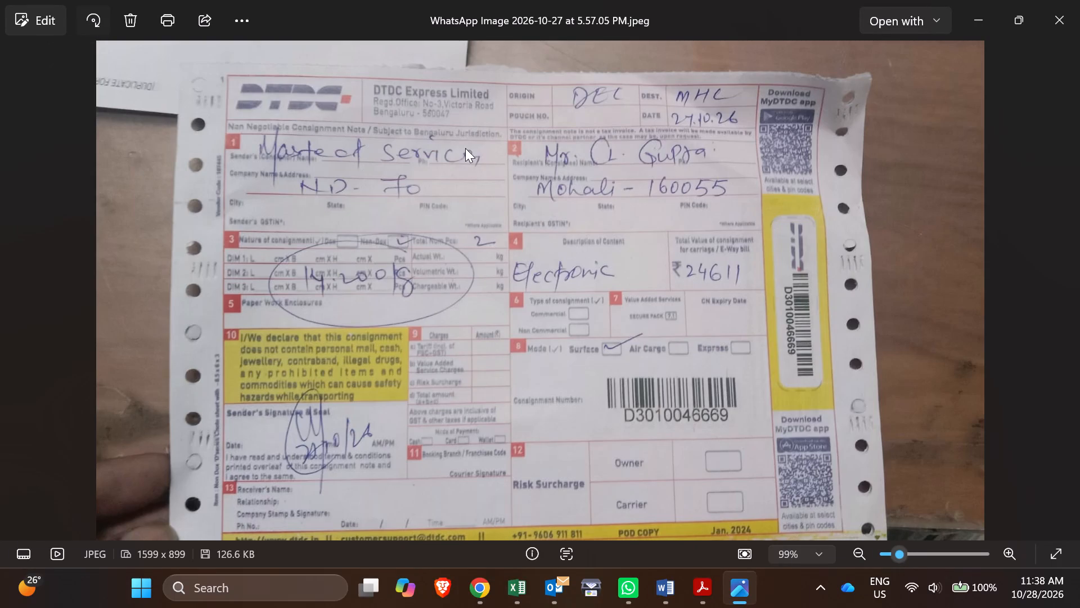
Select the row 83 docket slip number cell in the DOCKET SLIP workbook and check the DTDC slip photo for the Mohali shipment's consignment number.
key("alt+Tab")
key("alt+Right")
key("alt+Tab")
key("alt+Tab")
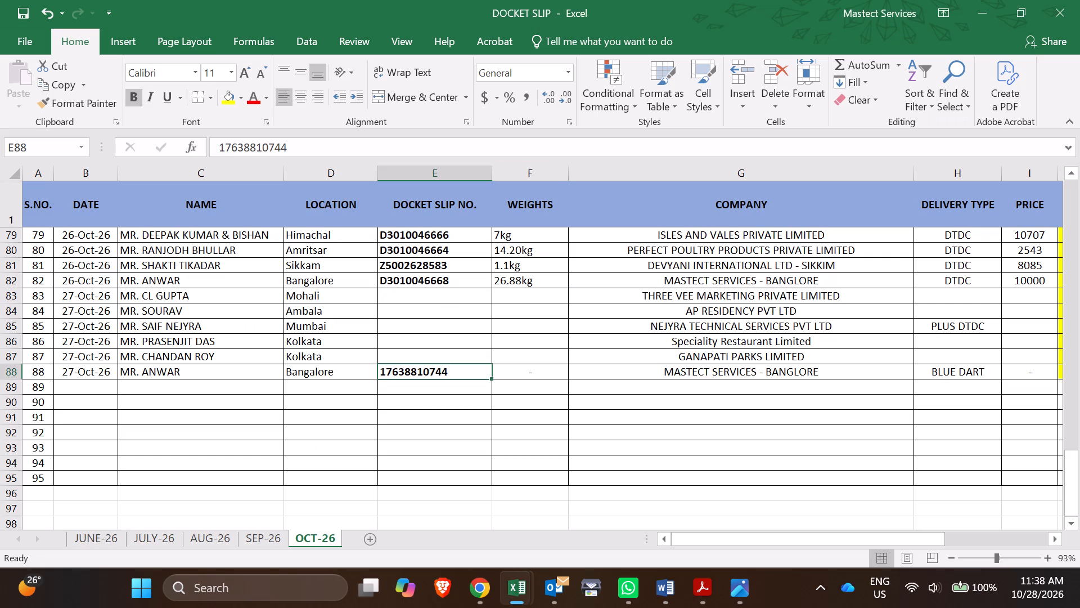
left_click(224, 297)
key("Right")
key("Right")
key("Right")
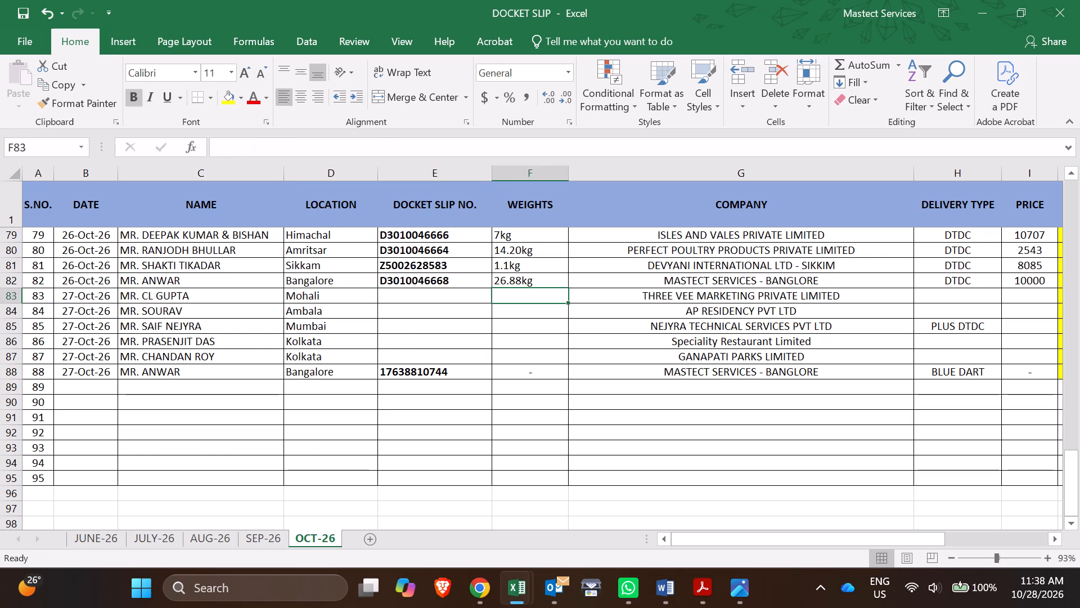
key("Left")
key("alt+Tab")
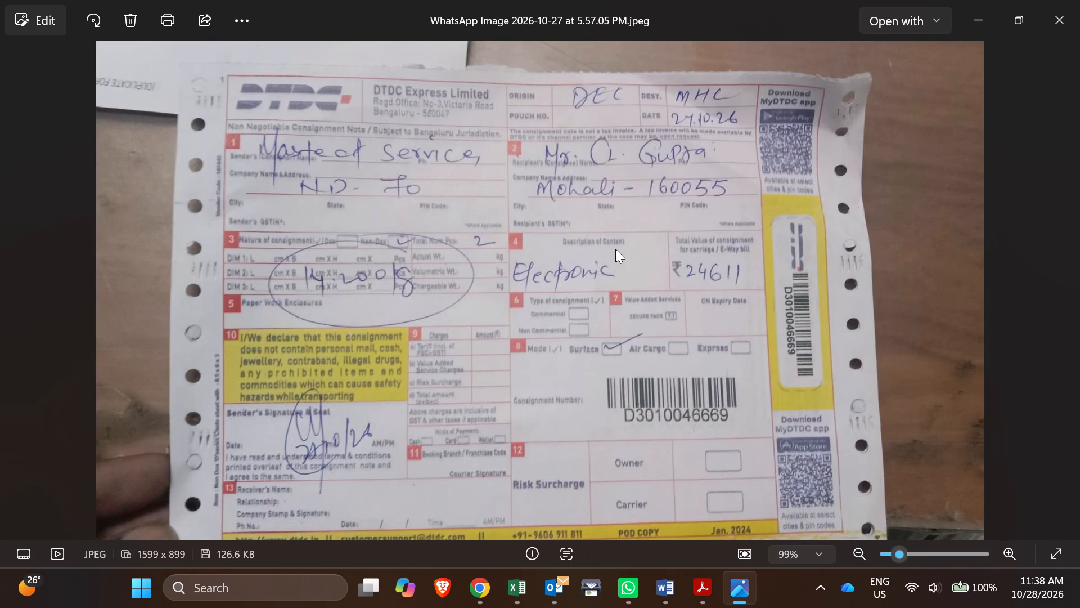
key("alt+Tab")
key("alt+Tab")
key("alt+Tab")
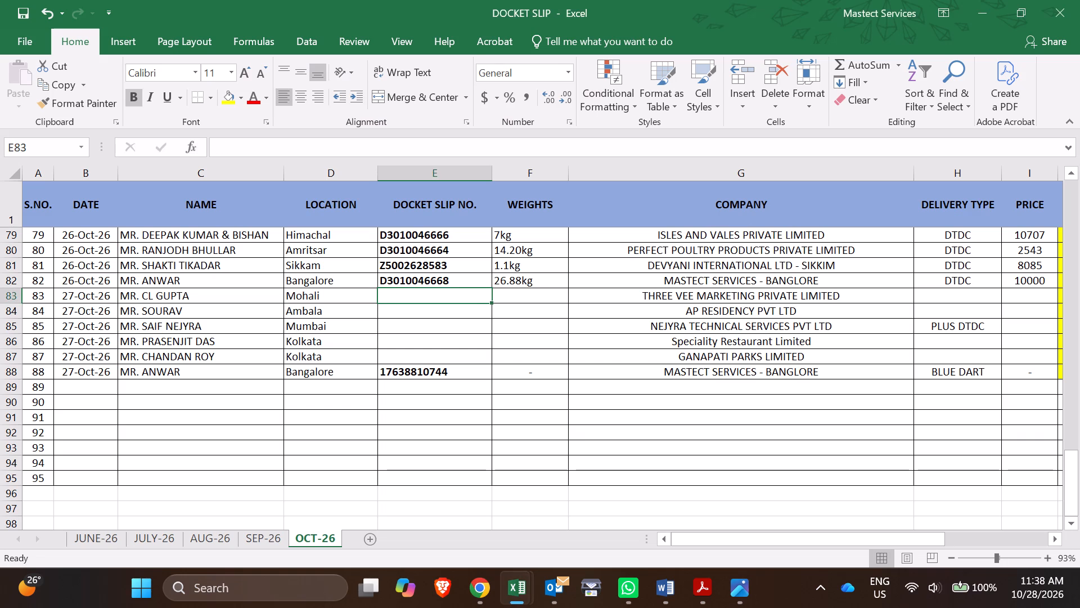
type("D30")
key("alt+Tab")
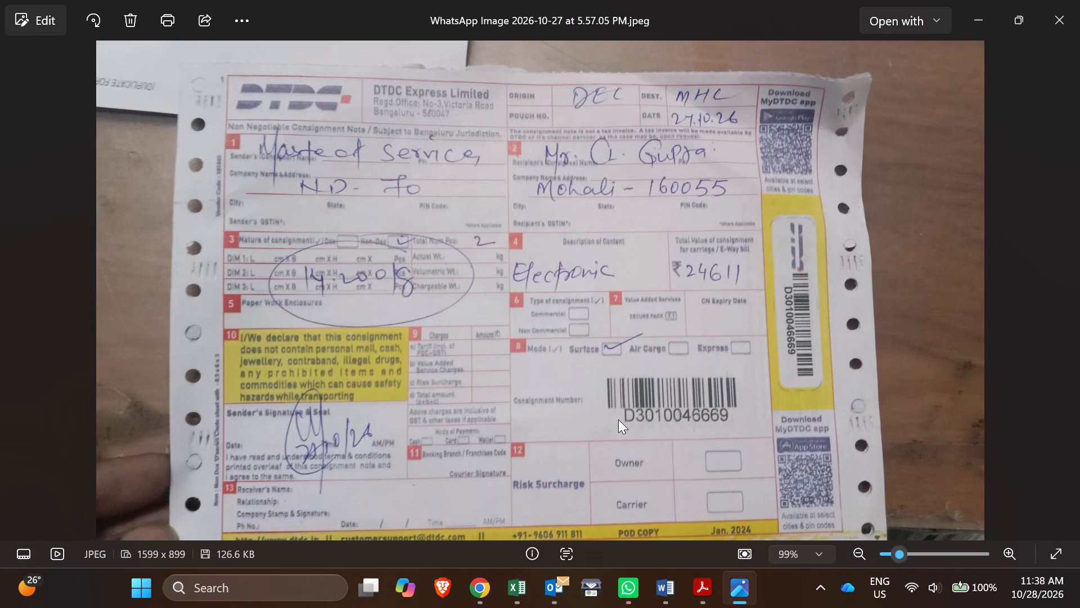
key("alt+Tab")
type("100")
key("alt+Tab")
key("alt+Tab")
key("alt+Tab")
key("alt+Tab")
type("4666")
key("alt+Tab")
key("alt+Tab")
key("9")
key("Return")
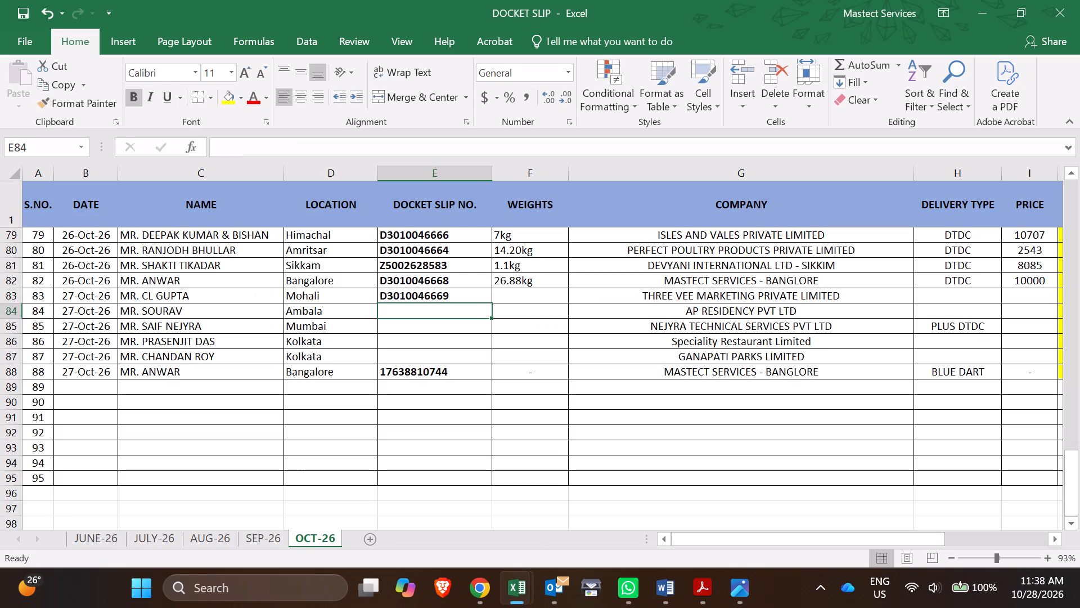
Enter the Mohali shipment's weight from the DTDC slip photo as 14.200kg in row 83.
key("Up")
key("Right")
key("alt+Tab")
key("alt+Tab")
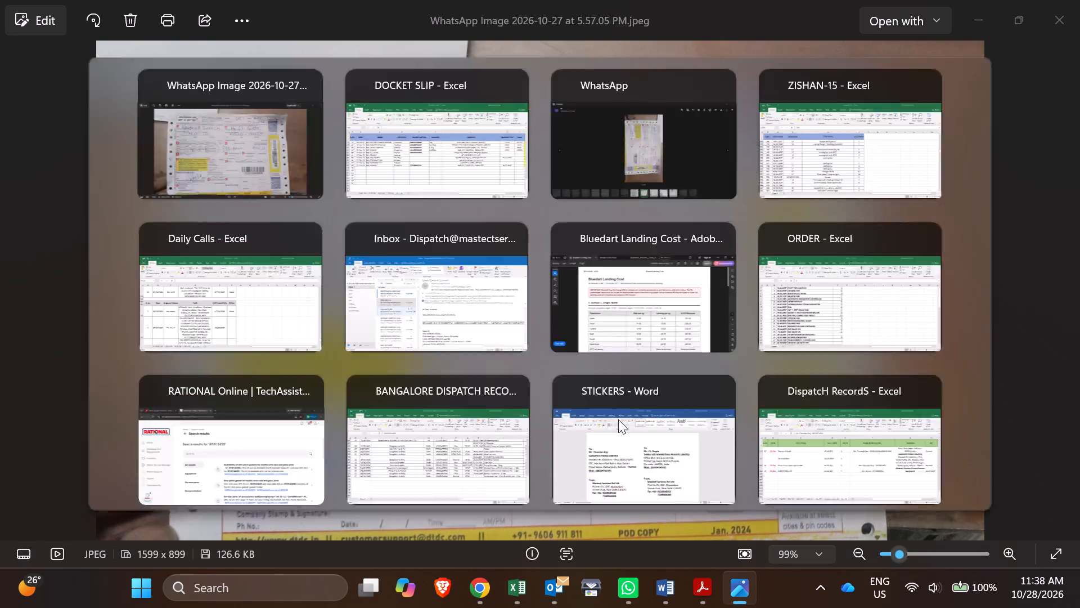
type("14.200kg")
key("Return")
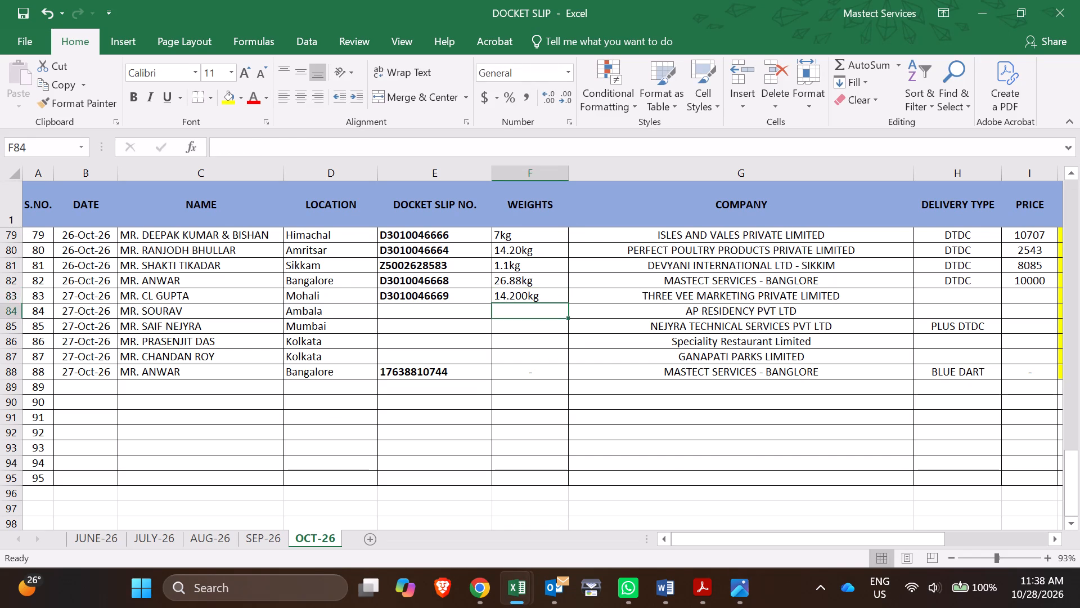
Set the delivery type of the row 83 Mohali dispatch to DTDC.
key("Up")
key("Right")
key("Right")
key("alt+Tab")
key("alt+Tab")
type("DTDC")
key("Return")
Enter the Mohali consignment's value of 24611 from the slip photo as the row 83 price and save the workbook.
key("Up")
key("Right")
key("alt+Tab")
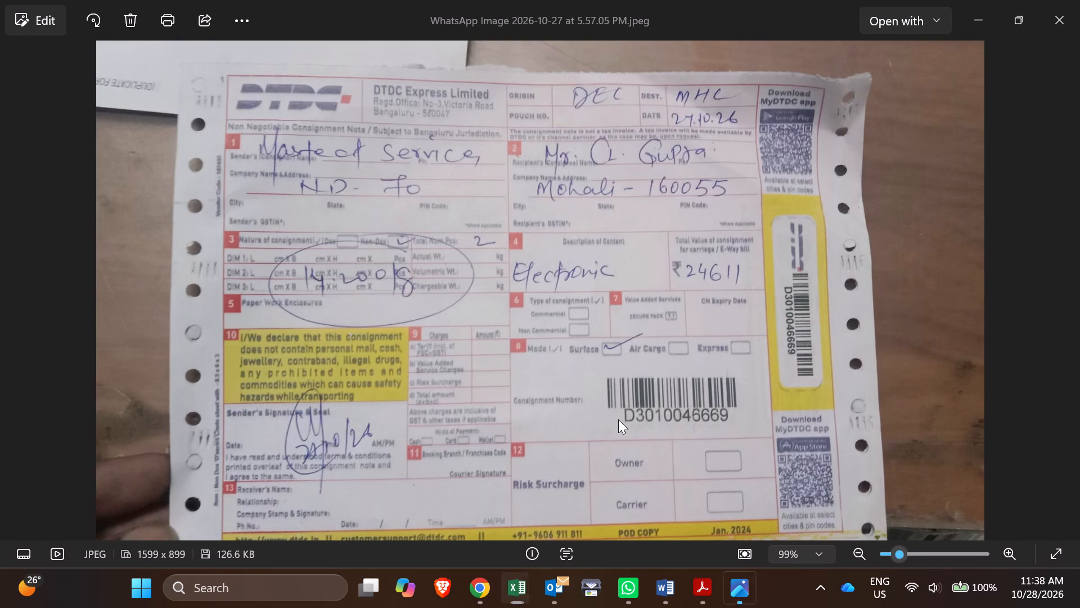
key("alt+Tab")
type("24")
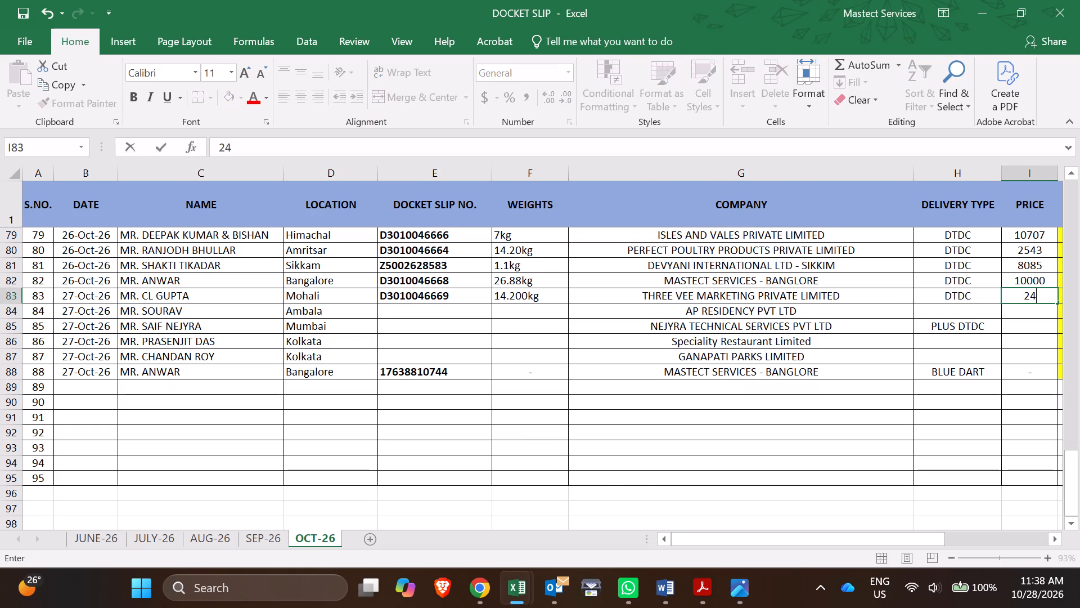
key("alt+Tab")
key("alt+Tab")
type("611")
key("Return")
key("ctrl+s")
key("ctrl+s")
Close the Mohali slip photo and switch to WhatsApp for the next slip, with the row 84 Ambala docket number cell selected.
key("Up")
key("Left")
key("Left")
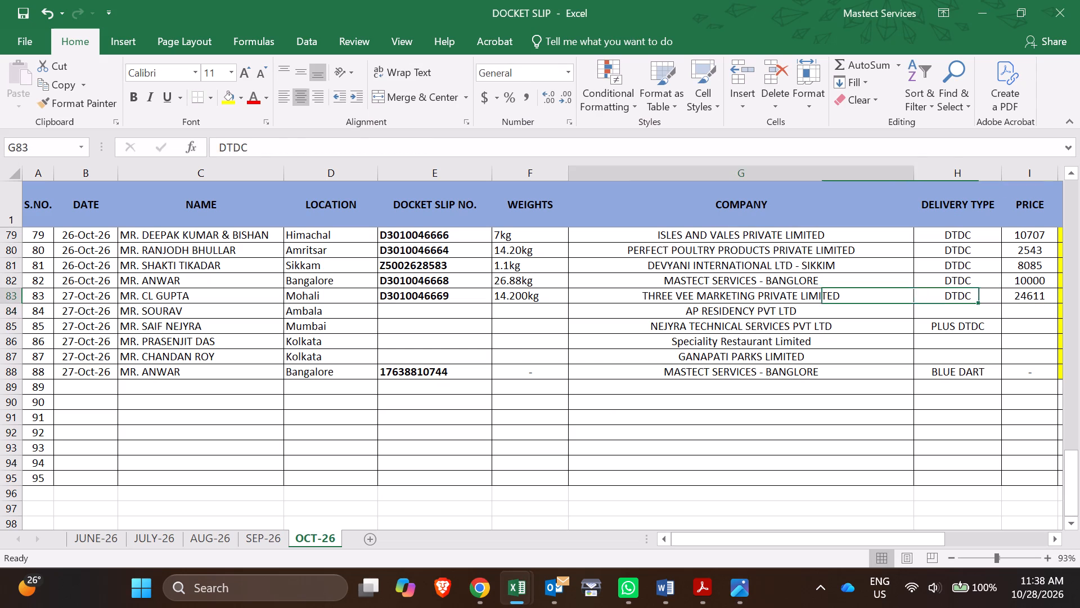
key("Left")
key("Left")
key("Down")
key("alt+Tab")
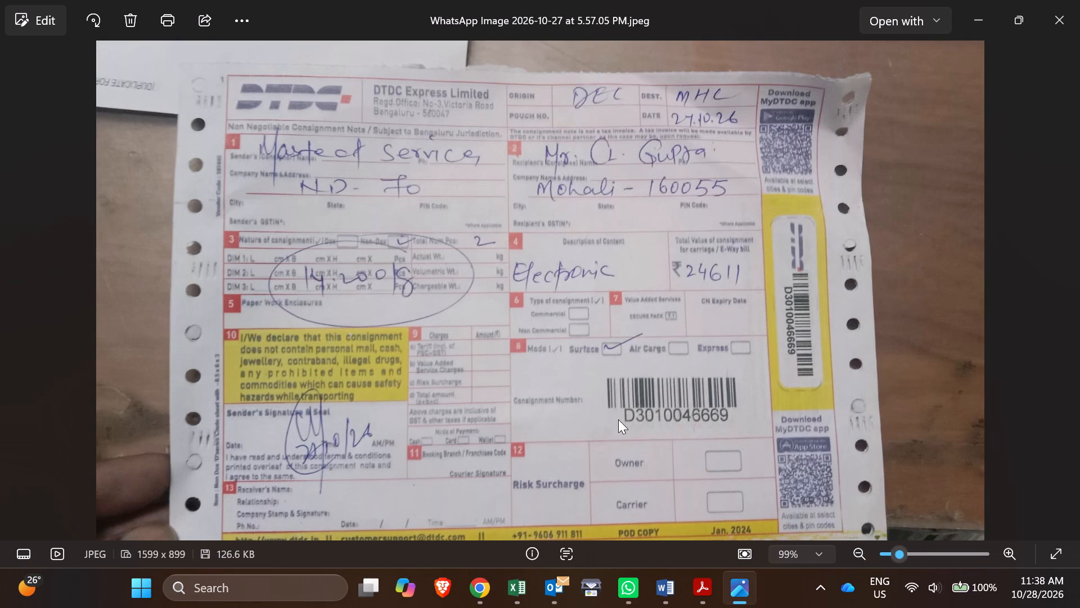
left_click(1079, 0)
key("alt+Tab")
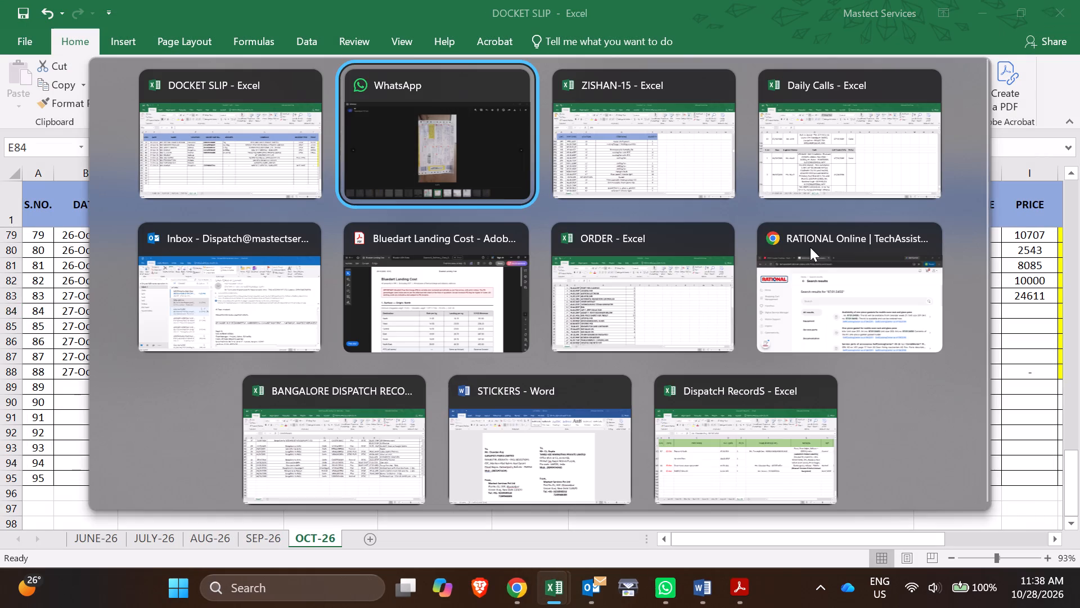
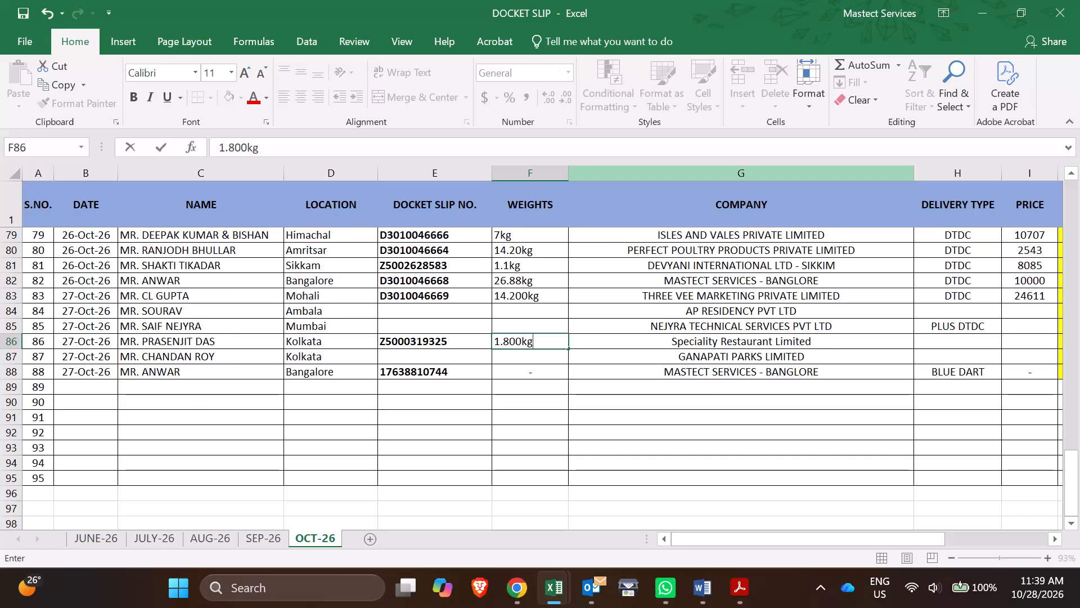
Enter 1.800kg as the weight of the row 86 Kolkata dispatch and move across to its company cell.
key("Return")
key("Up")
key("Right")
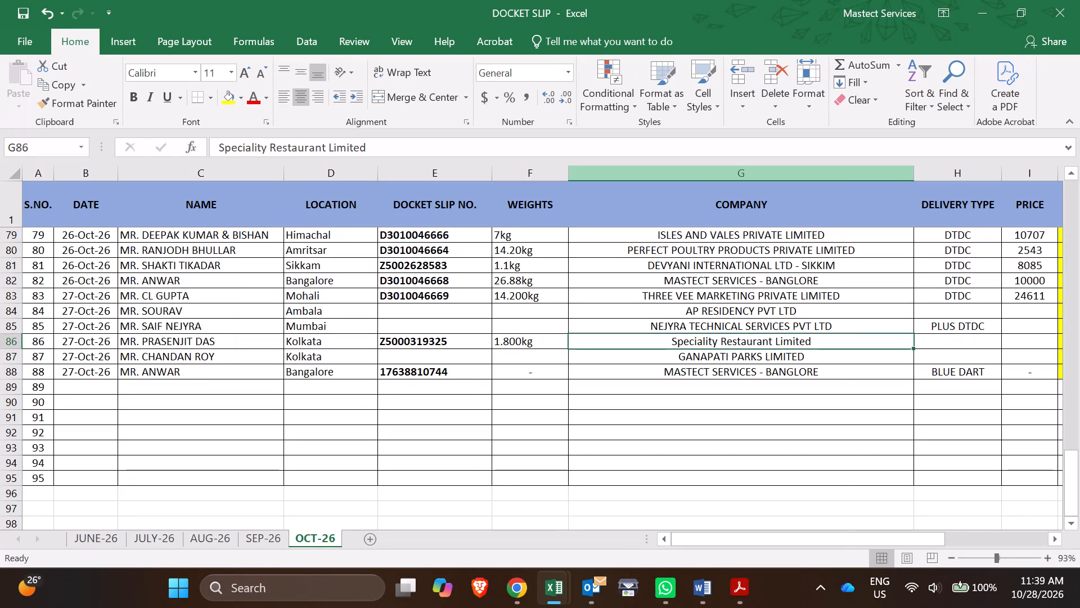
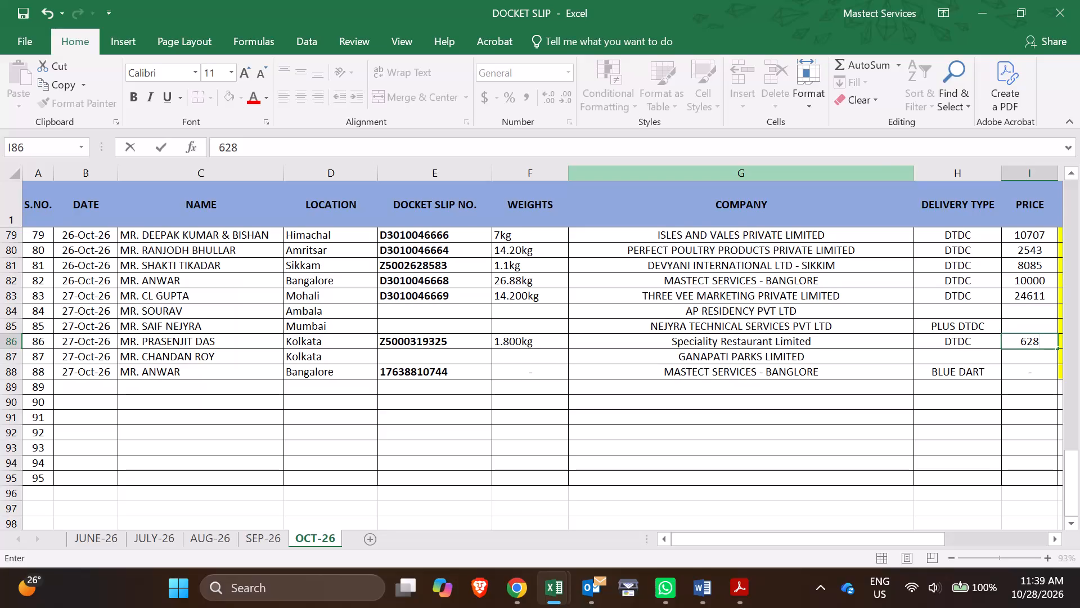
Enter 6282 as the price of the row 86 Kolkata dispatch and save the workbook.
key("Return")
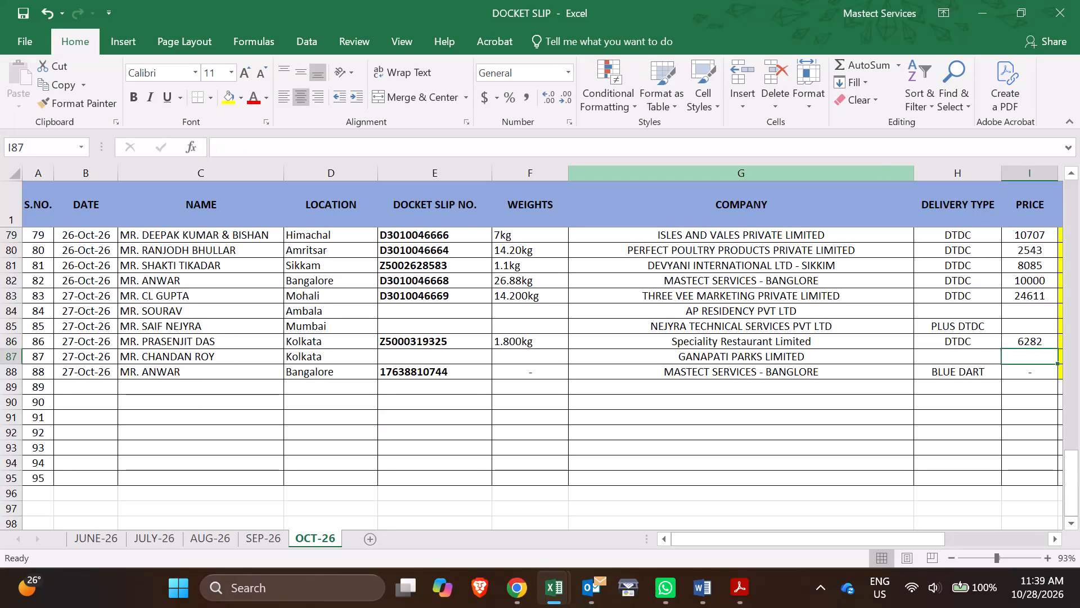
key("ctrl+s")
key("Up")
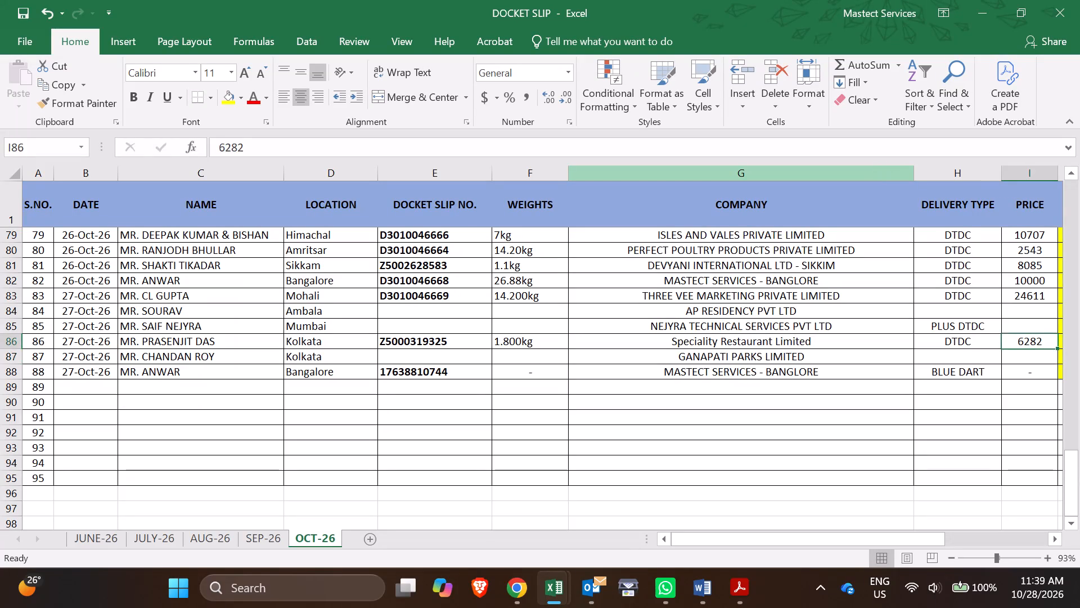
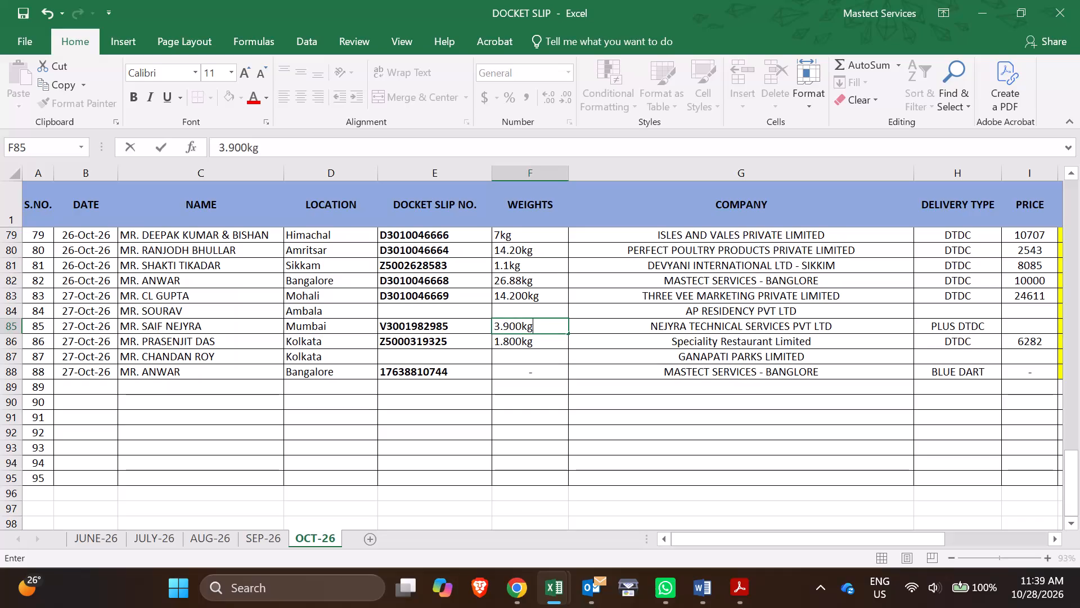
Enter 3.900kg as the weight of the row 85 Mumbai dispatch and move to its delivery type cell.
key("Return")
key("Up")
key("Right")
key("Right")
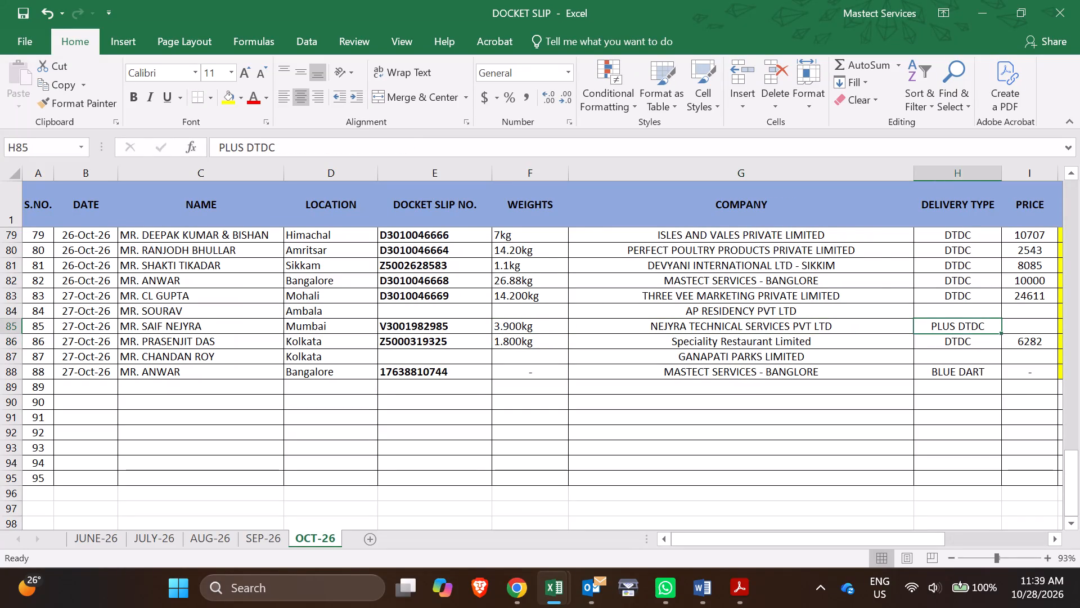
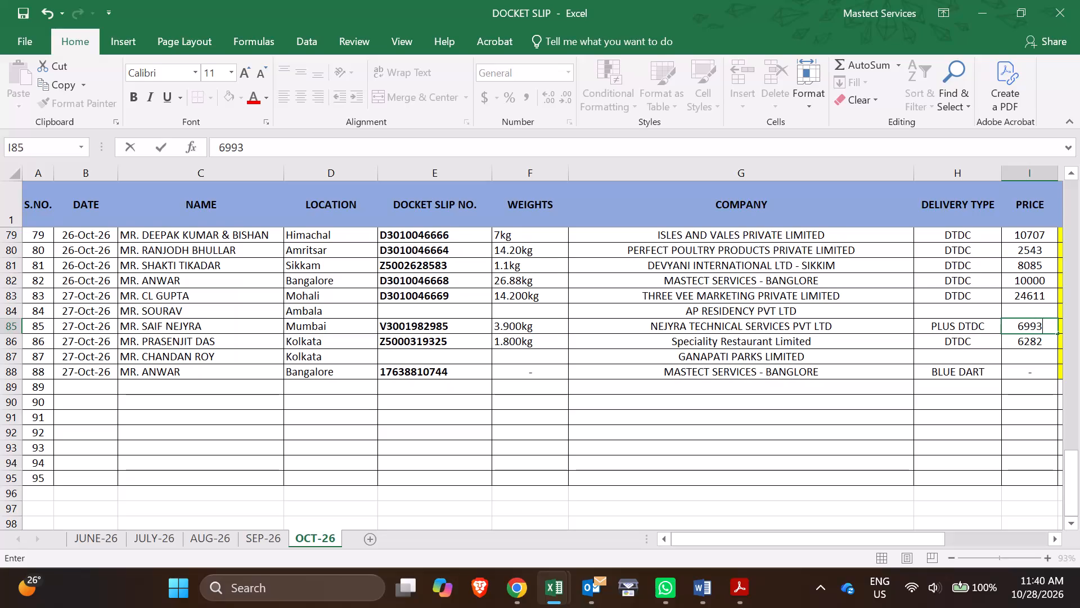
Enter 6993 as the price of the row 85 Mumbai dispatch and save the workbook.
key("Return")
key("ctrl+s")
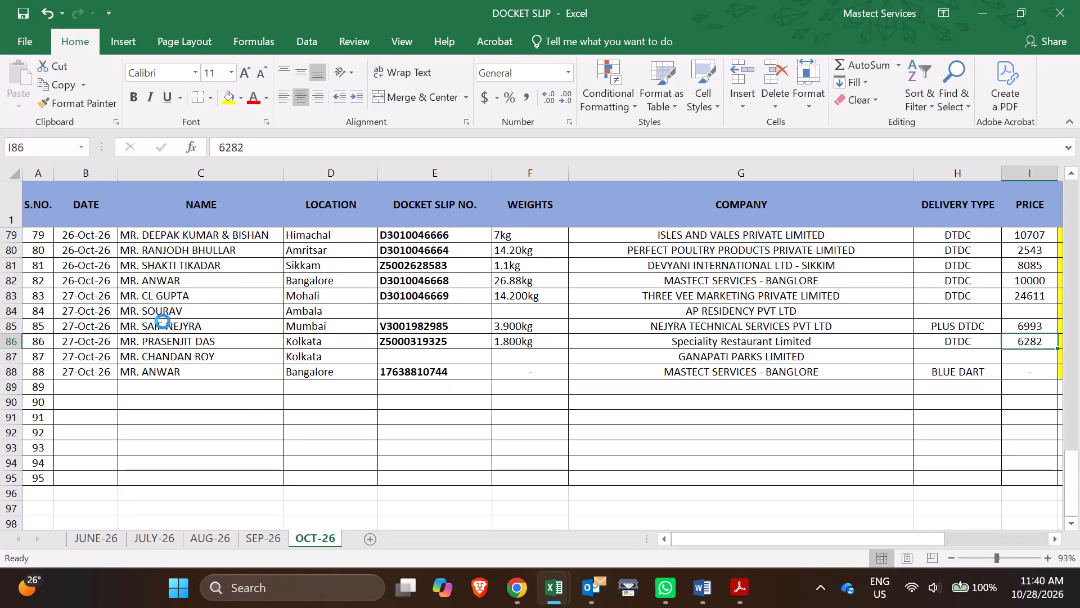
Return to the weight cell of the row 85 Mumbai dispatch.
key("Up")
key("Left")
key("Left")
key("Left")
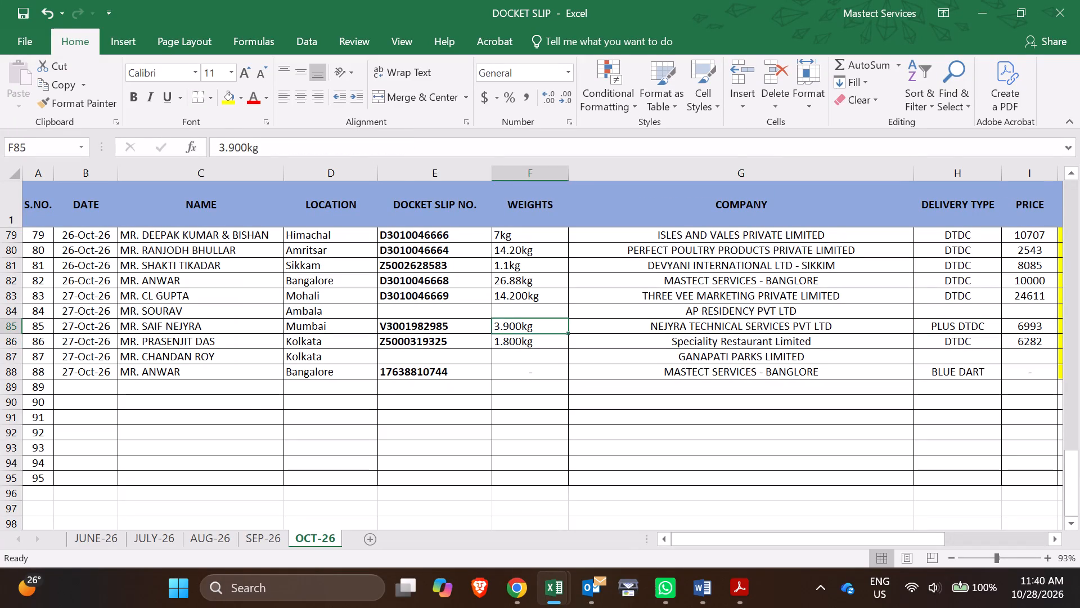
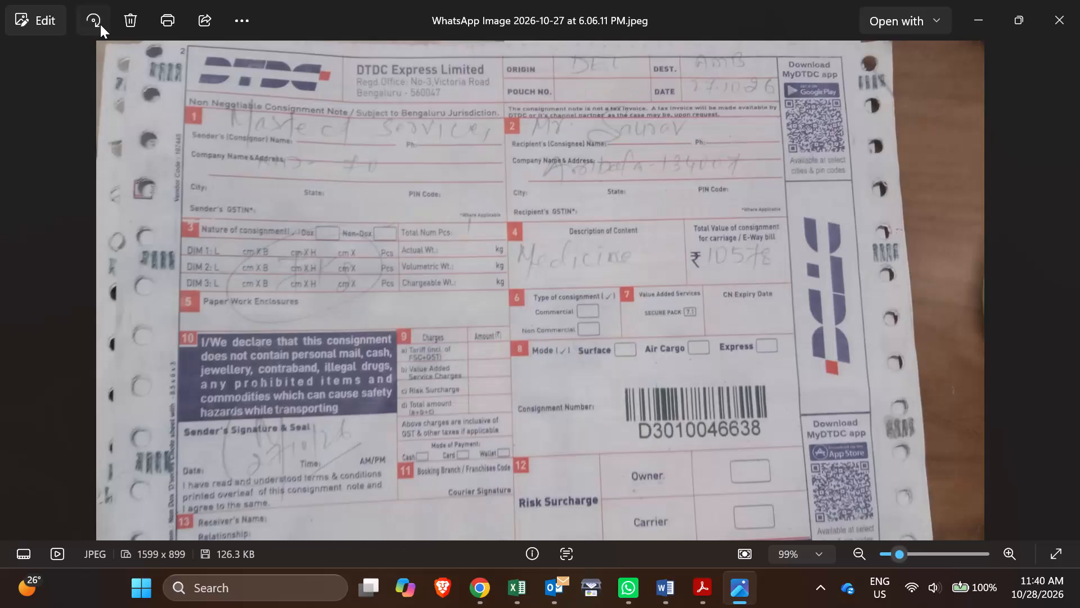
Check the Ambala courier slip photo against the name, location and docket number cells of row 84 in the DOCKET SLIP workbook.
key("alt+Tab")
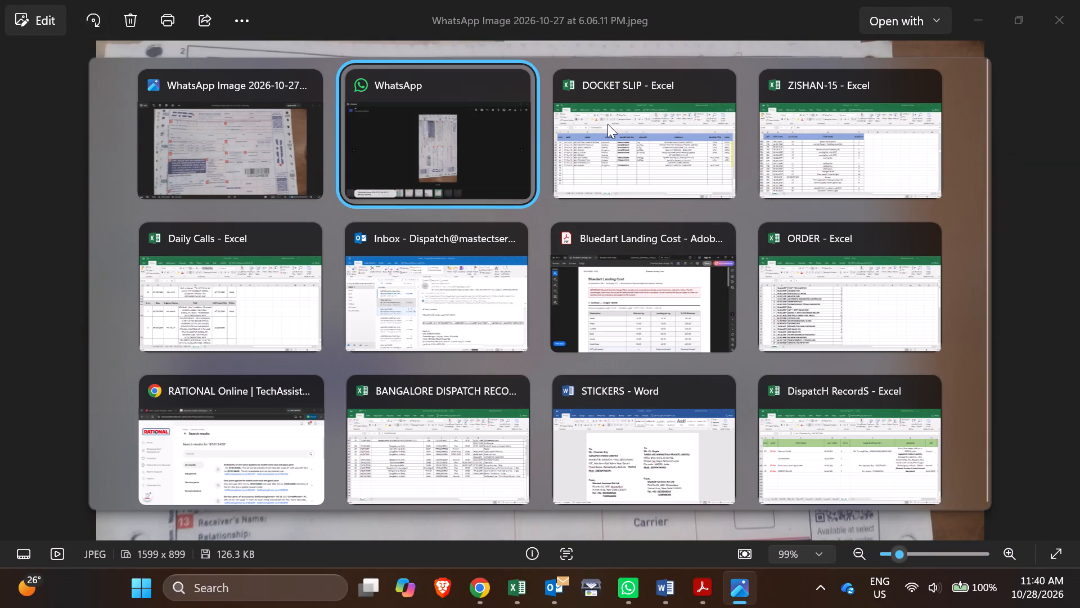
key("alt+Right")
key("Left")
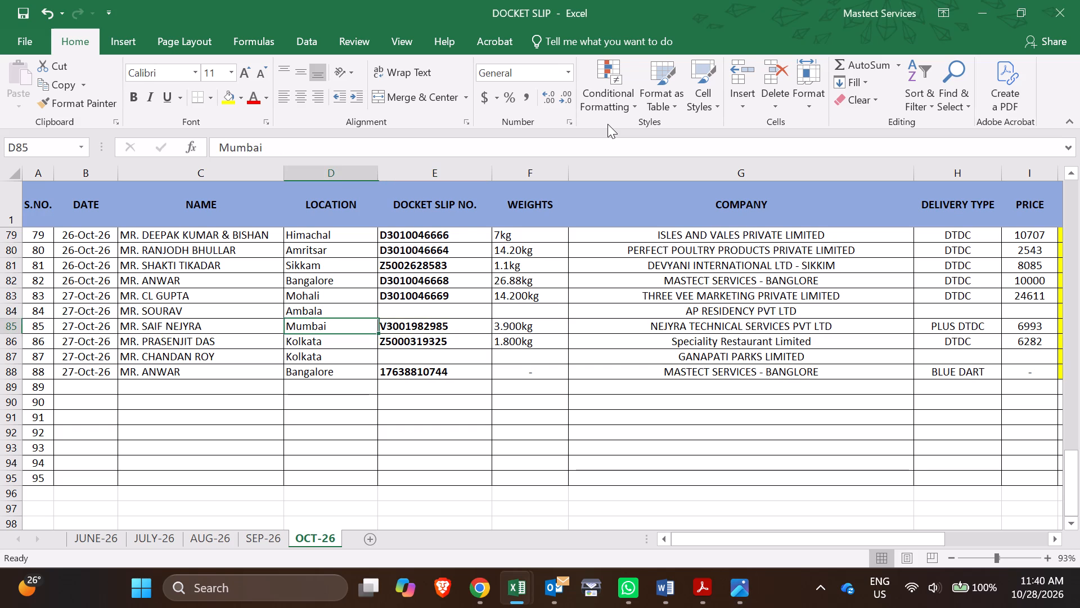
key("Up")
key("Left")
key("Right")
key("Right")
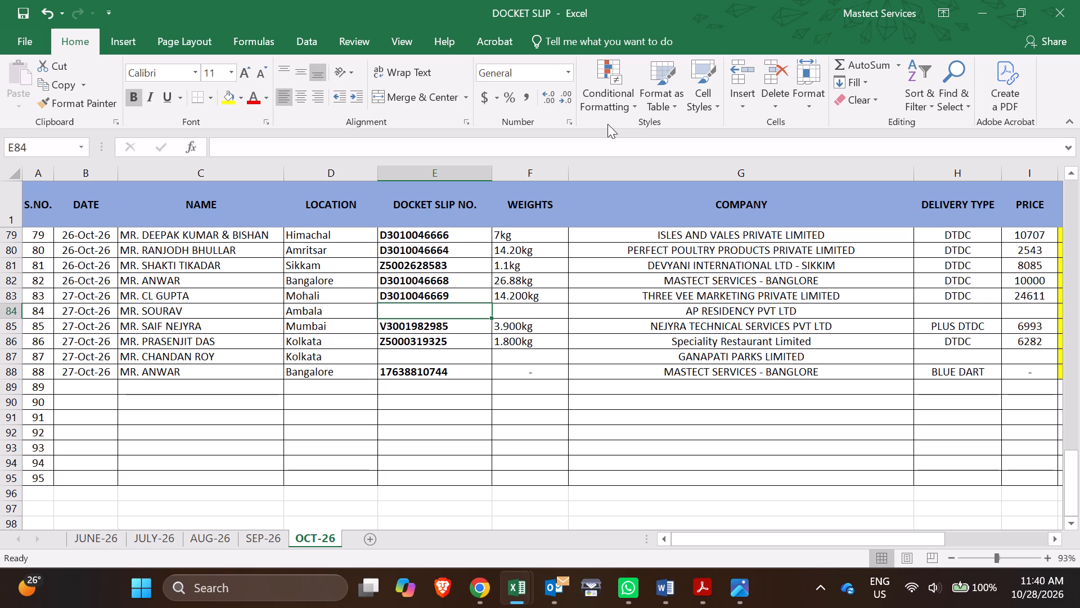
key("alt+Tab")
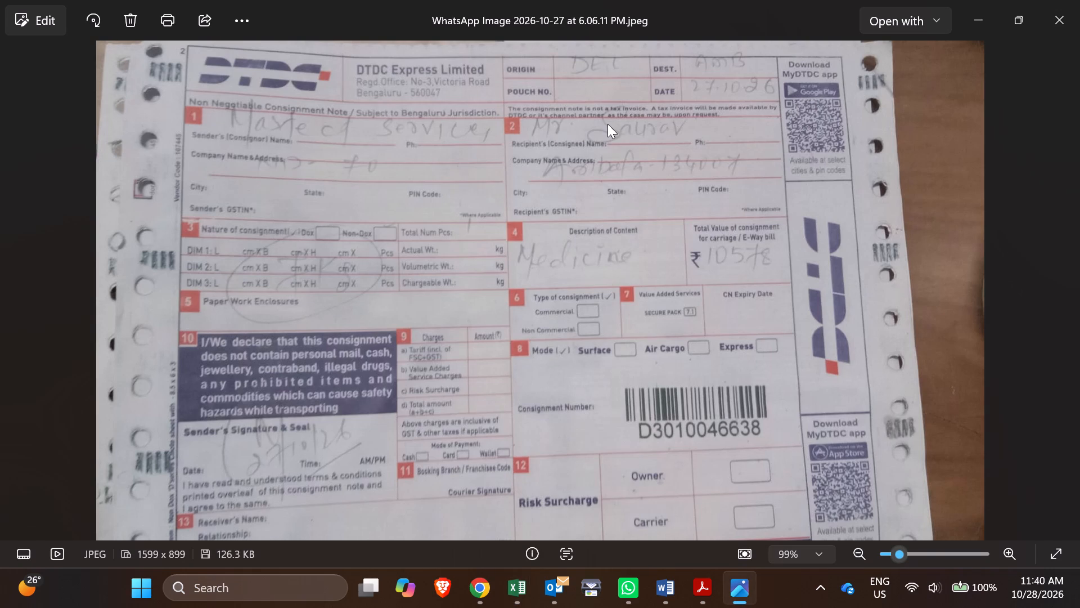
key("alt+Tab")
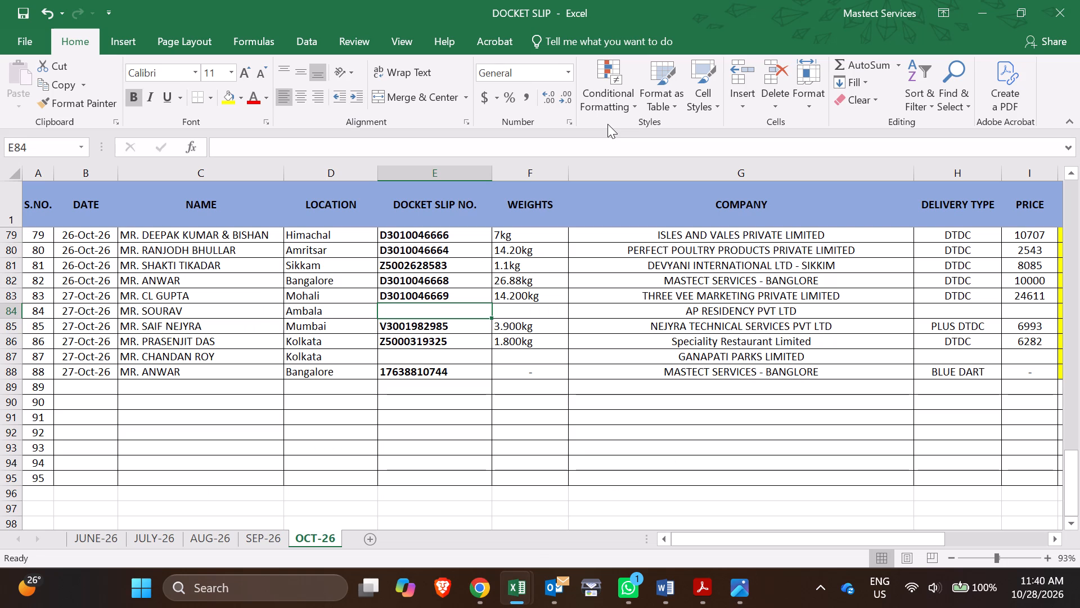
key("Left")
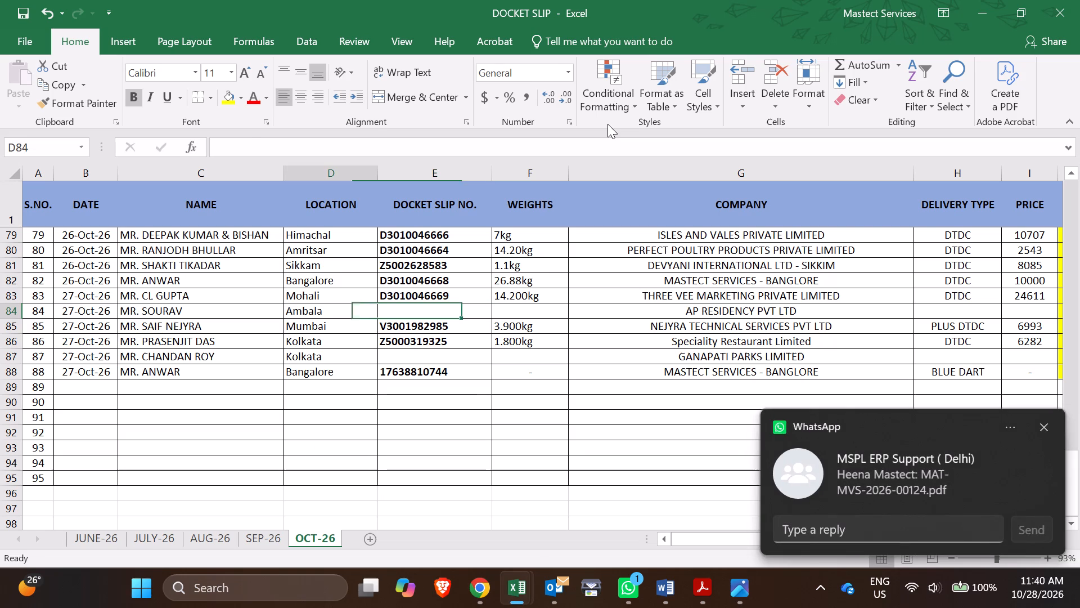
key("Left")
key("Right")
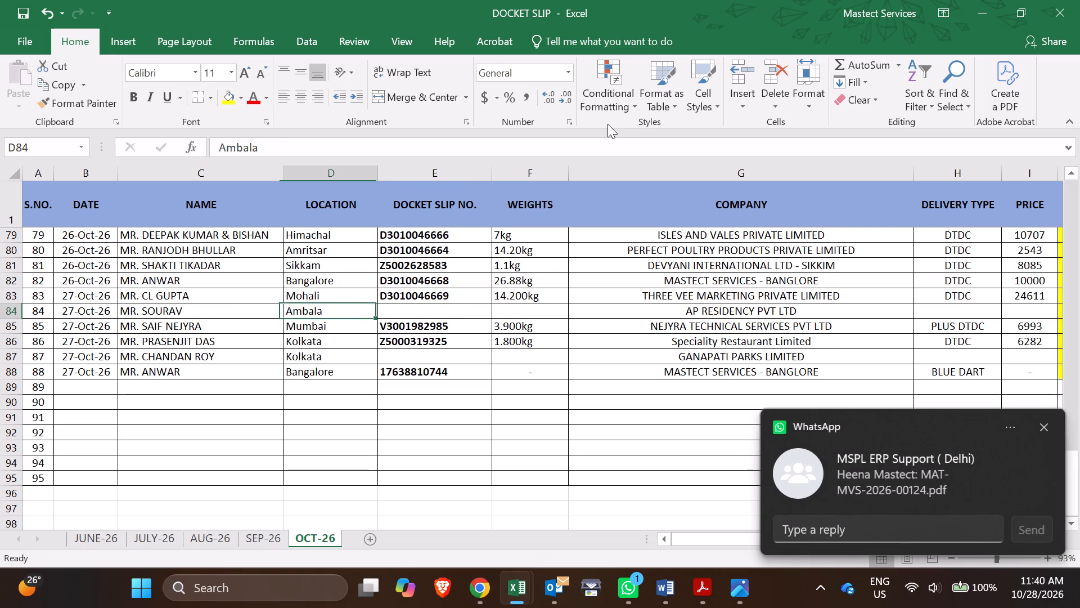
key("Right")
key("Left")
key("Left")
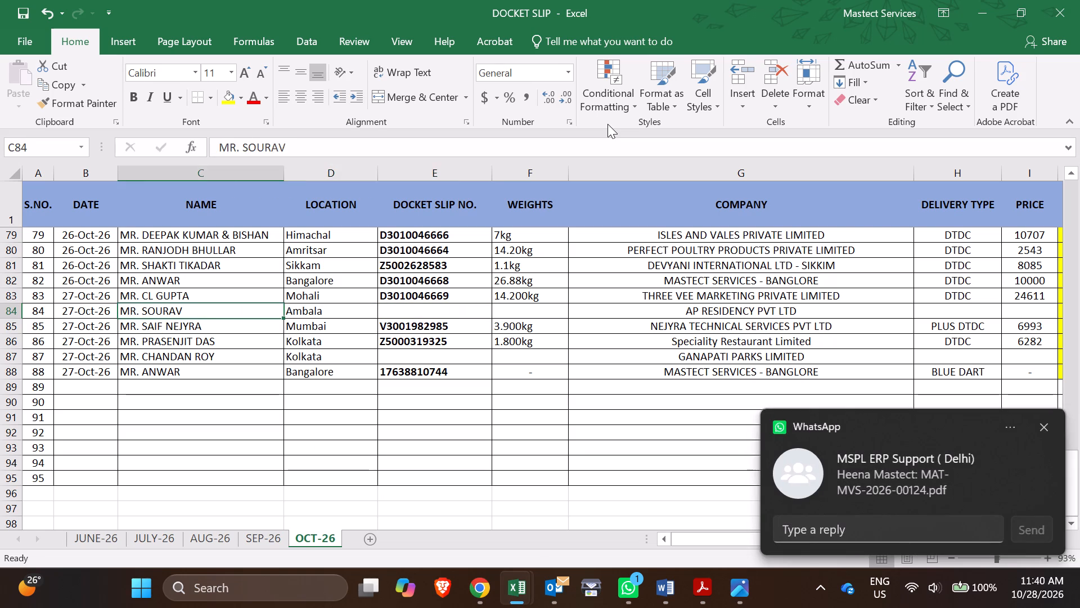
key("Right")
key("alt+Tab")
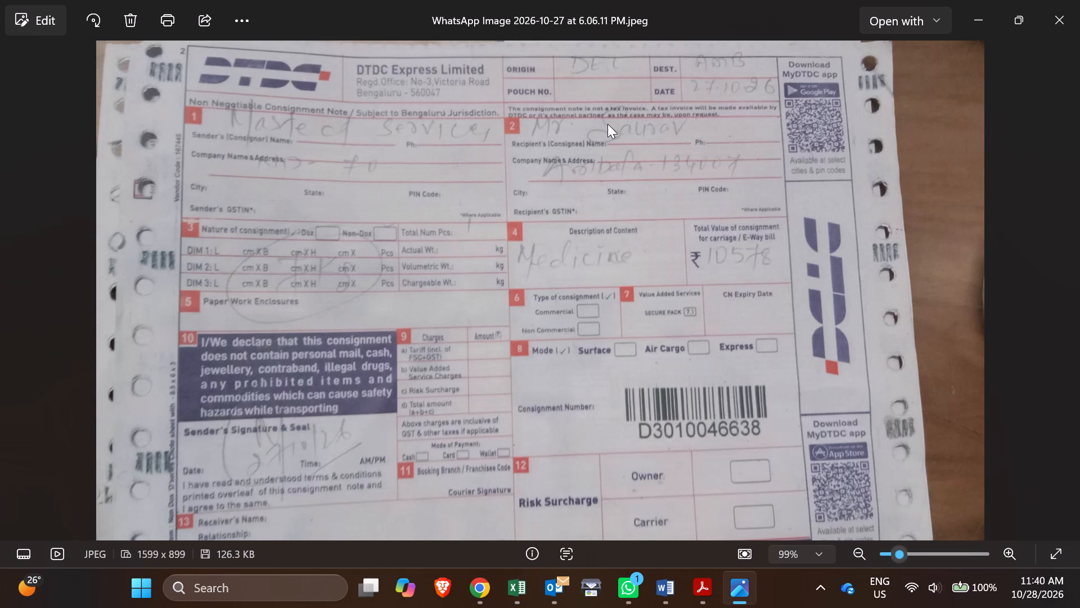
key("alt+Tab")
key("Right")
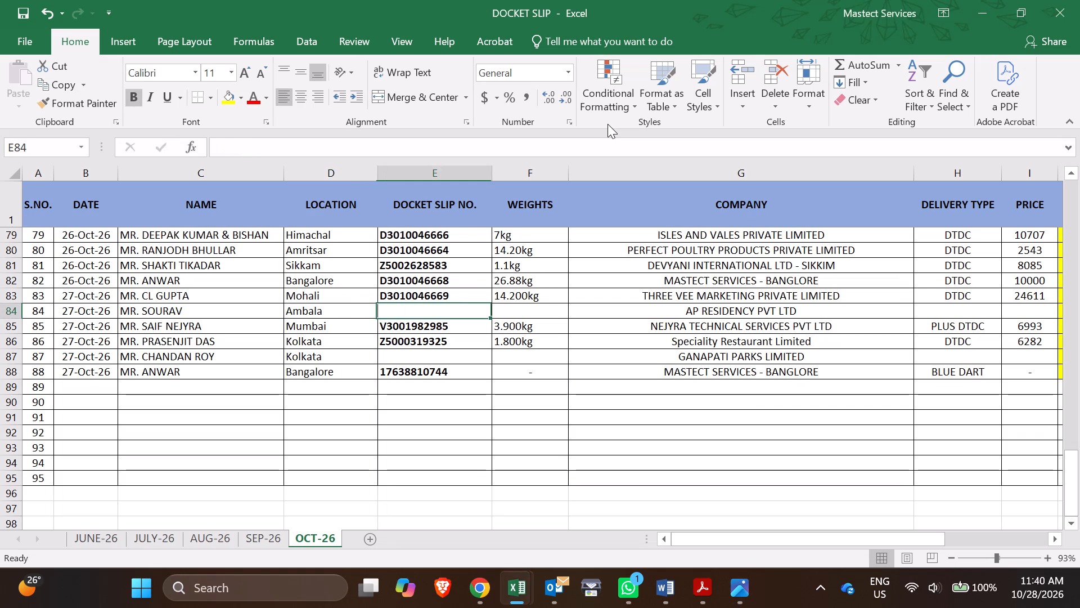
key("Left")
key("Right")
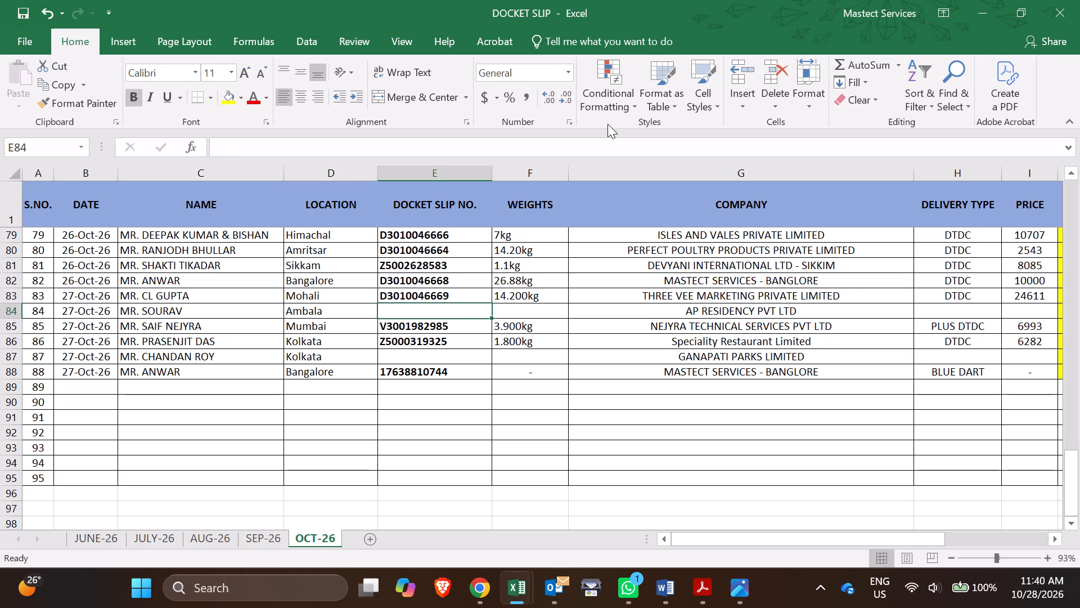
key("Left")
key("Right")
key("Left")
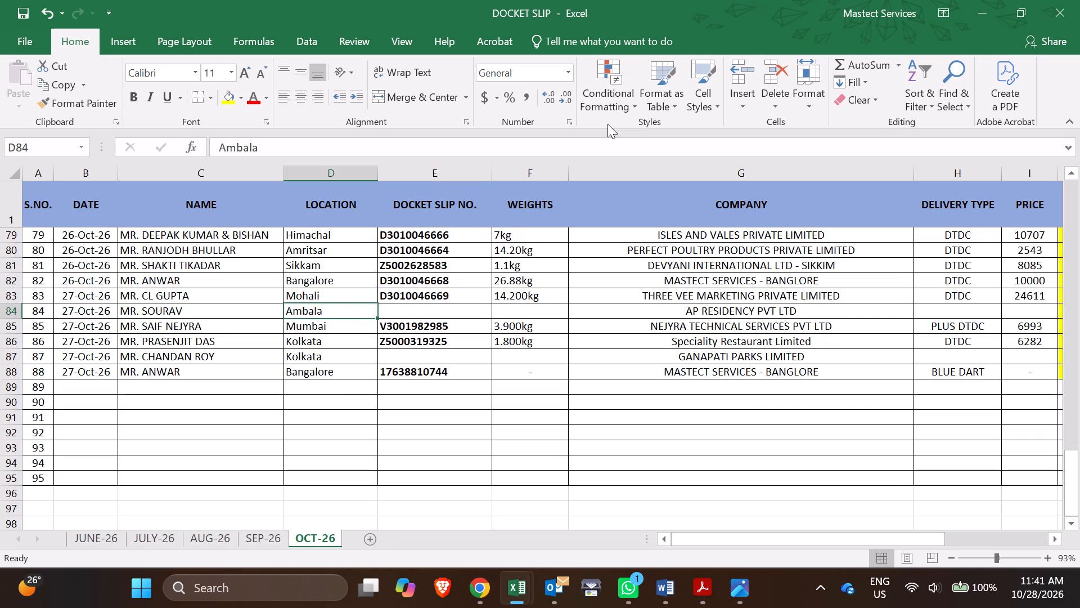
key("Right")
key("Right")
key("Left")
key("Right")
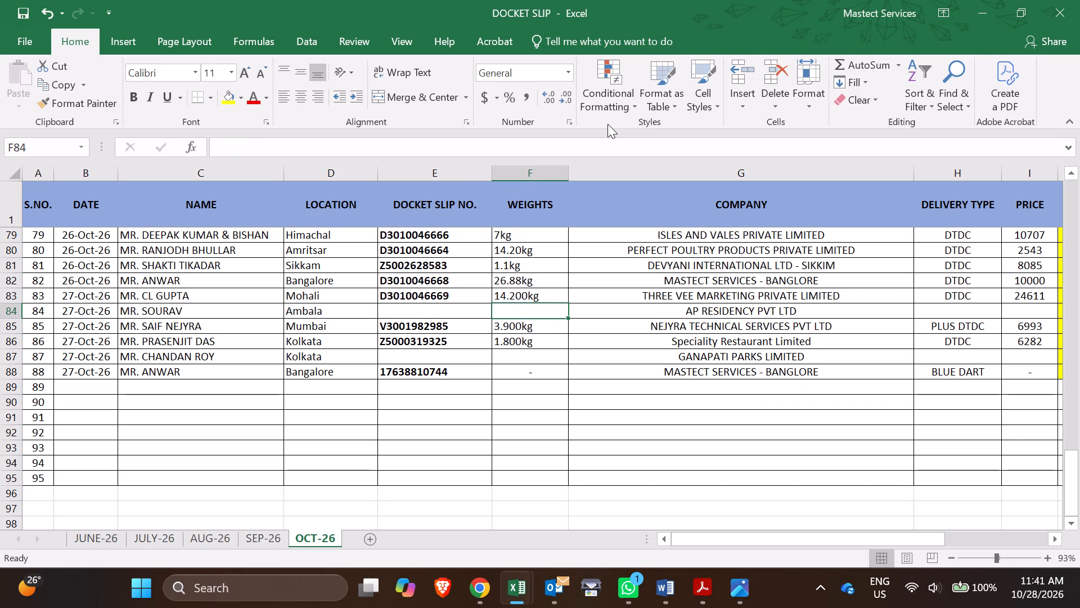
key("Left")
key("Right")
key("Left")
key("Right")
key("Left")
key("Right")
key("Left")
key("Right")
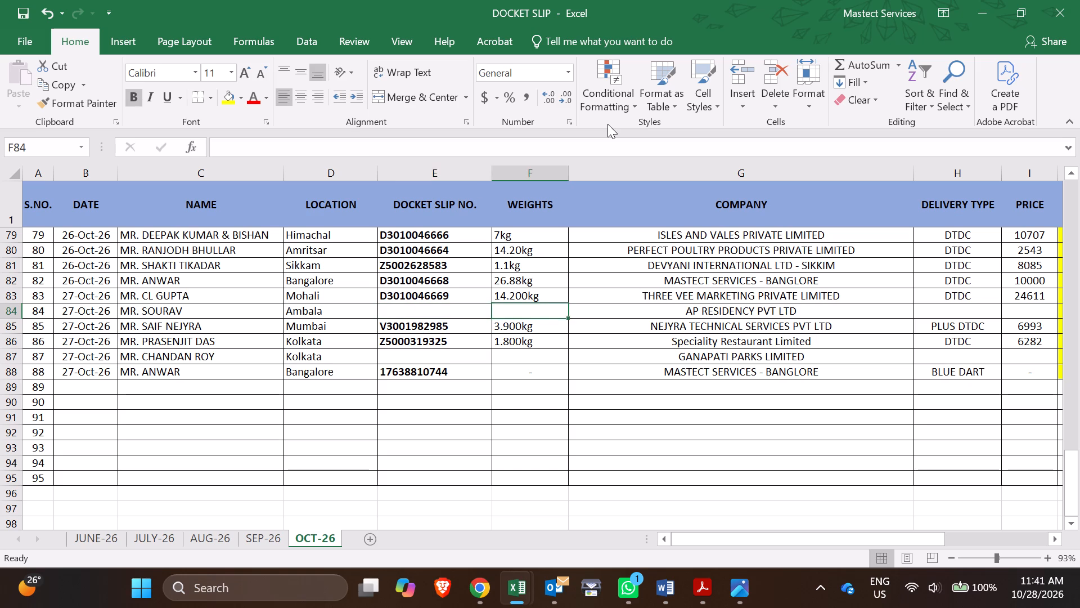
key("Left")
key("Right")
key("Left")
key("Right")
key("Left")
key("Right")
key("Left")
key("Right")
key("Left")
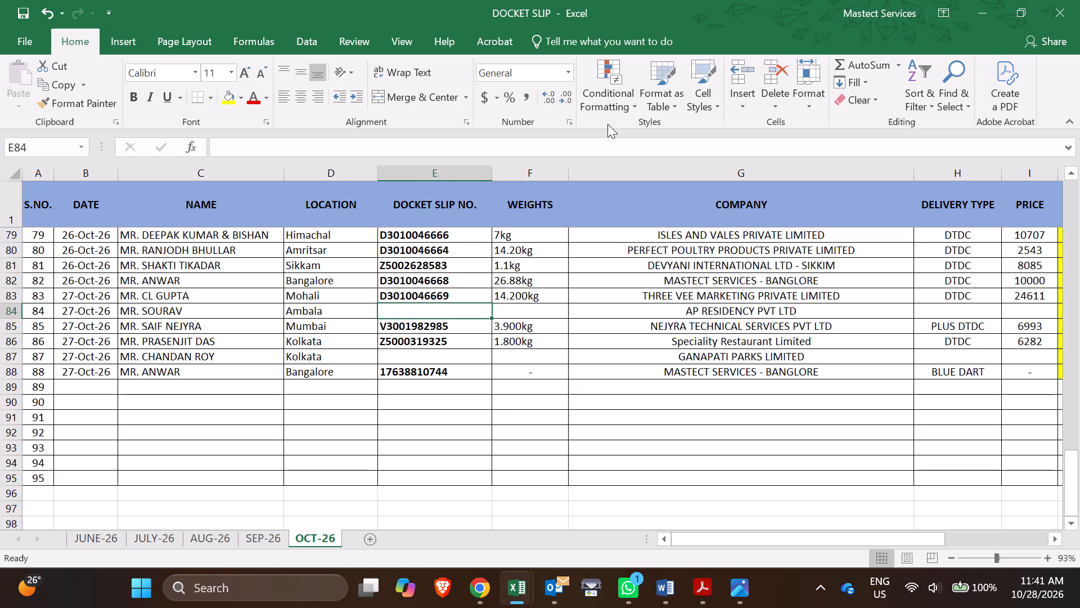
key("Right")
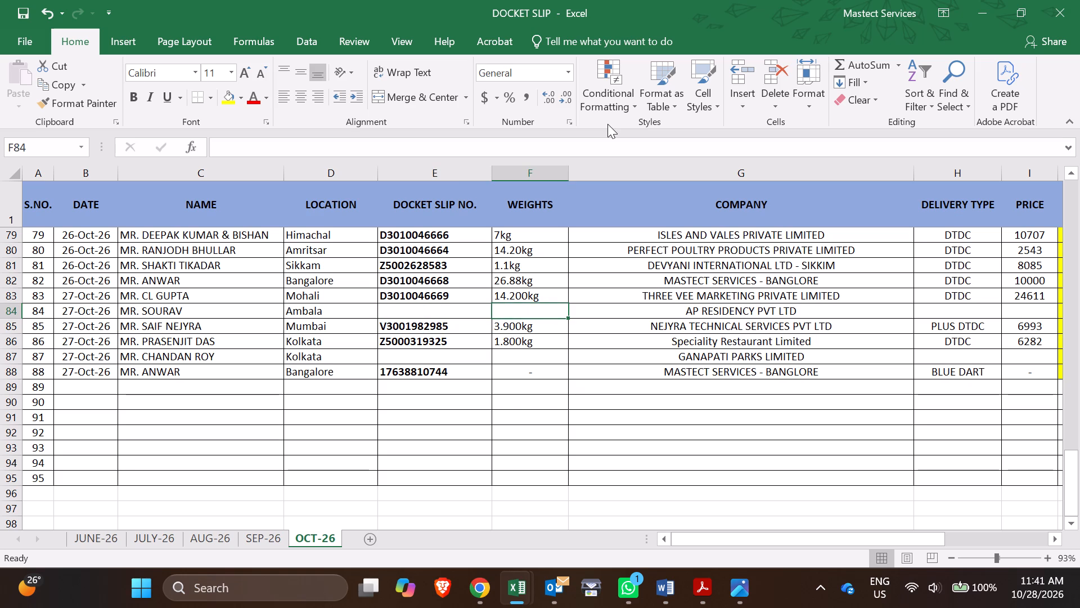
key("Left")
key("Left")
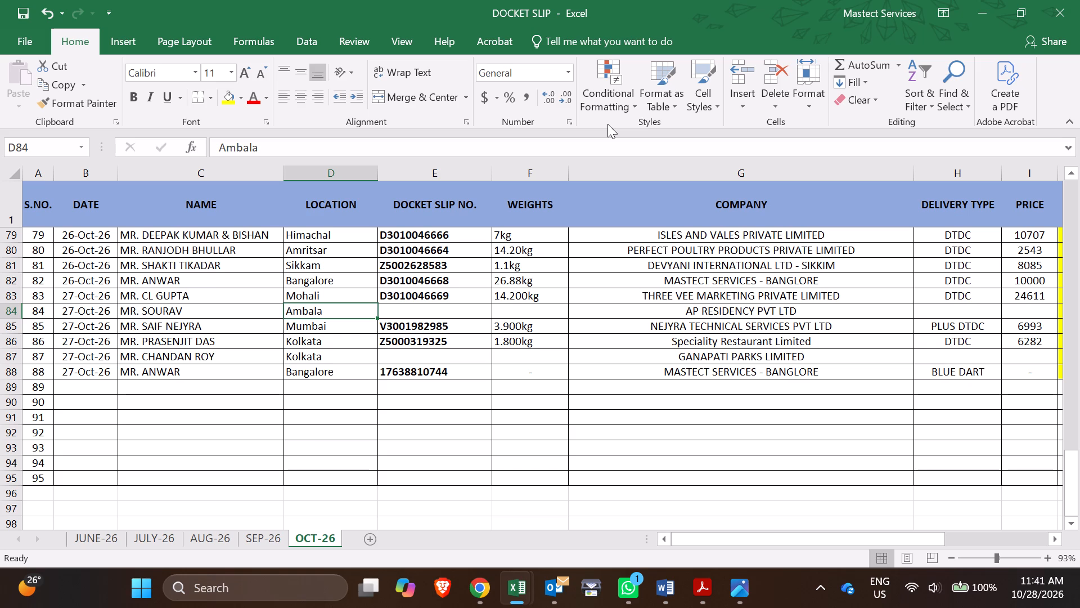
key("alt+Tab")
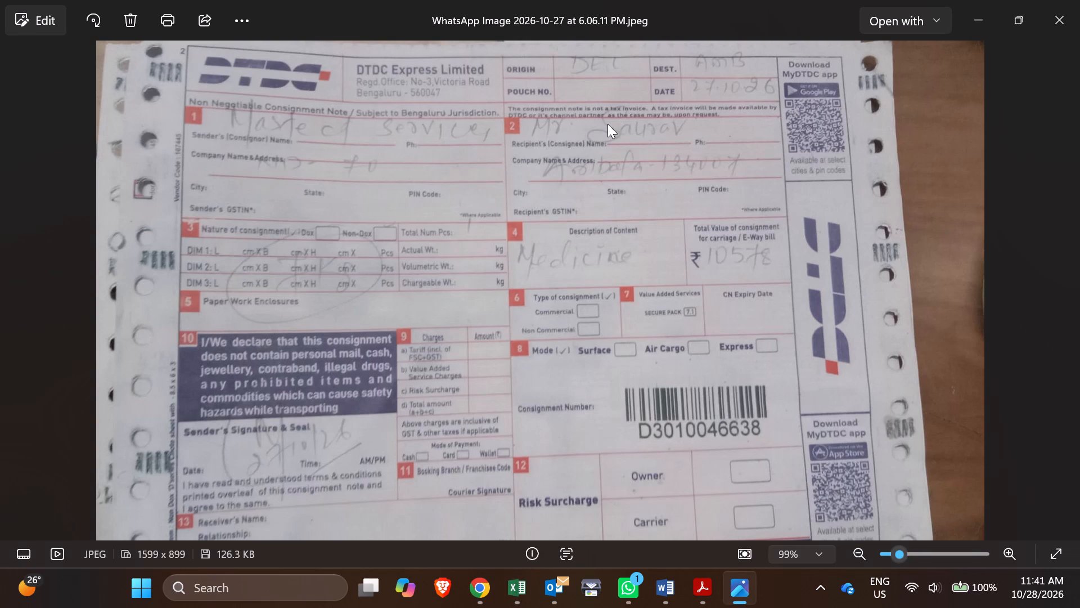
key("alt+Tab")
key("Right")
key("alt+Tab")
key("alt+Tab")
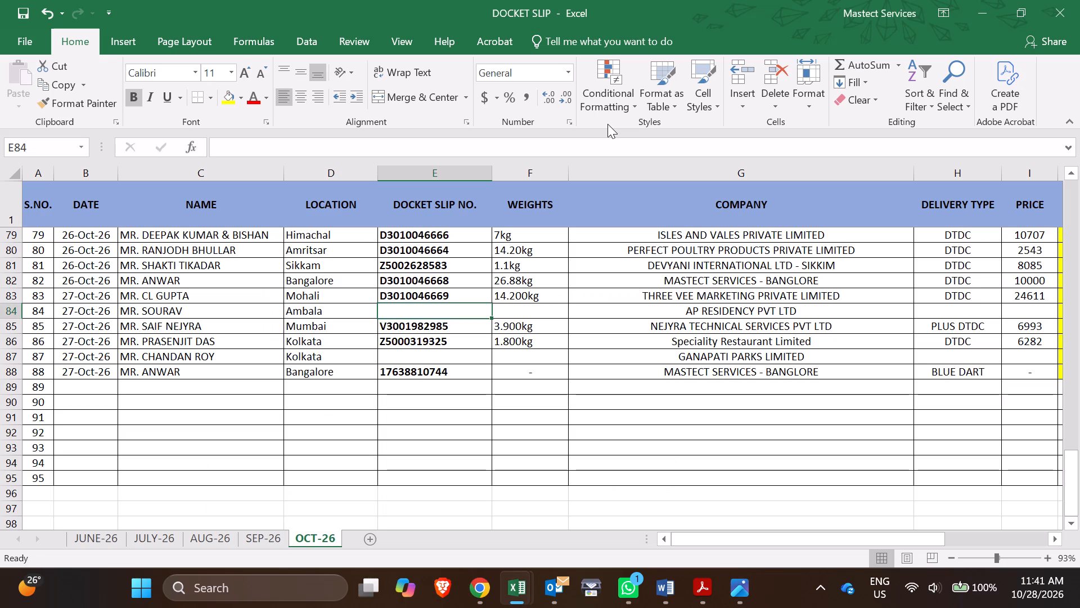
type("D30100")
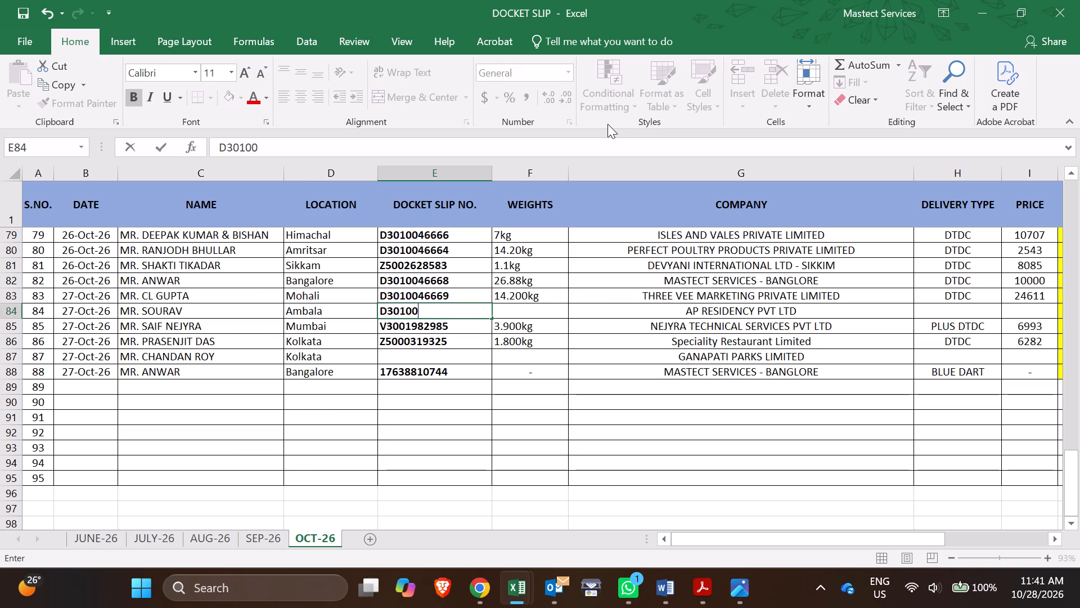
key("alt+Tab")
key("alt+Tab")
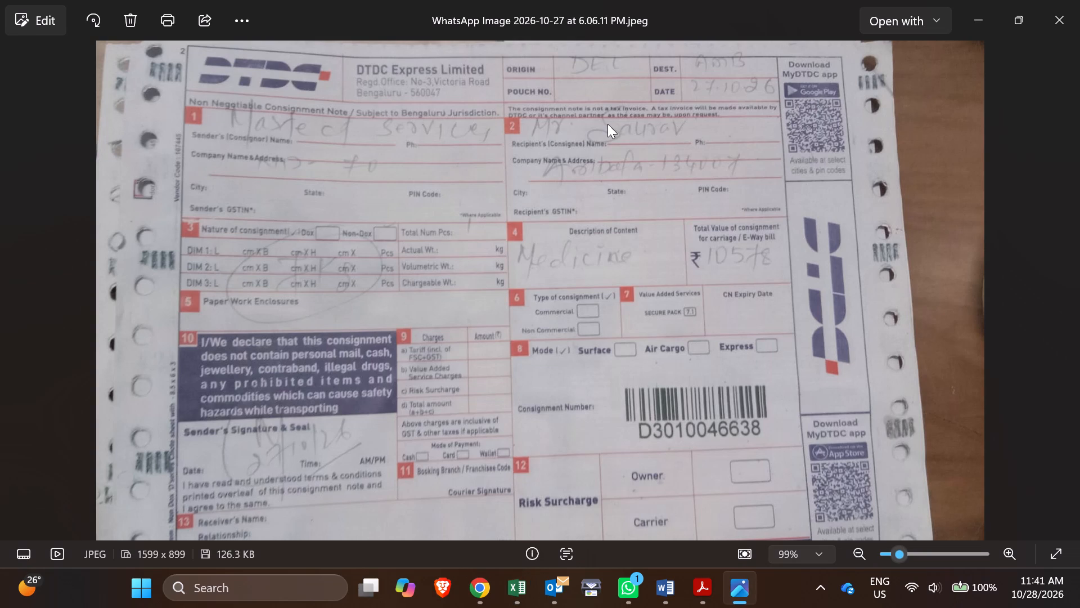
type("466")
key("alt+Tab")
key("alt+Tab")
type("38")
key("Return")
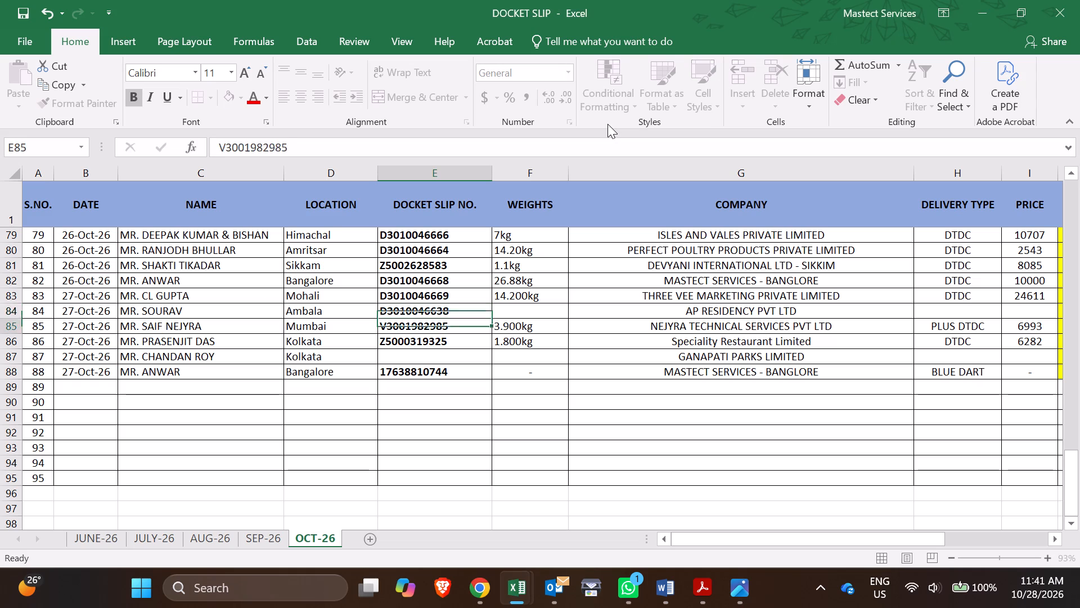
Enter 7kg as the weight of the row 84 Ambala dispatch.
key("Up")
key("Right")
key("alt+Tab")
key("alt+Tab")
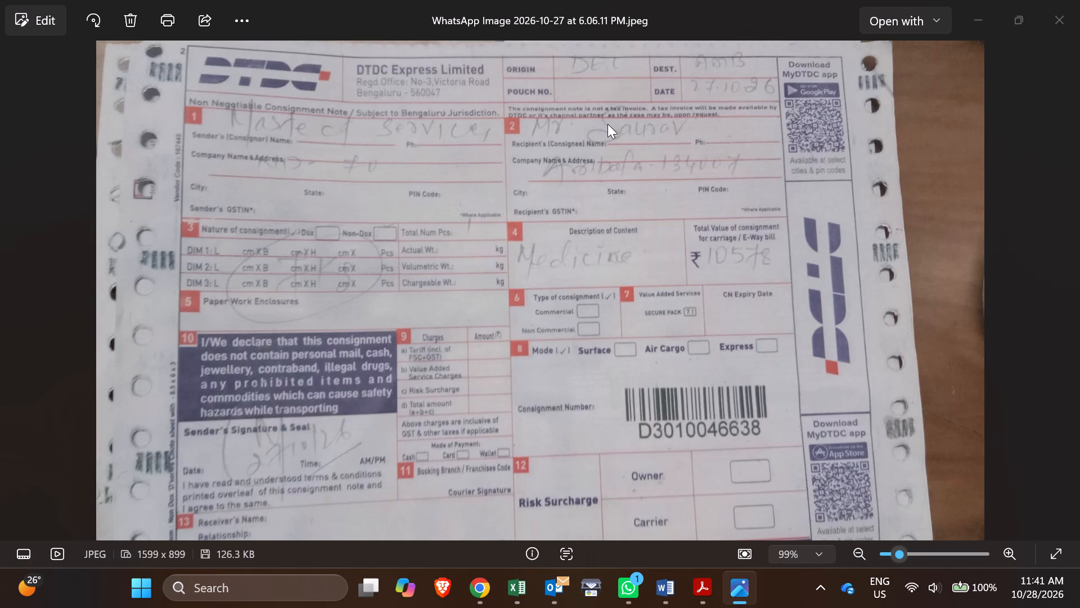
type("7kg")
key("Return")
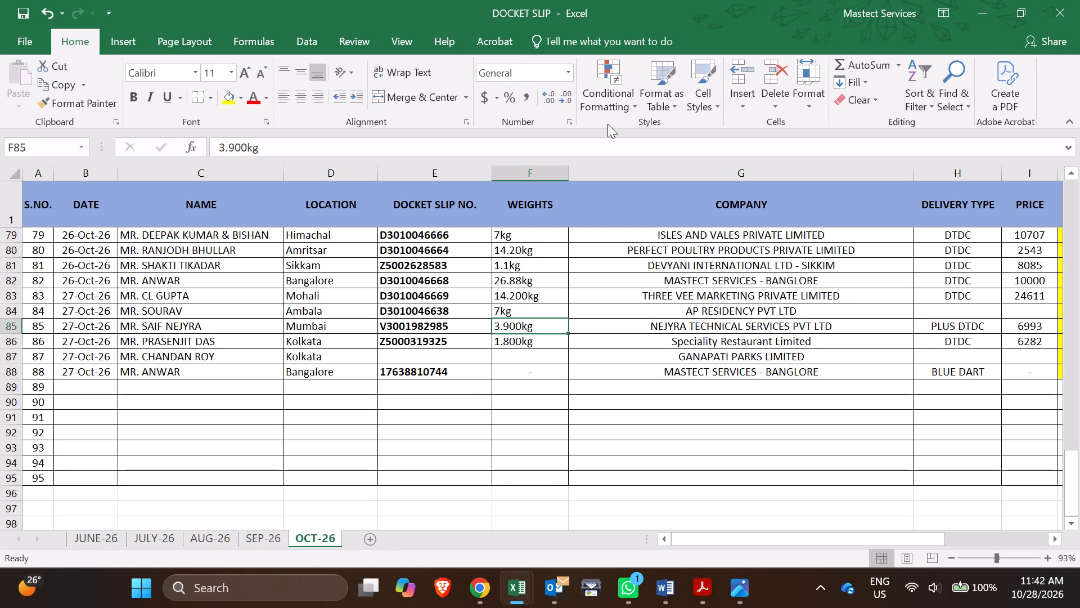
Enter DTDC as the delivery type of the row 84 Ambala dispatch.
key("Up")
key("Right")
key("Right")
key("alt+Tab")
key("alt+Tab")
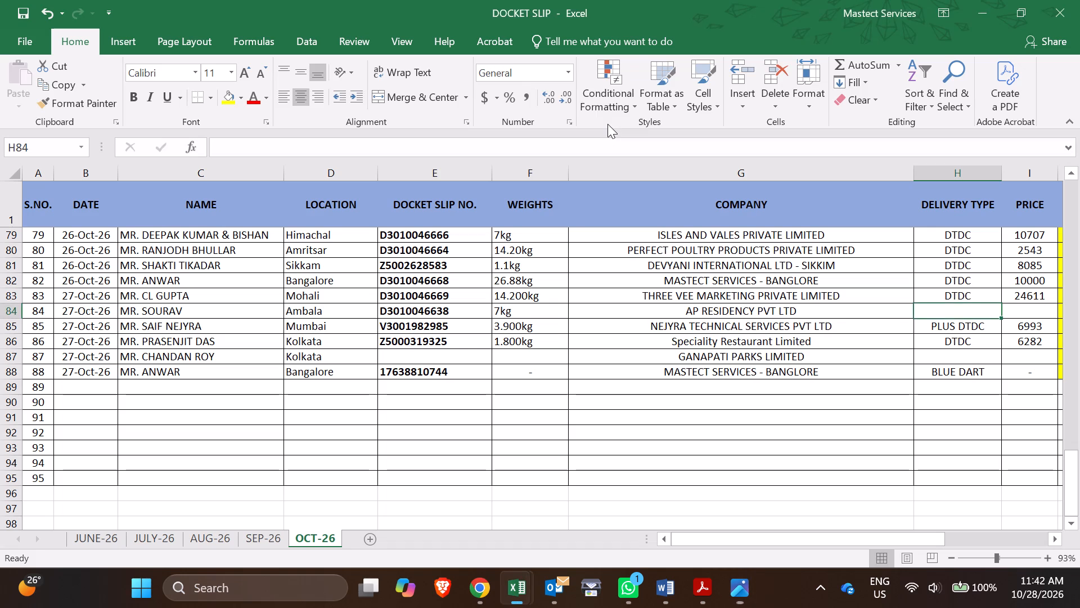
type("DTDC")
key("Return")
Enter 10578 from the slip photo as the price of the row 84 Ambala dispatch and save the workbook.
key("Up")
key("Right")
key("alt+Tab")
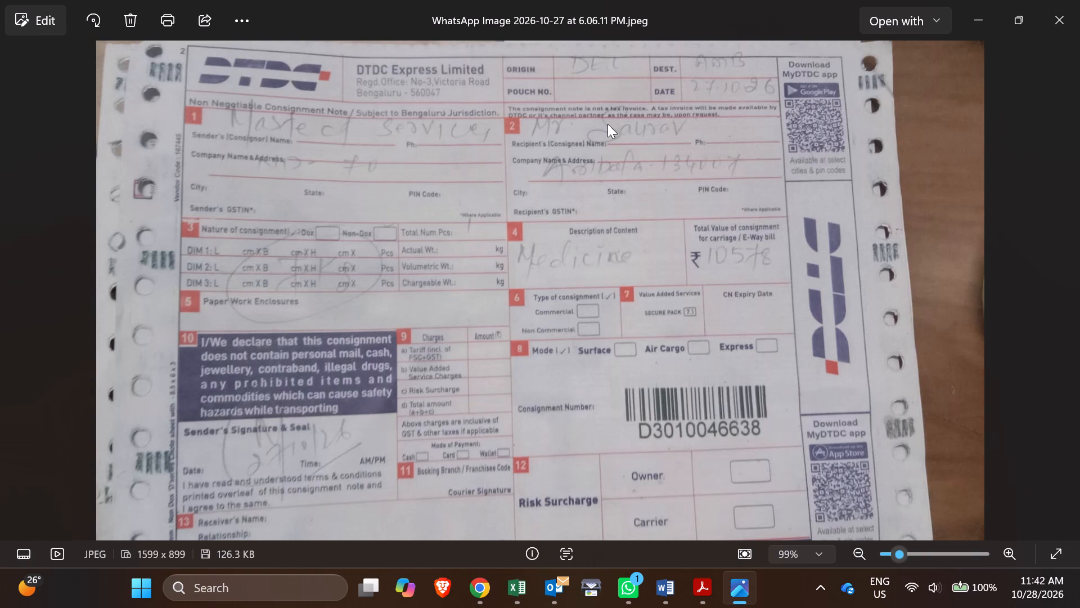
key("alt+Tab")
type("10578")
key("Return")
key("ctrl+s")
Close the Ambala courier slip photo and switch to WhatsApp.
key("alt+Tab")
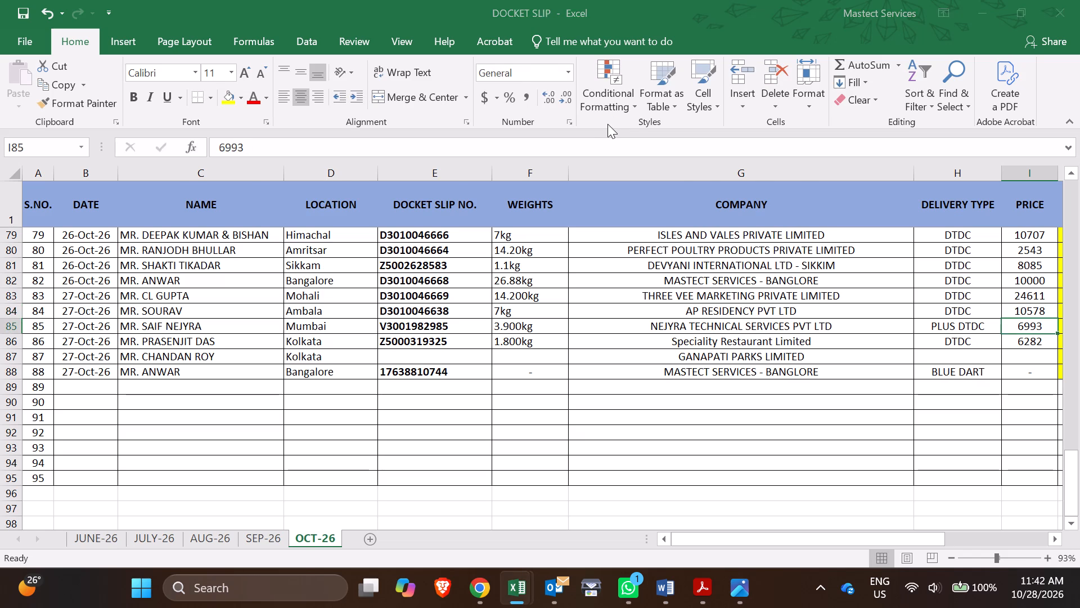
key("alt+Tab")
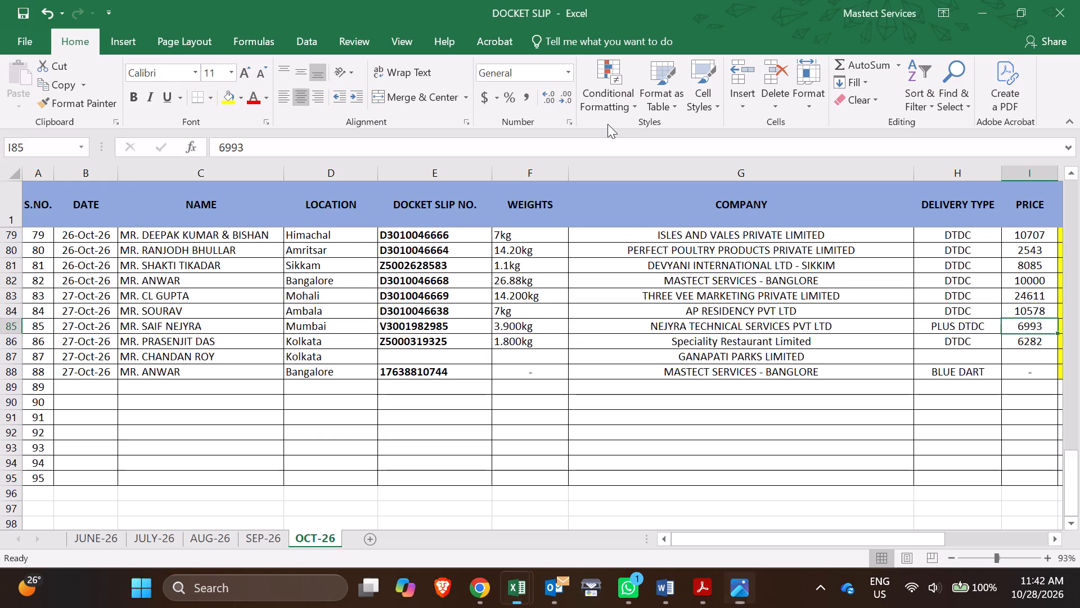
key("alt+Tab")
left_click(1079, 0)
key("alt+Tab")
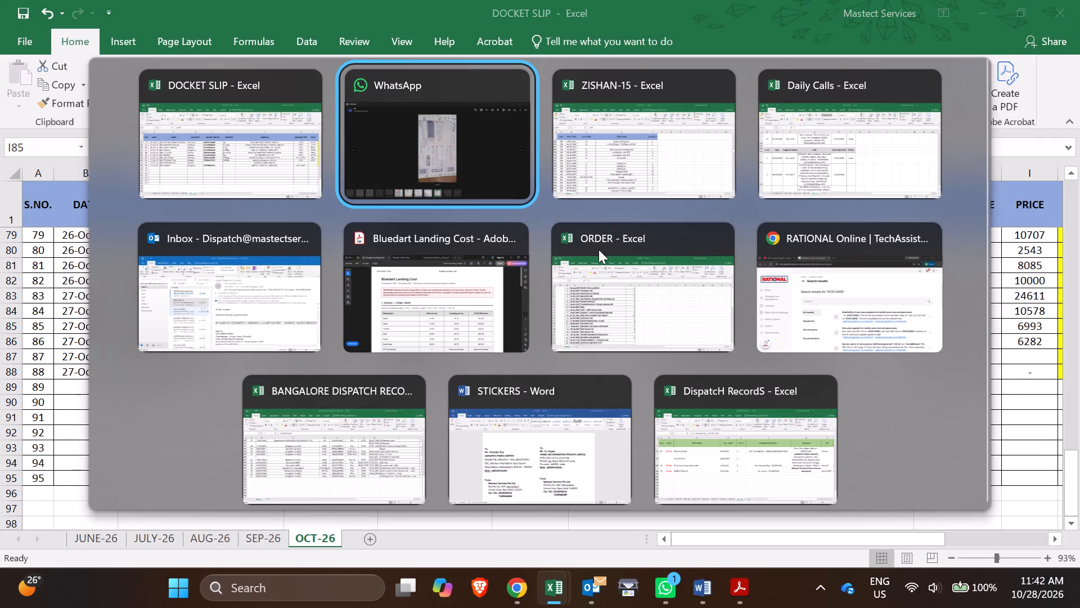
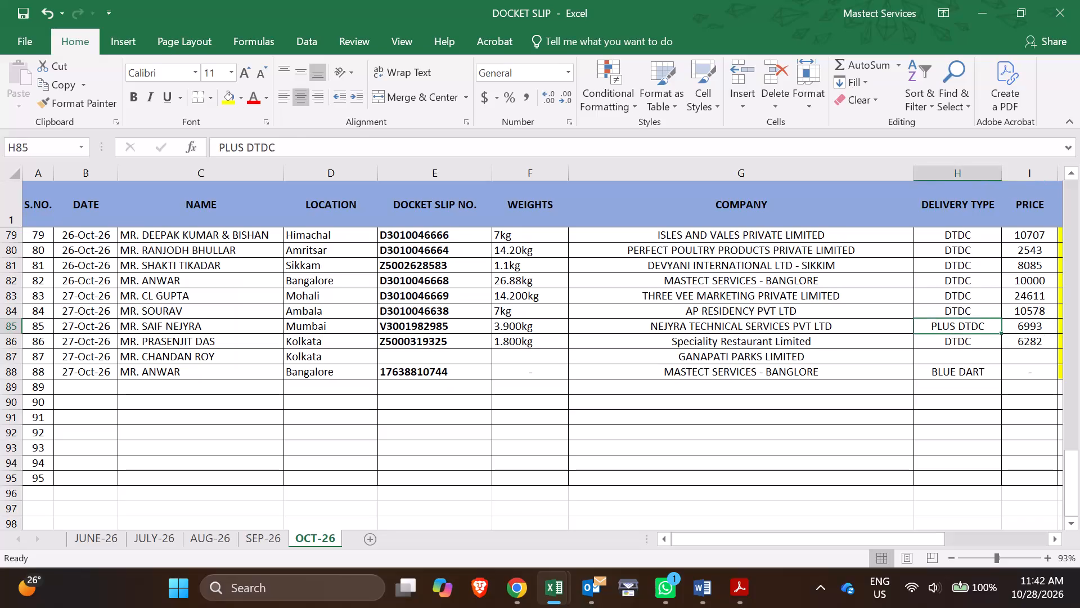
Review the row 85 Mumbai dispatch entry across its columns, ending at the name in the row 87 Ganapati Parks Limited entry.
key("Left")
key("Left")
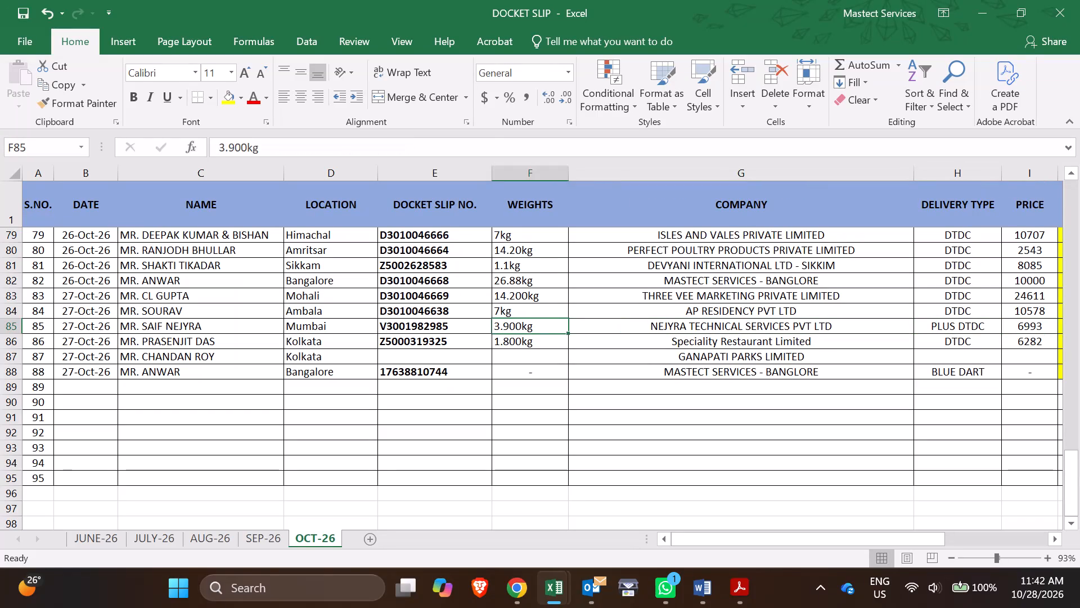
key("Left")
key("Left")
key("Left")
key("Left")
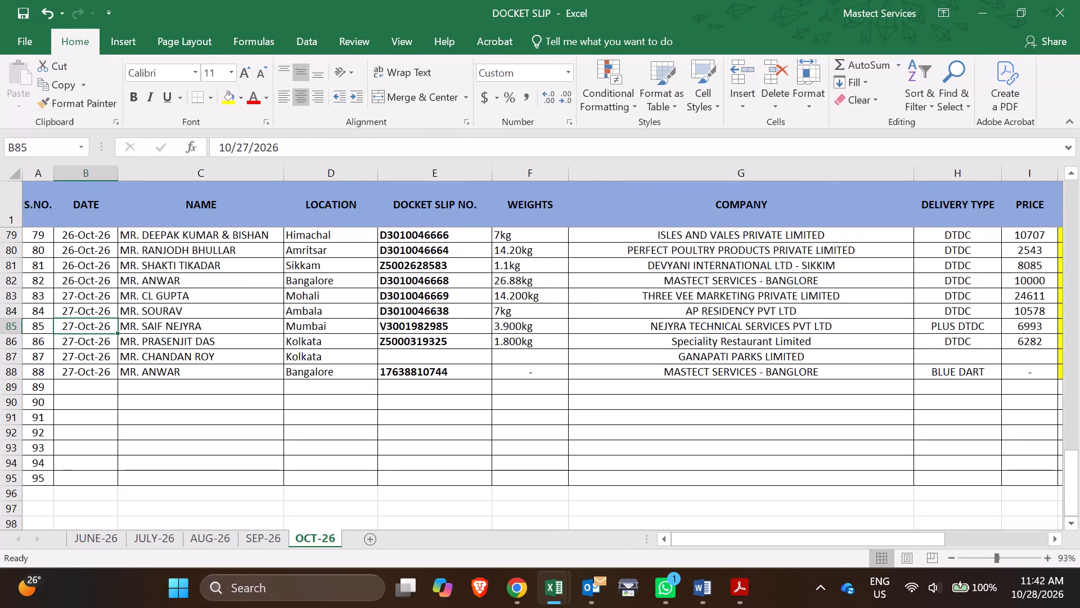
key("Right")
key("Down")
key("Down")
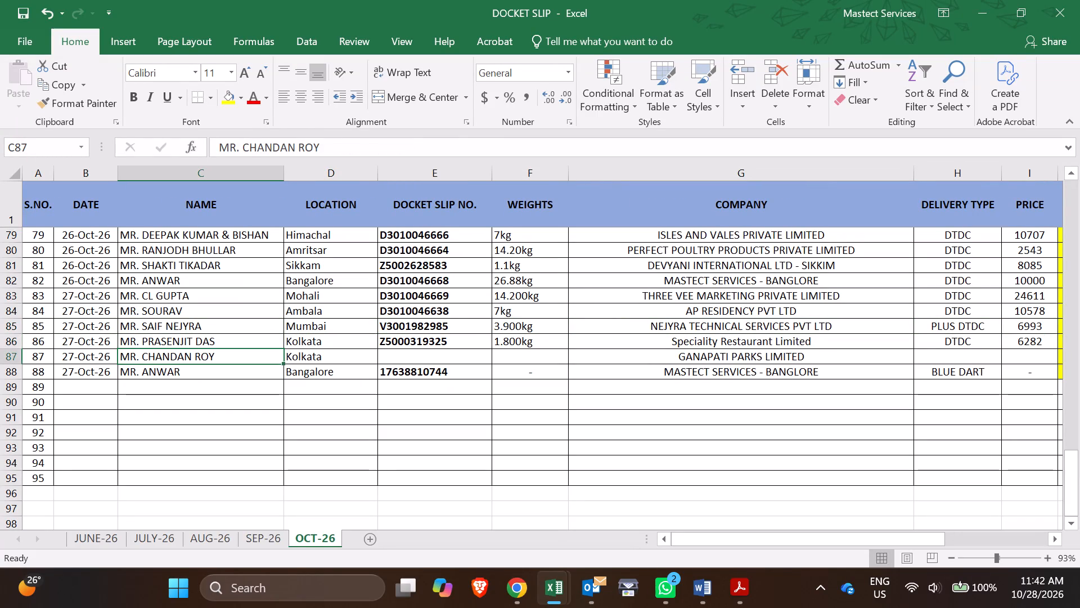
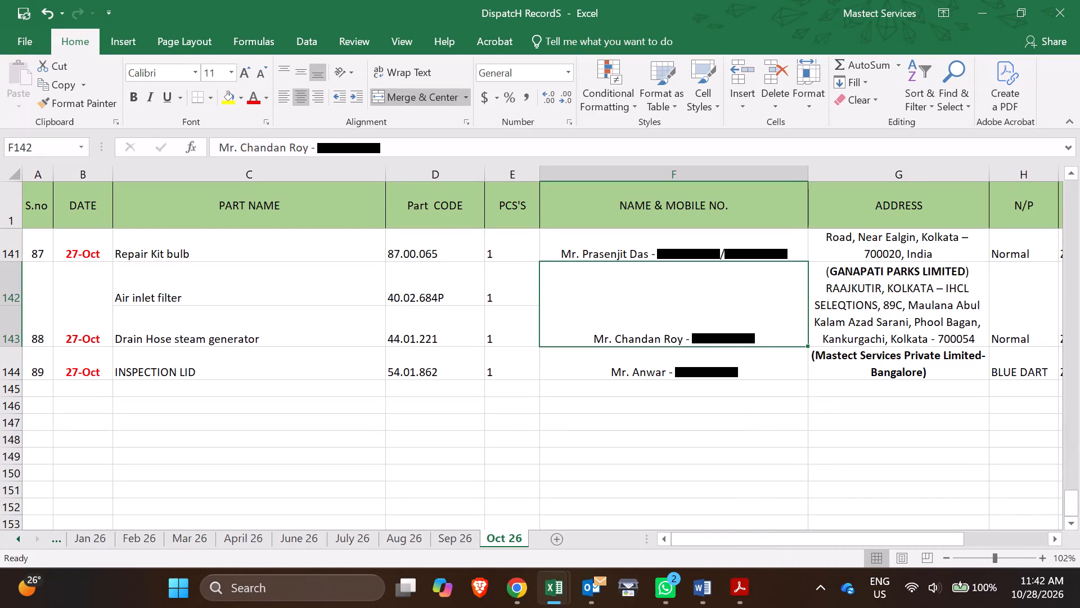
Switch from the dispatch records workbook to the courier slip photo open in WhatsApp.
key("alt+Tab")
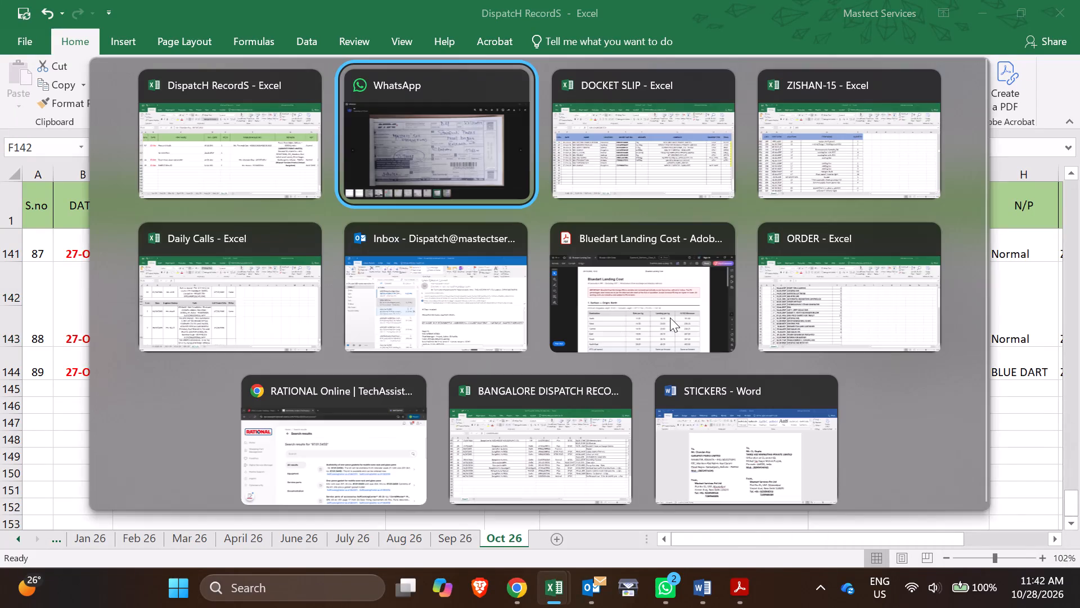
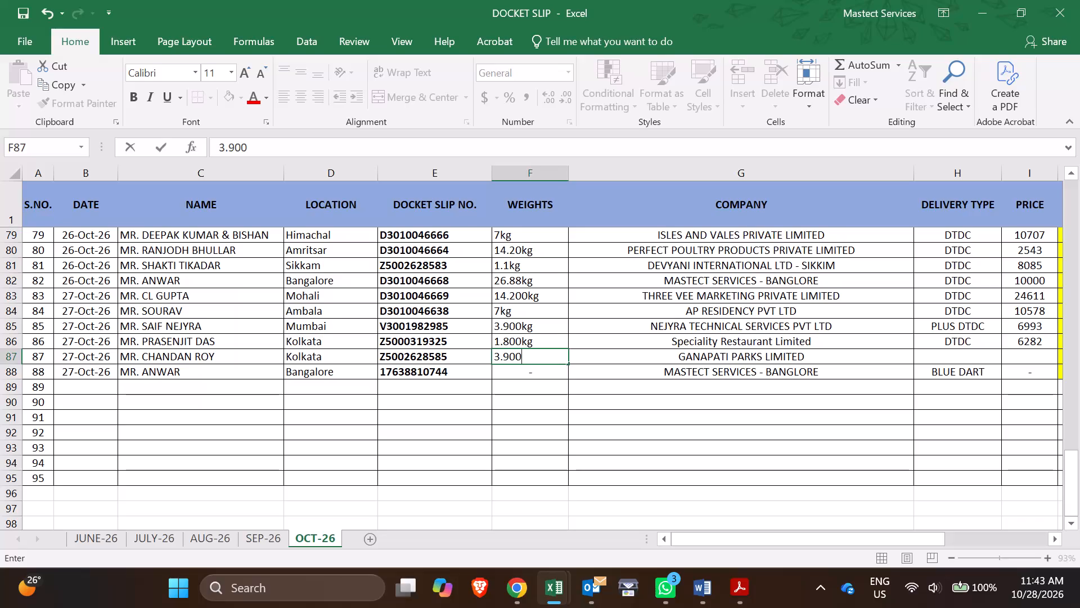
Enter 3.900kg as the weight of the row 87 Ganapati Parks Limited dispatch and go to its empty delivery type cell.
key("Return")
key("Up")
key("Right")
key("Right")
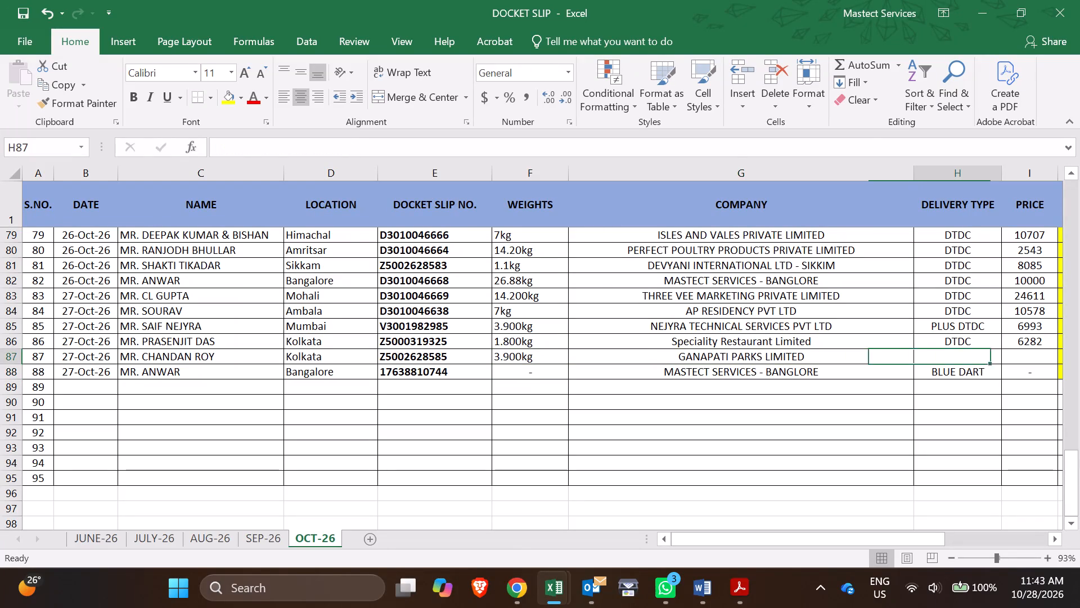
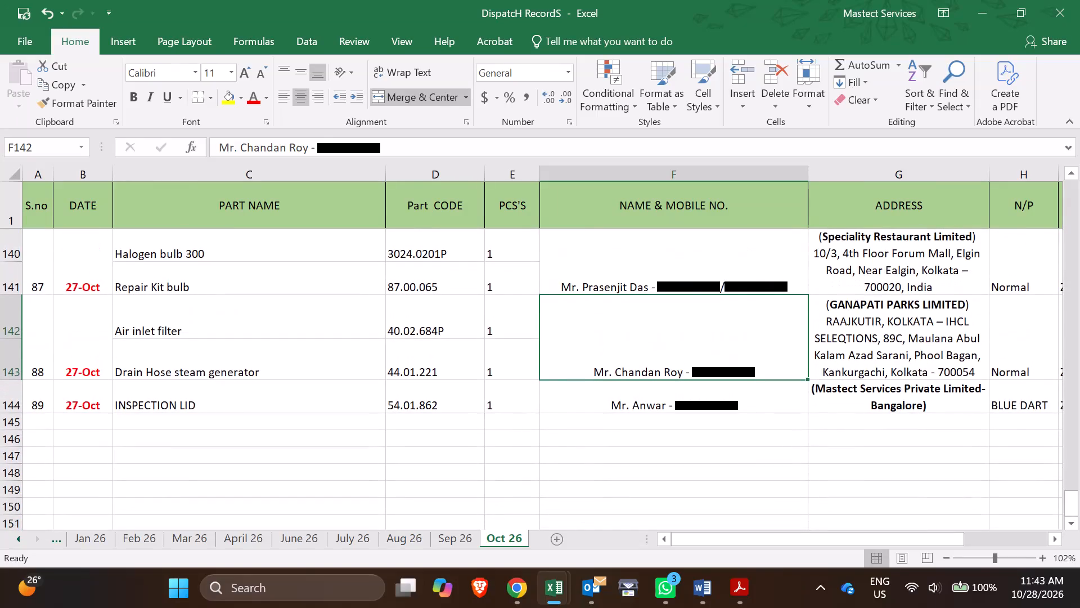
Compare the Speciality Restaurant Limited contact in the DispatcH RecordS workbook with its row 86 dispatch entry in the DOCKET SLIP workbook.
left_click(694, 260)
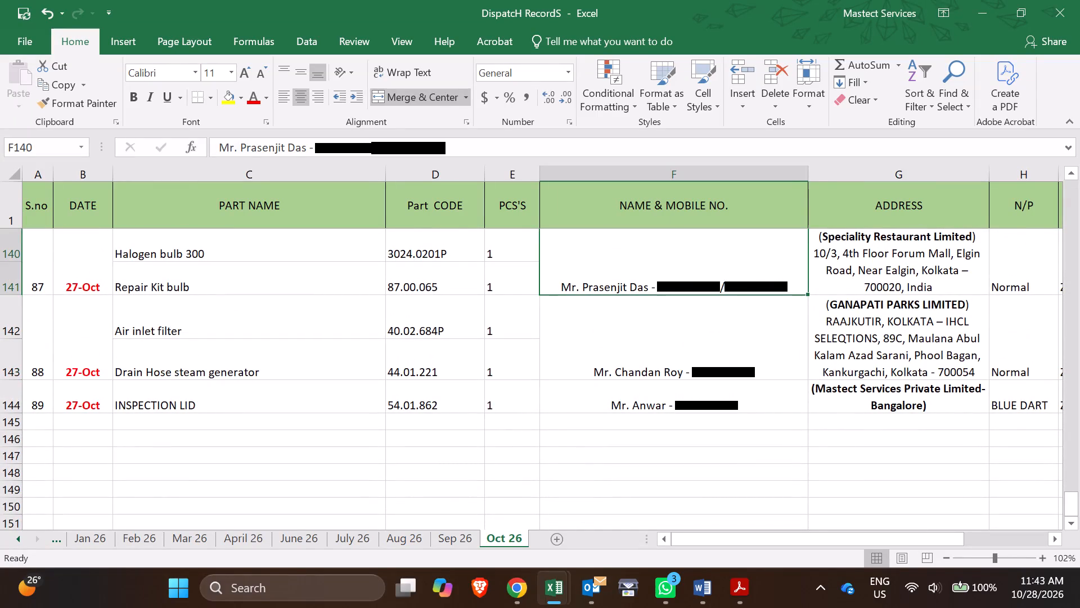
key("alt+Tab")
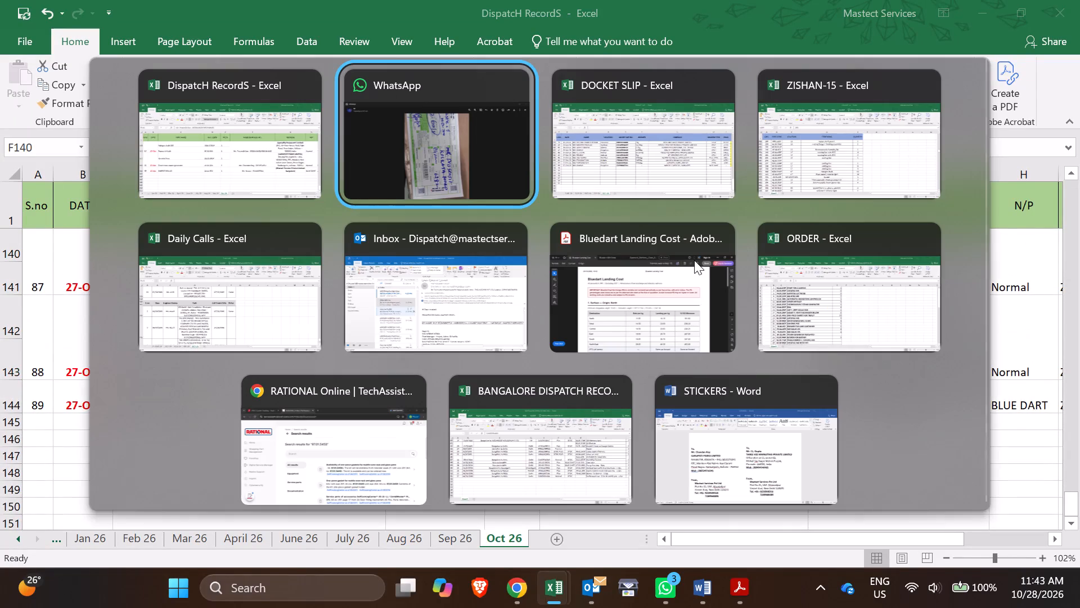
key("alt+Tab")
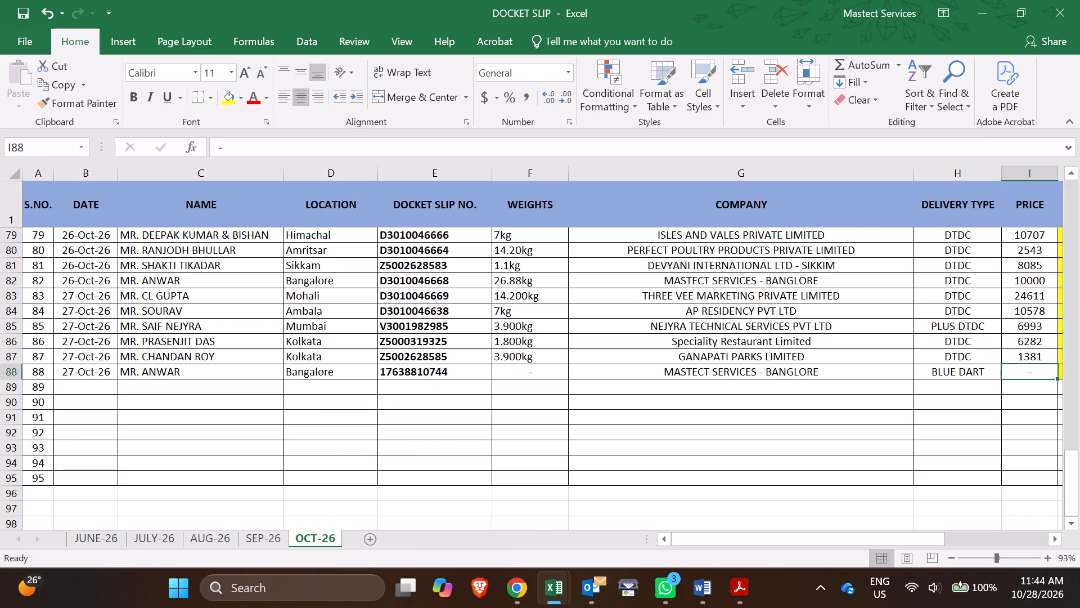
key("alt+Tab")
key("alt+Tab")
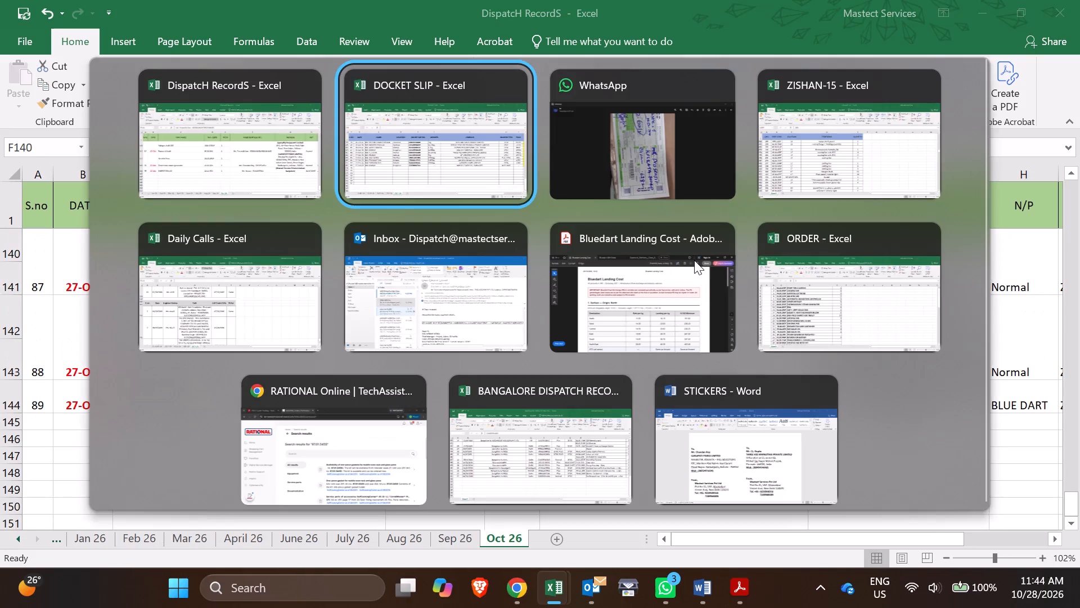
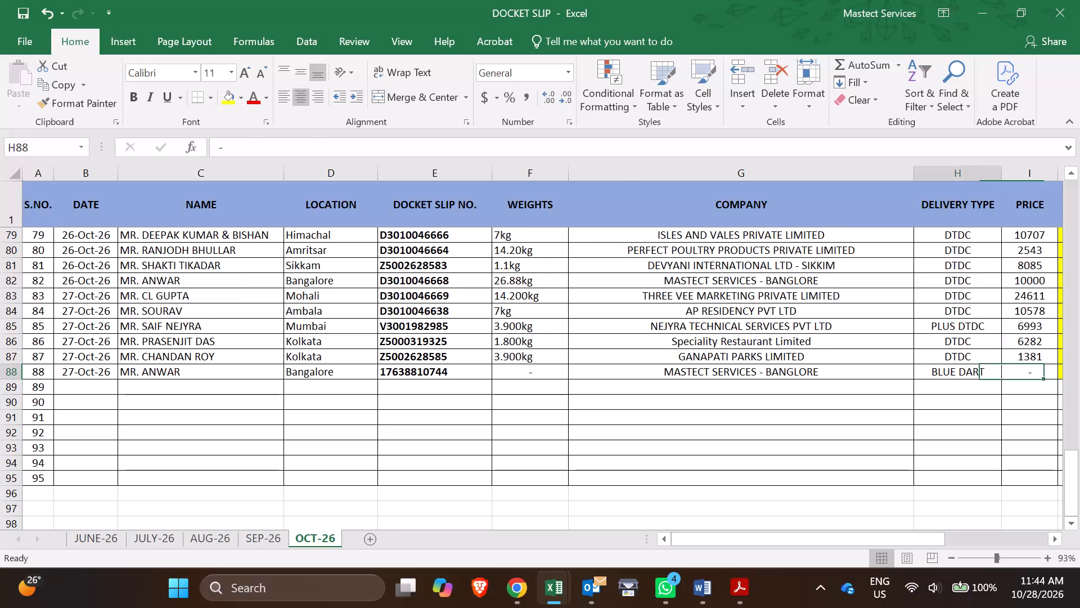
Review the row 88 Bangalore entry back to its name and check the docket slip number of the row 86 Speciality Restaurant Limited entry.
key("Left")
key("Left")
key("Left")
key("Left")
key("Left")
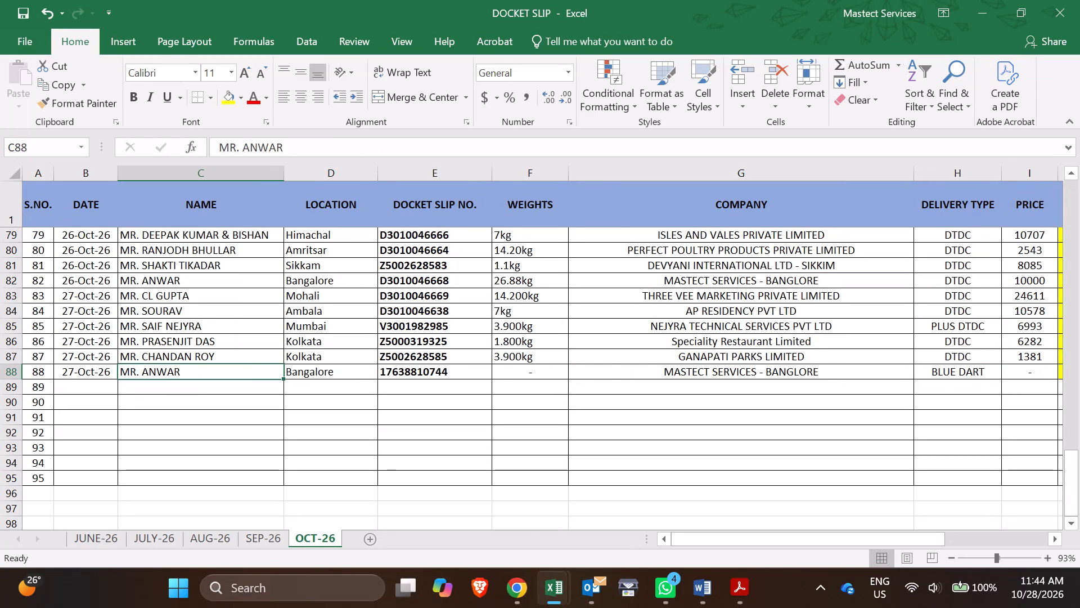
key("Up")
key("Up")
key("Right")
key("Right")
Switch to the DispatcH RecordS workbook and examine the parts listed for the 27-Oct Speciality Restaurant Limited dispatch.
key("alt+Tab")
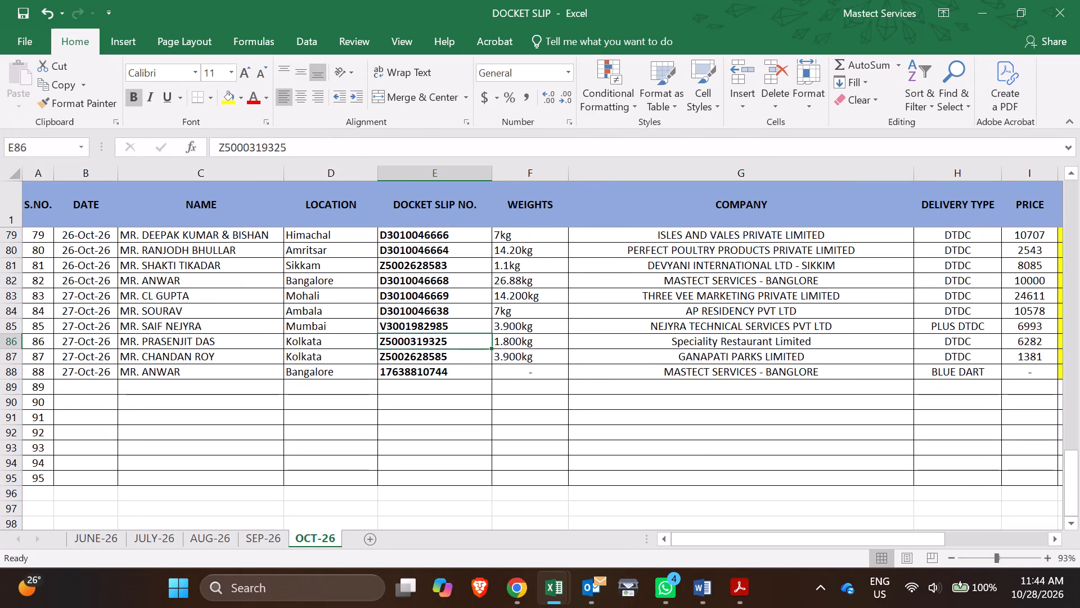
key("alt+Down")
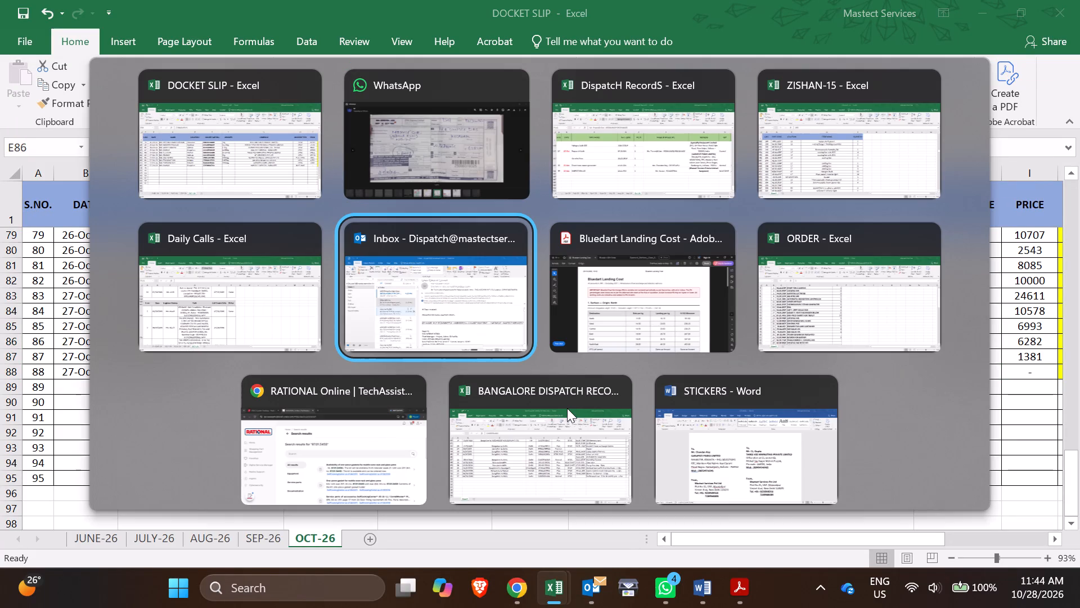
key("alt+Left")
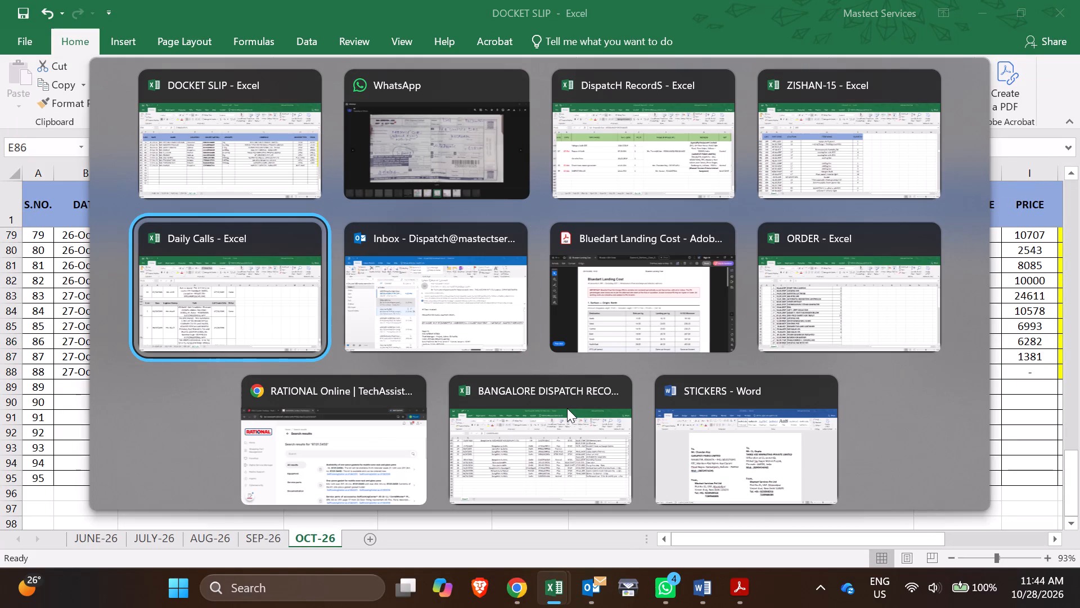
key("alt+Right")
key("alt+Up")
key("alt+Right")
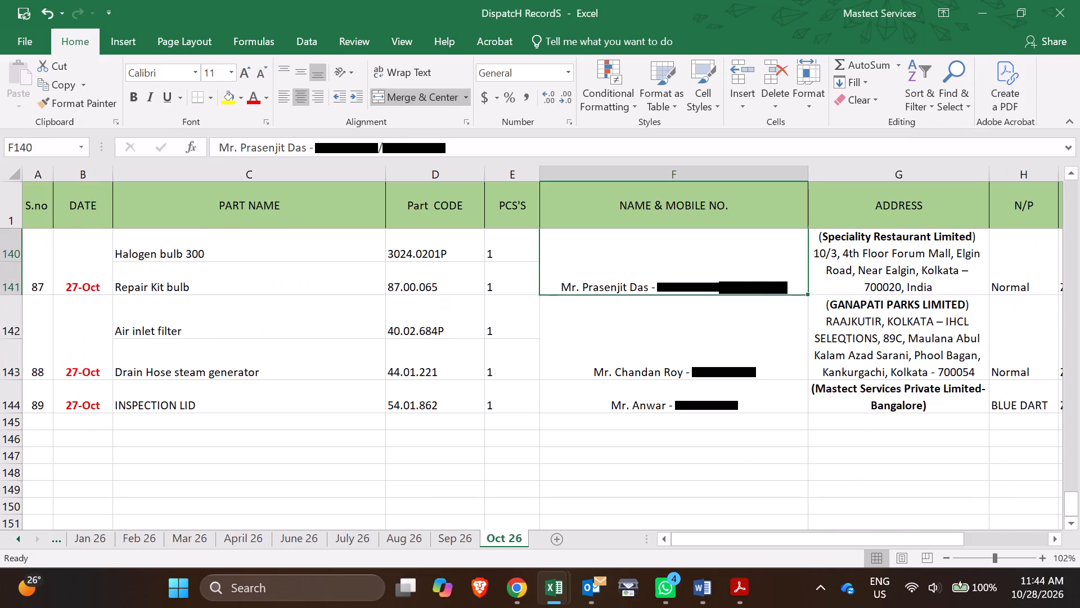
key("Left")
key("Left")
key("Left")
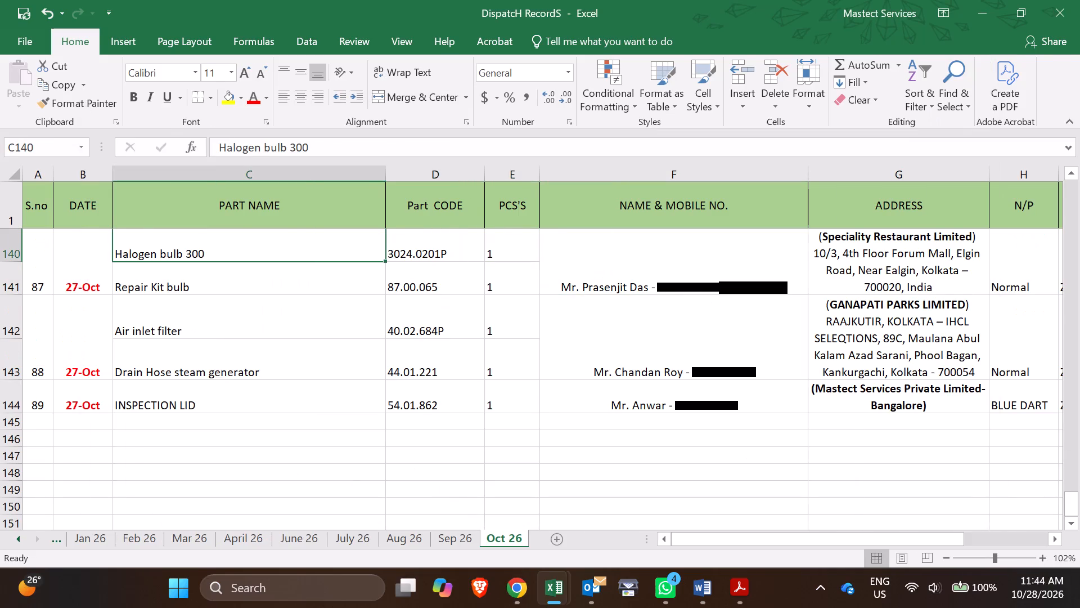
scroll(692, 319, "up", 1)
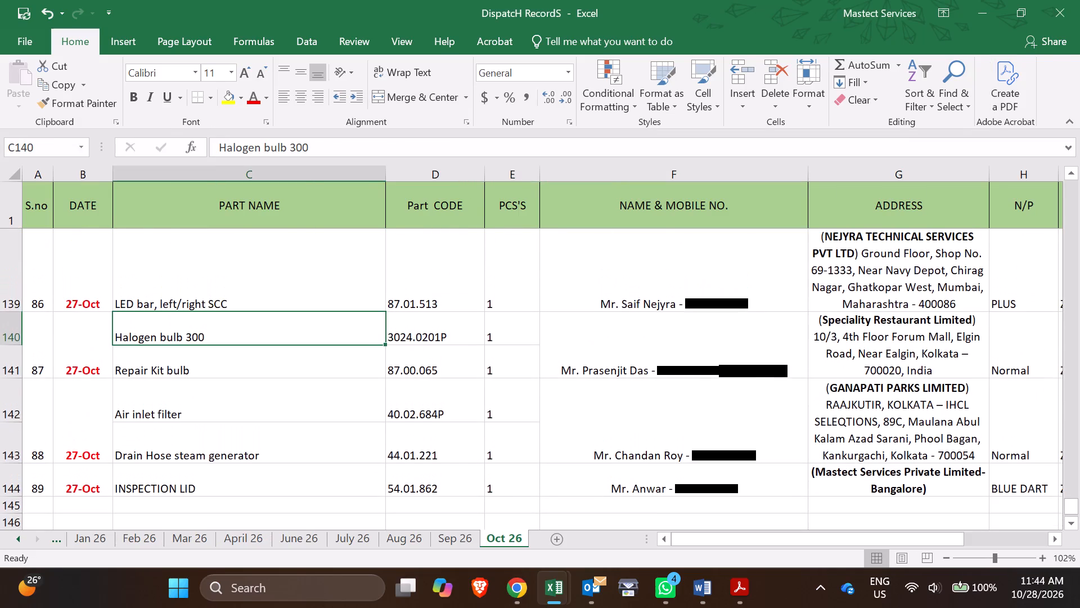
left_click(340, 357)
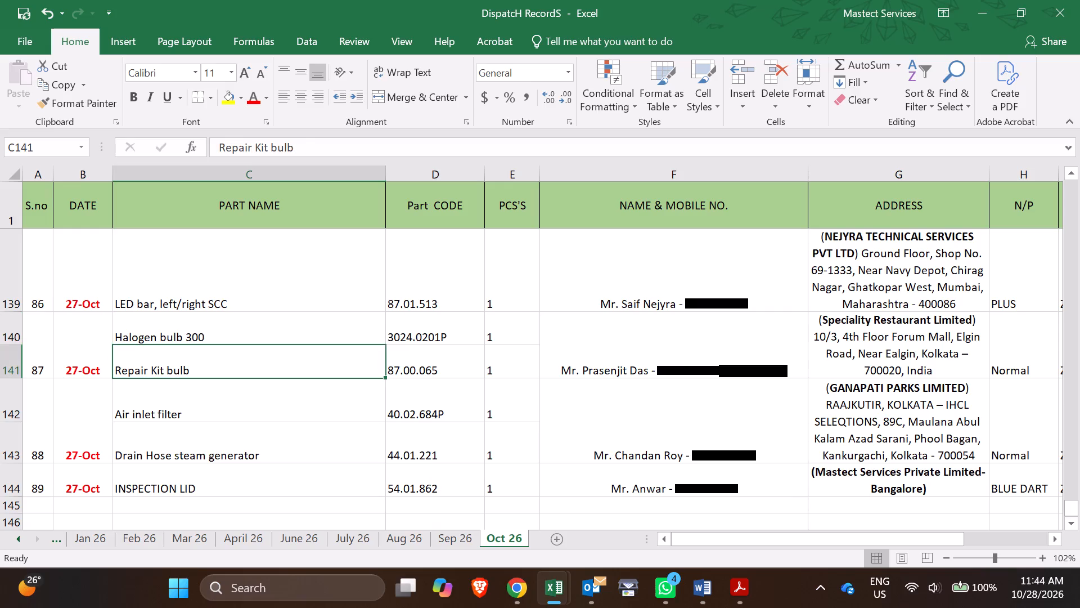
left_click(239, 334)
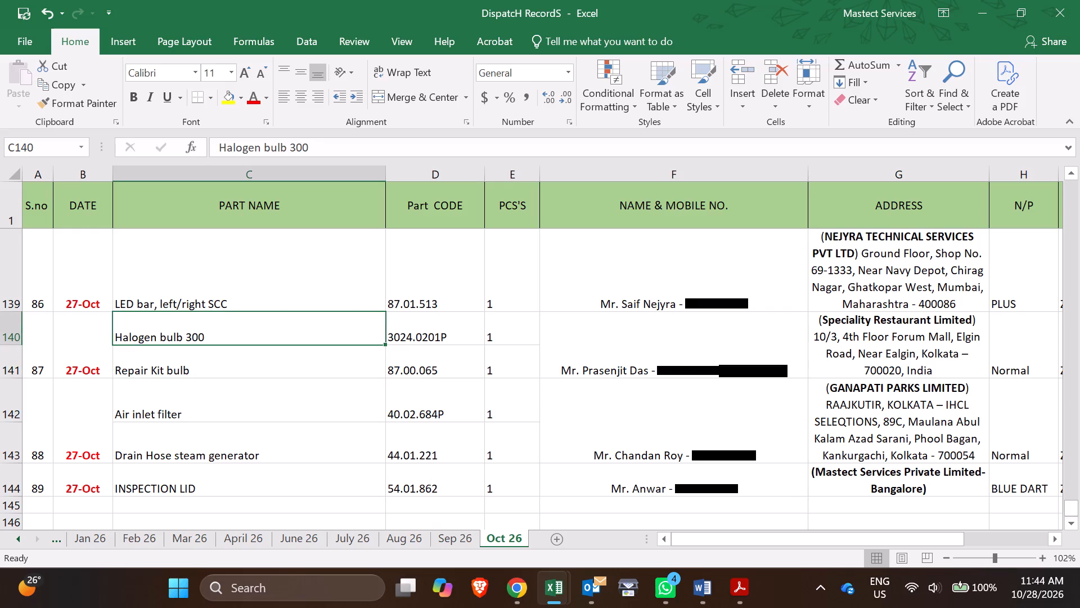
Select the 27-Oct Speciality Restaurant Limited dispatch record in rows 140–141, from its date through its address.
left_click(97, 342)
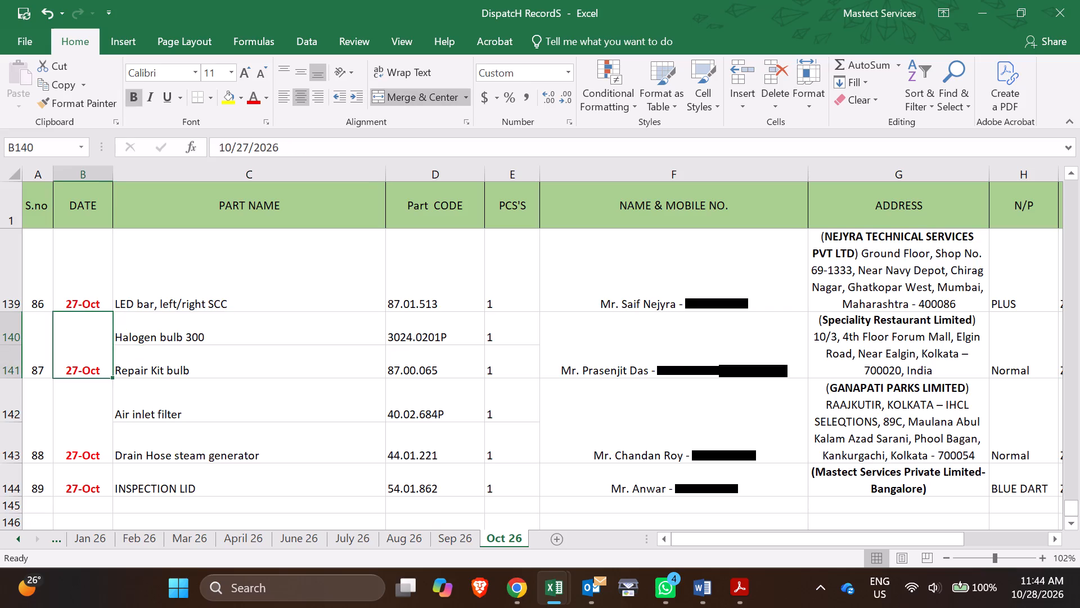
key("shift+Right")
key("shift+Right")
key("shift+Right")
key("shift+Right")
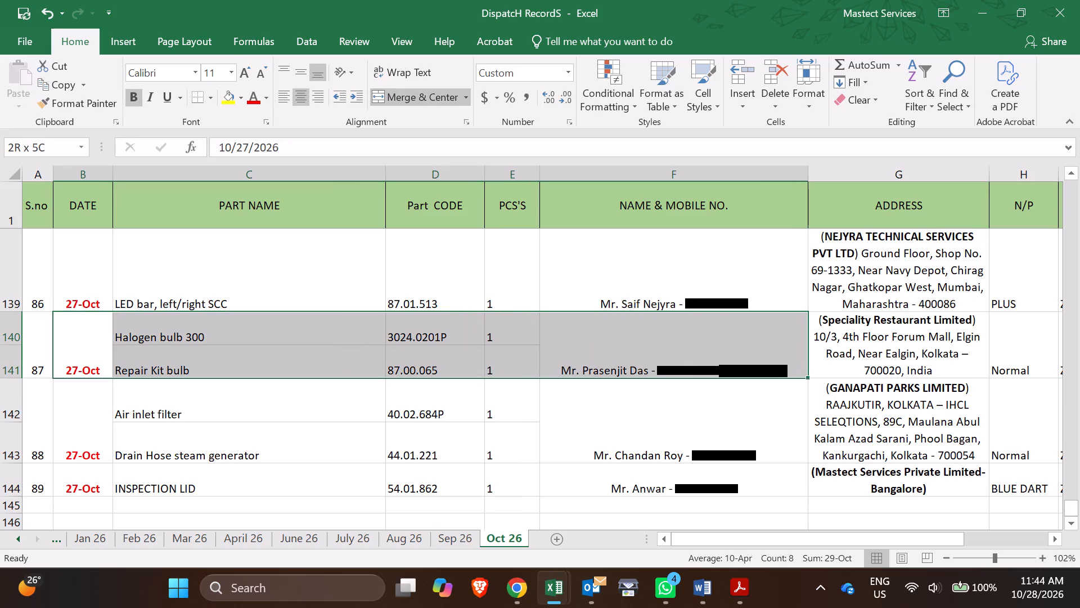
key("shift+Right")
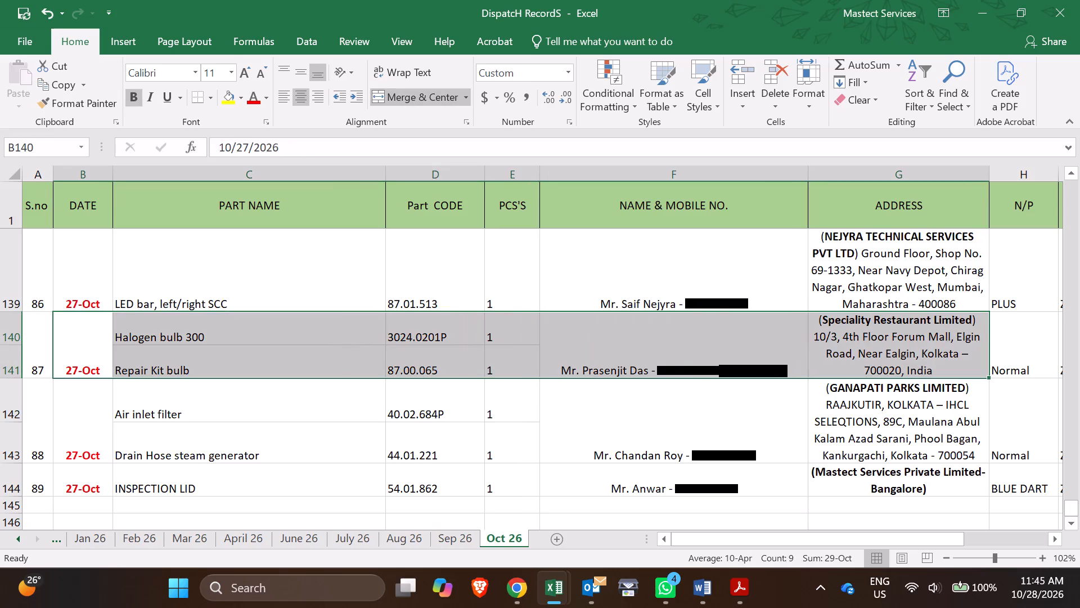
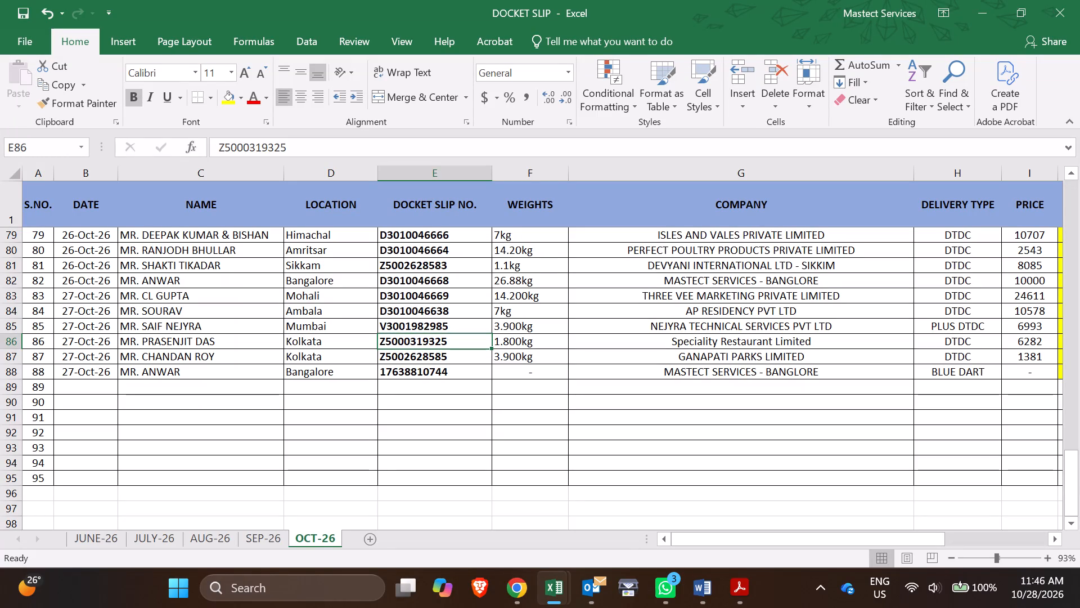
Switch from the DOCKET SLIP workbook to the document open in WhatsApp.
key("alt+Tab")
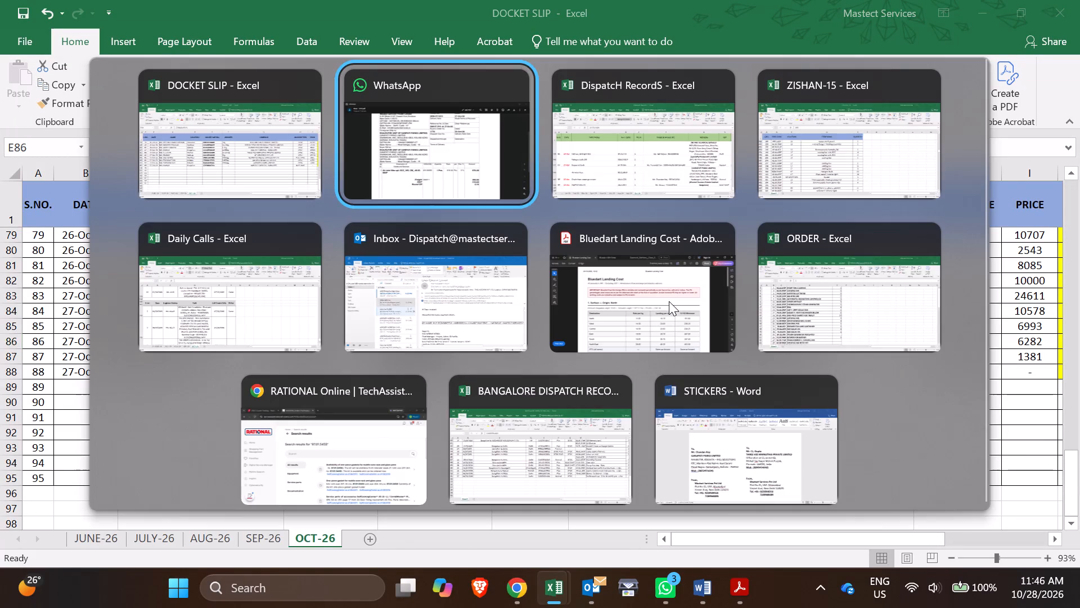
Switch to the DispatcH RecordS workbook and examine the 26-Oct and 27-Oct dispatch entries on the Oct 26 sheet.
key("alt+Tab")
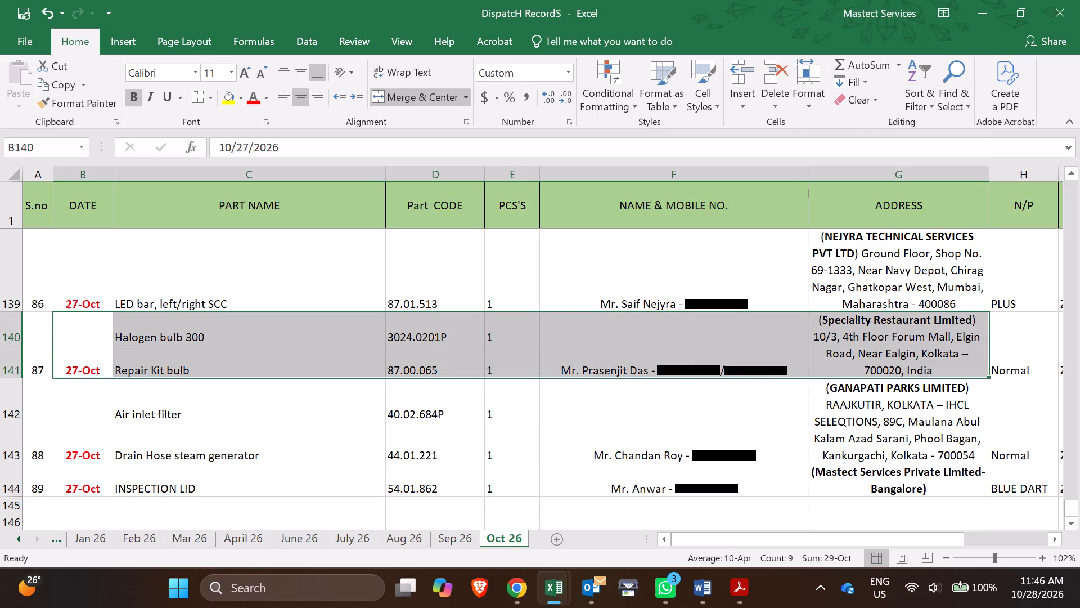
scroll(751, 399, "up", 1)
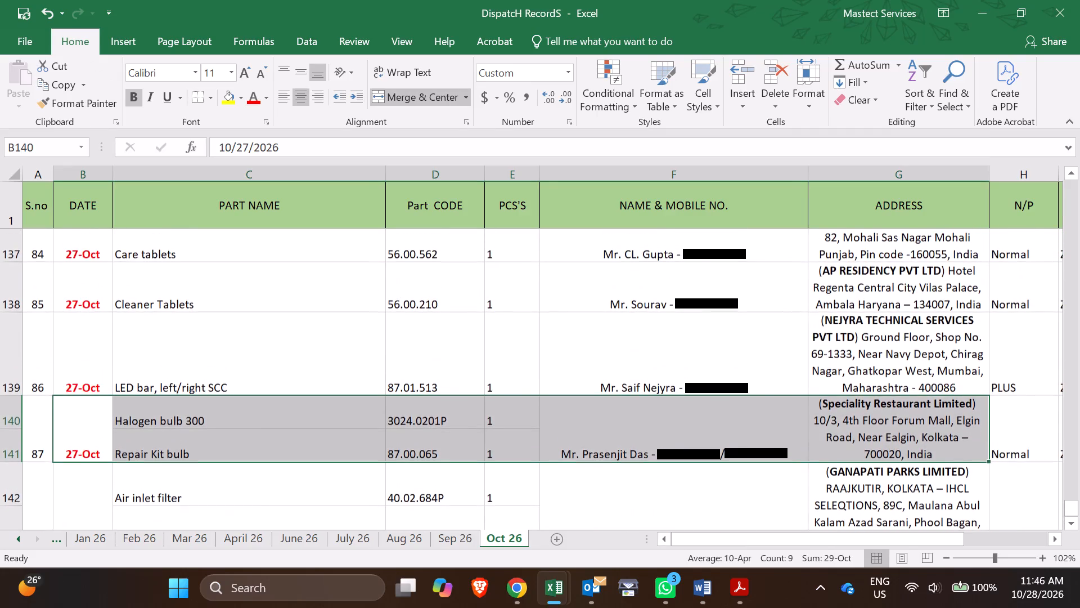
scroll(751, 399, "up", 4)
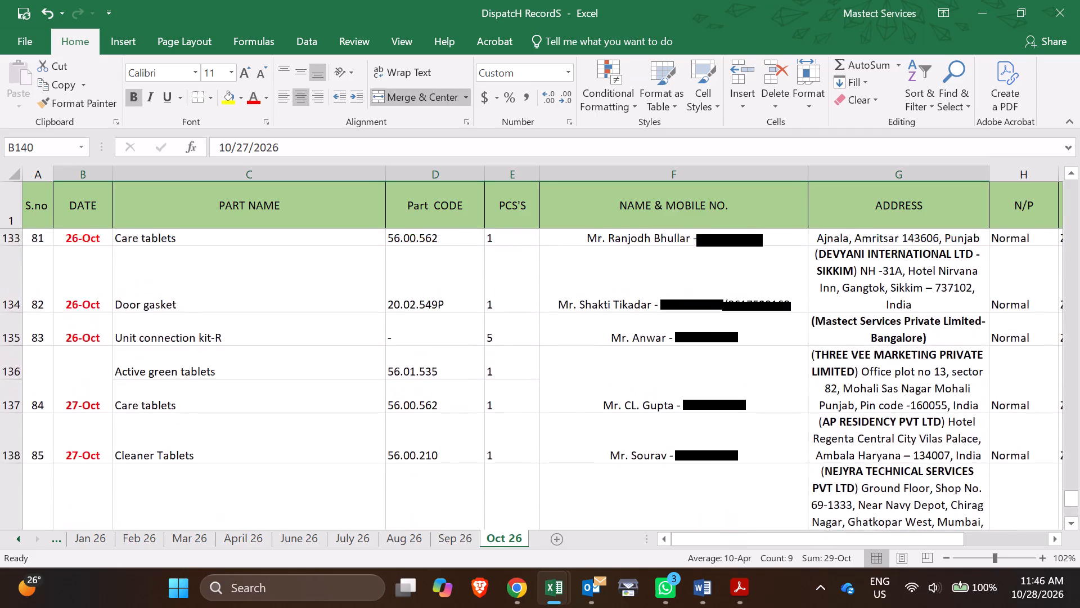
scroll(751, 399, "up", 2)
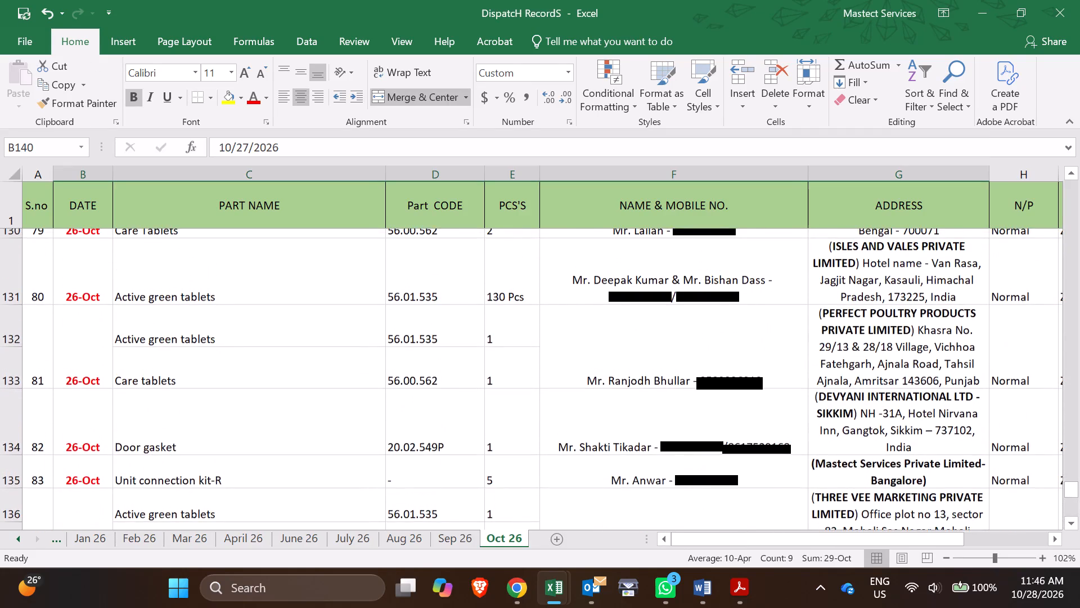
scroll(751, 399, "up", 1)
scroll(751, 399, "down", 1)
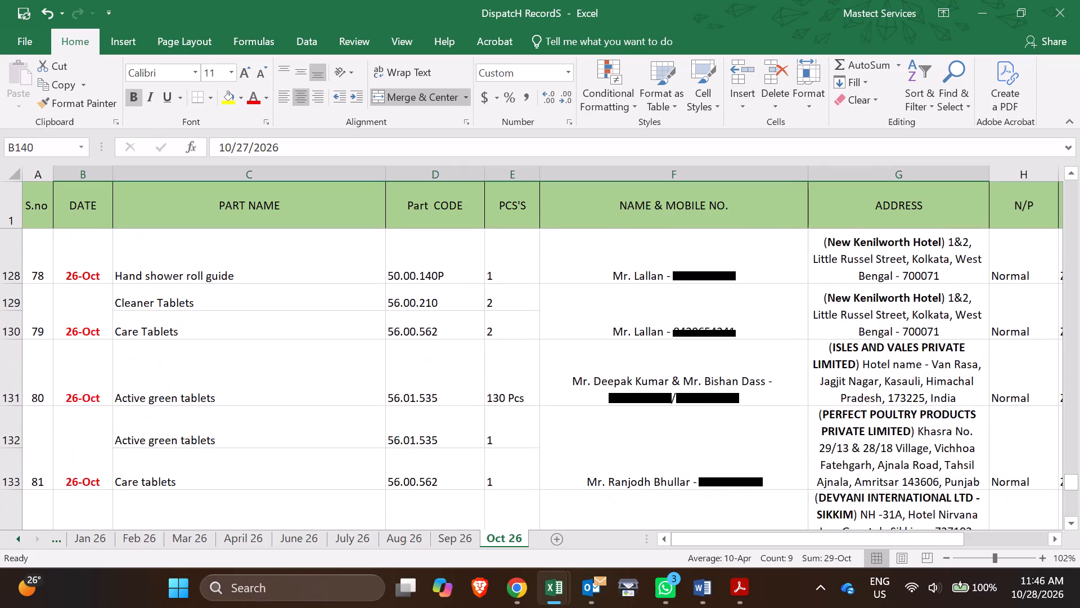
scroll(751, 399, "down", 5)
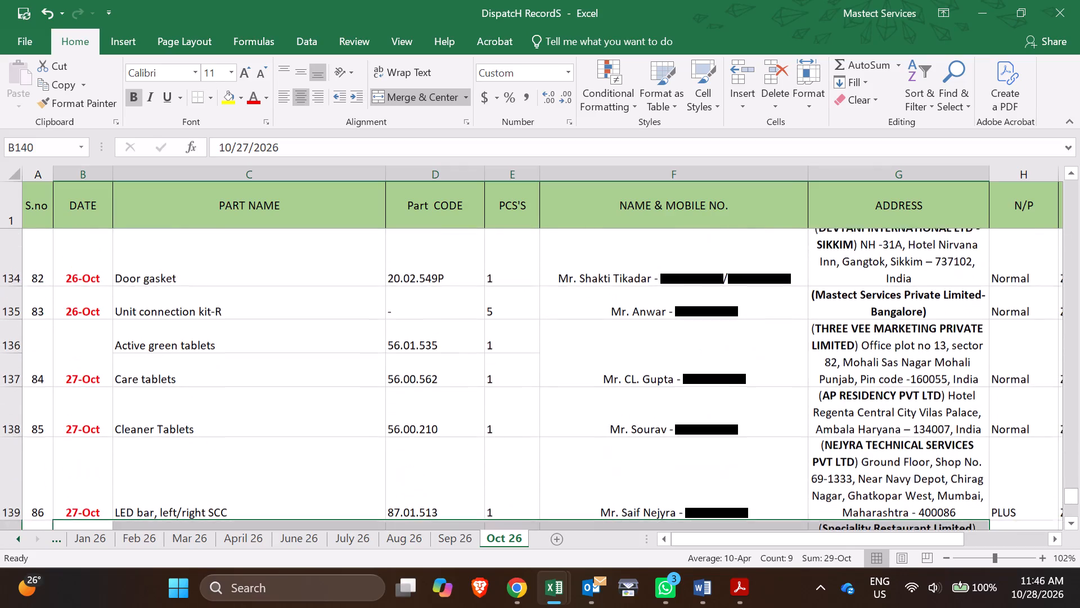
scroll(751, 399, "down", 1)
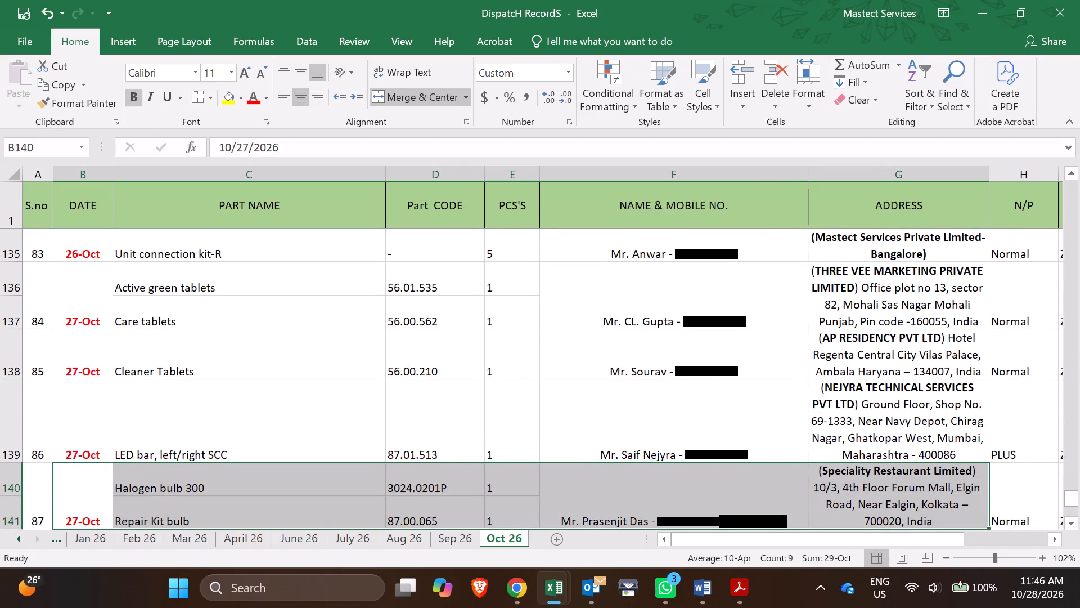
scroll(861, 348, "down", 2)
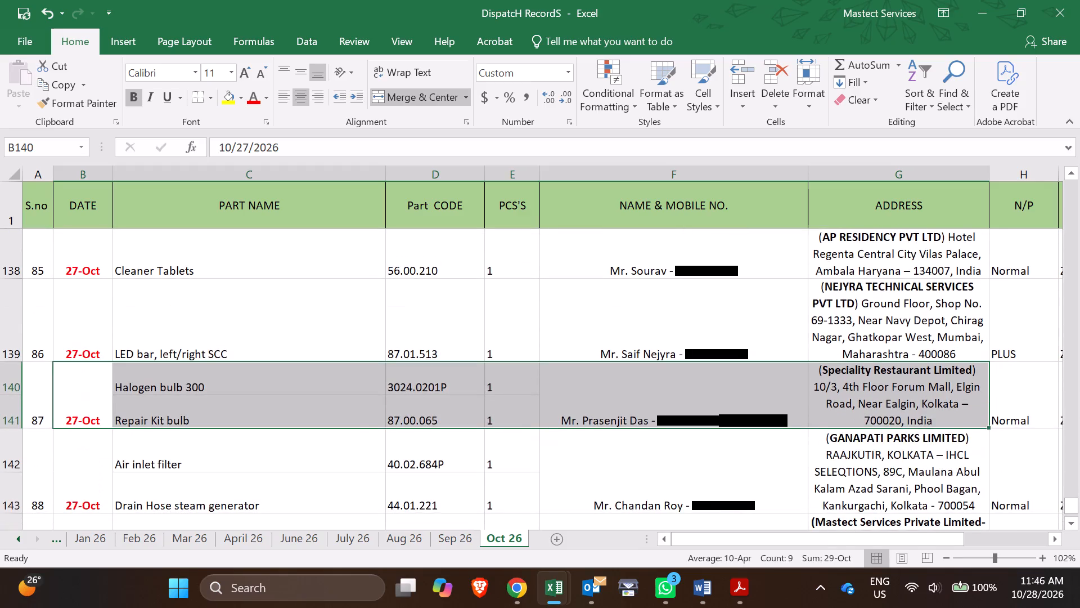
scroll(861, 348, "down", 2)
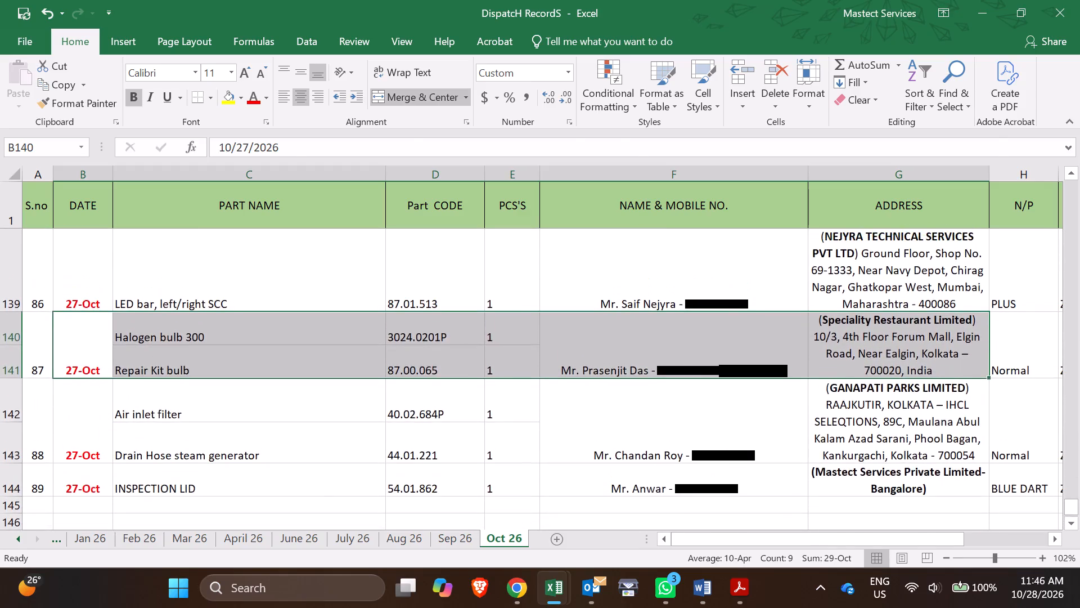
Switch between the DOCKET SLIP and DispatcH RecordS workbooks to compare their 27-Oct dispatch entries.
key("alt+Tab")
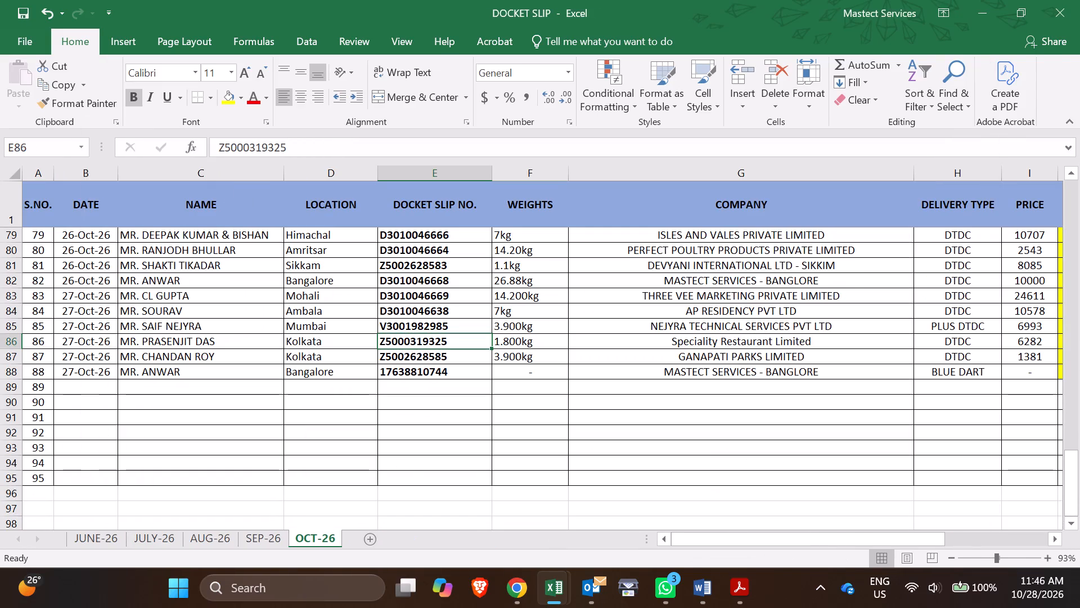
key("alt+Tab")
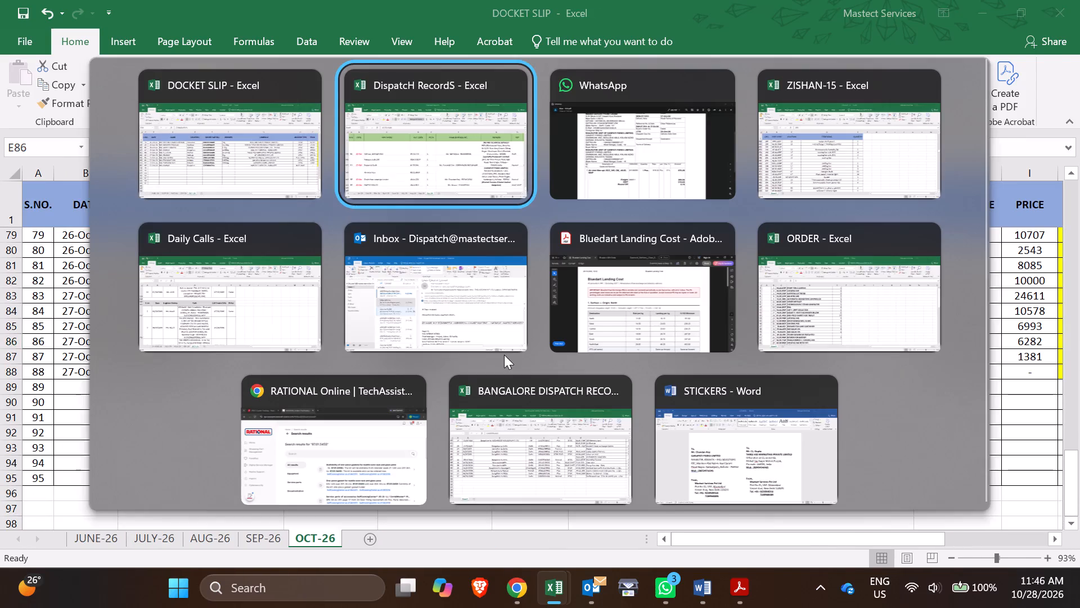
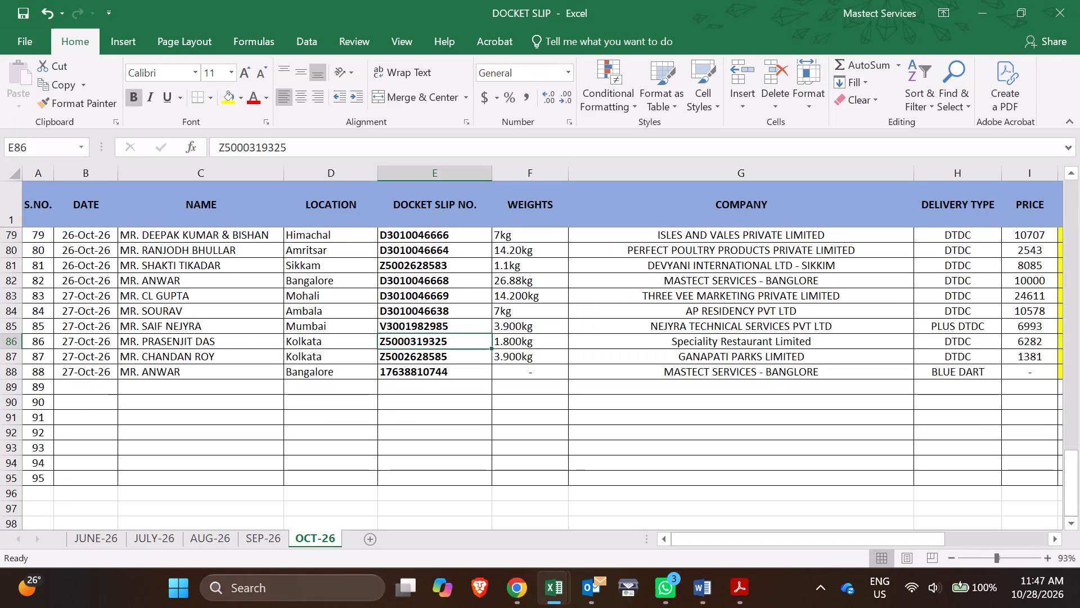
Select the 27-Oct-26 dates in rows 83 to 88 of the OCT-26 sheet to check the number of dispatches that day.
left_click(88, 299)
key("shift+Down")
key("shift+Down")
key("shift+Down")
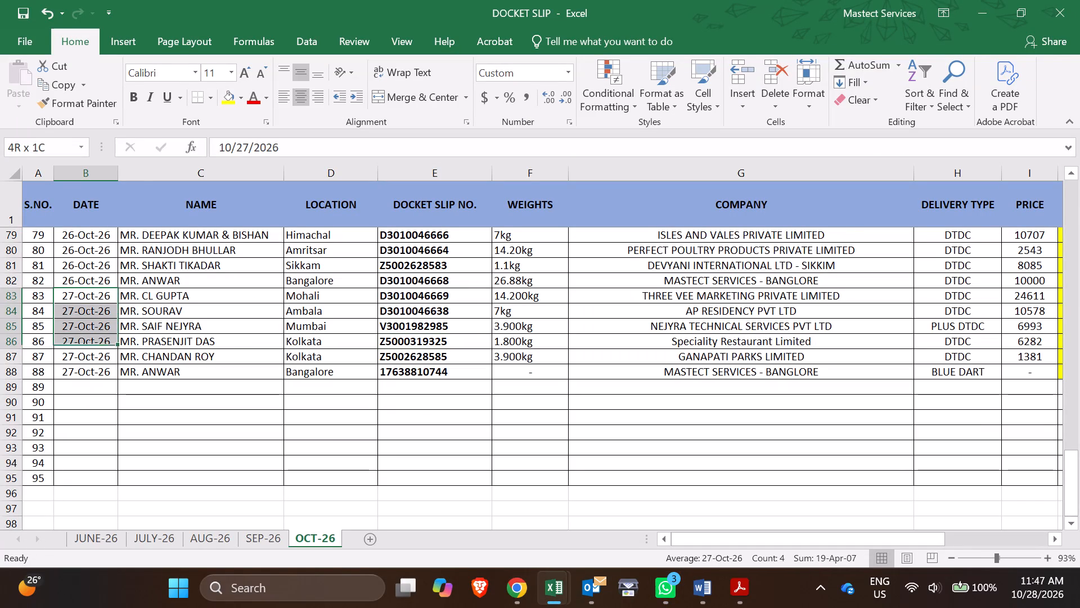
key("shift+Down")
key("shift+Down")
key("Right")
key("Left")
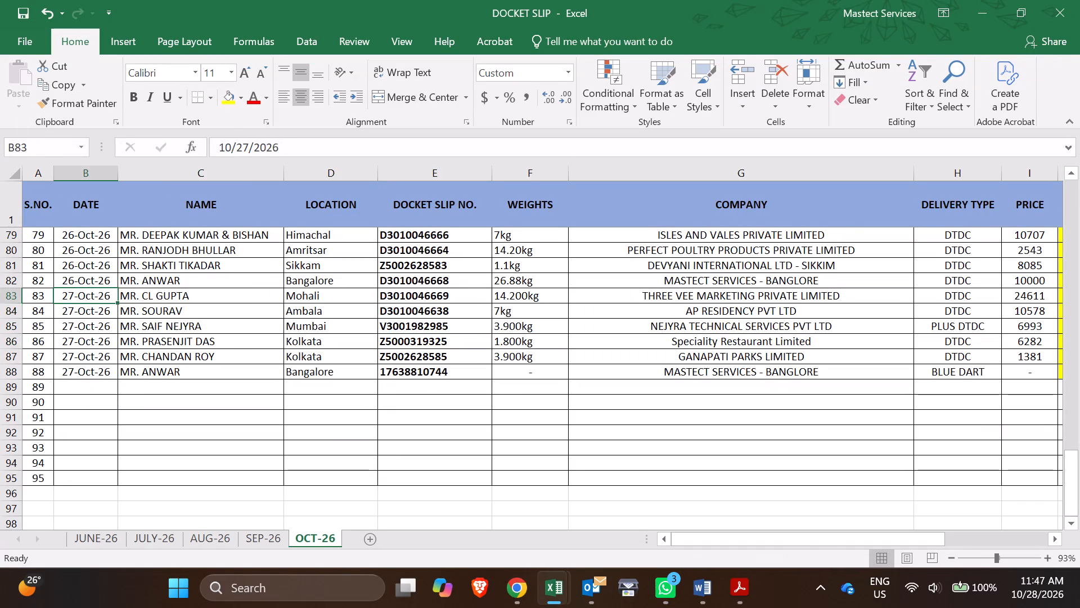
key("shift+Down")
key("shift+Down")
key("shift+Down")
key("shift+Down")
key("shift+Down")
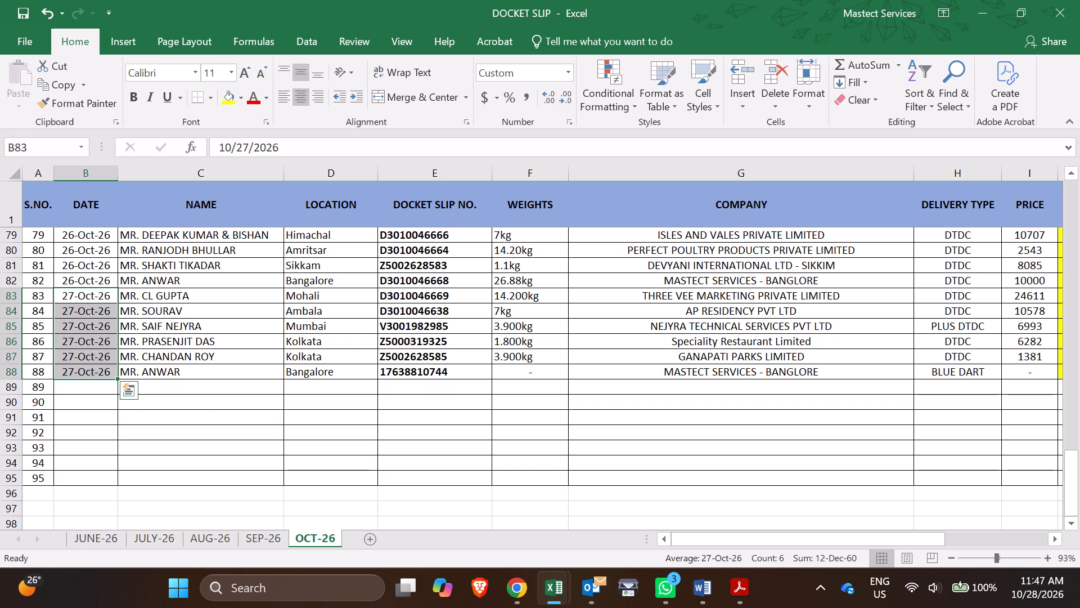
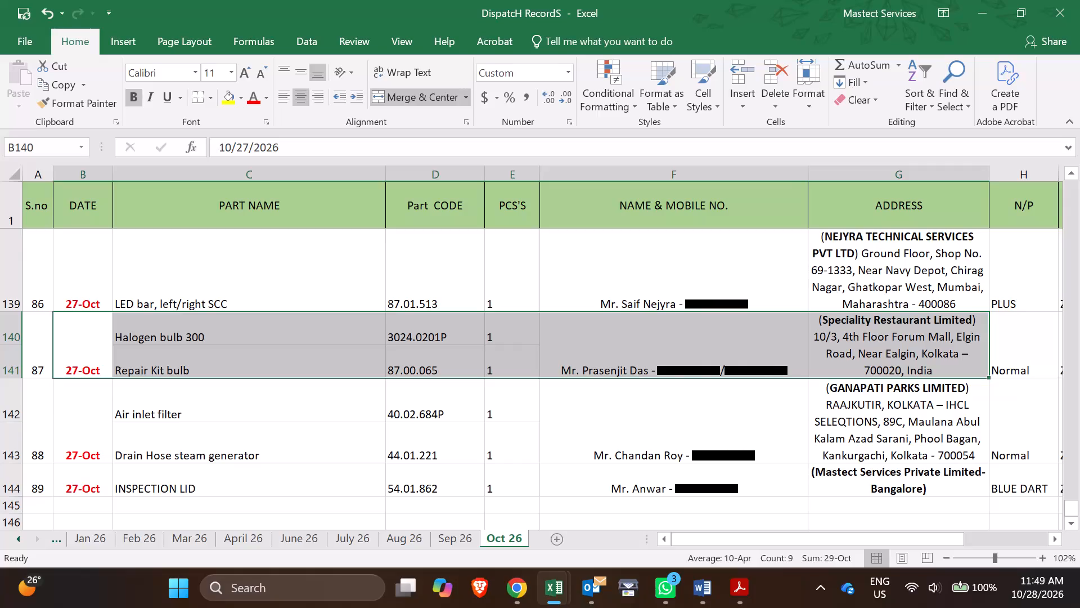
Switch from the DispatcH RecordS workbook to WhatsApp.
key("alt+Tab")
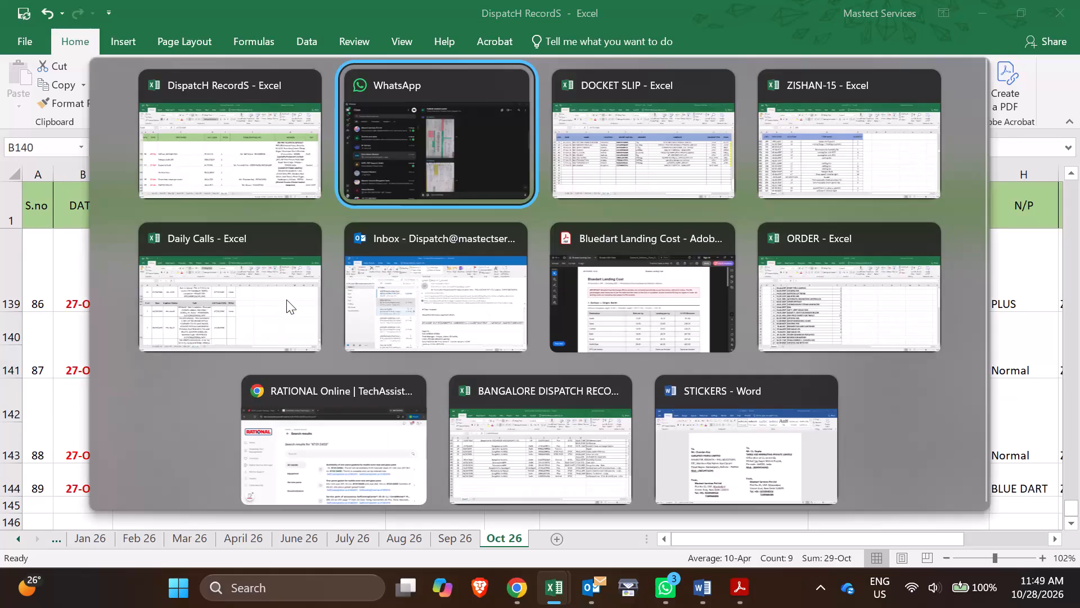
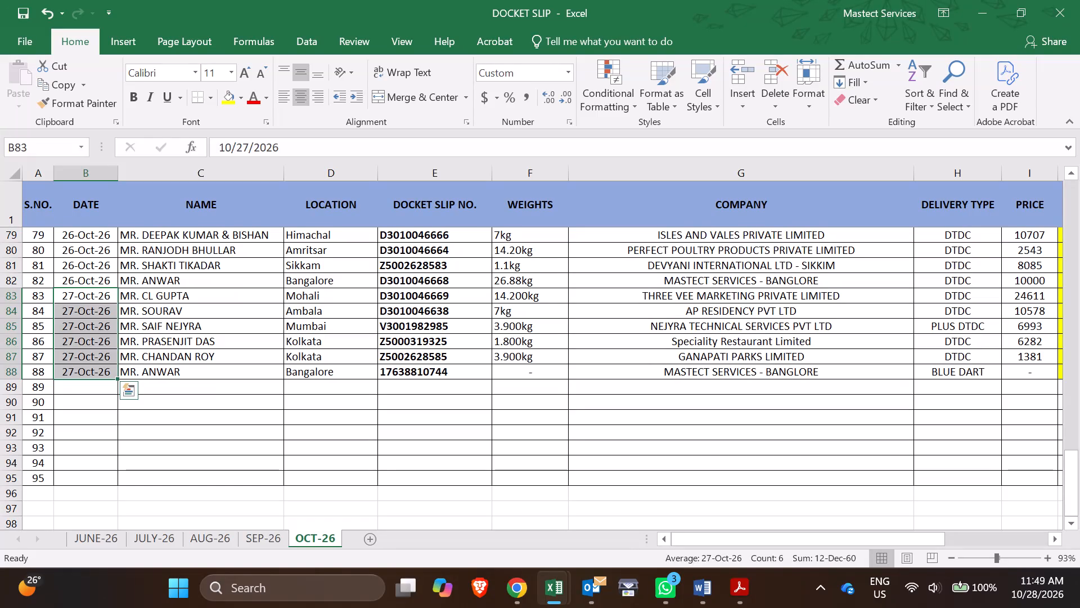
Review the name and location in the row 86 Speciality Restaurant Limited entry on the OCT-26 sheet.
left_click(188, 343)
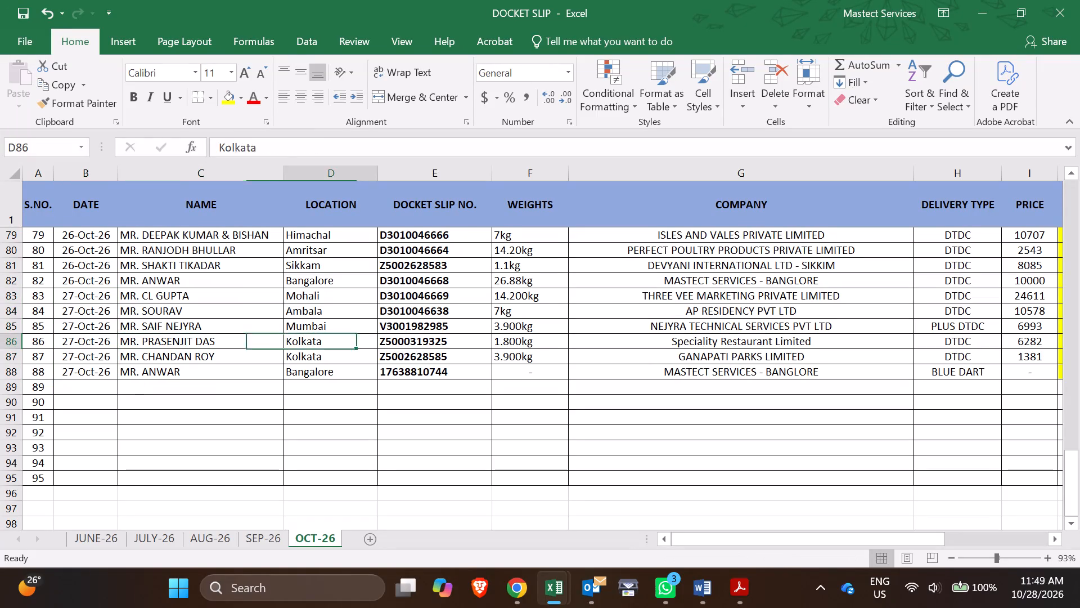
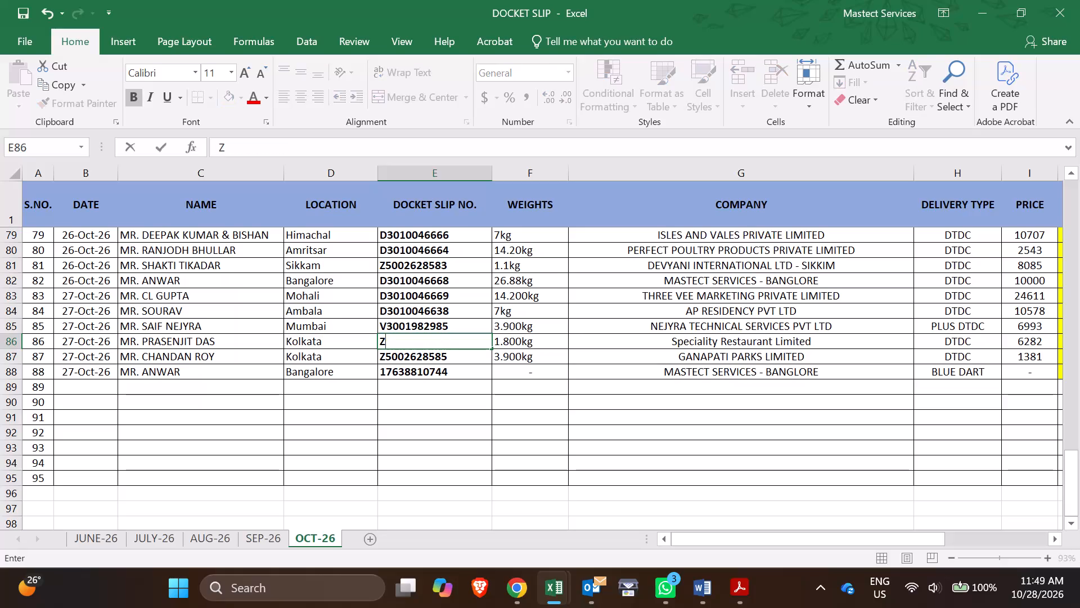
Enter the docket slip number beginning Z500 for the row 86 Speciality Restaurant Limited dispatch to Kolkata.
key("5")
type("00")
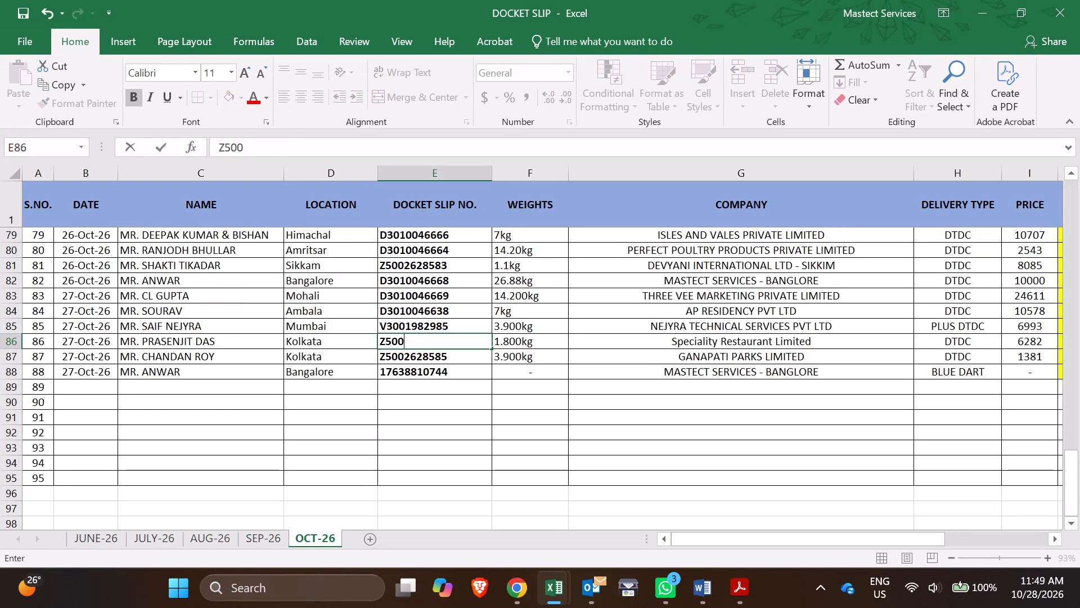
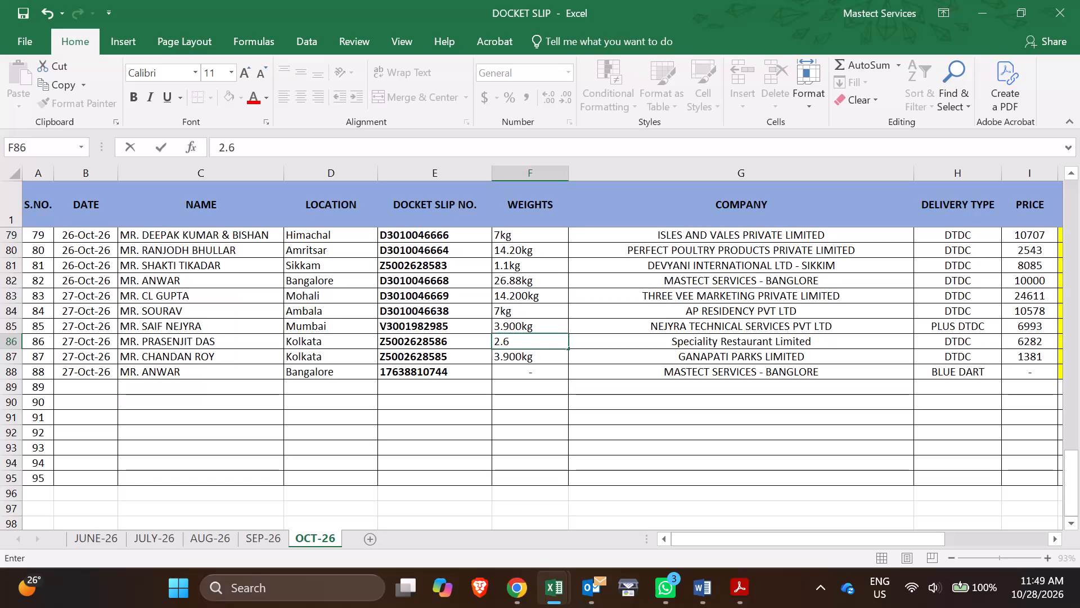
Complete the weight of the row 86 Speciality Restaurant Limited dispatch as 2.600kg and move to its company cell.
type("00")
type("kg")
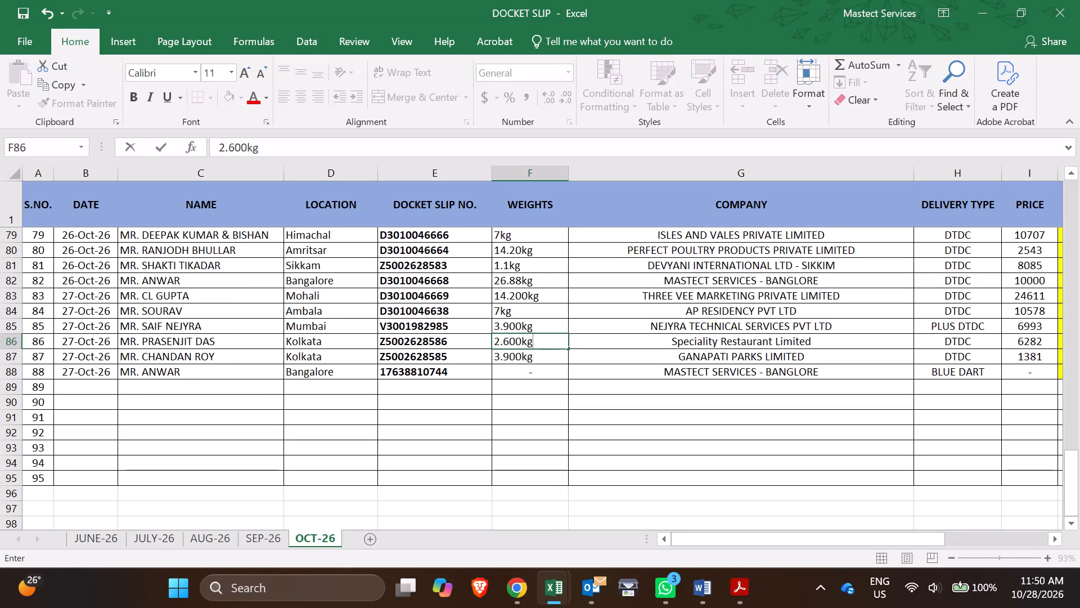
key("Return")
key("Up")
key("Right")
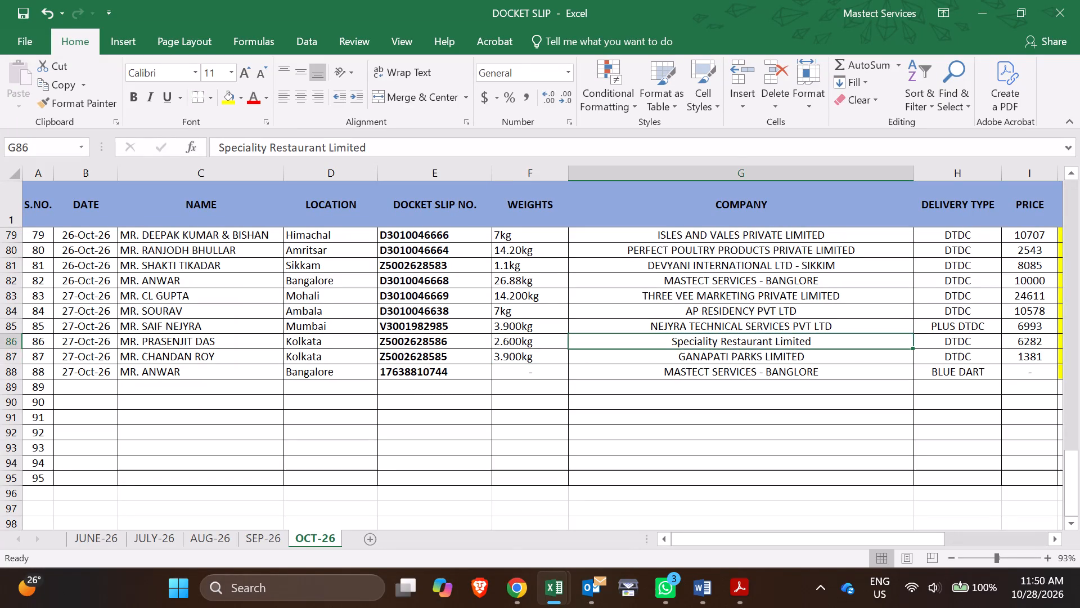
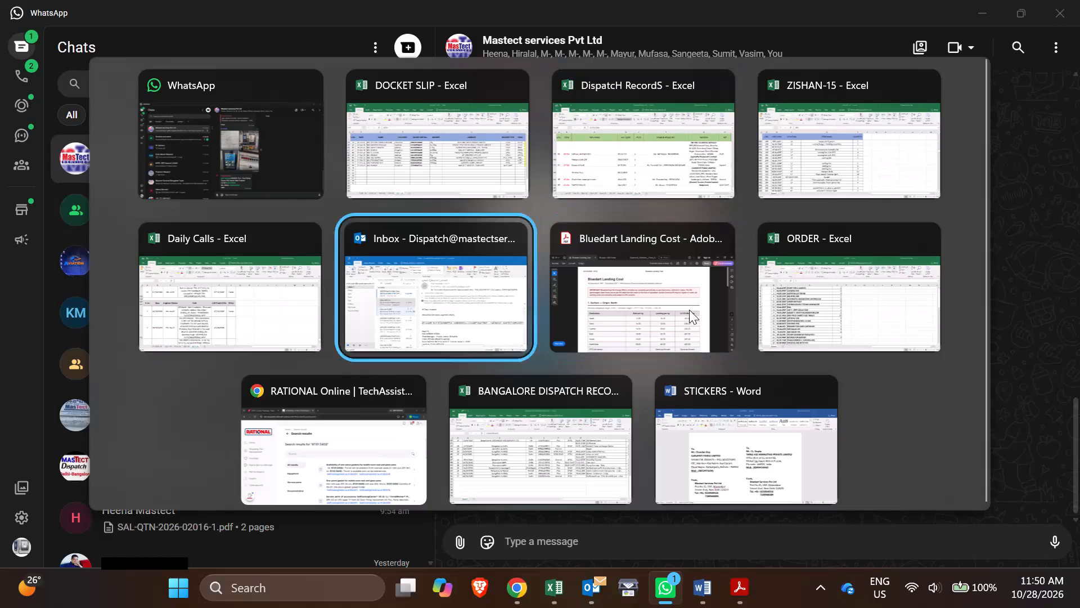
Switch to the Daily Calls workbook and duplicate the last 28/10/2026 call, the row 147 Khansama entry, into row 148.
key("alt+Left")
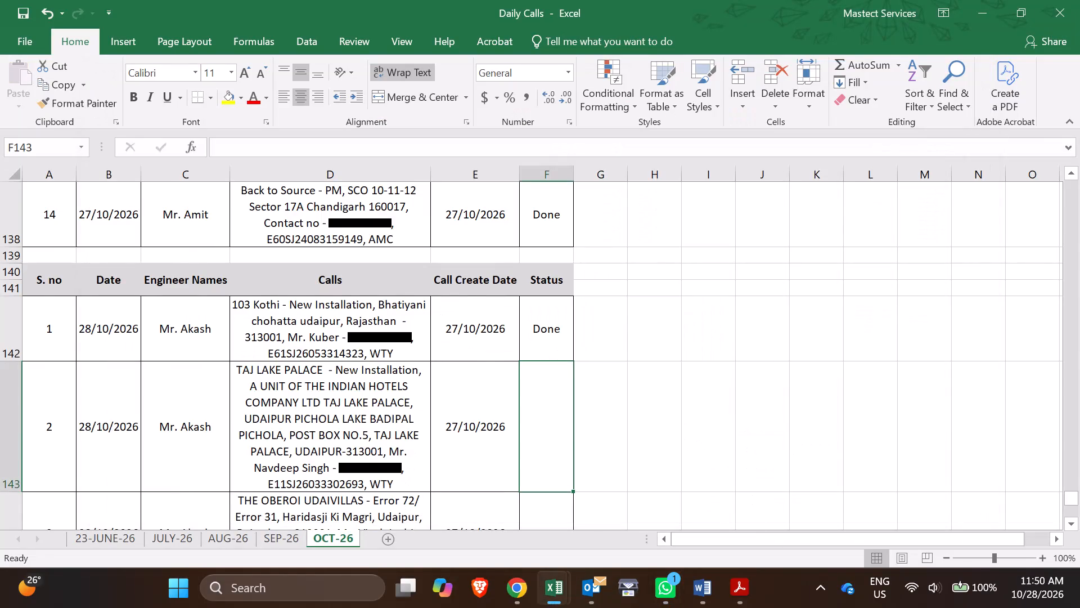
scroll(474, 403, "down", 5)
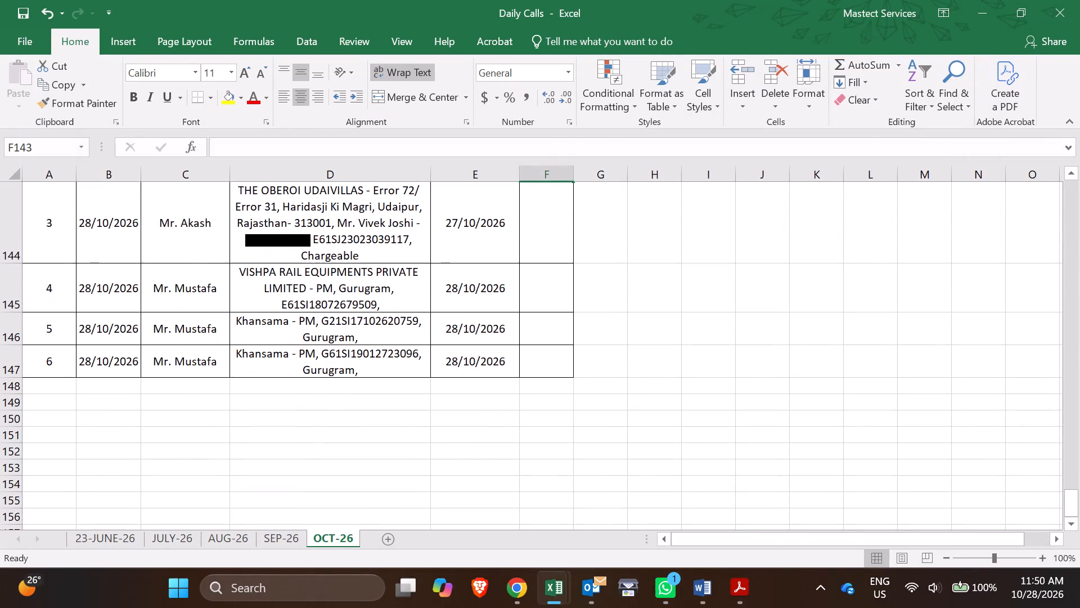
left_click(36, 368)
key("shift+Down")
key("shift+Right")
key("shift+Right")
key("shift+Right")
key("shift+Right")
key("shift+Right")
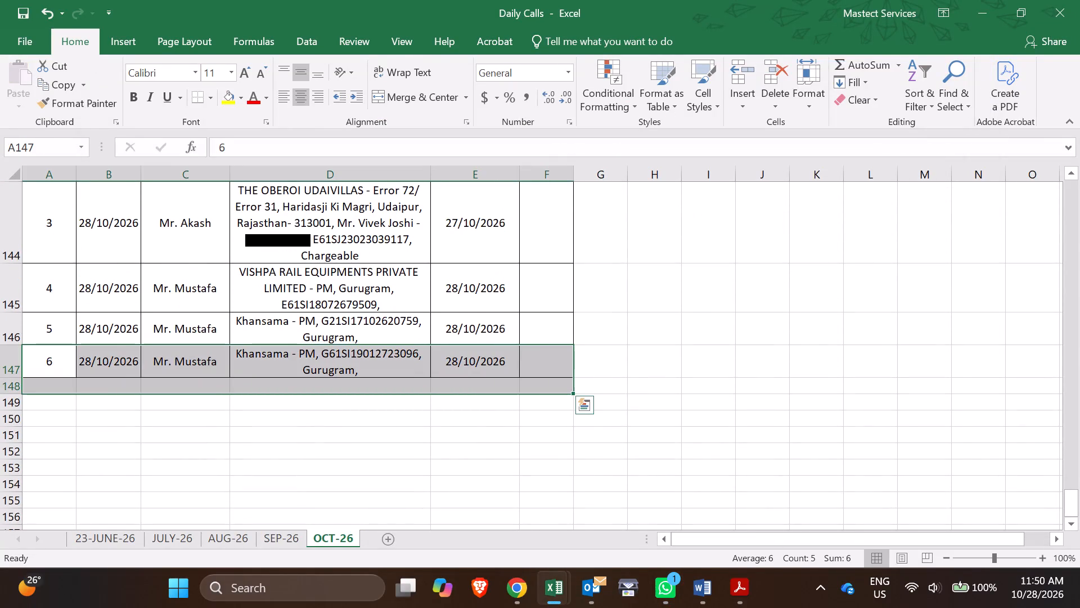
key("ctrl+d")
Set the serial number of the new call in row 148 to 7.
left_click(46, 389)
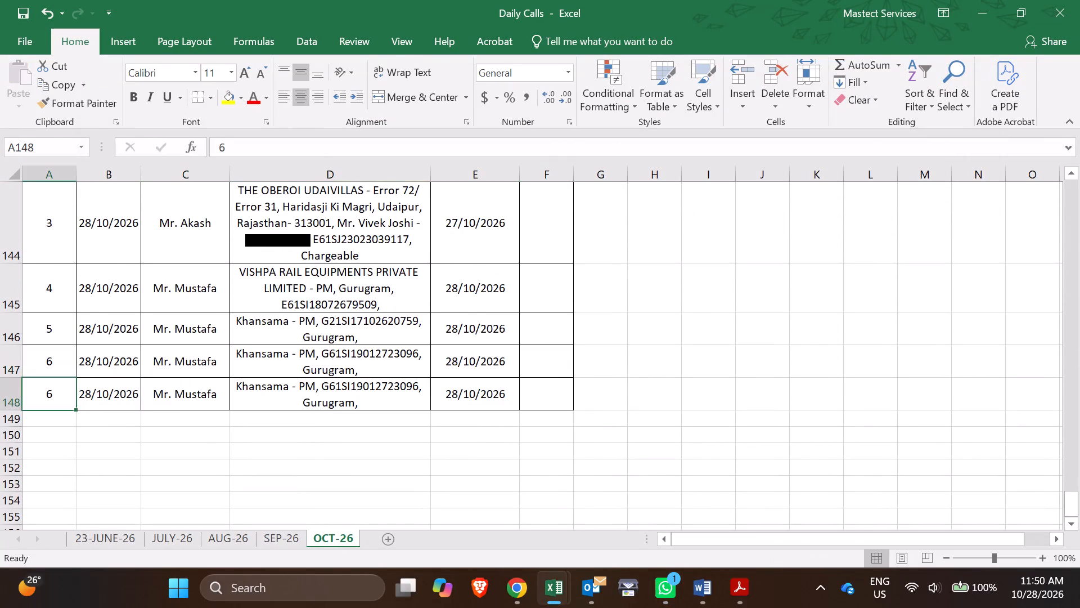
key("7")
key("Return")
Change the engineer name for call 7 in row 148 to Mr. Kailash.
key("Up")
key("Right")
key("Right")
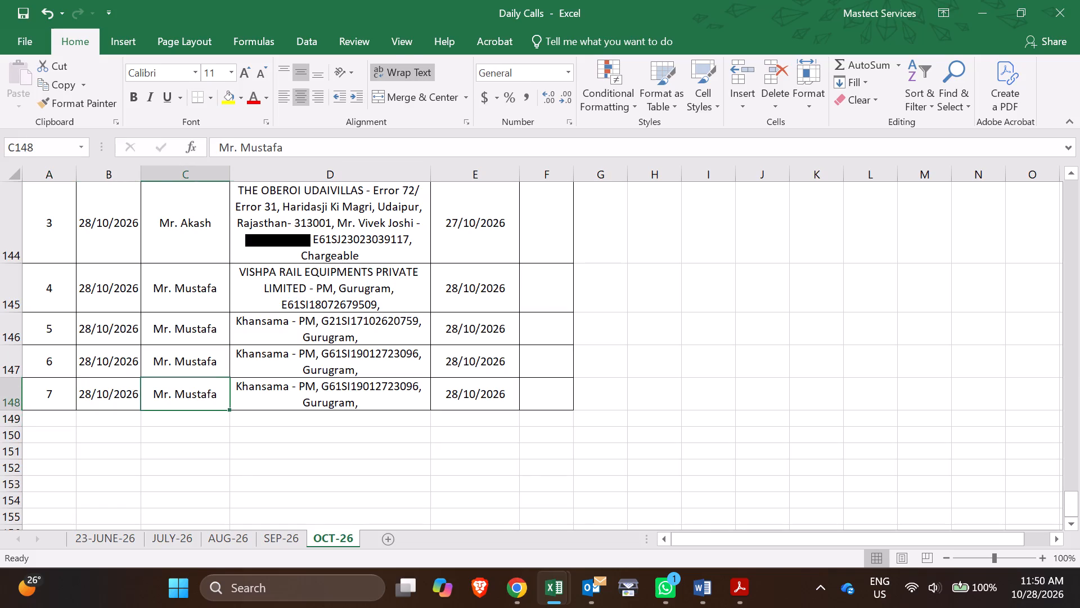
left_click(321, 150)
key("BackSpace")
key("BackSpace")
key("BackSpace")
key("BackSpace")
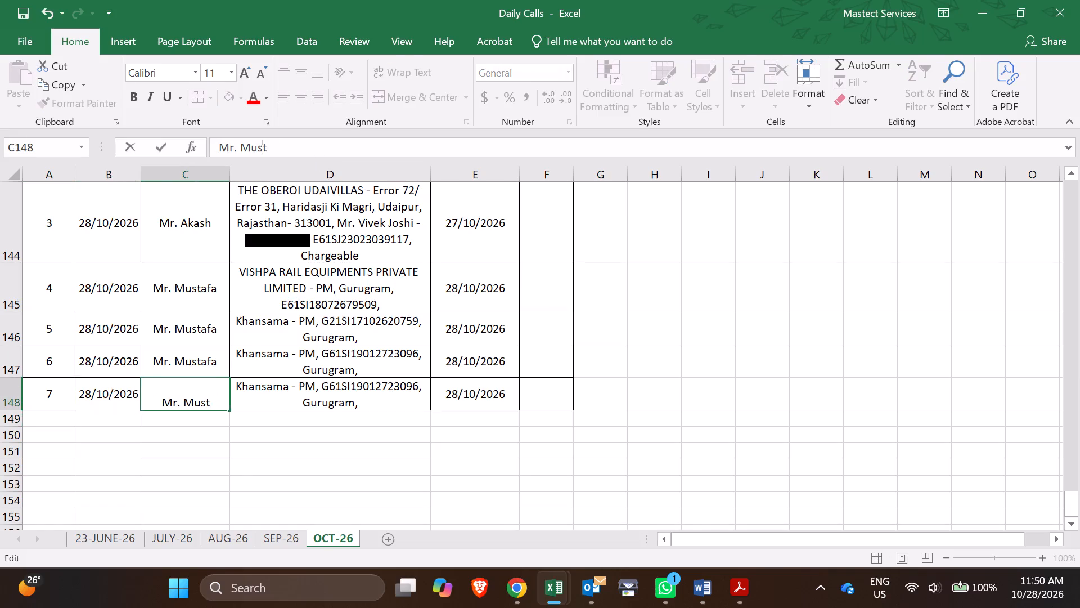
key("BackSpace")
key("BackSpace")
key("BackSpace")
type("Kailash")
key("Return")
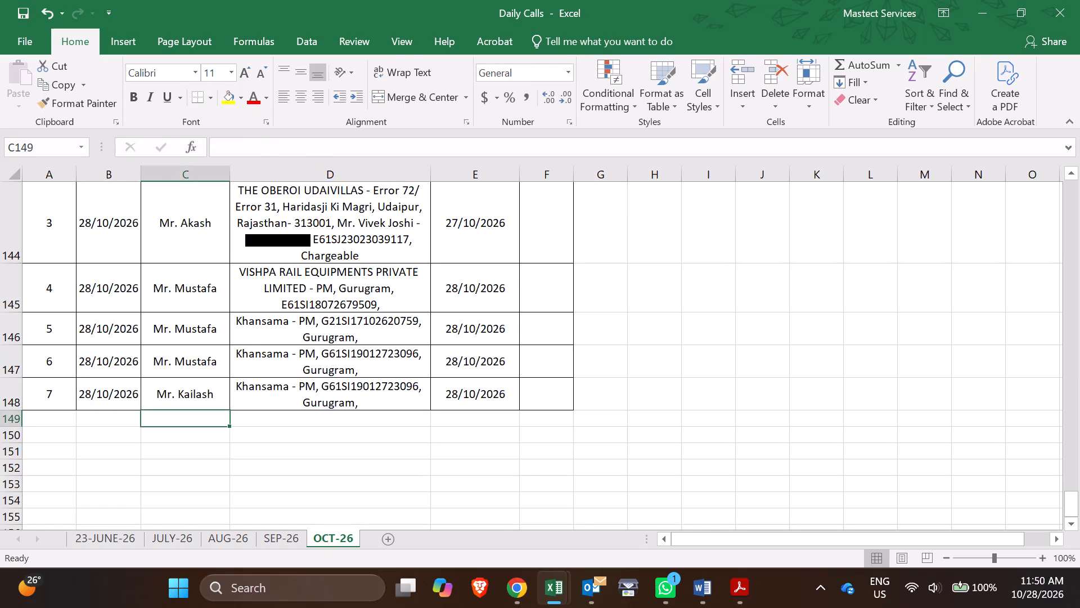
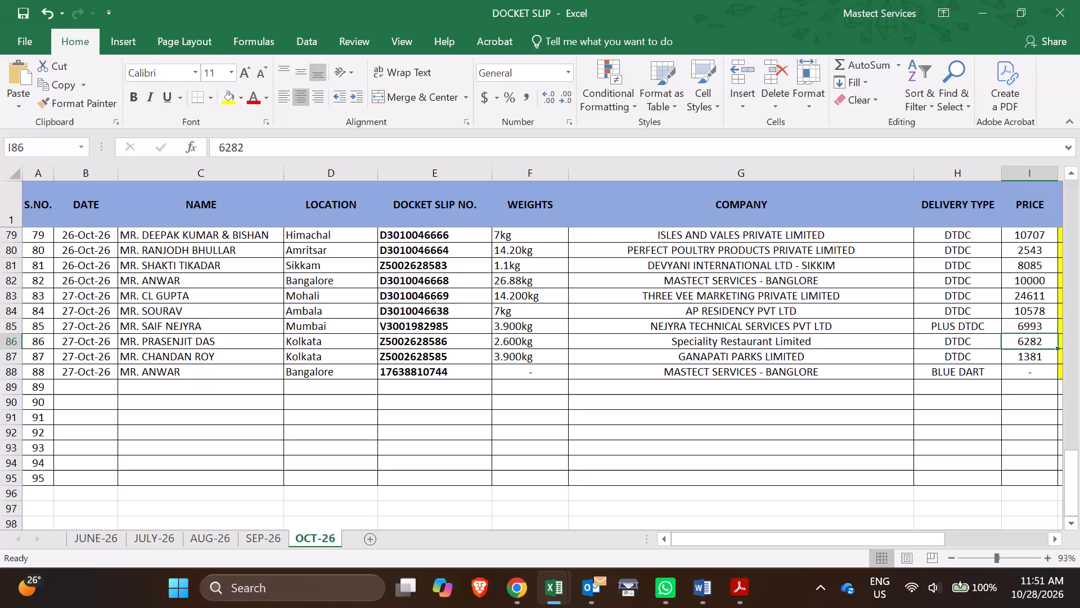
Review the row 88 Bangalore Blue Dart entry on the OCT-26 sheet across its columns, from serial number to MAIL.
key("Left")
key("Down")
key("Down")
key("Down")
key("Right")
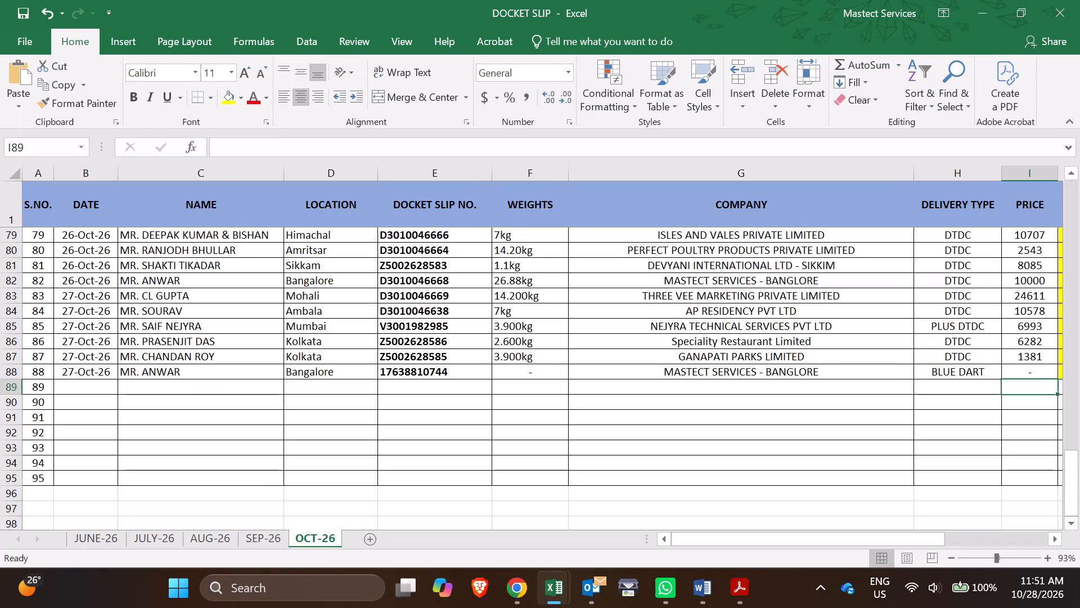
key("Up")
key("Left")
key("Left")
key("Left")
key("Left")
key("Left")
key("Left")
key("Left")
key("Left")
key("Left")
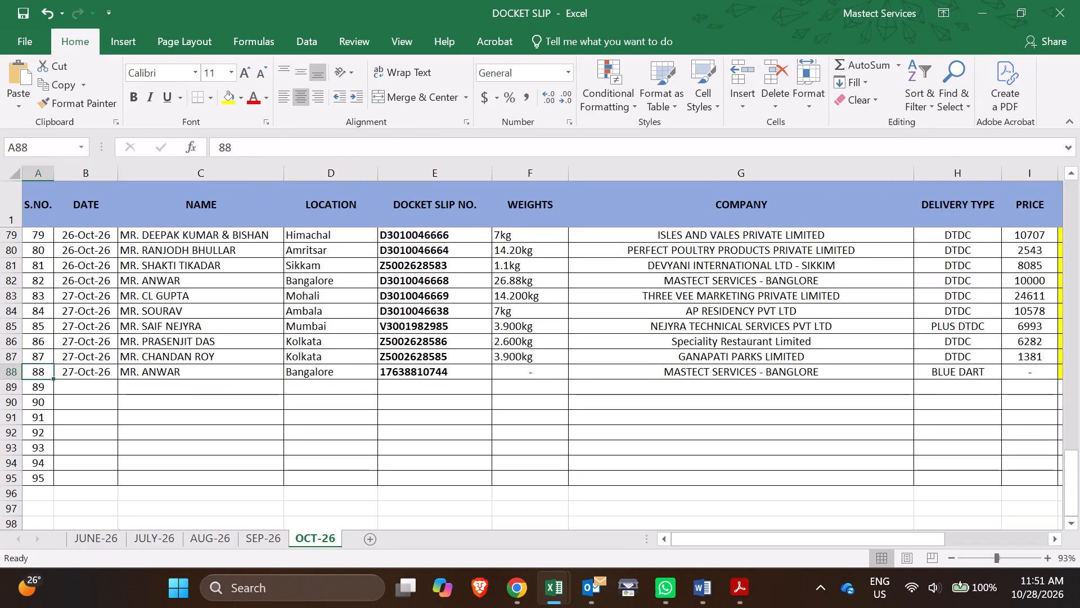
key("Right")
key("Right")
key("Right")
key("Right")
key("Right")
key("Right")
key("Right")
key("Right")
key("Right")
key("Right")
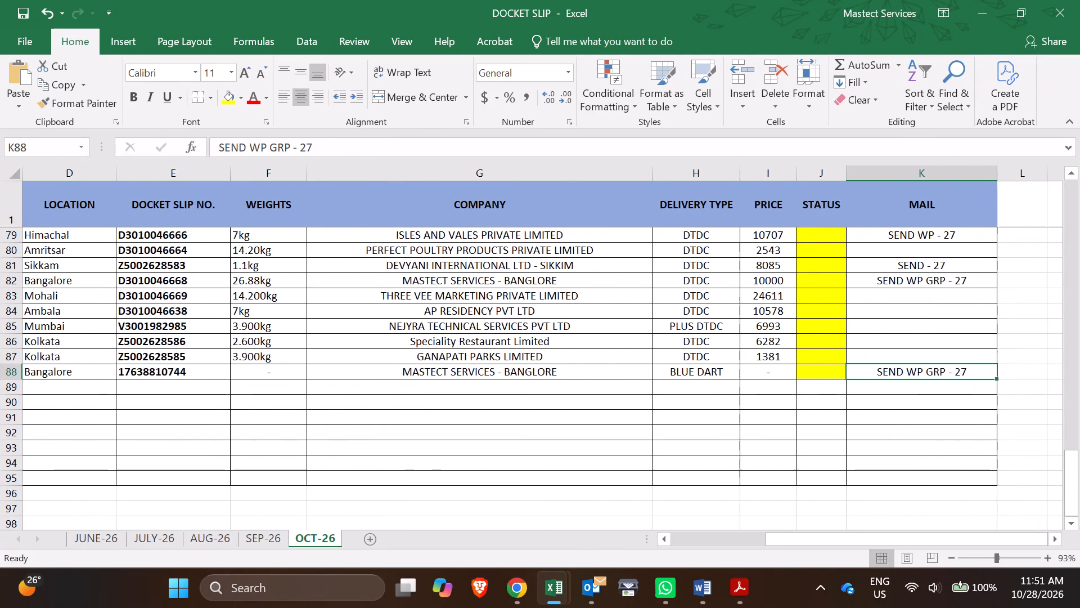
Check the 27-Oct-26 entries for Mohali in row 83 and Mumbai in row 85, including docket number, weight, company and delivery type.
key("Up")
key("Up")
key("Up")
key("Up")
key("Up")
key("Left")
key("Left")
key("Left")
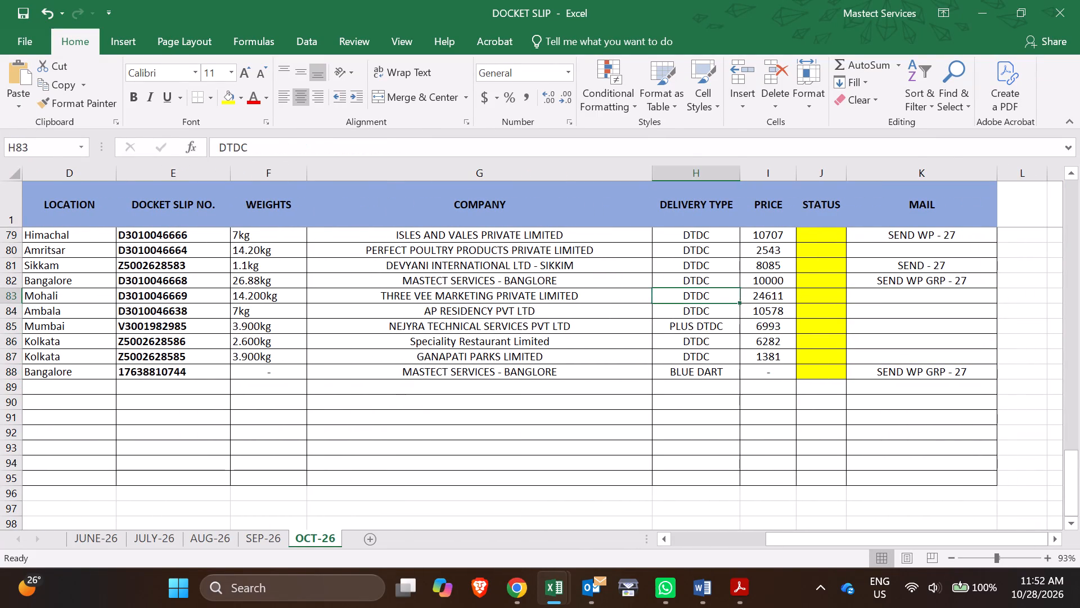
key("Left")
key("Left")
key("Right")
key("Down")
key("Down")
key("Left")
key("Left")
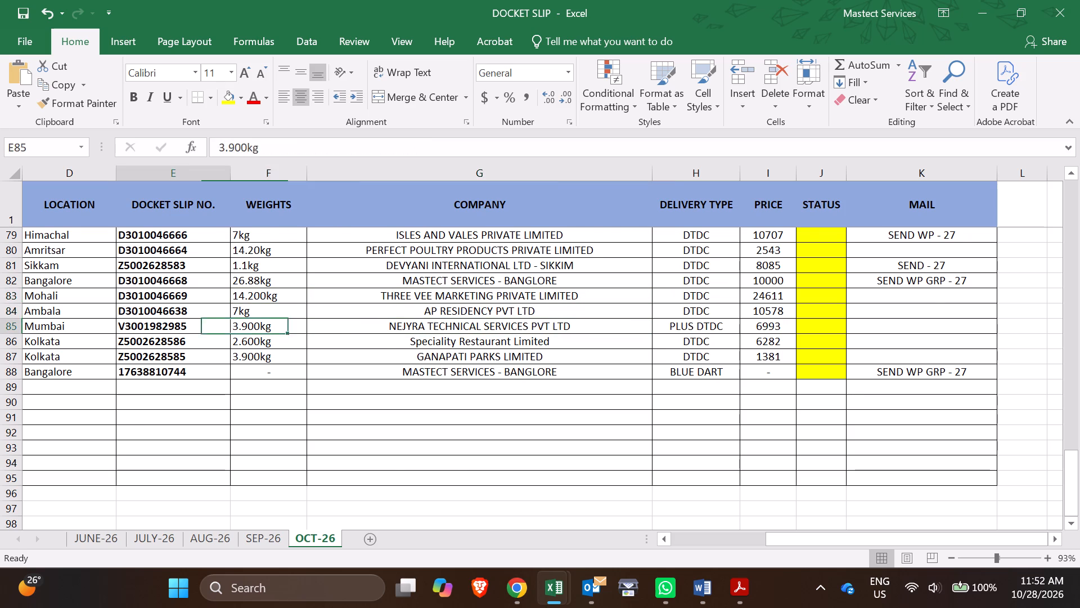
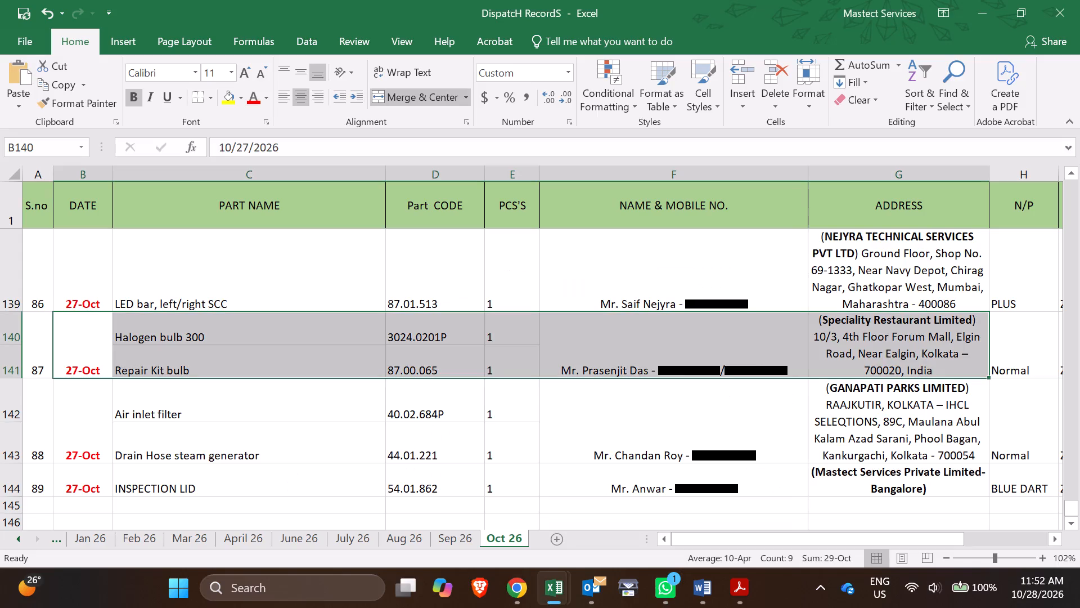
scroll(915, 390, "up", 2)
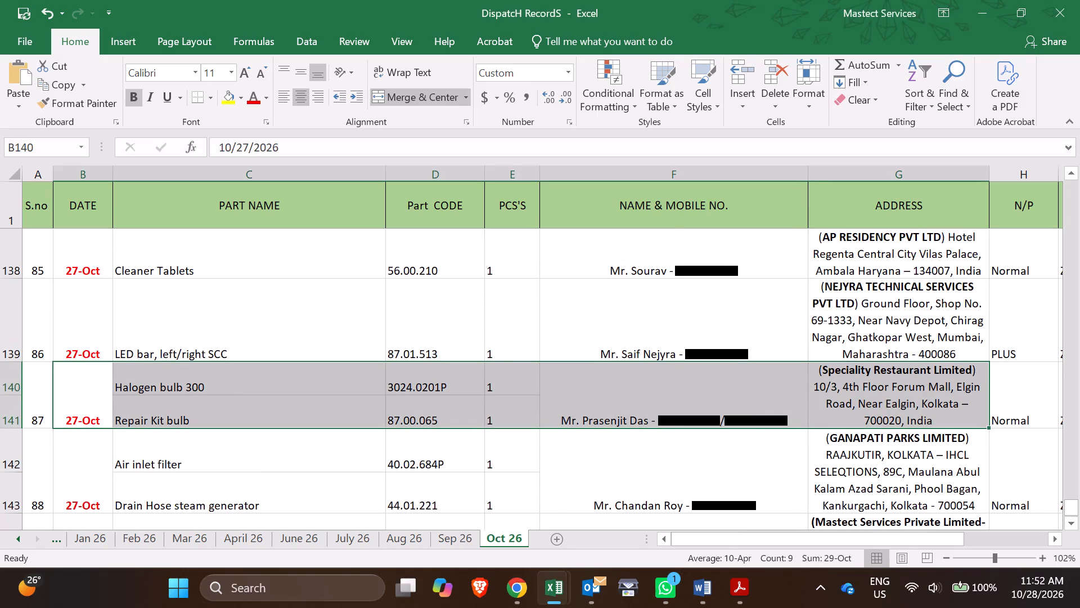
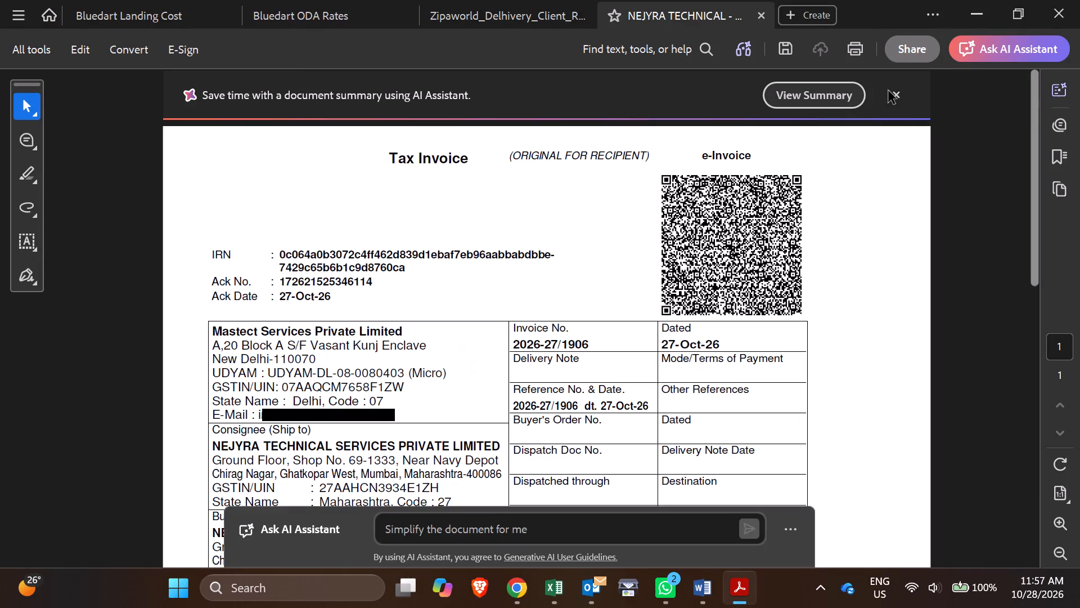
Dismiss the AI document summary offer above the NEJYRA TECHNICAL tax invoice to view the invoice's details.
left_click(890, 92)
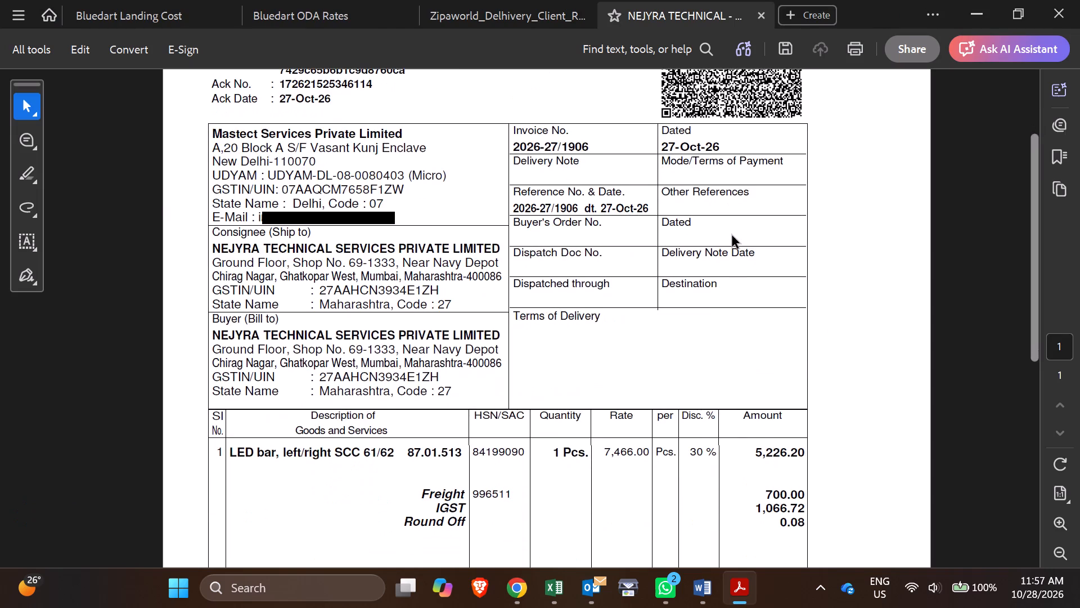
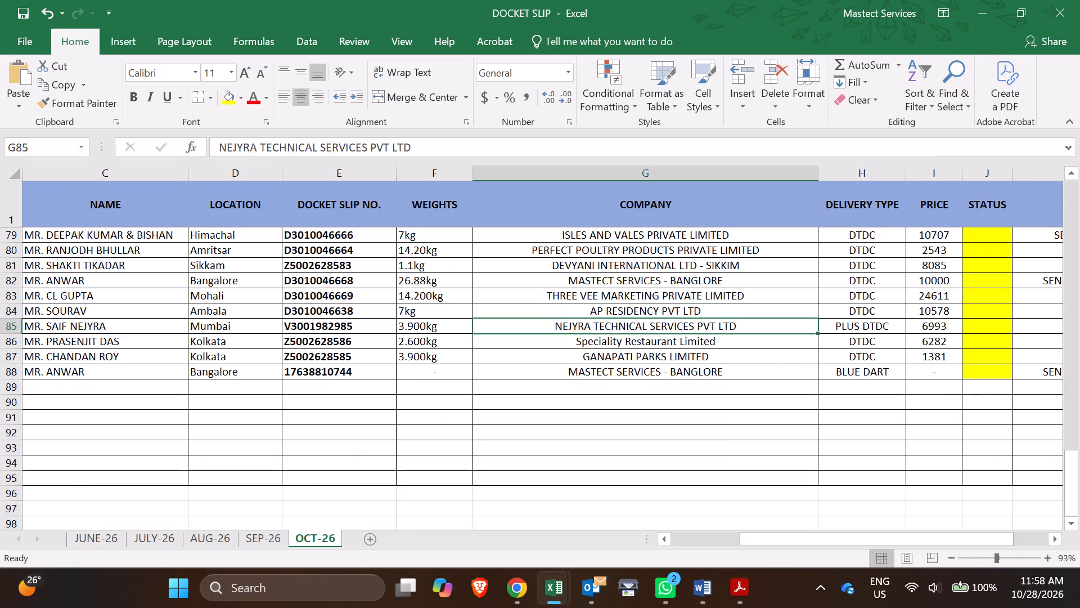
left_click(355, 328)
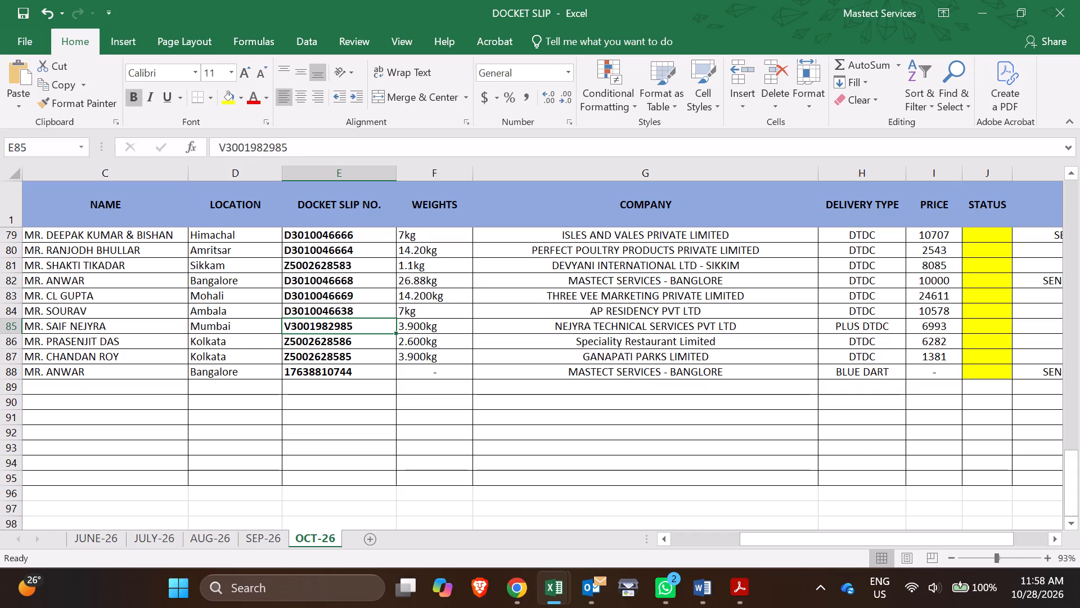
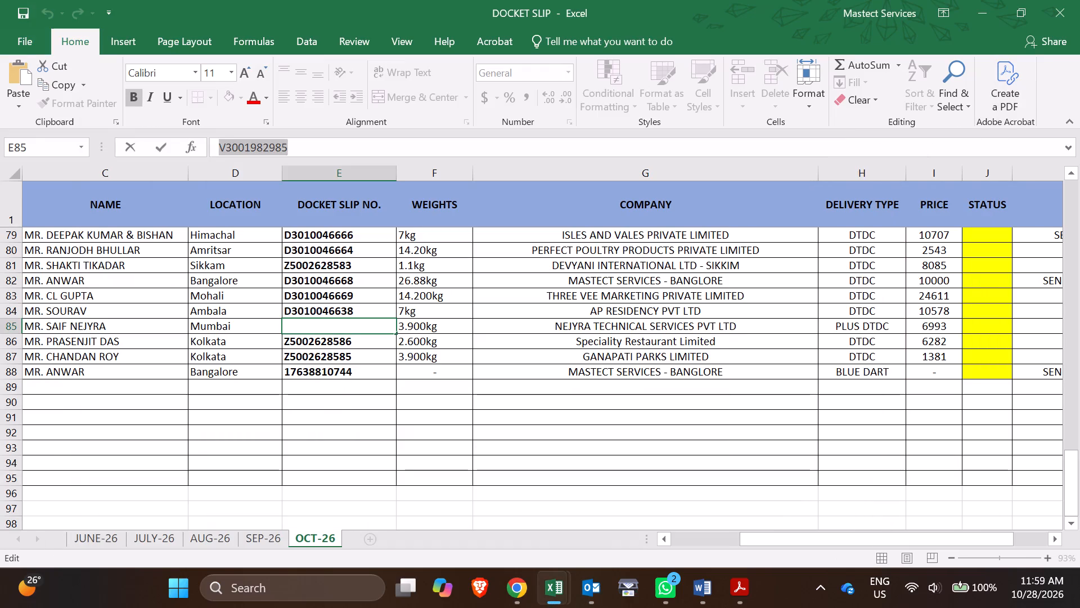
key("Return")
key("ctrl+s")
key("ctrl+s")
Review the row 86 Kolkata dispatch entry back toward its first columns, ending at the date.
key("Left")
key("Left")
key("Left")
key("Left")
key("Left")
key("Left")
key("Left")
key("Left")
key("Left")
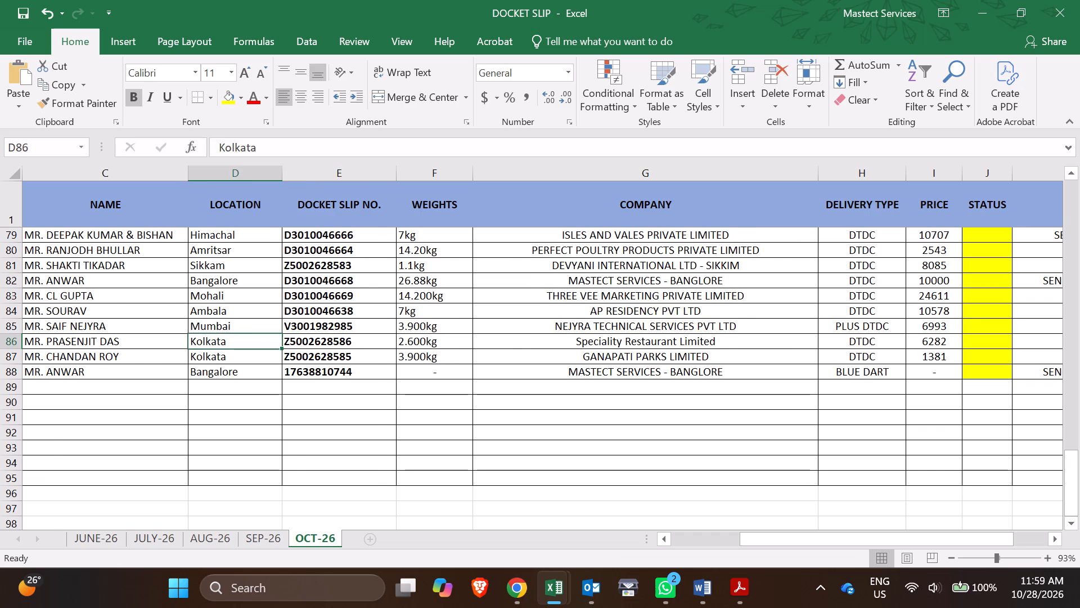
key("Right")
Switch from the DOCKET SLIP workbook to another open window.
key("alt+Tab")
key("alt+Tab")
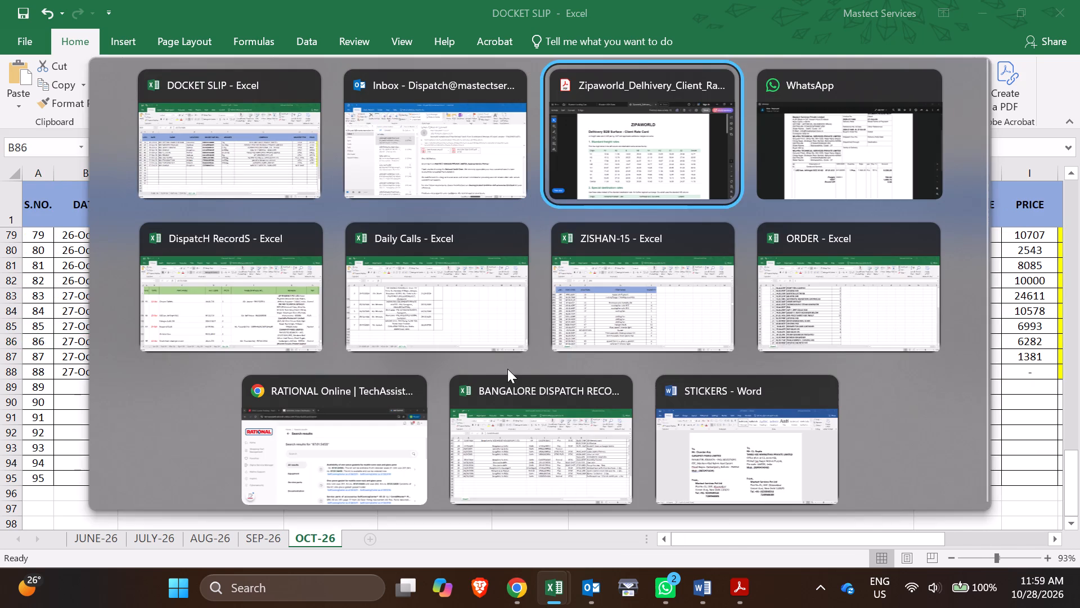
Return to the DOCKET SLIP workbook and save it.
key("alt+Tab")
key("alt+Down")
key("alt+Left")
key("alt+Left")
key("alt+Left")
key("alt+Up")
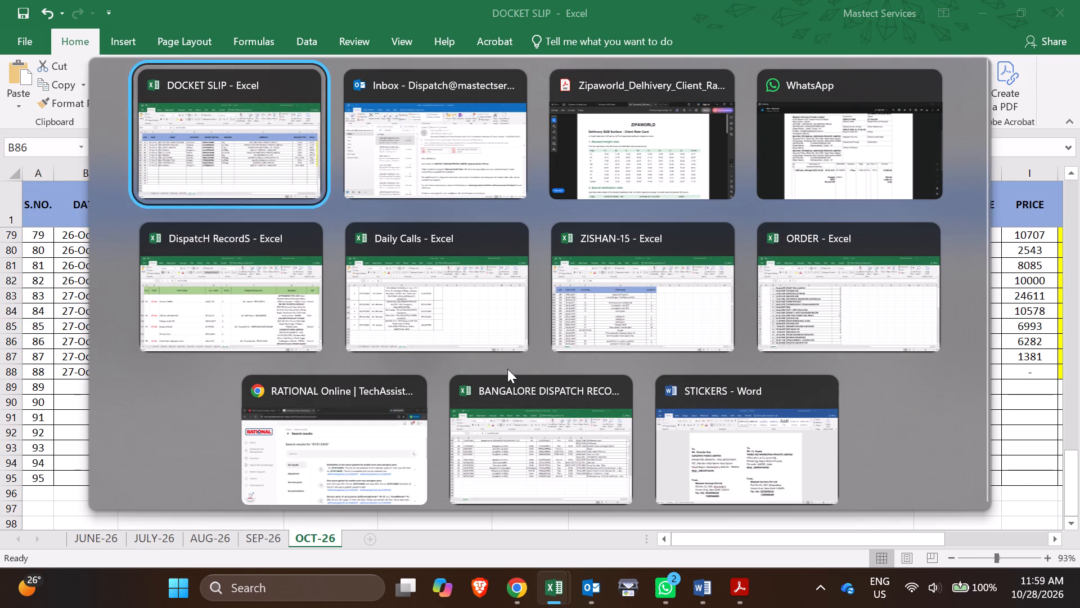
key("Down")
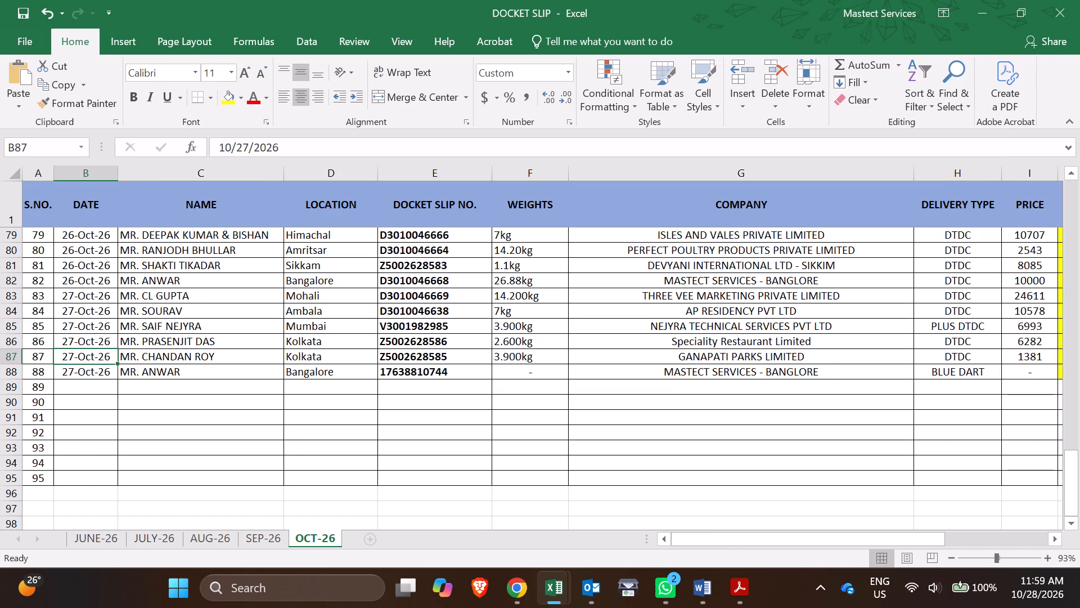
key("Down")
key("Down")
key("ctrl+s")
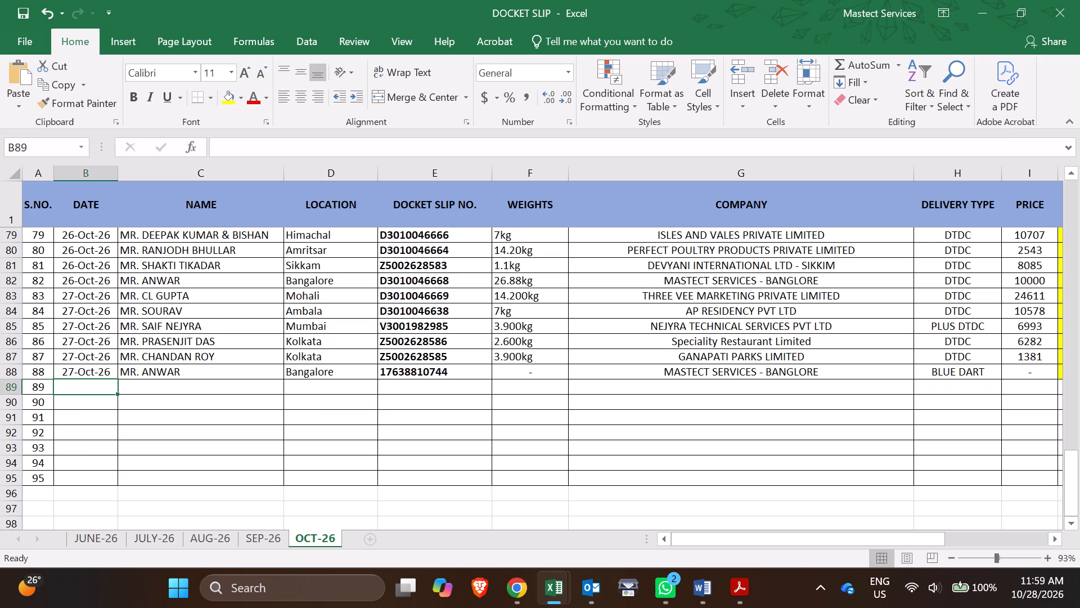
Review the 27-Oct-26 rows on the OCT-26 sheet, checking docket numbers, weights, companies, delivery types and prices.
key("Right")
key("Up")
key("Right")
key("Right")
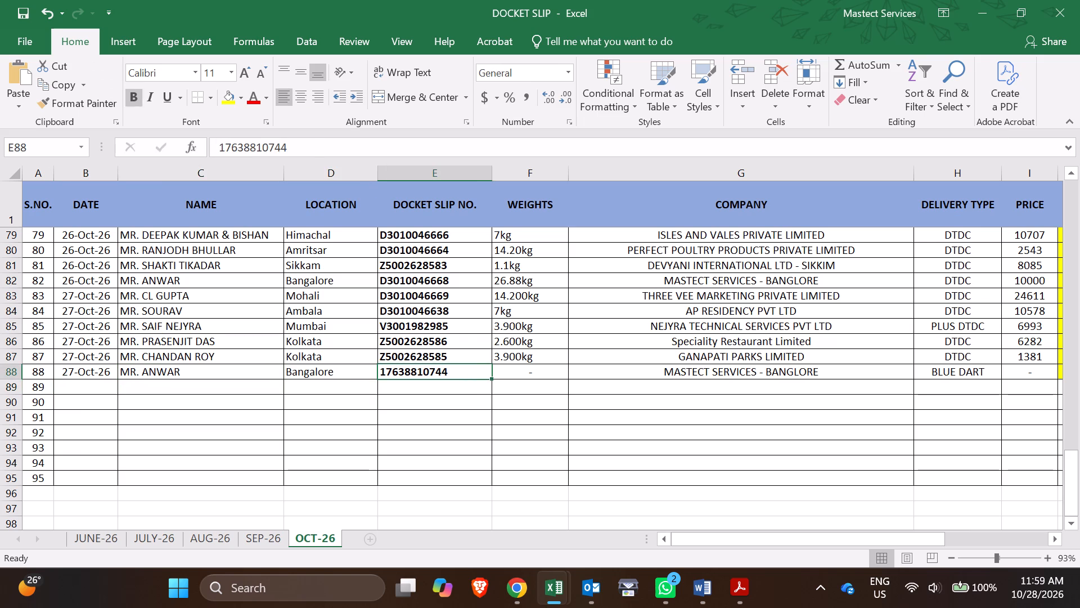
key("Right")
key("Right")
key("Right")
key("Right")
key("Up")
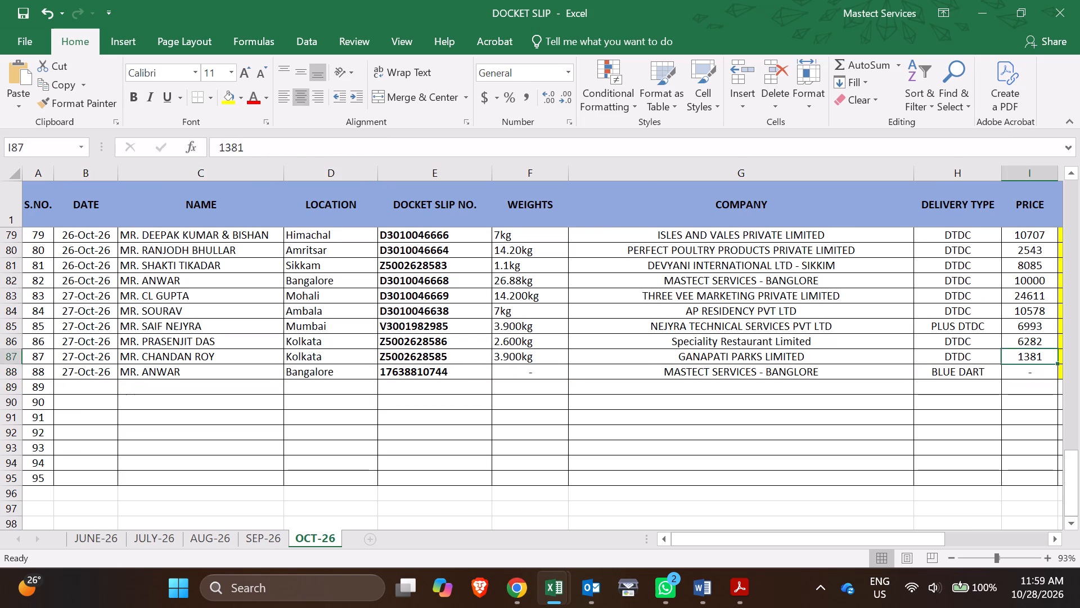
key("Up")
key("Left")
key("Left")
key("Left")
key("Up")
key("Right")
key("Right")
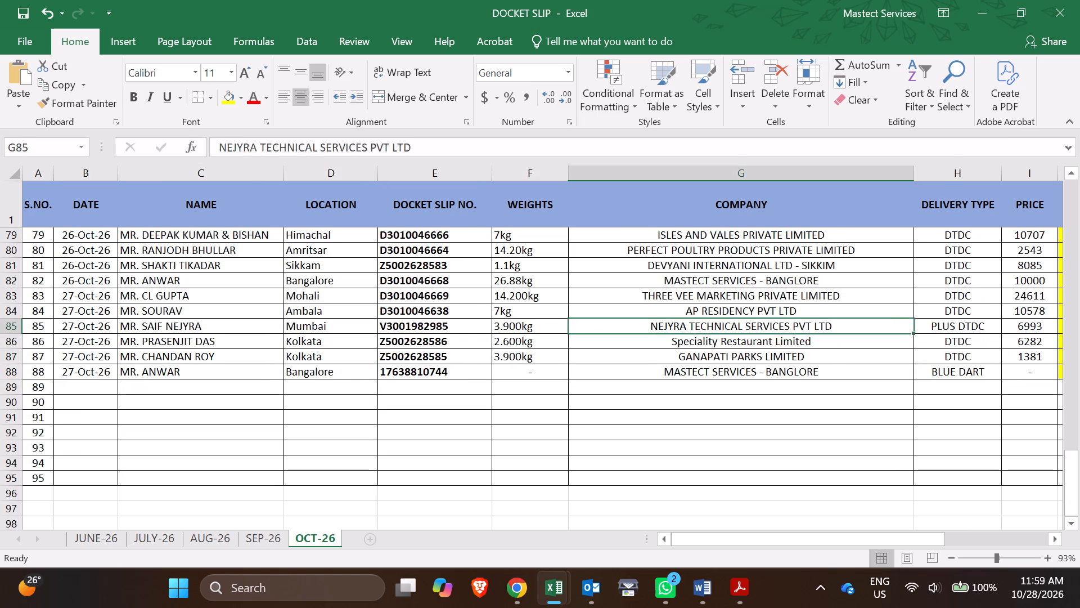
Copy the SEND - 27 mail note from the row 81 Devyani International entry to the row 85 Nejyra Technical Services entry and save.
key("Right")
key("Right")
key("Right")
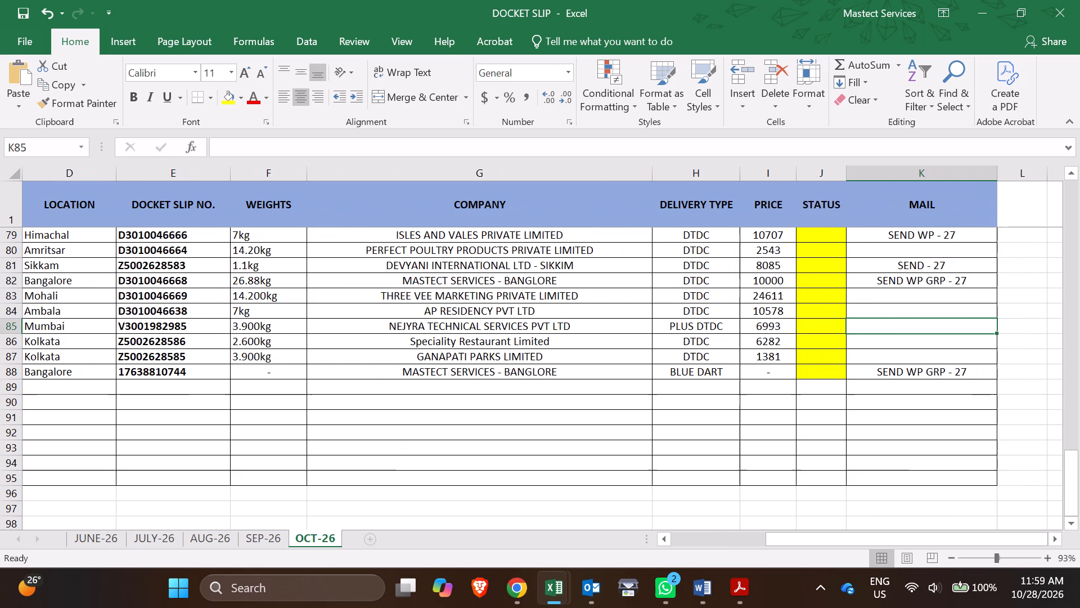
key("Up")
key("Up")
key("Up")
key("Up")
key("ctrl+c")
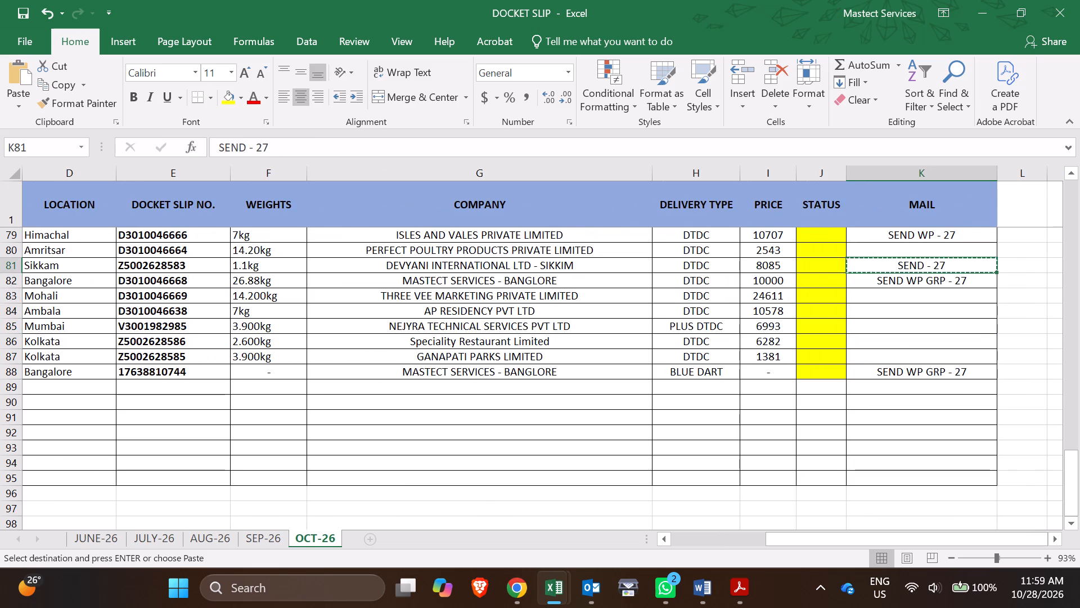
key("Down")
key("Down")
key("Down")
key("Left")
key("Left")
key("Left")
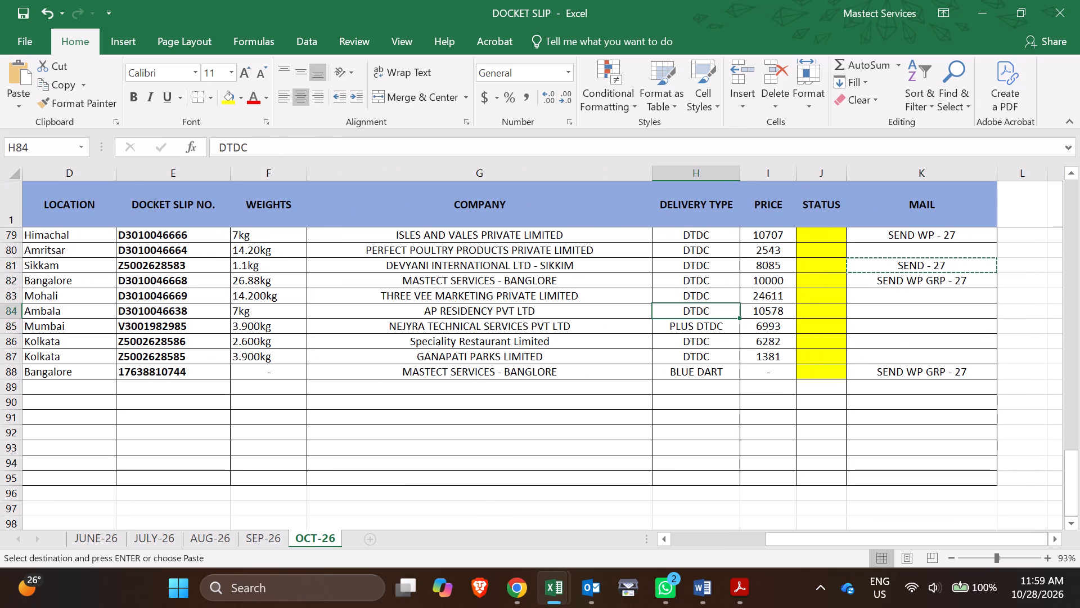
key("Left")
key("Down")
key("Right")
key("Right")
key("Right")
key("Right")
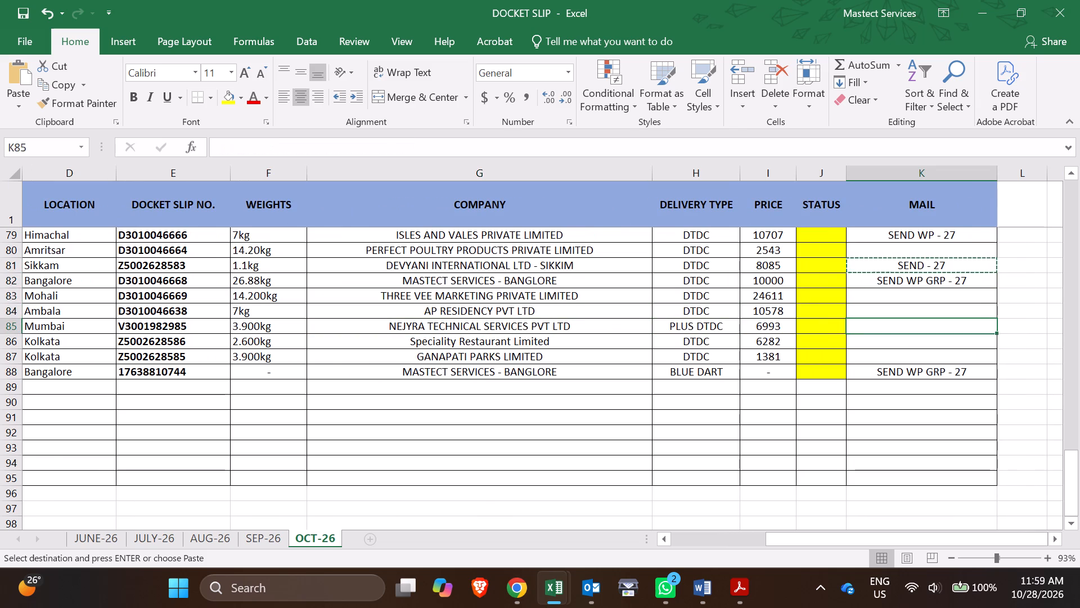
key("ctrl+v")
key("ctrl+s")
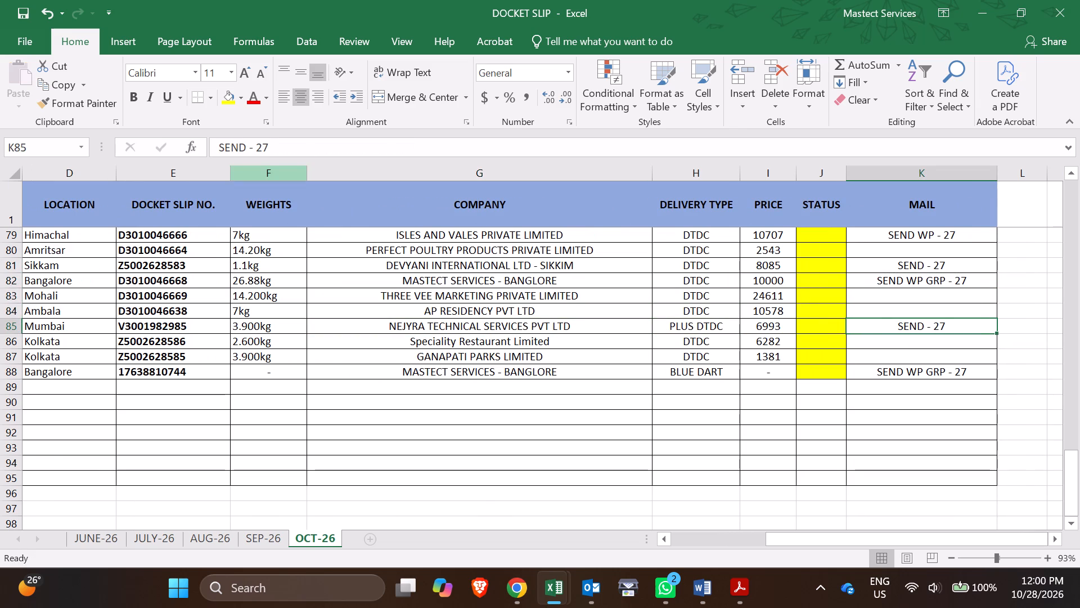
Change the row 85 mail note to SEND - 28 and save the workbook.
double_click(273, 146)
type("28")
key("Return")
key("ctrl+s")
Review the row 86 Speciality Restaurant Limited entry across its columns, from price back to date.
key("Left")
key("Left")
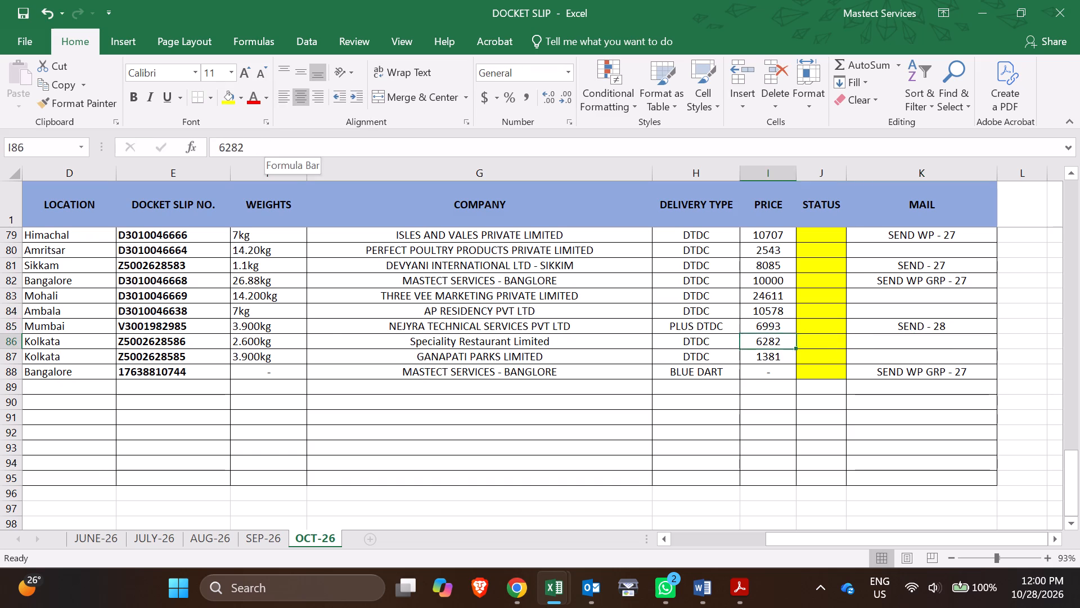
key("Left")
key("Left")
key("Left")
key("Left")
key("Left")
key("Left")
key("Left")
Switch to the WhatsApp window.
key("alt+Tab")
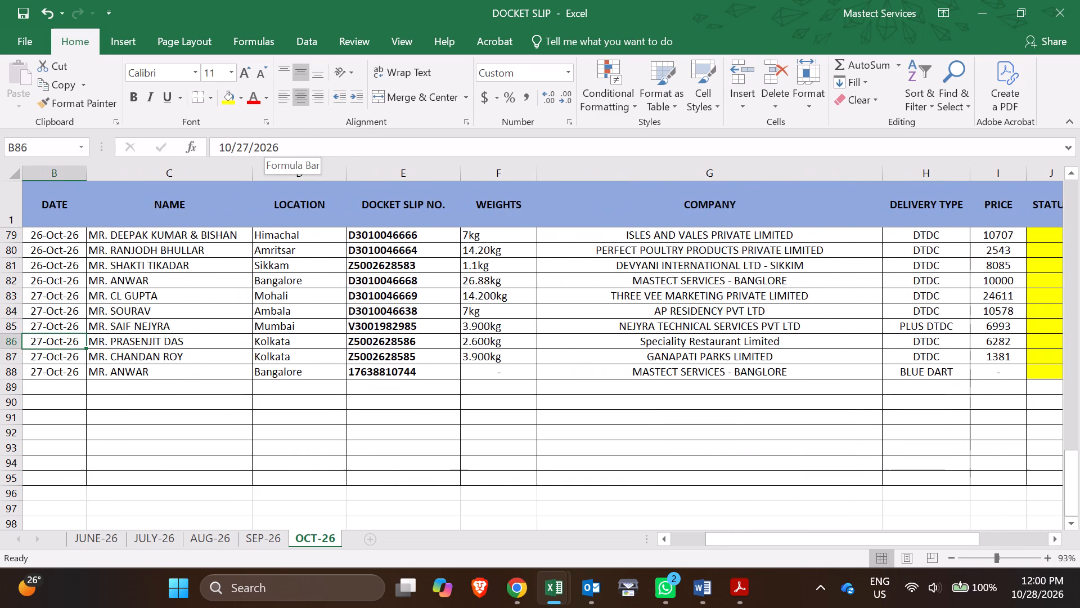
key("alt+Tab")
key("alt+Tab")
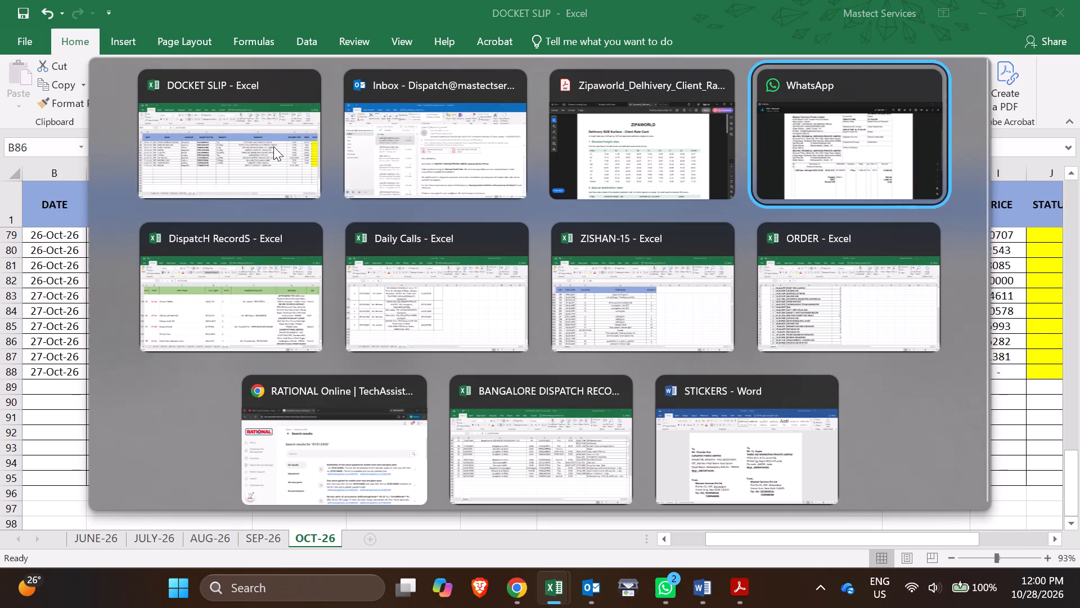
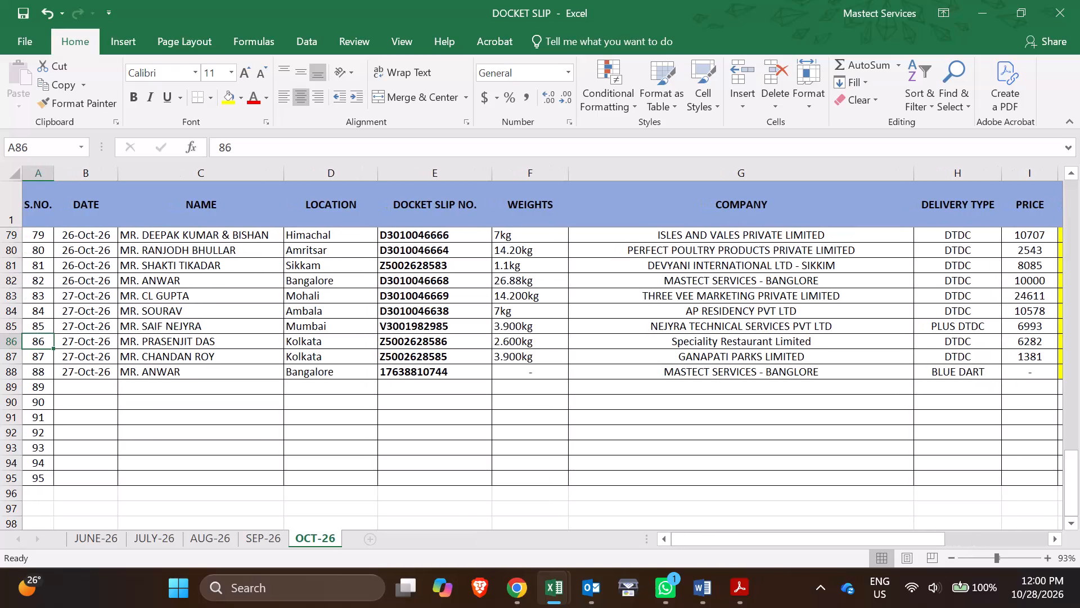
Switch to the ZISHAN-15 workbook, save it and look further down the parts list.
key("Down")
key("Down")
key("Down")
key("Right")
key("alt+Tab")
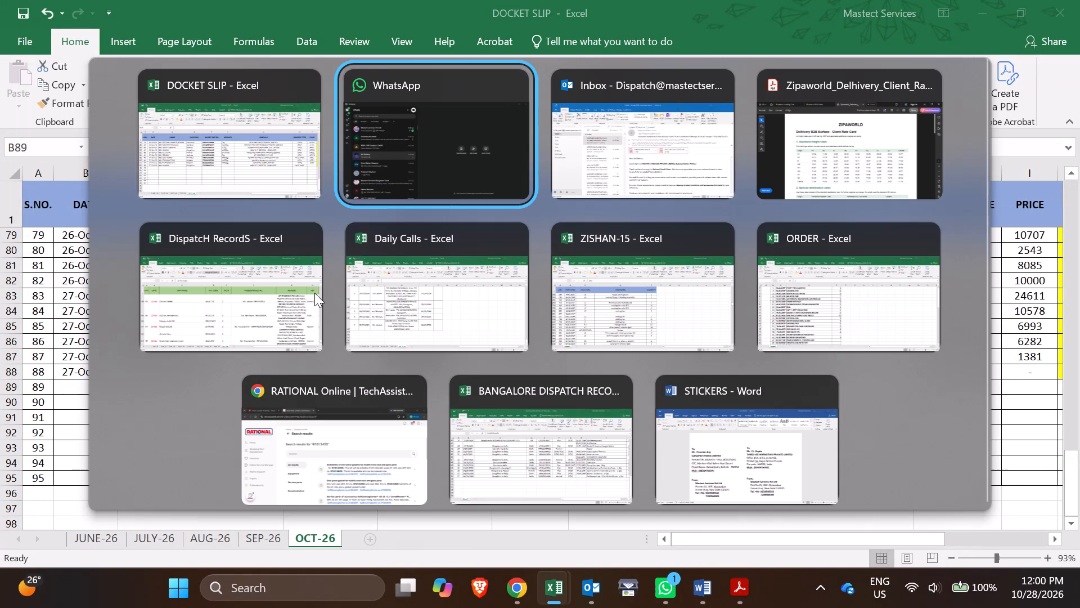
key("alt+Right")
key("alt+Down")
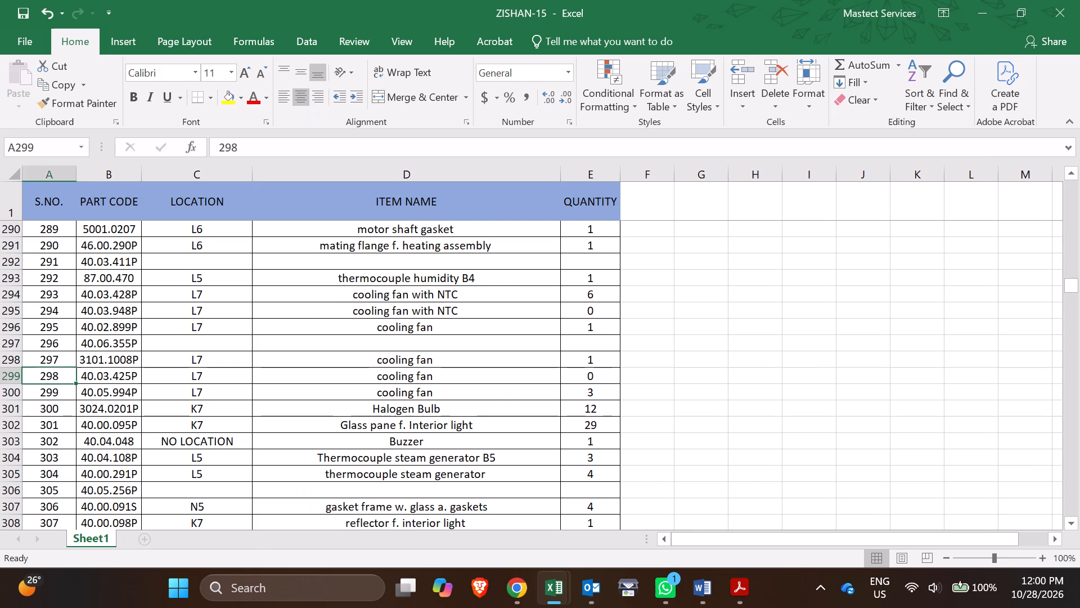
key("ctrl+s")
scroll(314, 293, "down", 2)
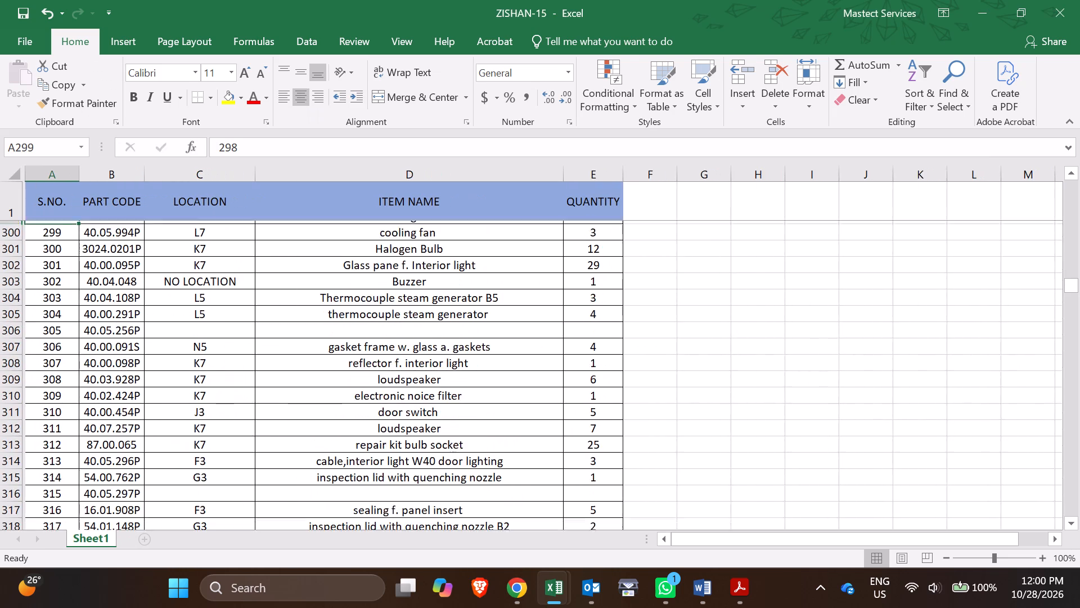
scroll(314, 293, "down", 3)
Return to the DOCKET SLIP workbook and check the mail notes for the 26-Oct and 27-Oct rows on the OCT-26 sheet.
key("alt+Tab")
key("alt+Right")
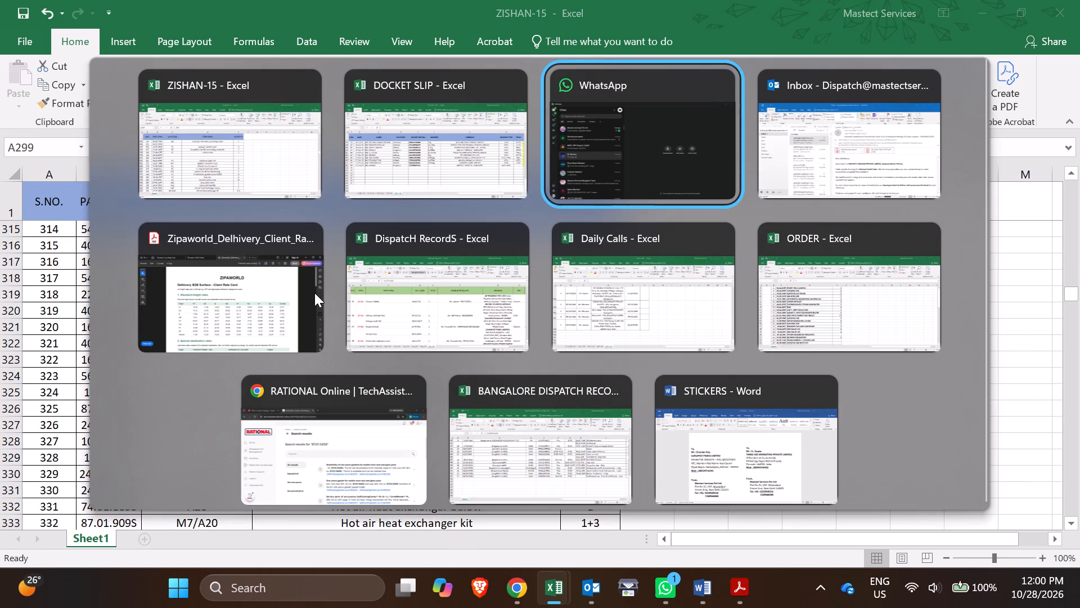
key("alt+Down")
key("alt+Left")
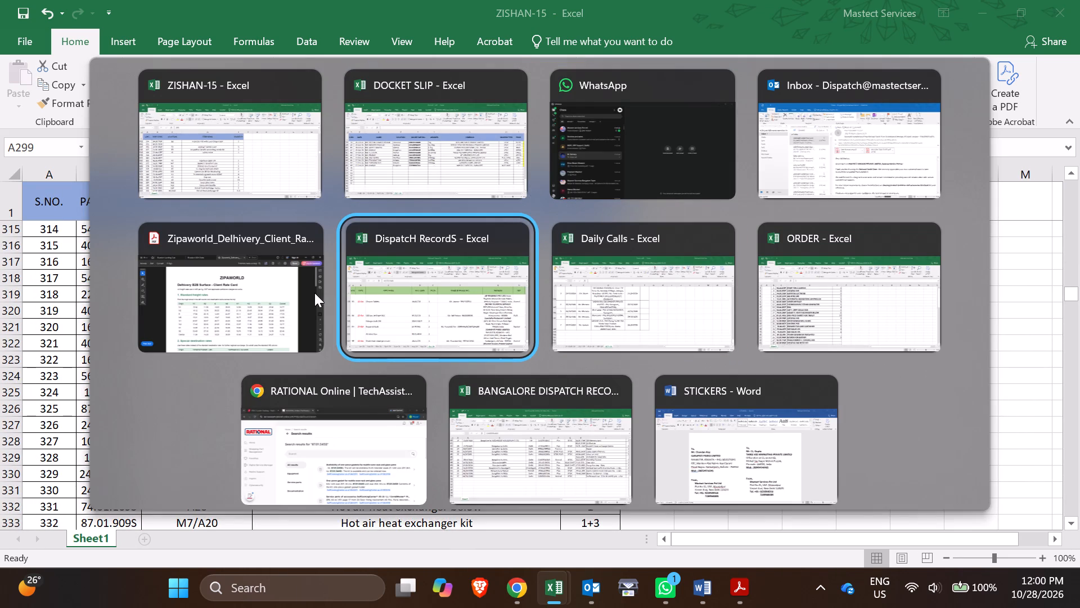
key("alt+Up")
scroll(538, 270, "up", 1)
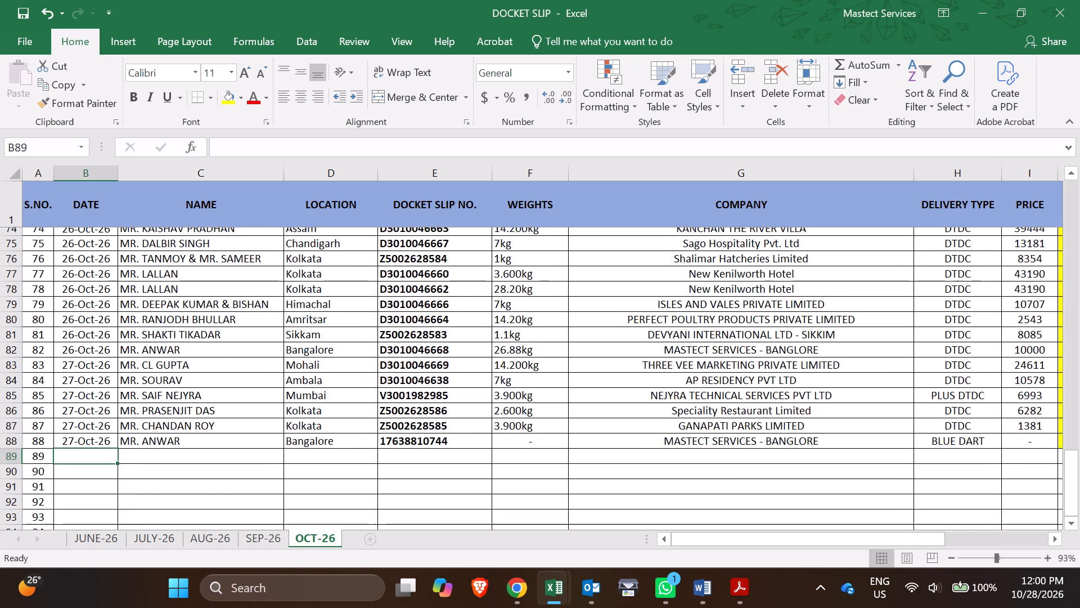
scroll(538, 270, "up", 1)
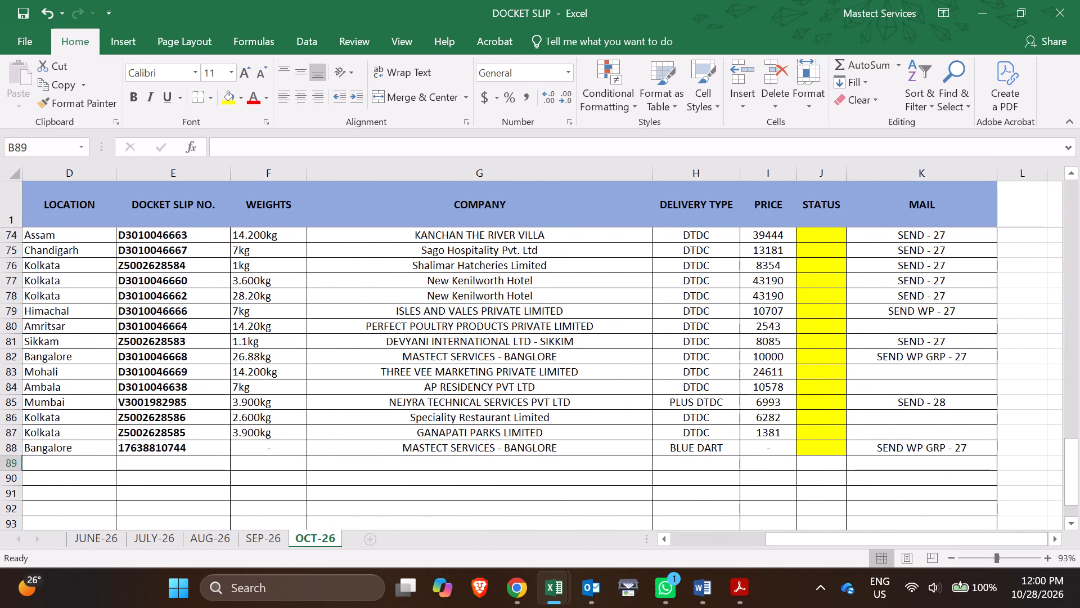
Review the row 80 Perfect Poultry Products Private Limited entry across its mail, price, name, weight and company cells.
left_click(895, 330)
key("Left")
key("Left")
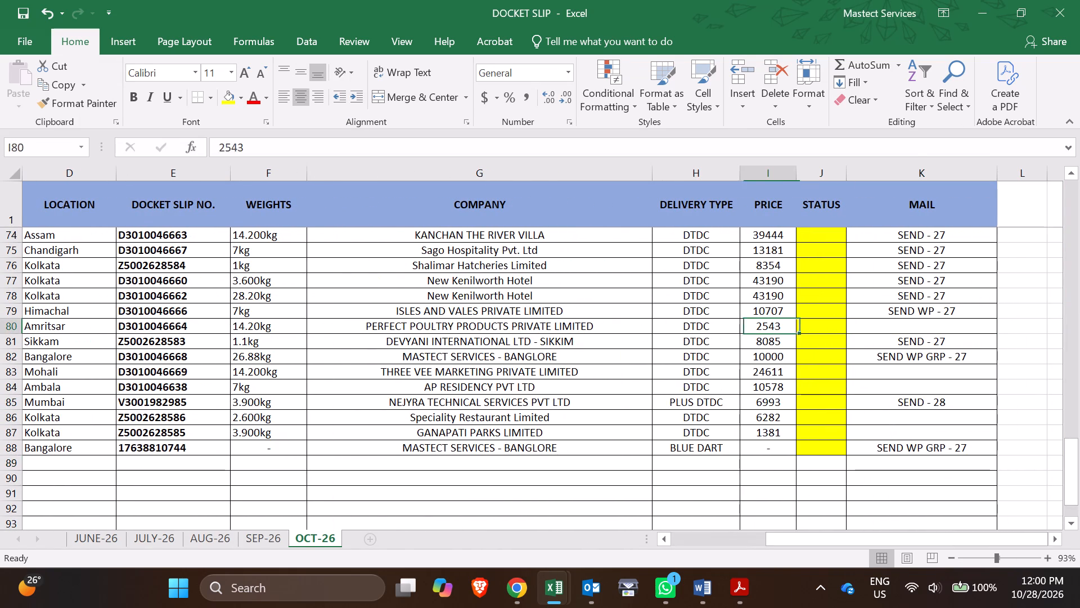
key("Left")
key("Left")
key("Left")
key("Left")
key("Left")
key("Left")
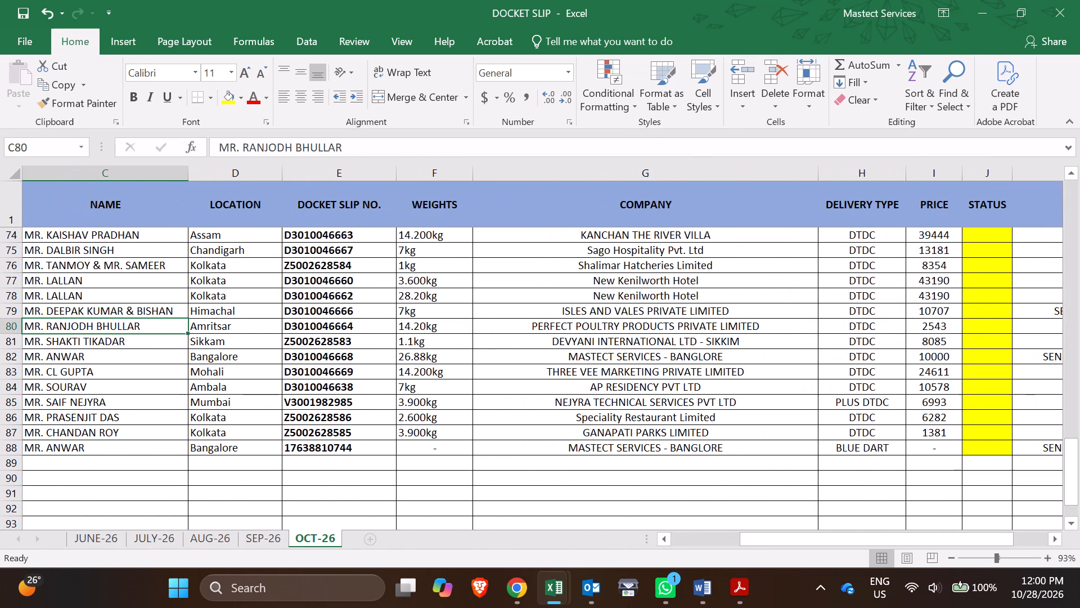
key("Right")
key("Right")
key("Right")
key("Right")
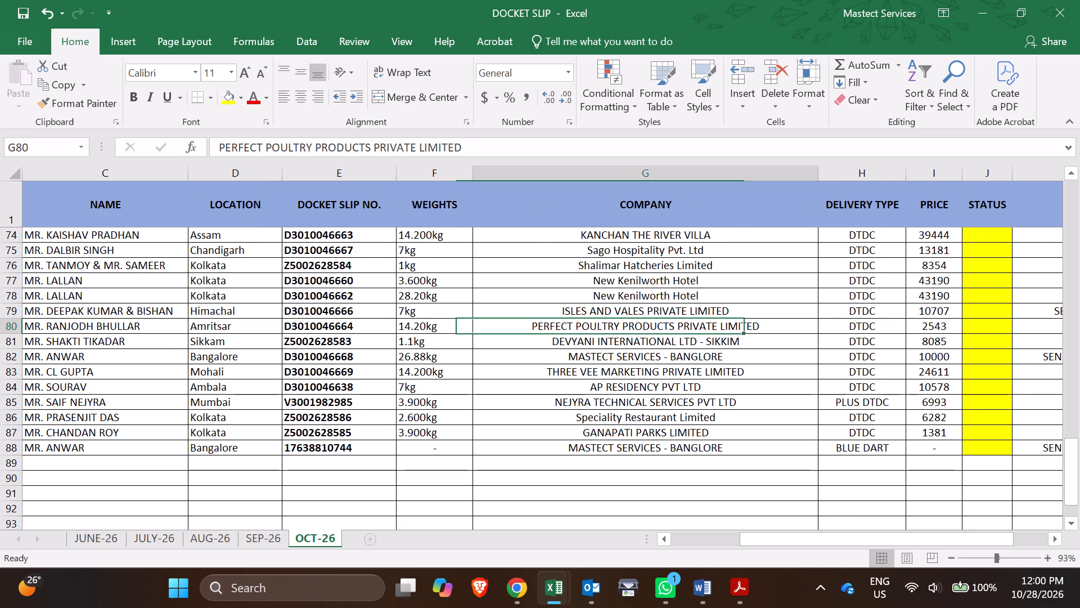
key("Left")
key("Right")
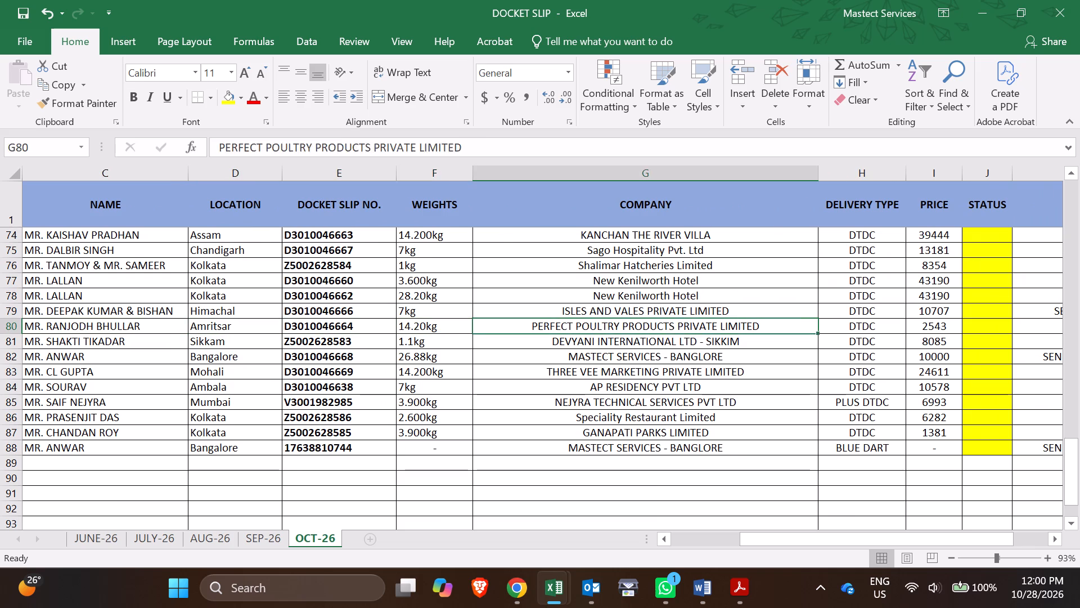
key("Left")
key("Right")
key("Left")
key("Right")
key("Left")
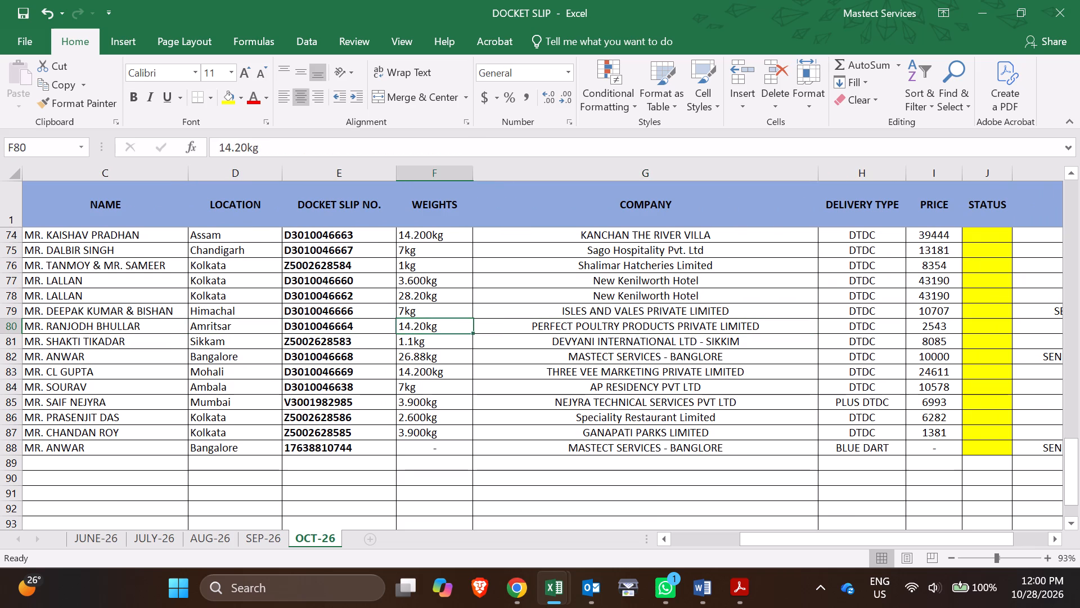
key("Right")
Switch from the DOCKET SLIP workbook to another open window.
key("alt+Tab")
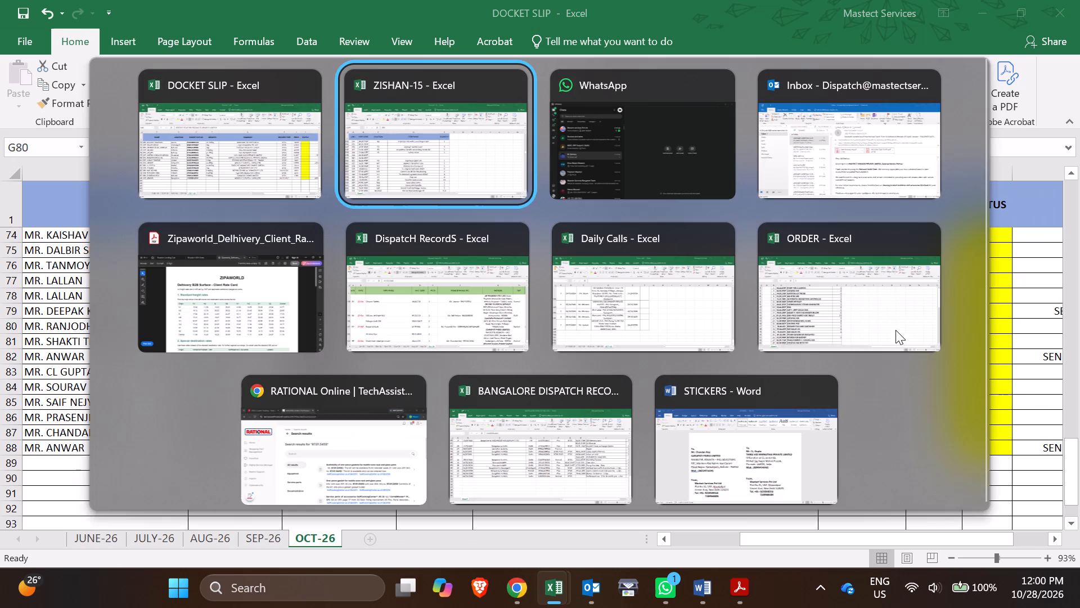
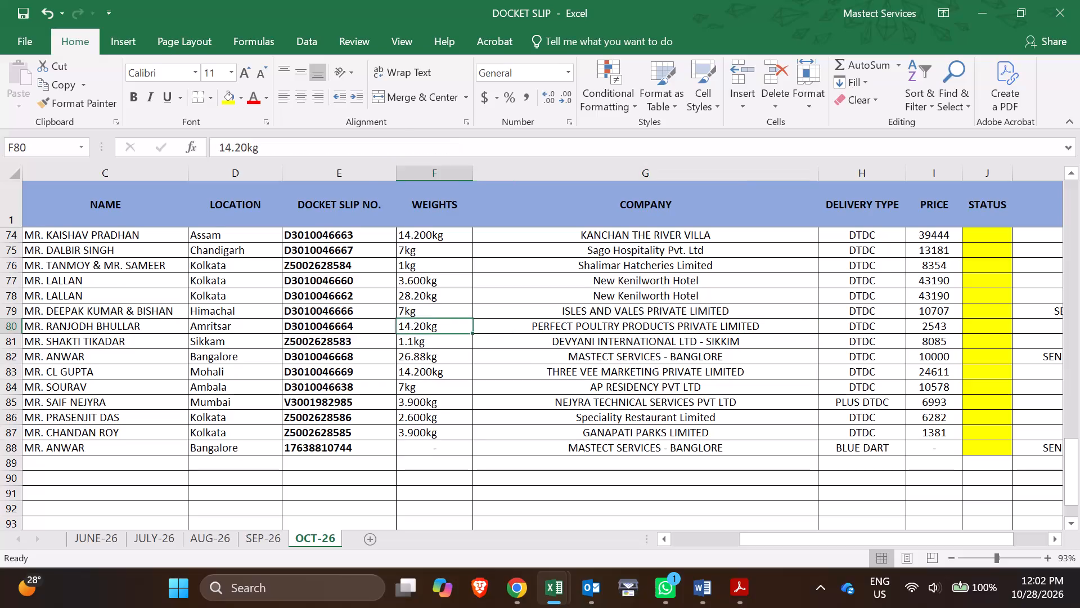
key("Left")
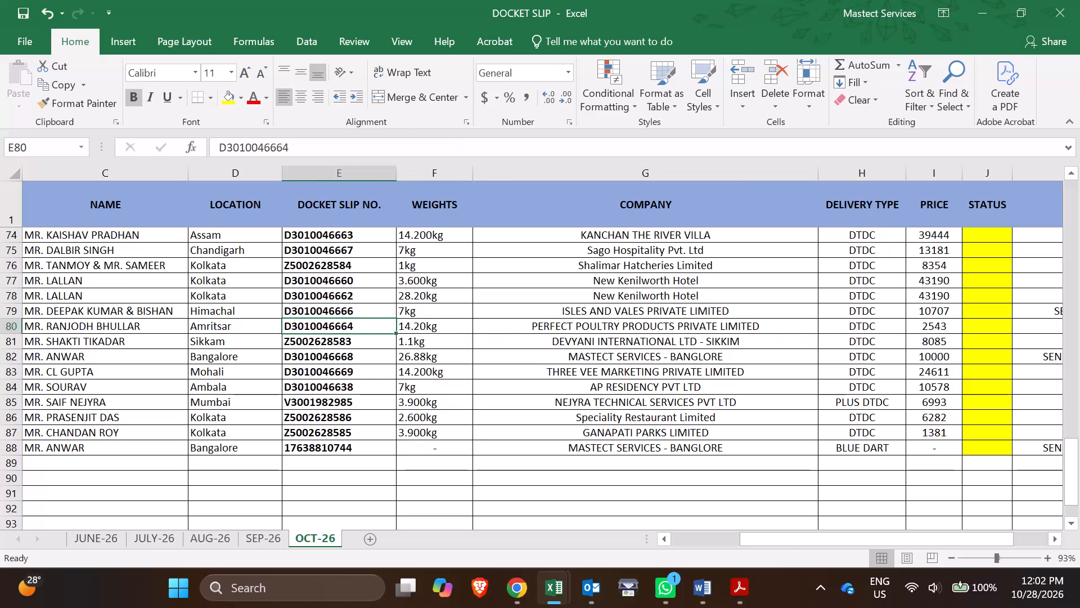
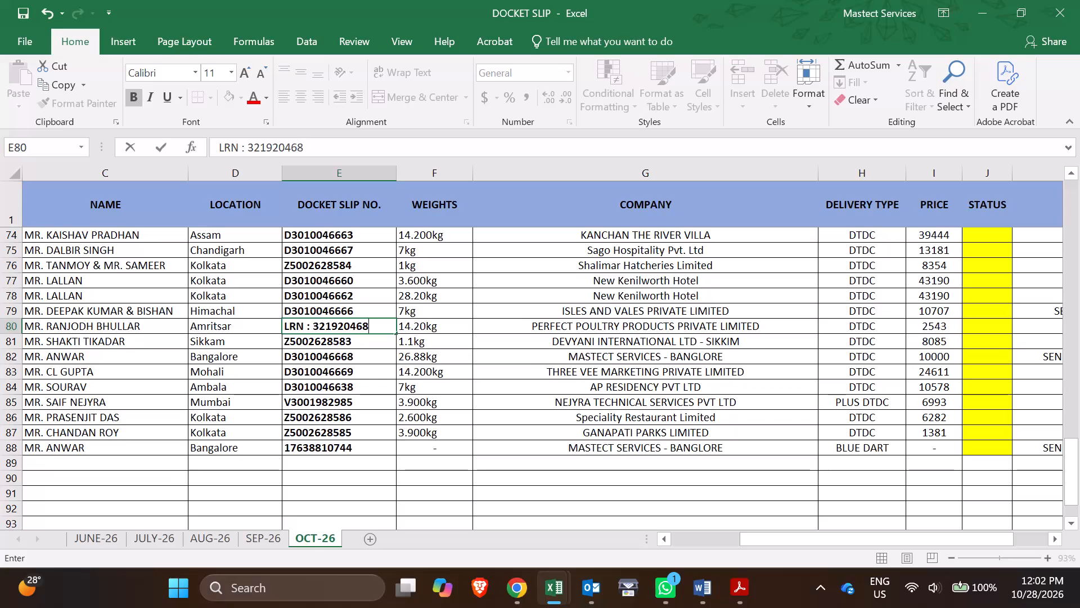
key("Return")
key("ctrl+s")
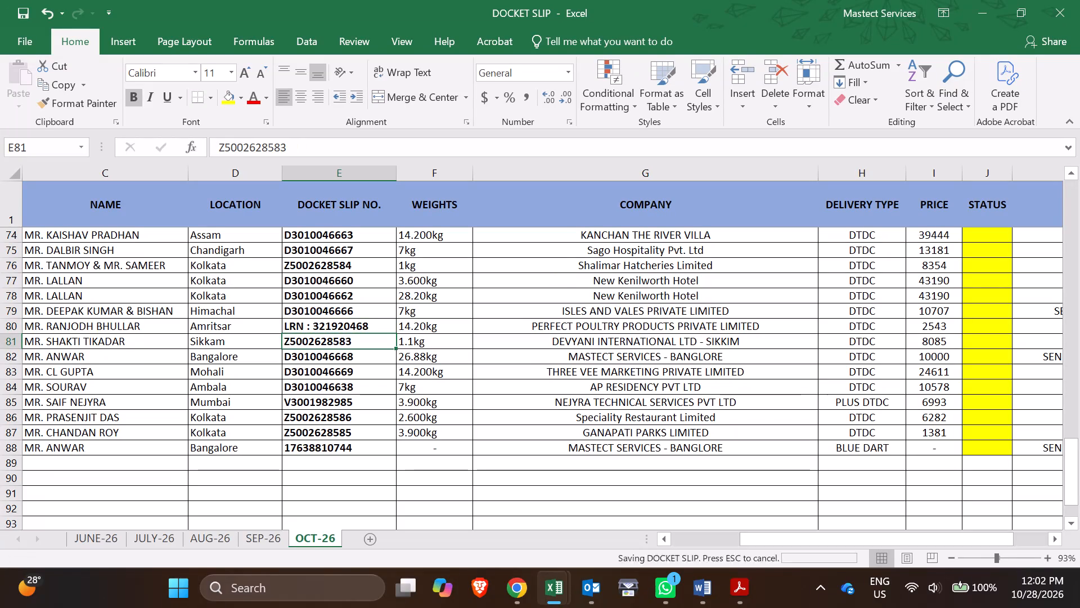
key("ctrl+s")
Set the delivery type of the row 80 Perfect Poultry Products entry to DELHIVERY and save the workbook.
key("Up")
key("Right")
key("Right")
key("Right")
key("Right")
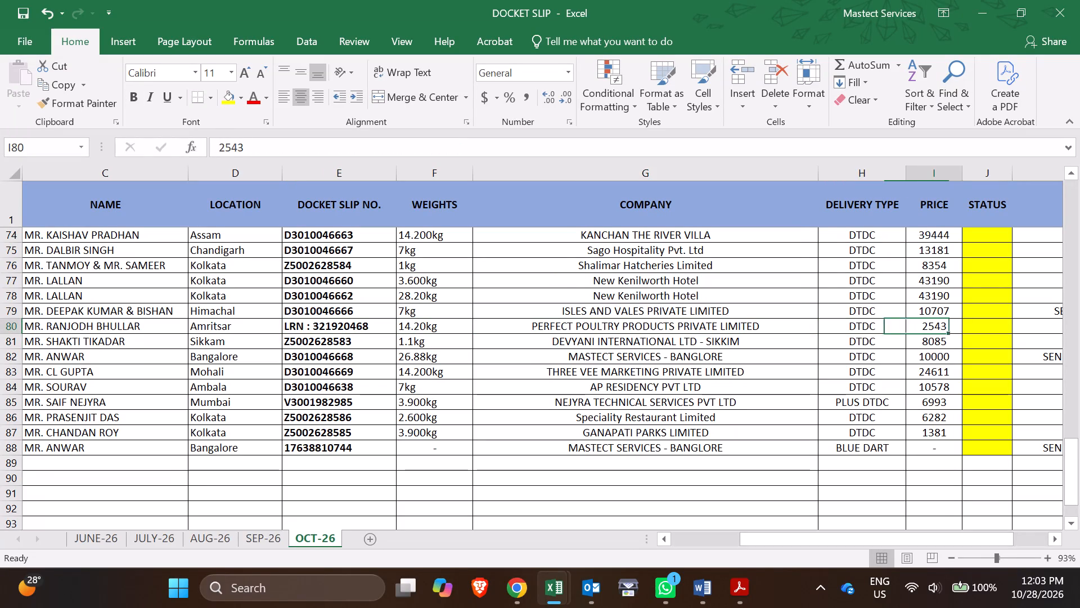
key("Left")
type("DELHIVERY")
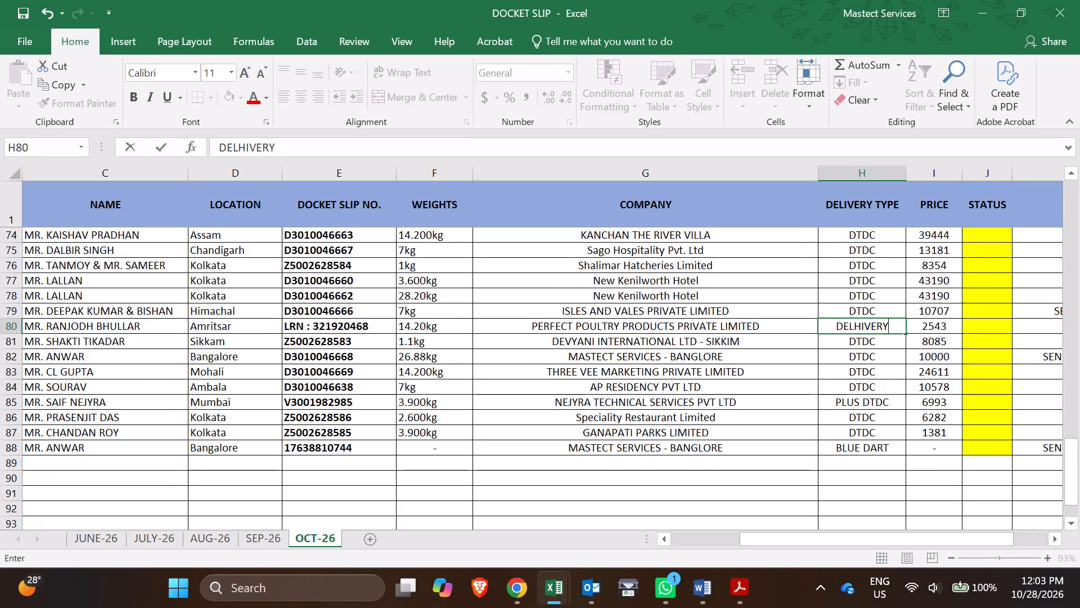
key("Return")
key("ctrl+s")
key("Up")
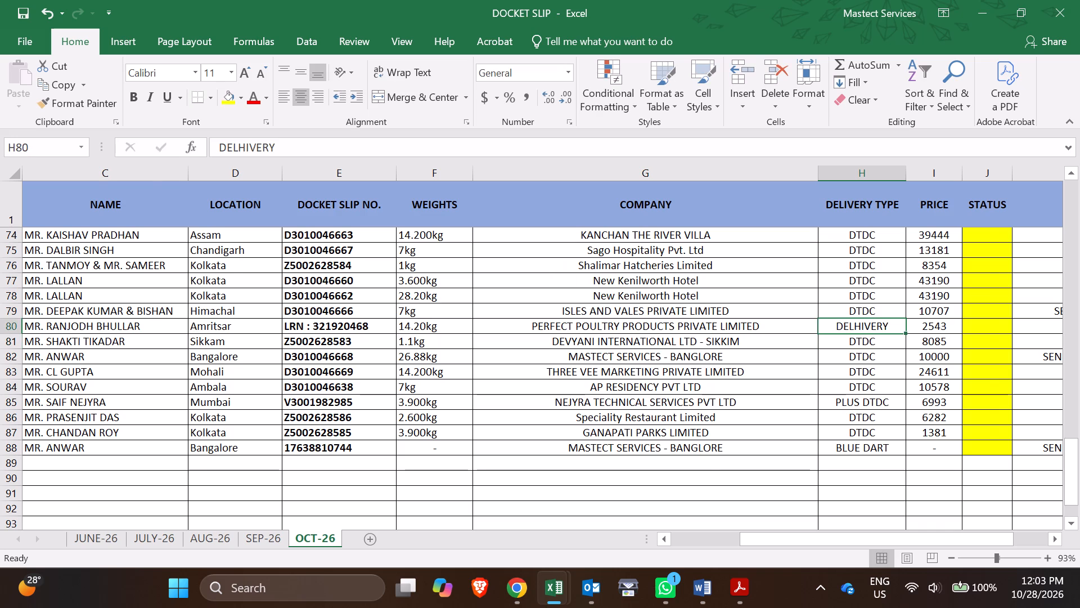
Switch to the WhatsApp window with the courier slip photo.
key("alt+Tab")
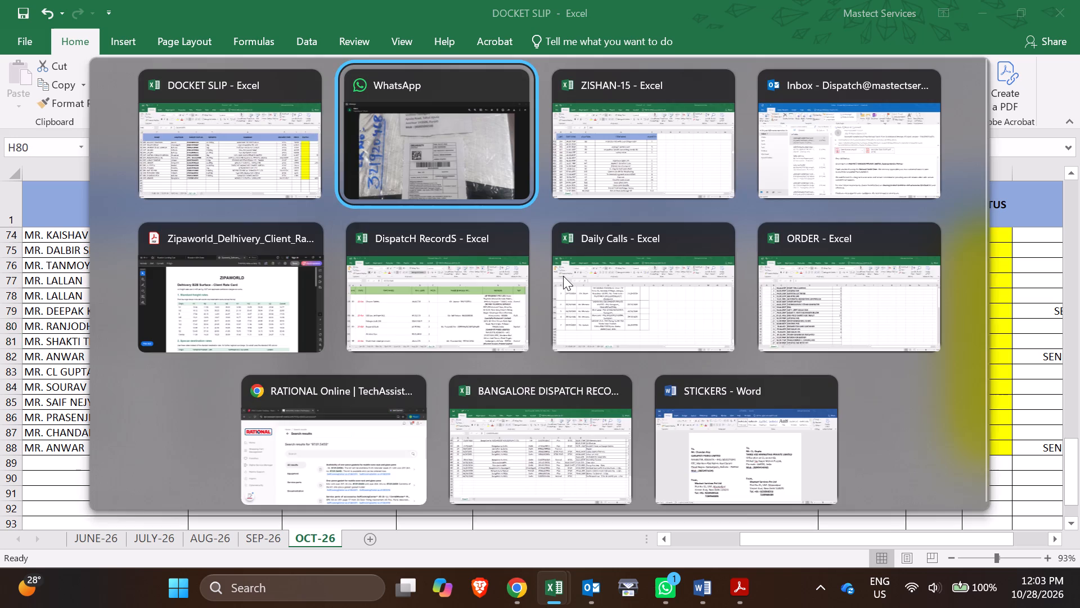
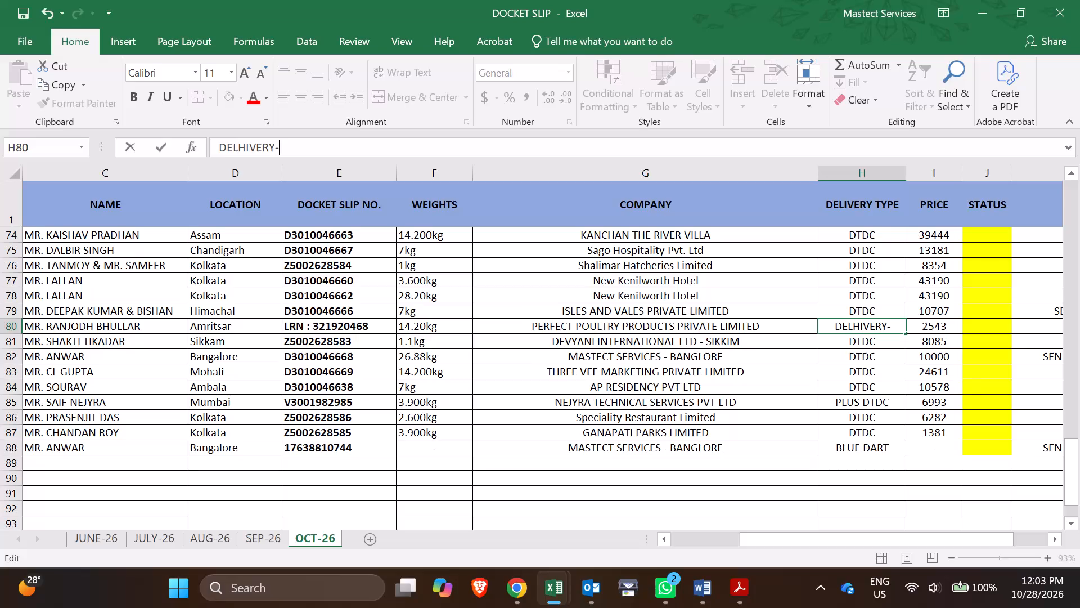
Complete the delivery type for the Perfect Poultry Products row as DELHIVERY-ODA and save the workbook.
type("ODA")
key("Return")
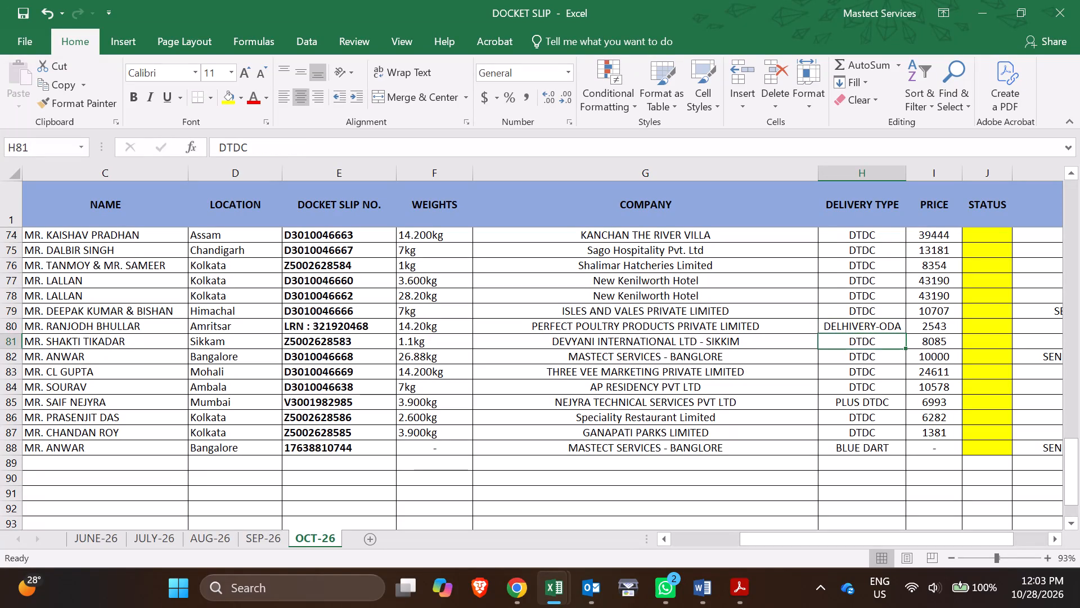
key("ctrl+s")
key("ctrl+s")
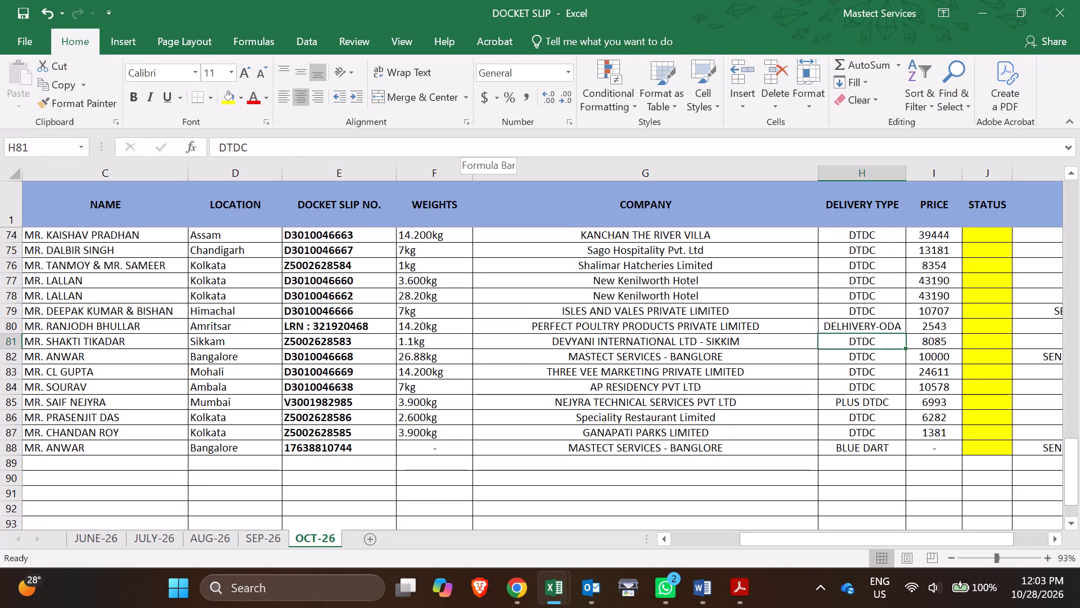
key("Left")
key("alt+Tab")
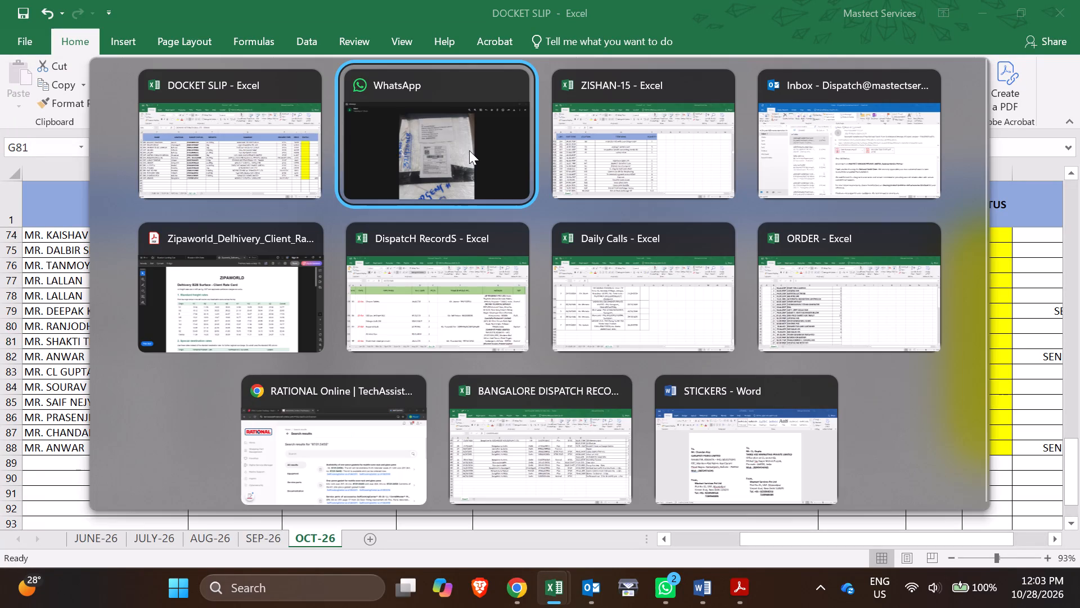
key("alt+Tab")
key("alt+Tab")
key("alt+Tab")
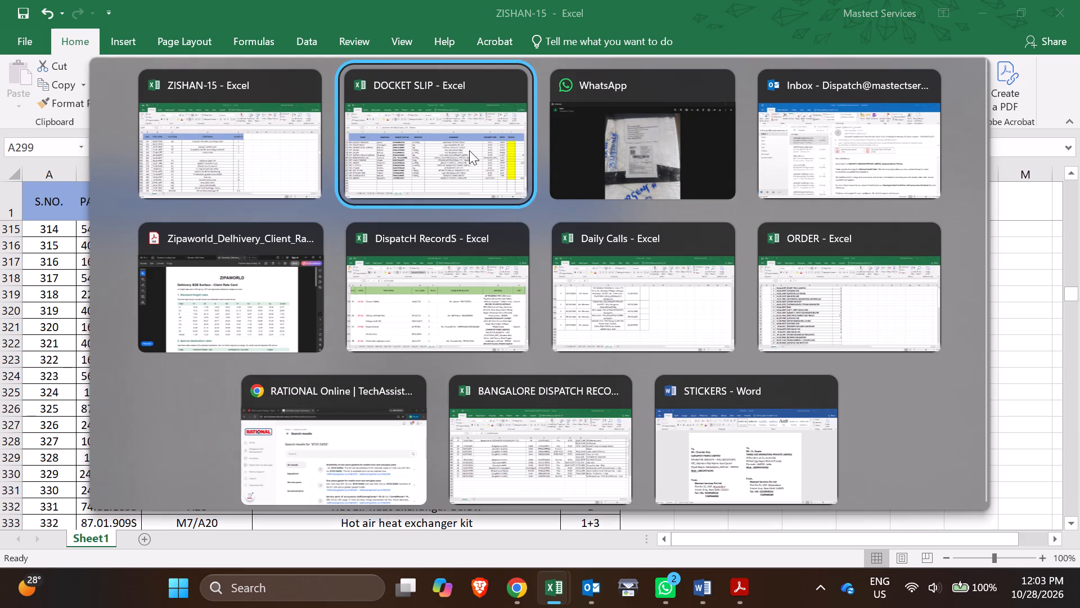
Switch to the DOCKET SLIP workbook and check the MAIL entries on the OCT-26 sheet from the Perfect Poultry Products row to the Three Vee Marketing row.
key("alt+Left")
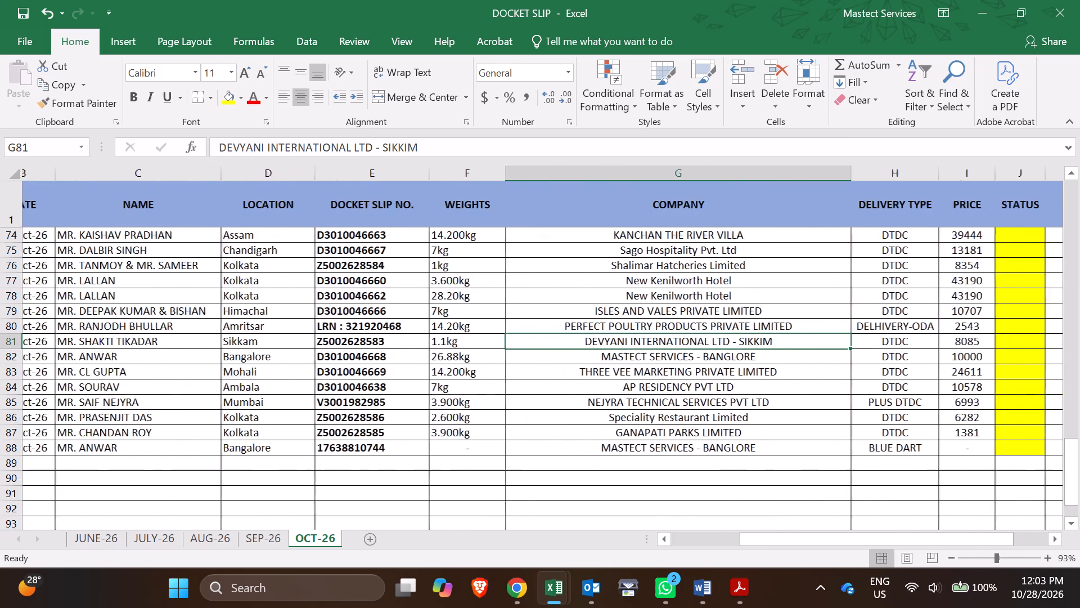
scroll(828, 345, "left", 4)
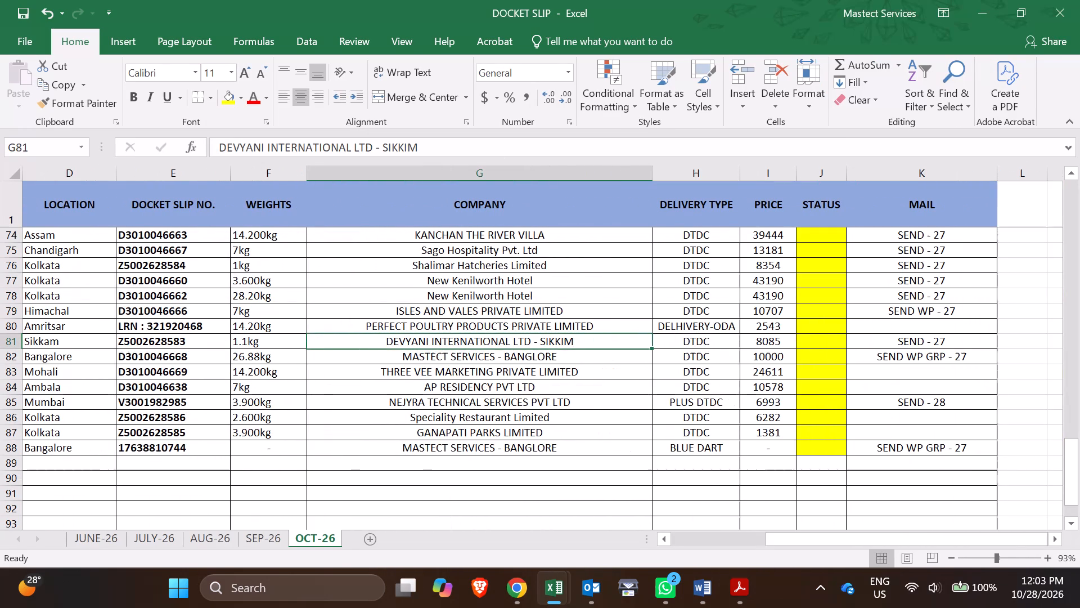
left_click(713, 327)
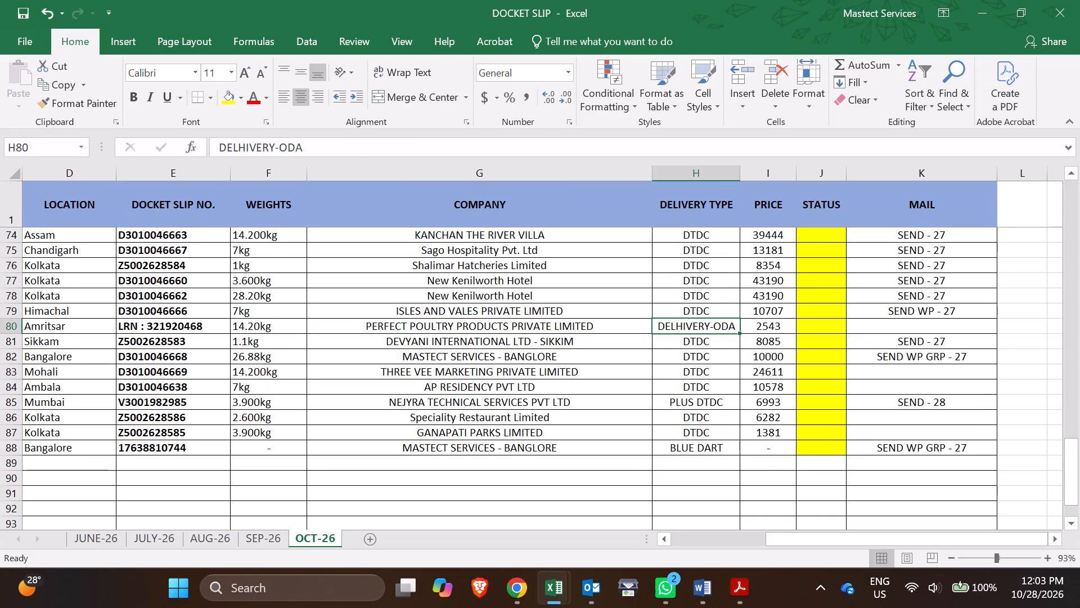
key("Right")
key("Right")
key("Right")
key("Down")
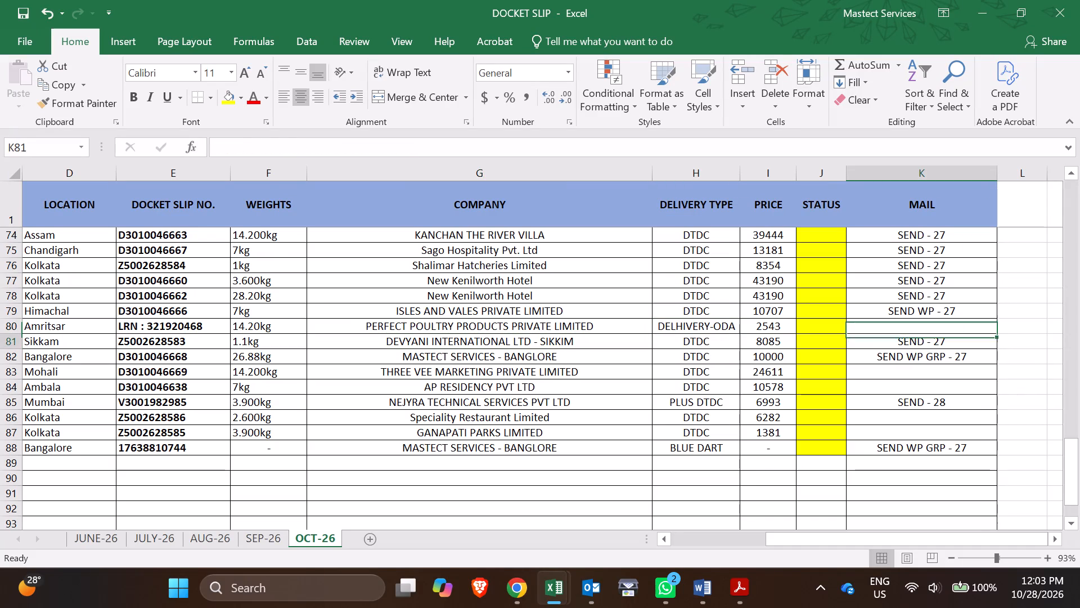
key("Down")
key("Down")
Copy the opening words THREE VEE from the company name in the Mohali row for use in another open window.
key("Left")
key("Left")
key("Left")
key("Left")
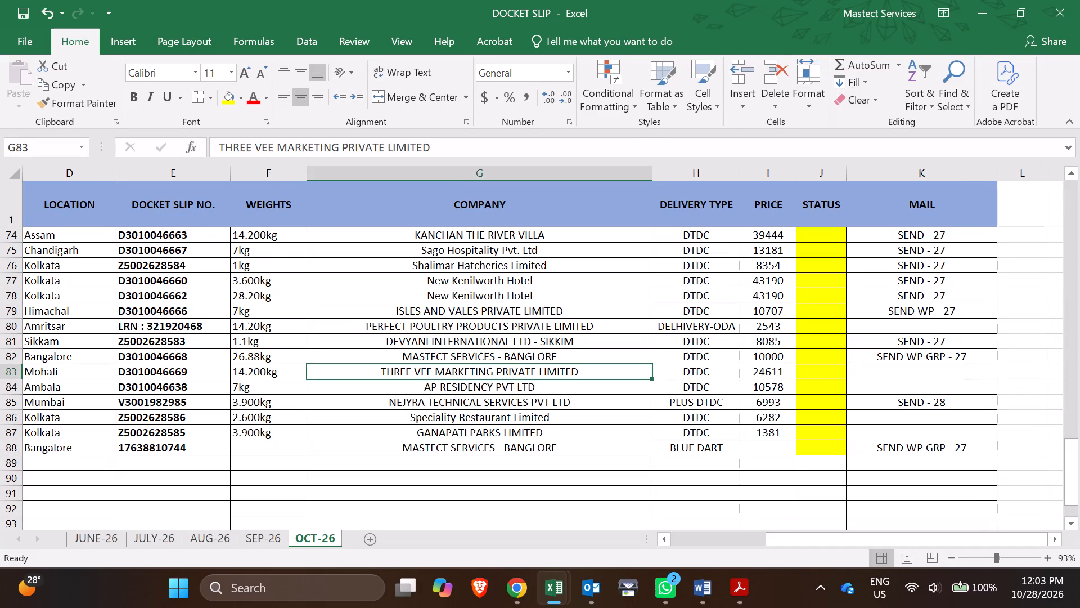
double_click(238, 146)
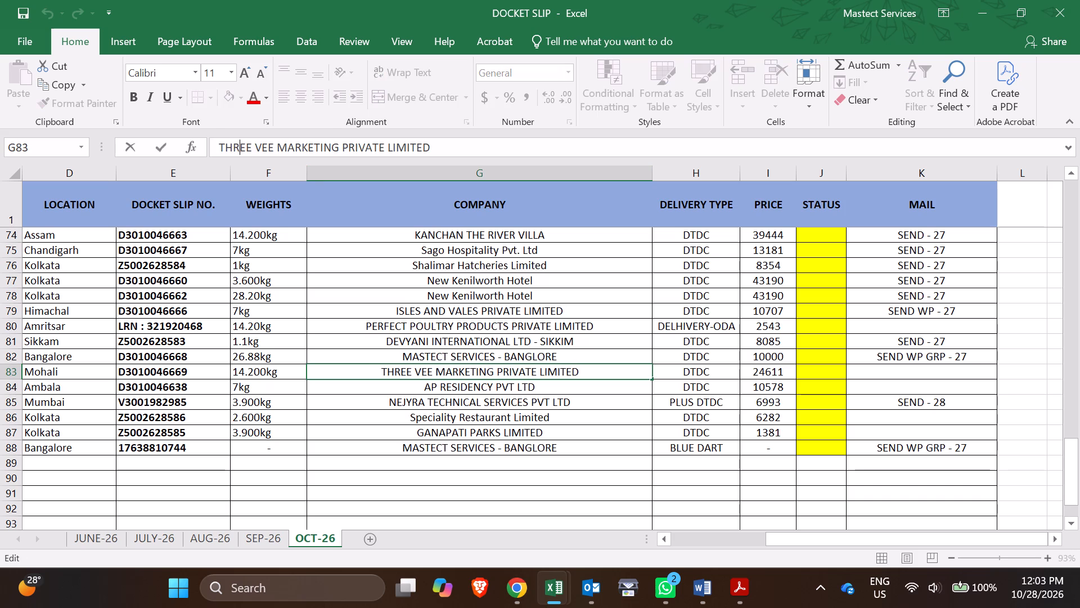
triple_click(238, 146)
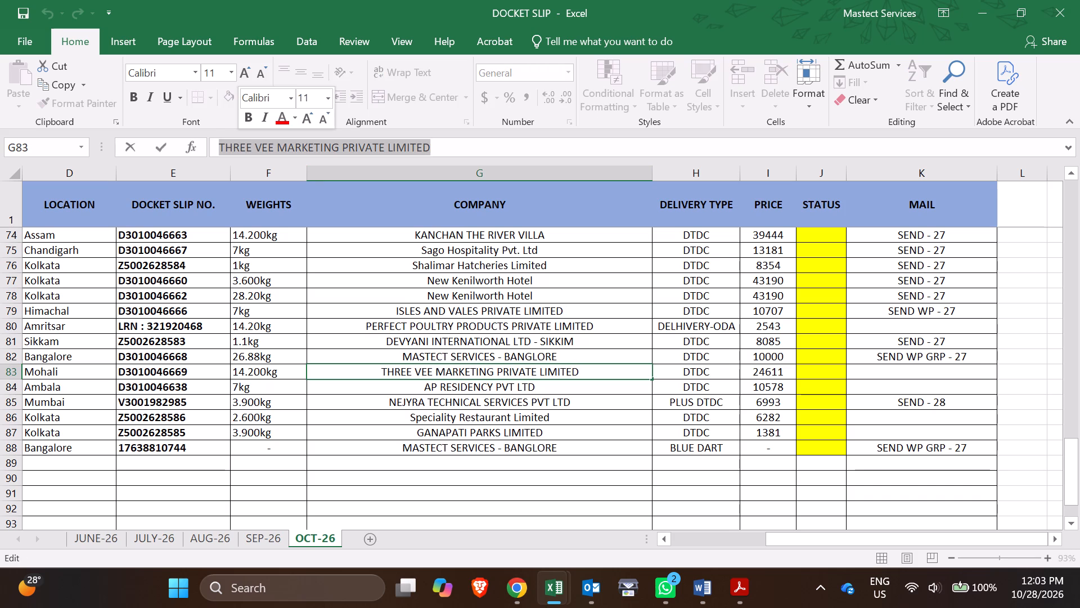
left_click(218, 145)
left_click_drag(218, 145, 272, 150)
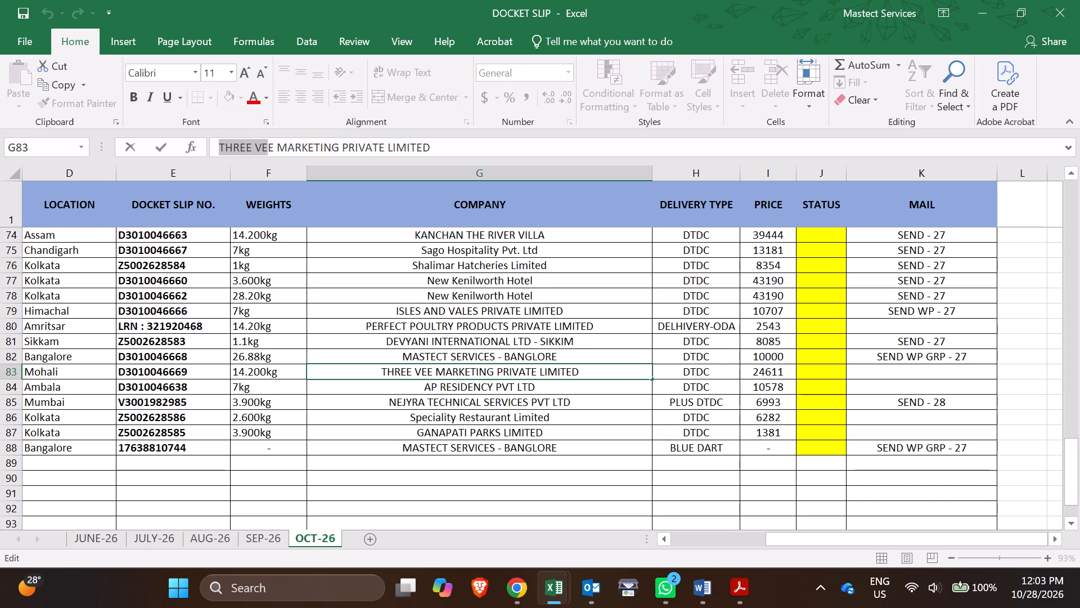
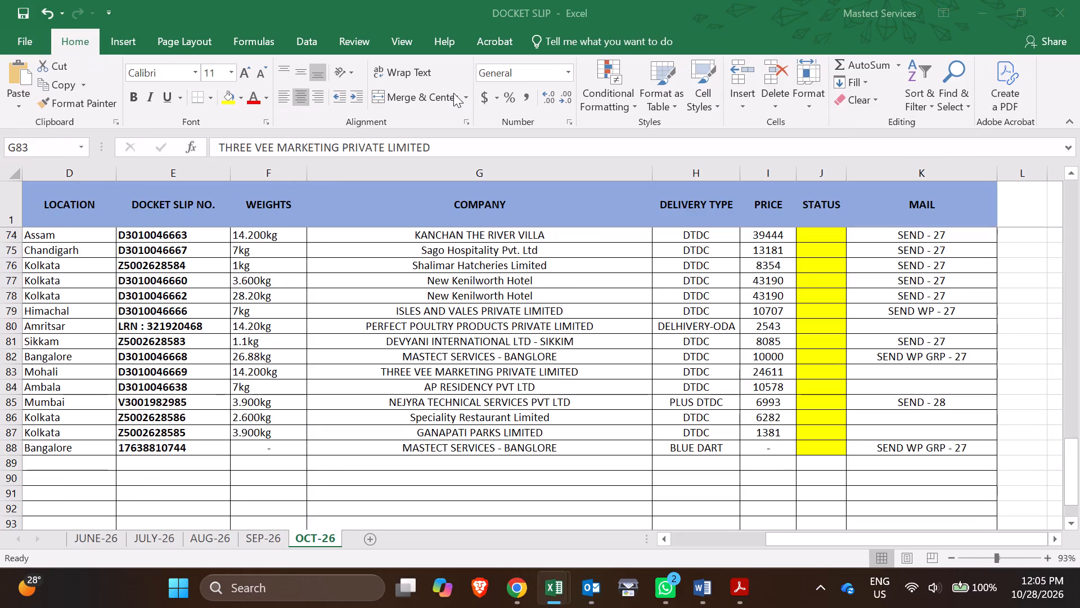
Cross-check the 27-Oct dispatch entries in the DispatcH RecordS workbook against DOCKET SLIP, going to the name in the Three Vee Marketing row.
scroll(445, 368, "right", 3)
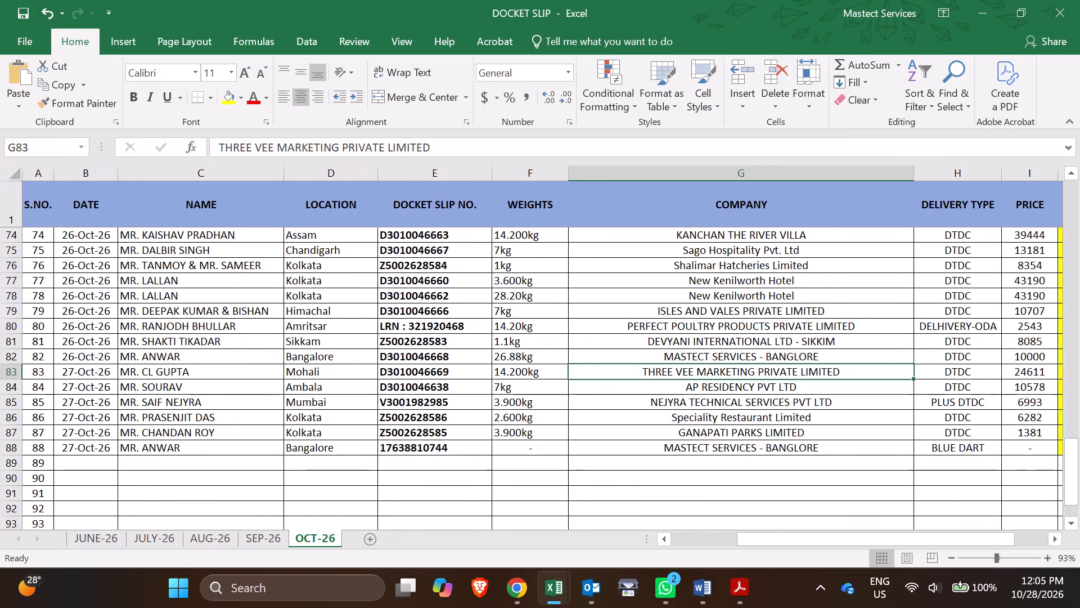
key("alt+Tab")
key("alt+Tab")
key("alt+Tab")
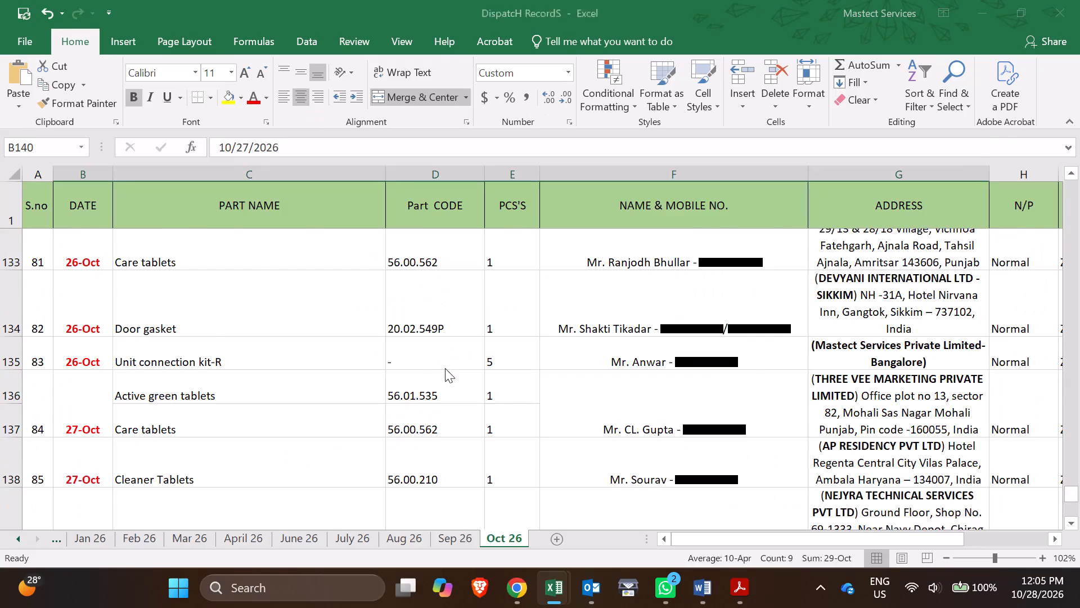
key("Left")
key("Left")
key("Left")
key("Left")
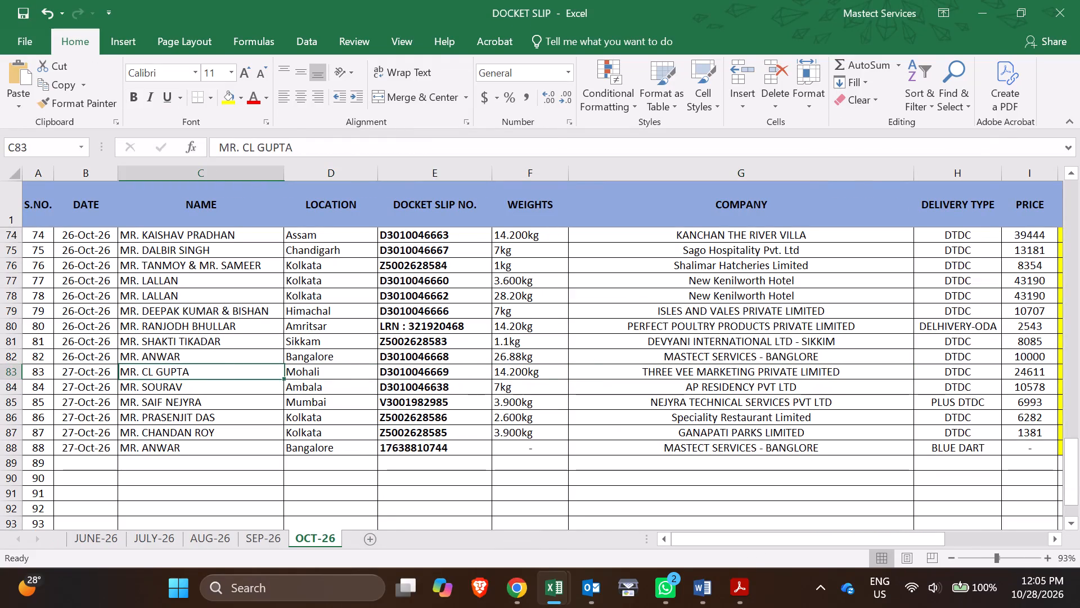
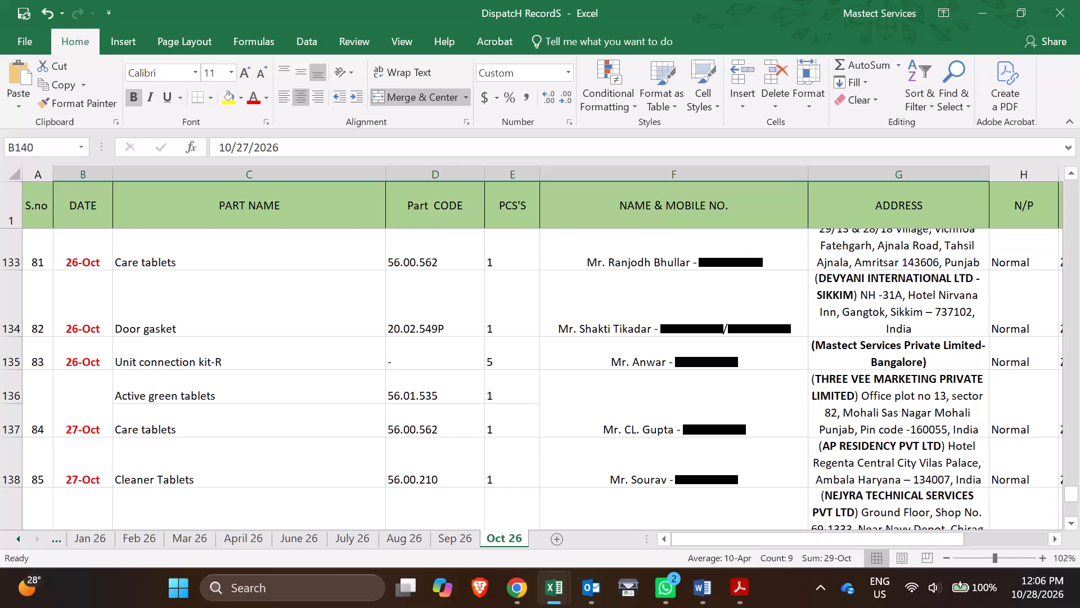
Review the 26-Oct and 27-Oct dispatch entries on the Oct 26 sheet, then switch away from the DispatcH RecordS workbook.
scroll(822, 411, "down", 2)
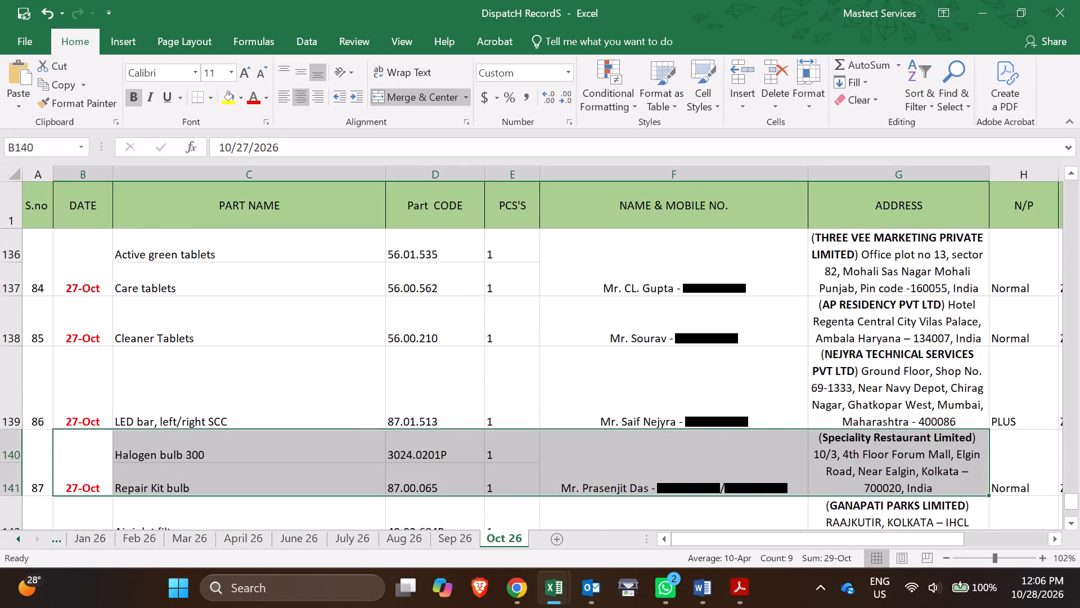
scroll(822, 411, "up", 3)
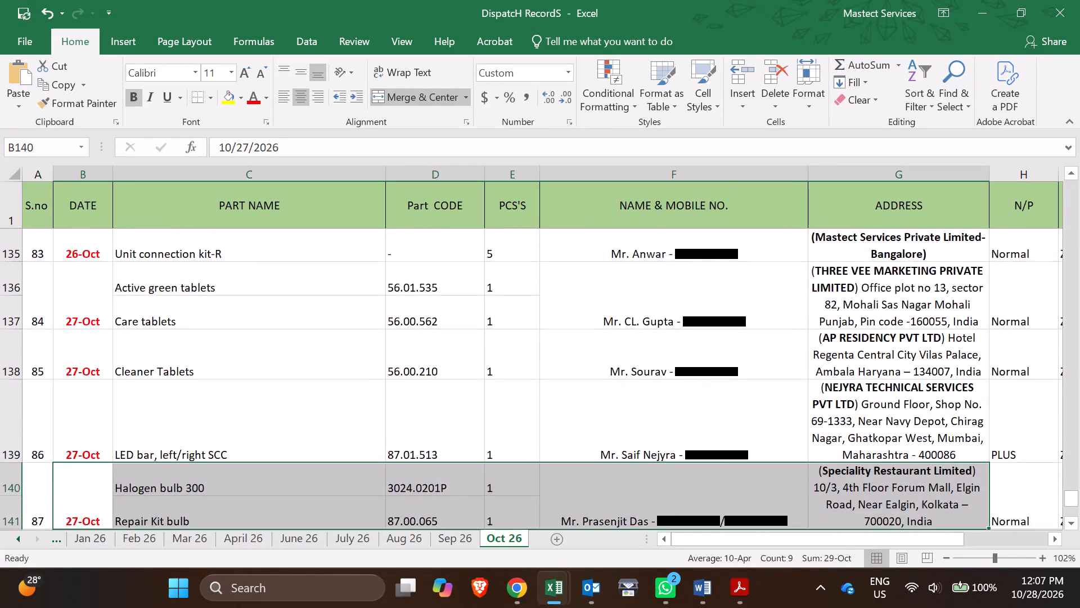
scroll(822, 411, "up", 1)
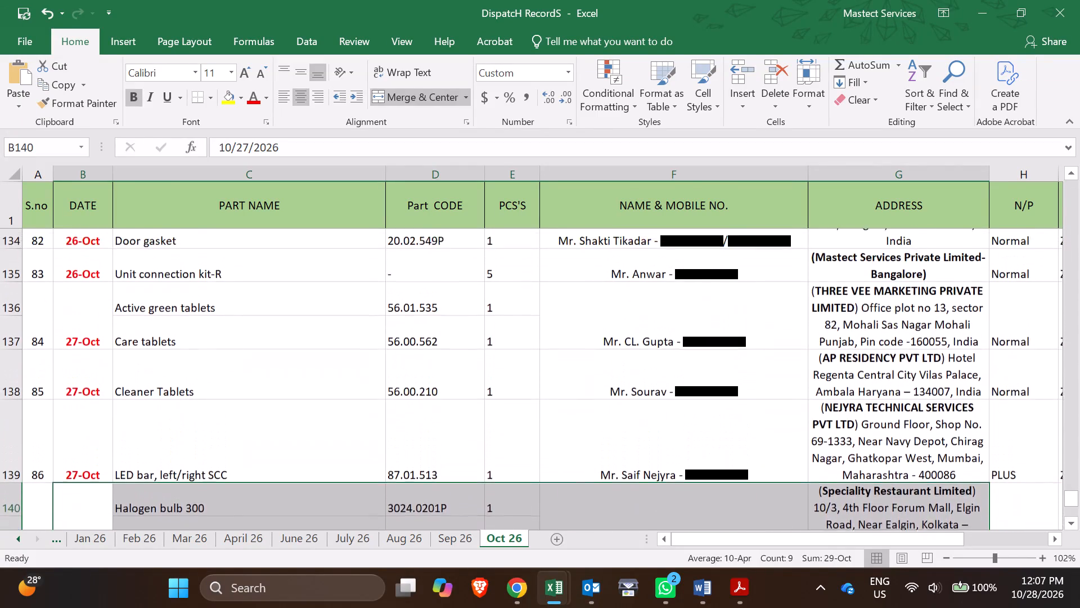
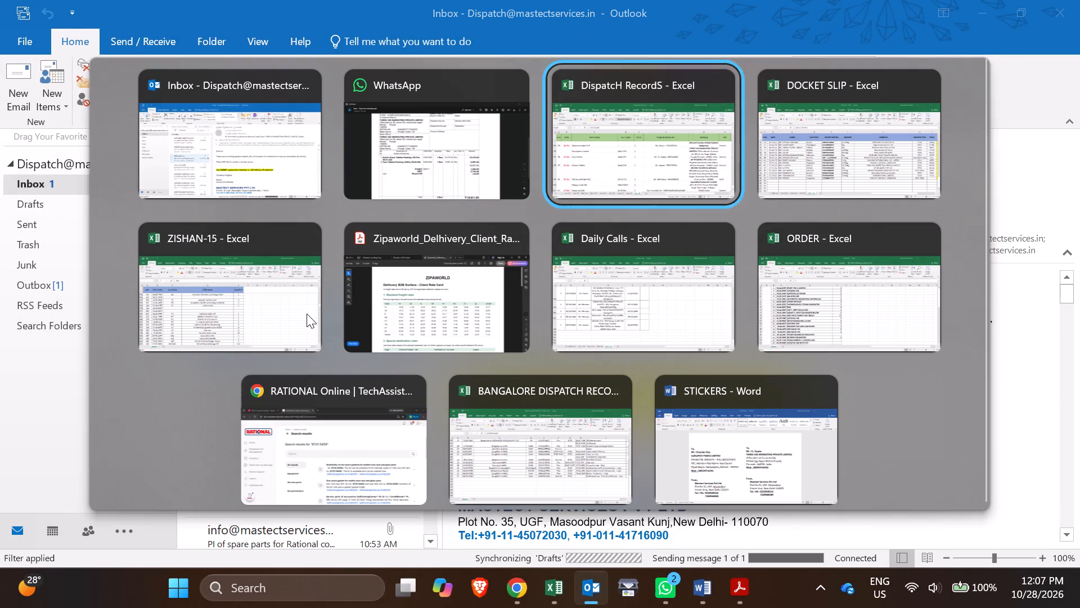
In the DOCKET SLIP workbook, copy the SEND - 28 mail note from the Nejyra row to the Three Vee Marketing row and save.
key("alt+Down")
key("alt+Right")
key("alt+Up")
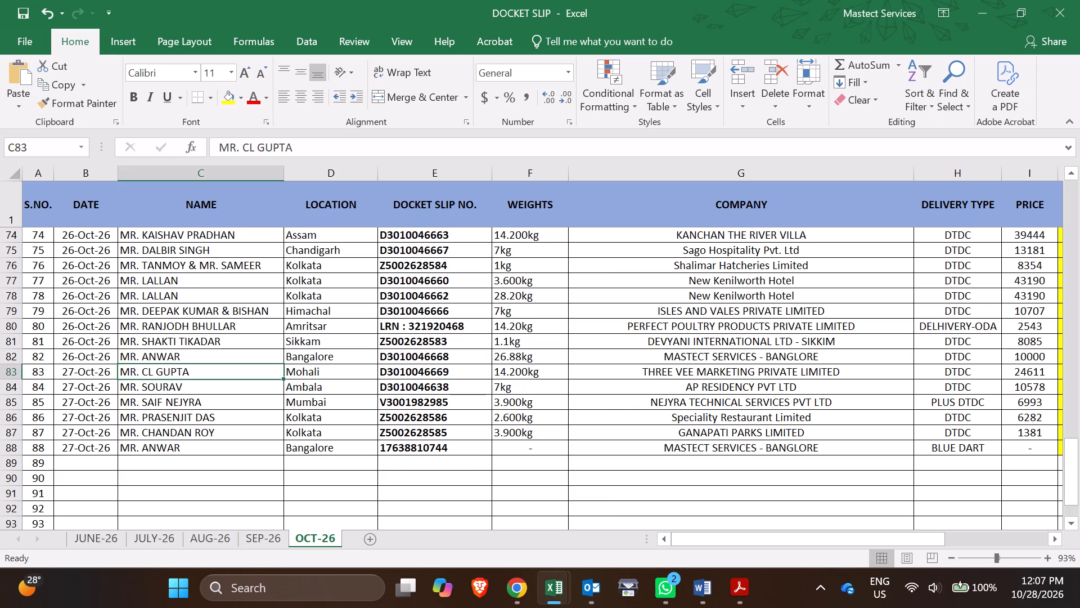
key("Right")
key("Right")
key("Right")
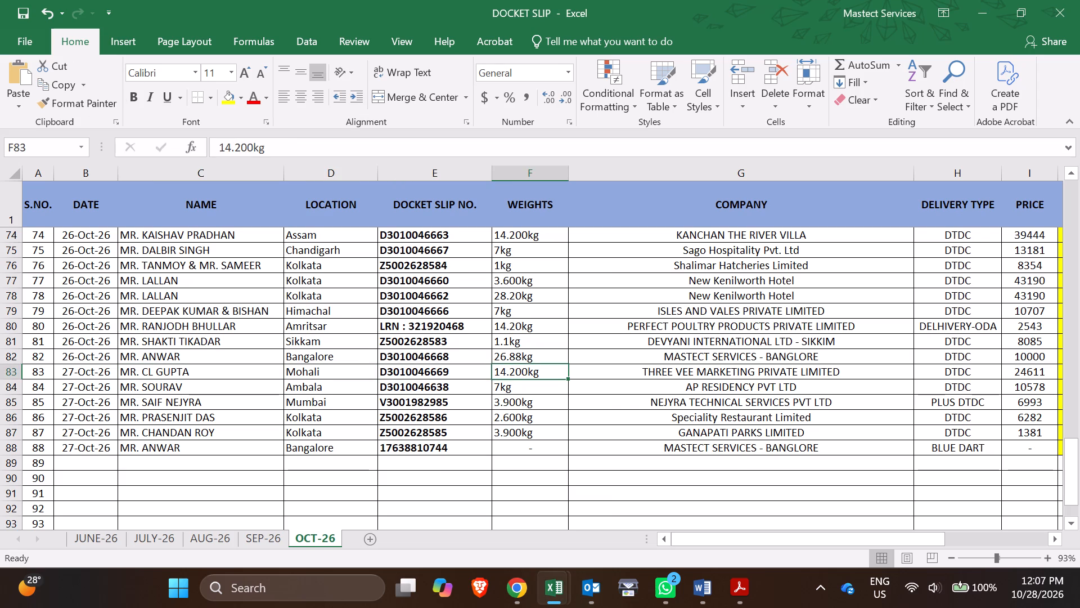
scroll(740, 418, "left", 4)
key("Right")
key("Right")
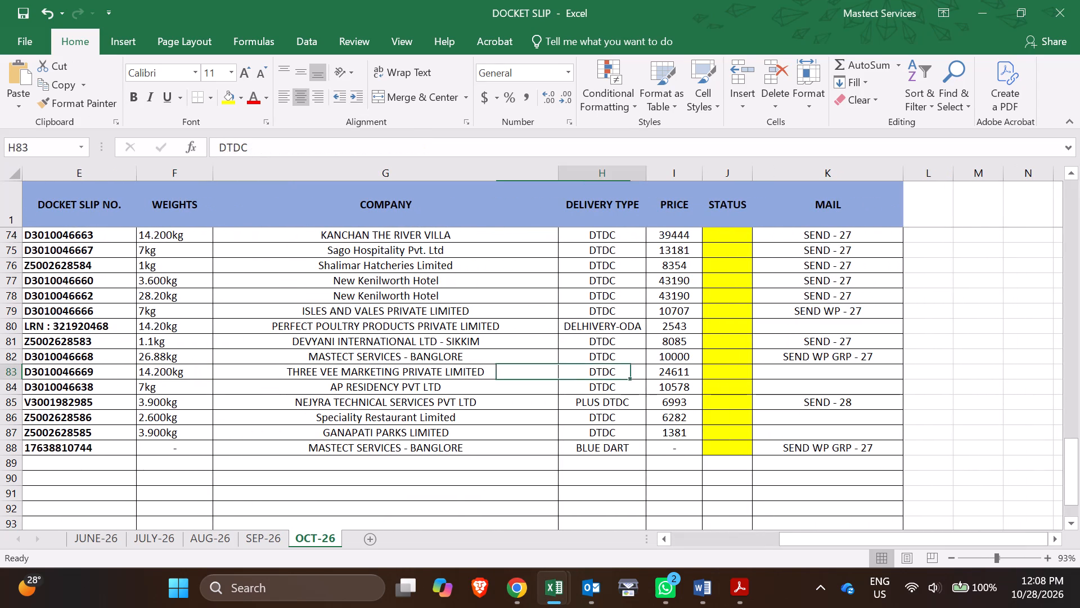
key("Right")
key("Right")
key("Right")
key("Down")
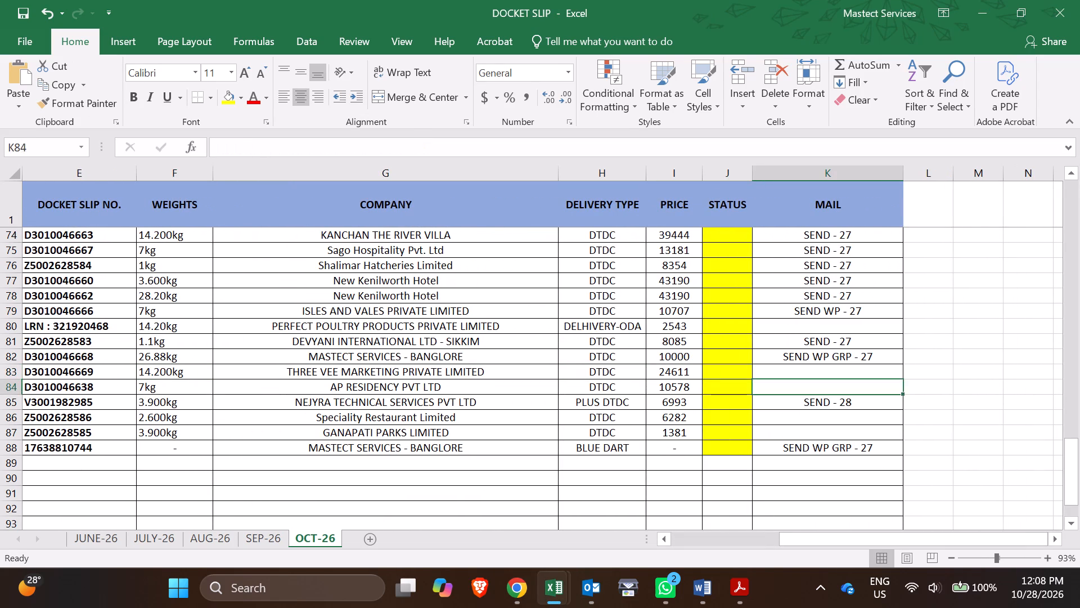
key("Down")
key("ctrl+c")
key("Up")
key("Up")
key("Left")
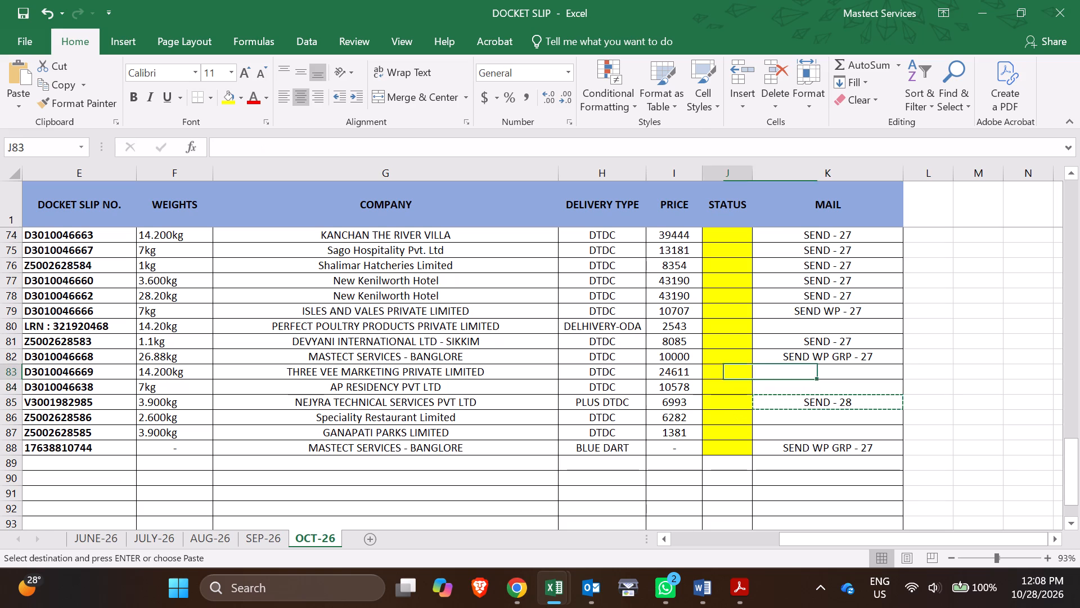
key("Left")
key("Left")
key("Left")
key("Right")
key("Right")
key("Right")
key("Right")
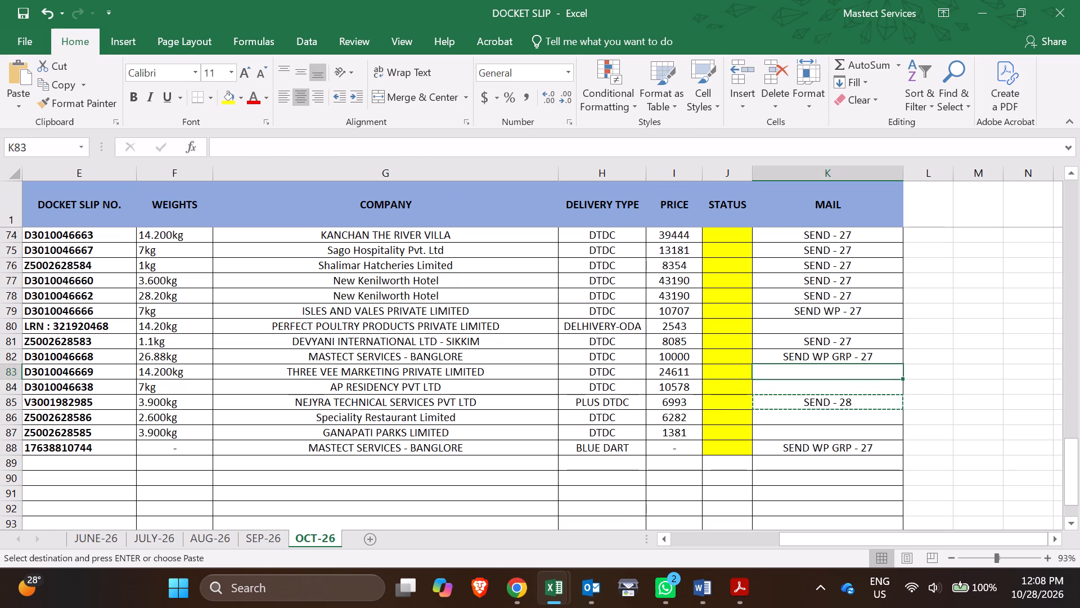
key("ctrl+v")
key("ctrl+s")
key("Return")
key("Left")
key("Left")
key("Left")
key("Left")
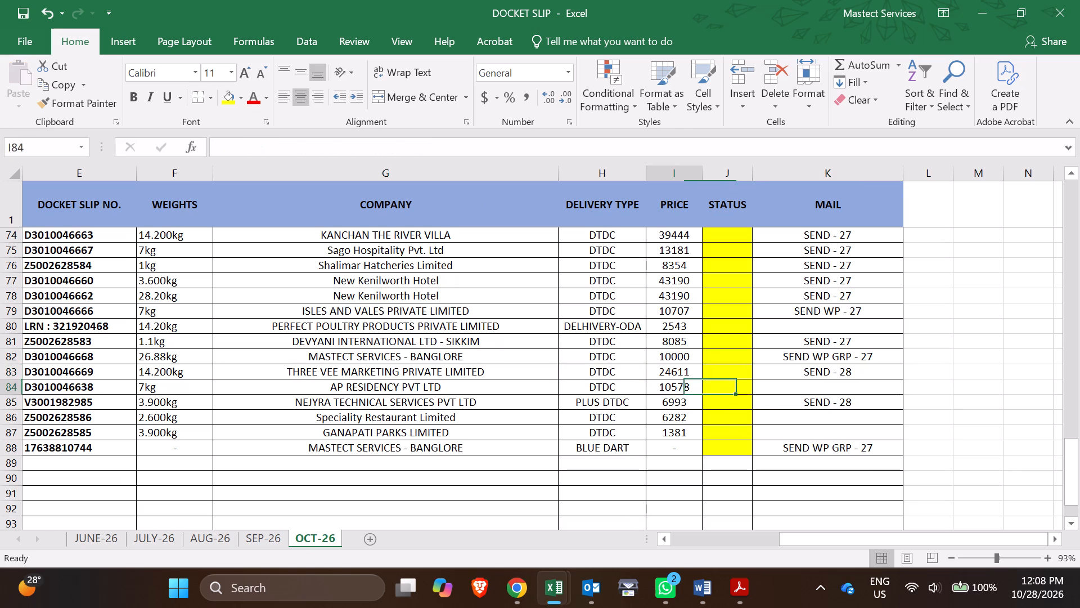
key("Left")
key("ctrl+s")
key("ctrl+s")
Select the company name text in the AP RESIDENCY PVT LTD row's company cell, starting from its first character.
key("Left")
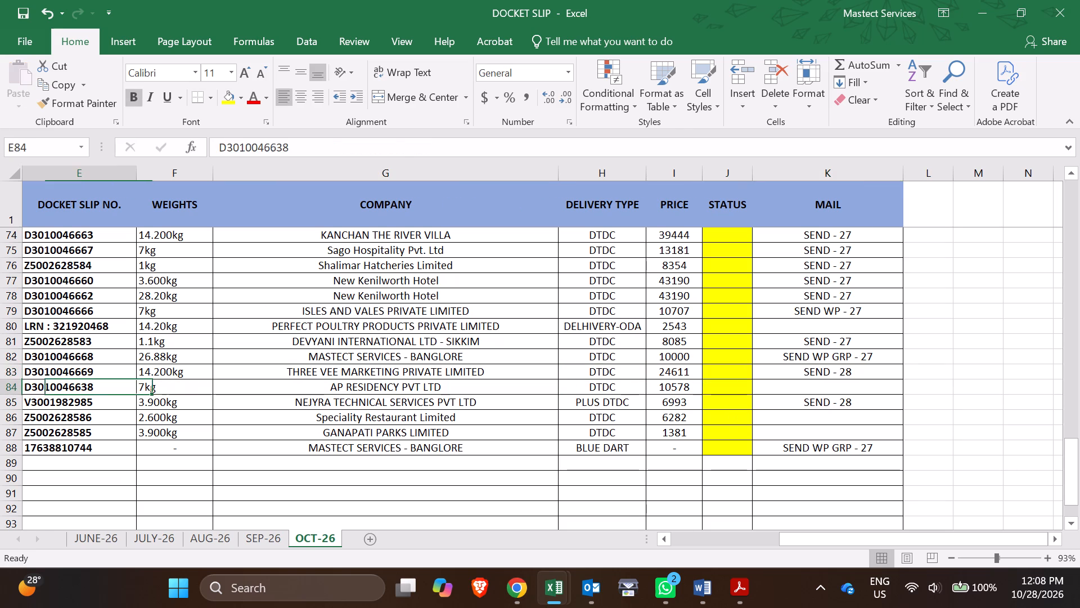
key("Right")
key("Right")
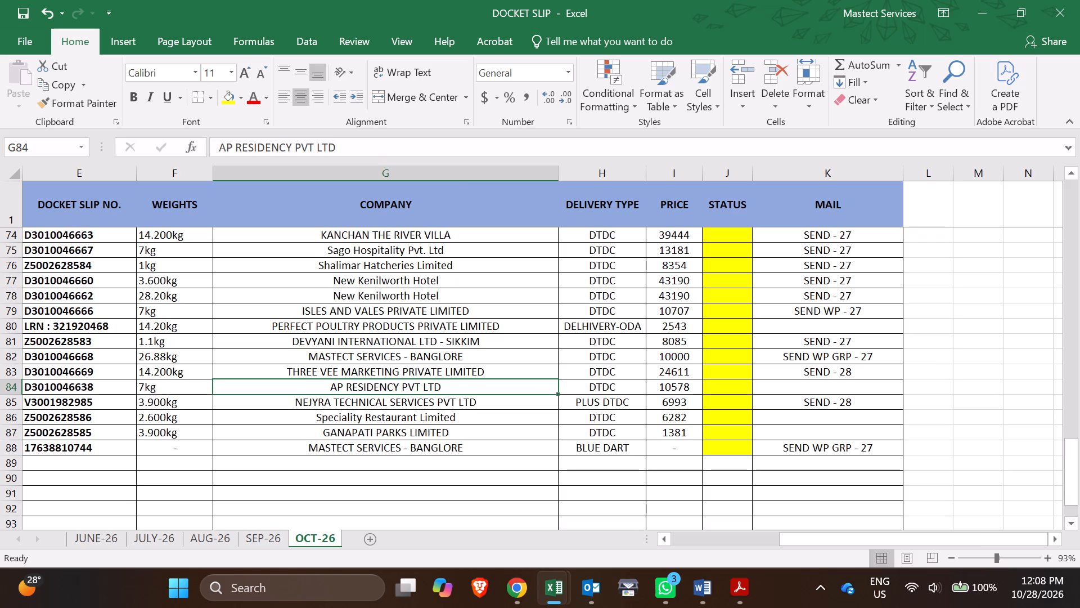
left_click(216, 146)
key("shift+Right")
key("shift+Right")
key("shift+Right")
key("shift+Right")
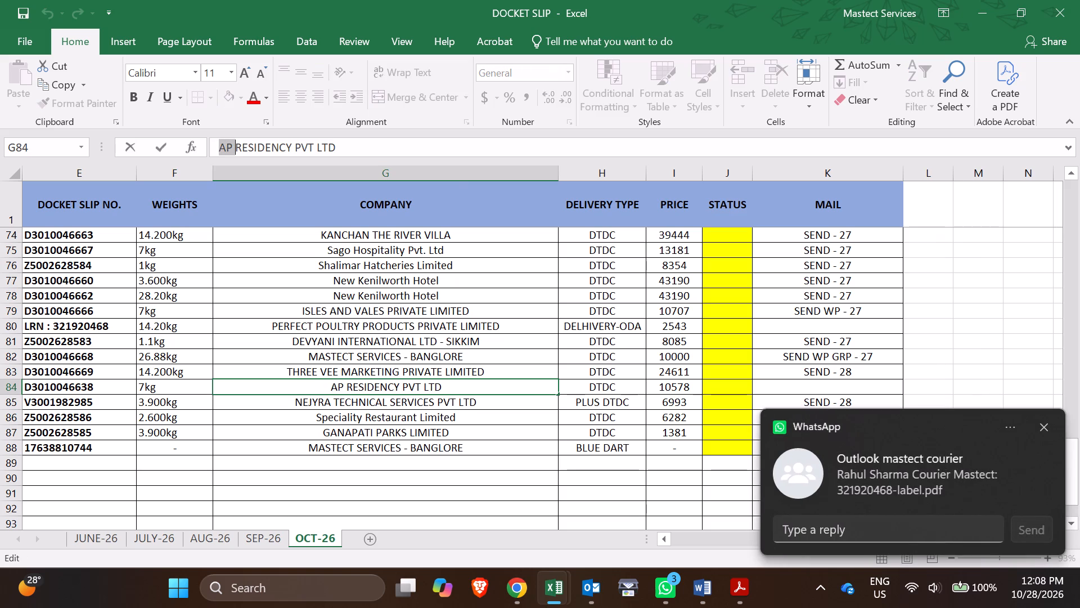
key("shift+Right")
key("shift+Right")
key("shift+Right")
key("shift+Right")
key("shift+Right")
key("shift+Right")
key("shift+Right")
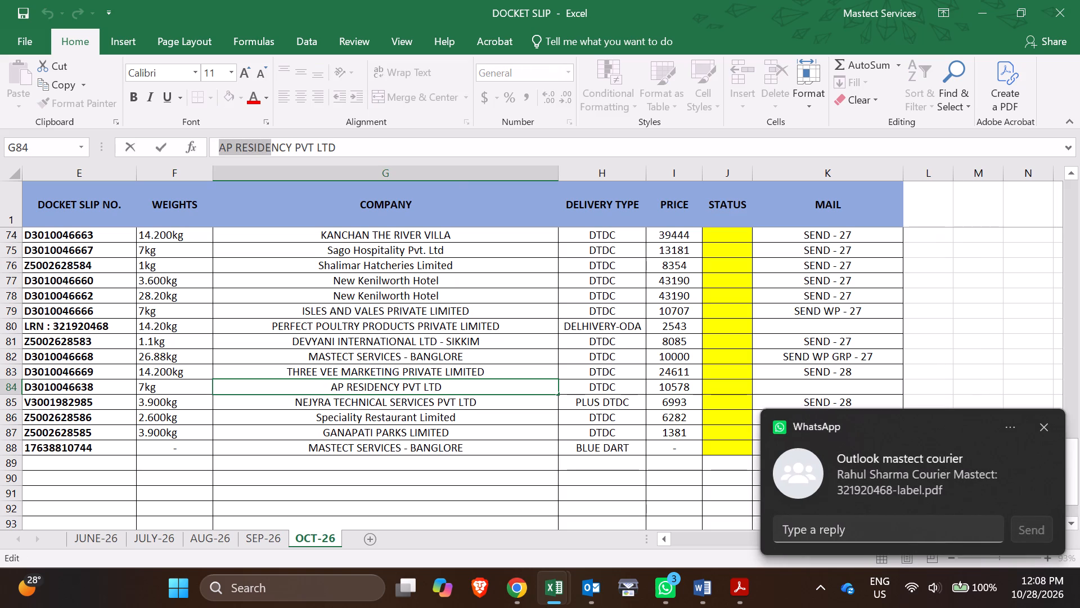
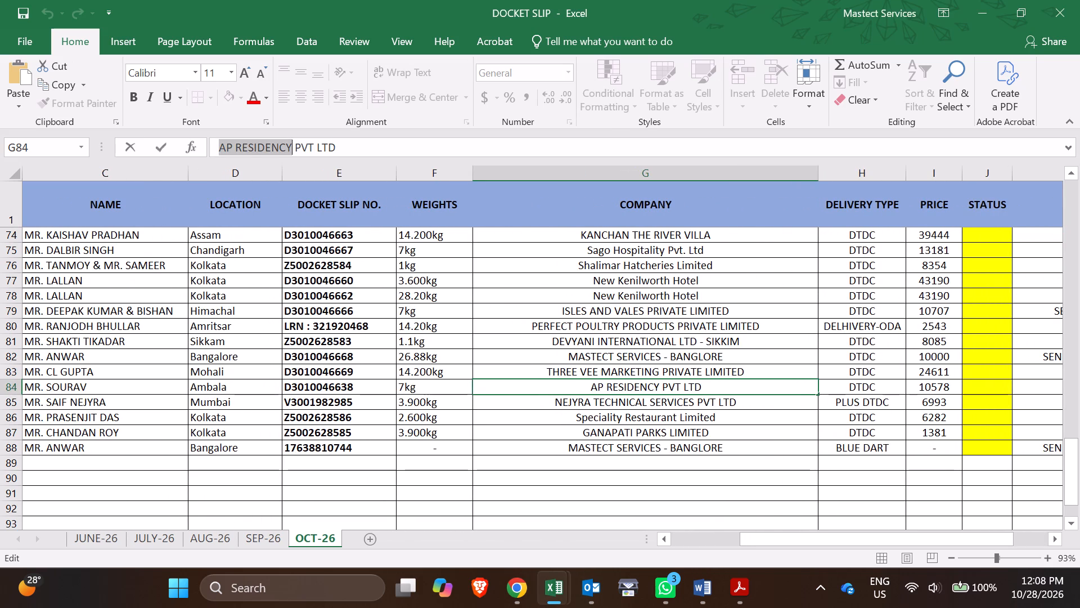
Leave the company cell of the Ambala row unedited and save the DOCKET SLIP workbook.
left_click(326, 386)
key("ctrl+s")
key("ctrl+s")
key("ctrl+s")
key("ctrl+s")
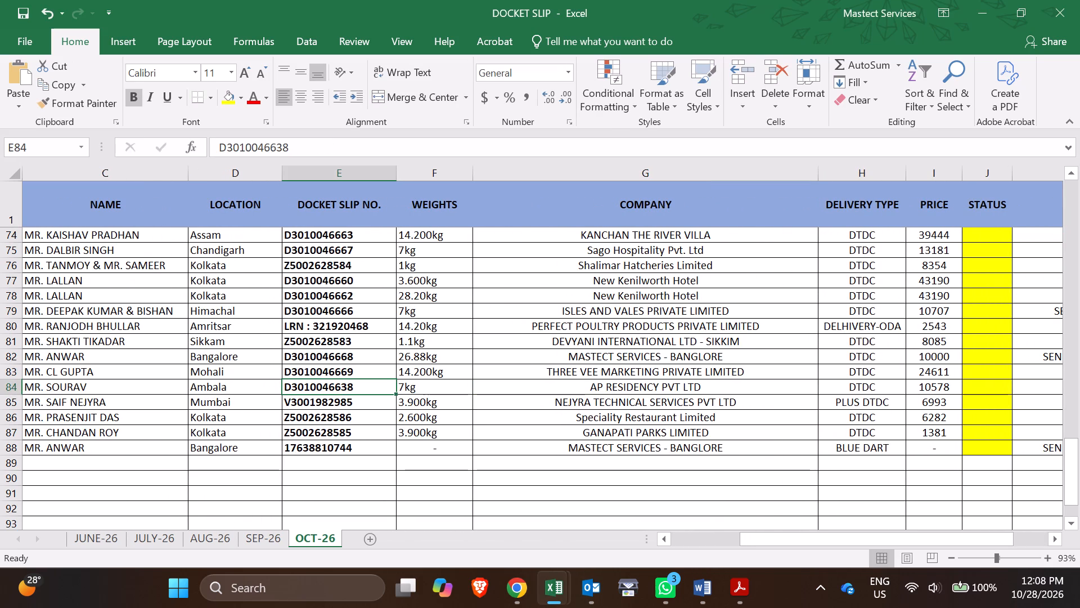
Examine the 27-Oct-26 AP RESIDENCY PVT LTD row on the OCT-26 sheet, from its serial number and date through to the delivery details.
key("Left")
key("Left")
key("Left")
key("Left")
key("Right")
key("Right")
key("Right")
key("Right")
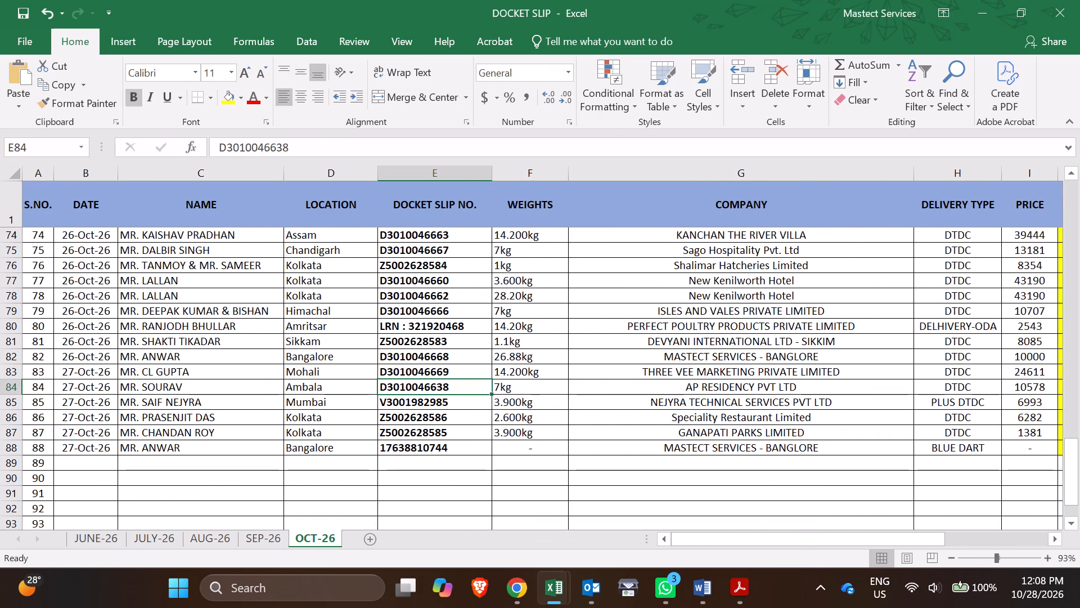
key("Right")
key("Right")
key("Right")
Switch to the DispatcH RecordS workbook, save it, and examine the 27-Oct AP RESIDENCY PVT LTD entry on the Oct 26 sheet.
key("alt+Tab")
key("alt+Right")
key("alt+Right")
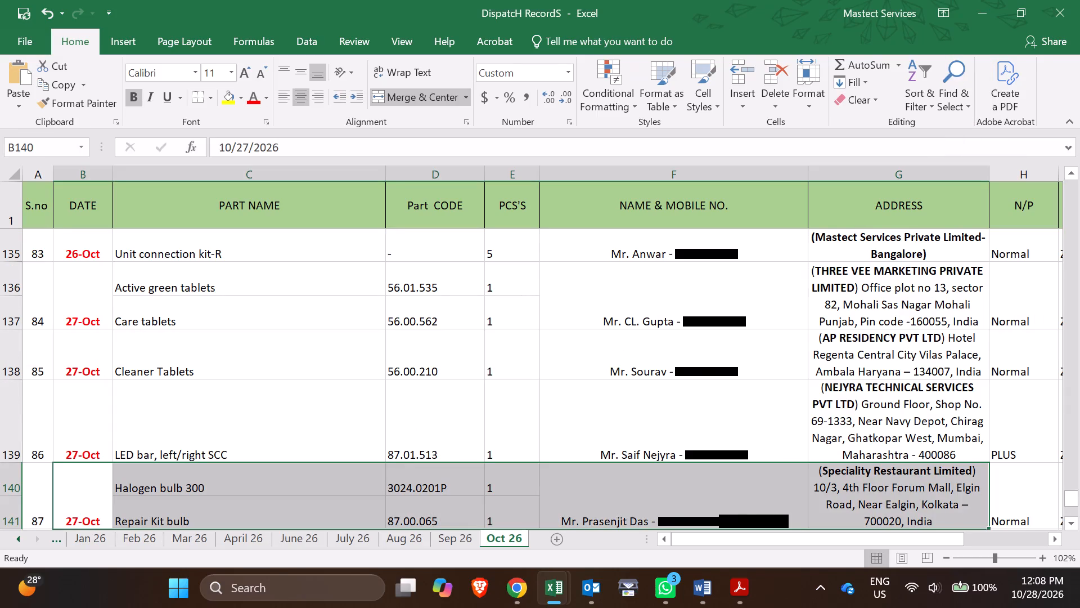
scroll(566, 366, "up", 2)
left_click(566, 366)
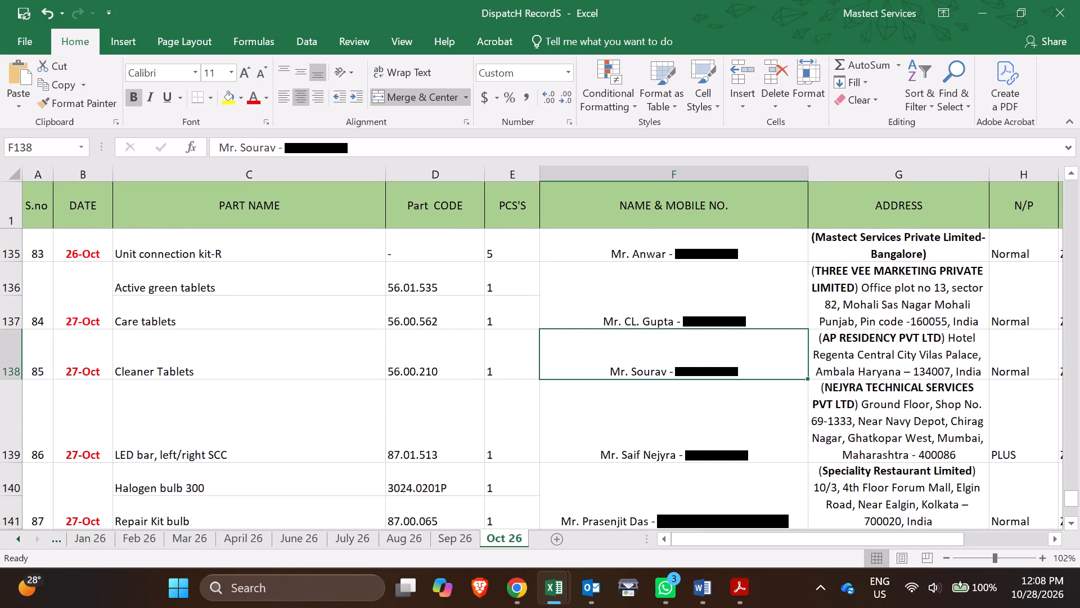
key("ctrl+s")
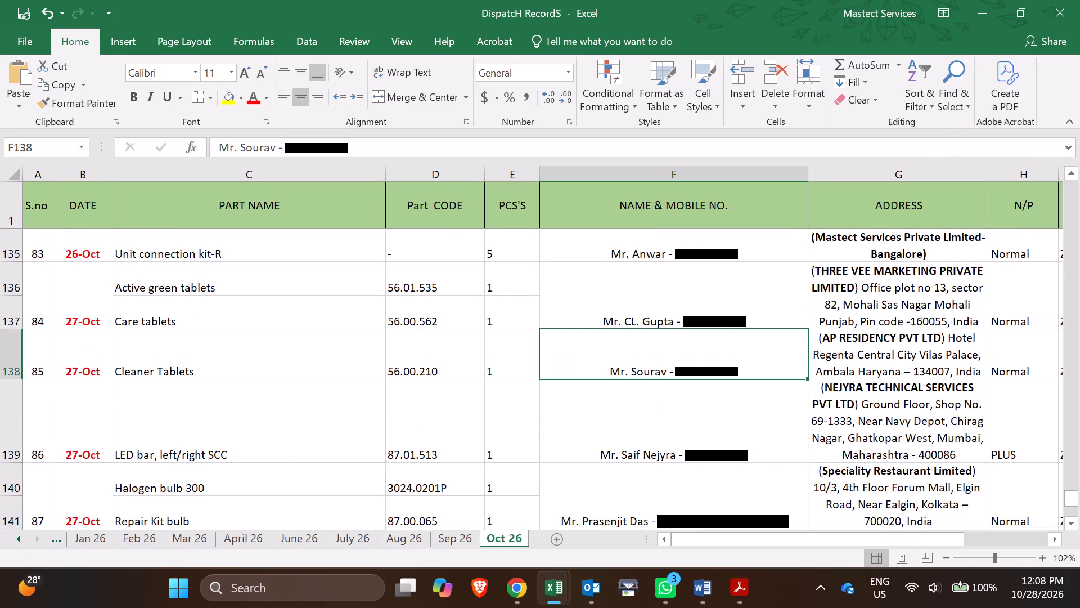
left_click(16, 355)
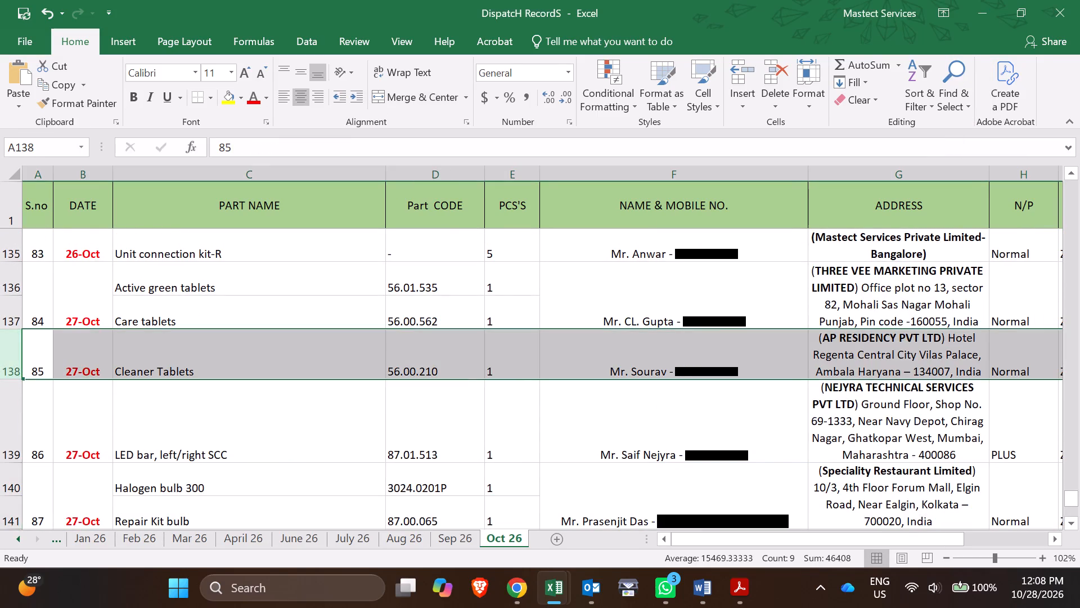
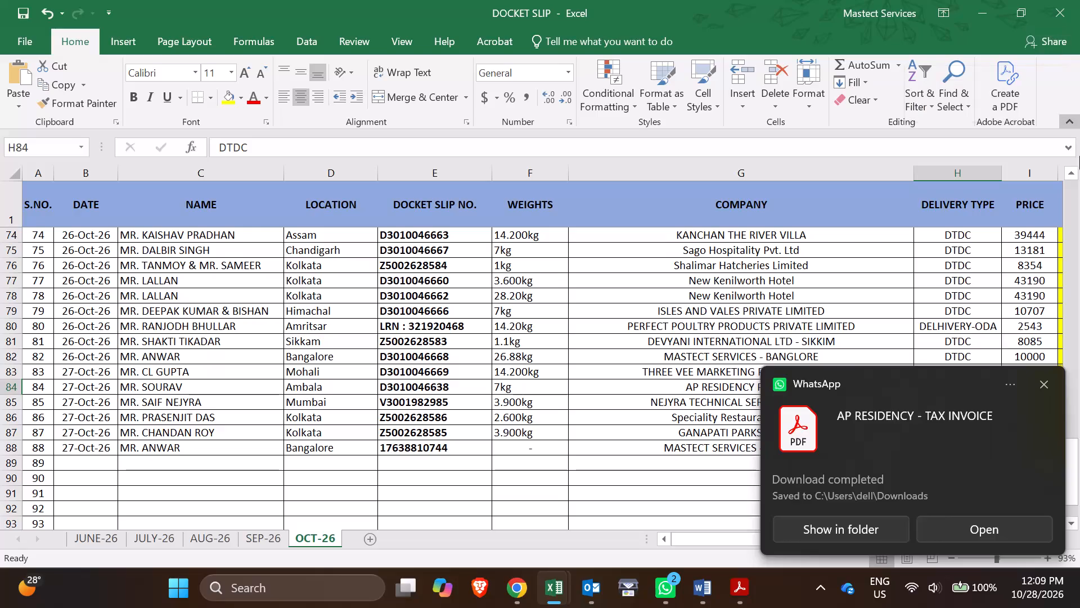
Dismiss the AP RESIDENCY tax invoice download notification and go to the name in the AP RESIDENCY PVT LTD row.
left_click(1047, 386)
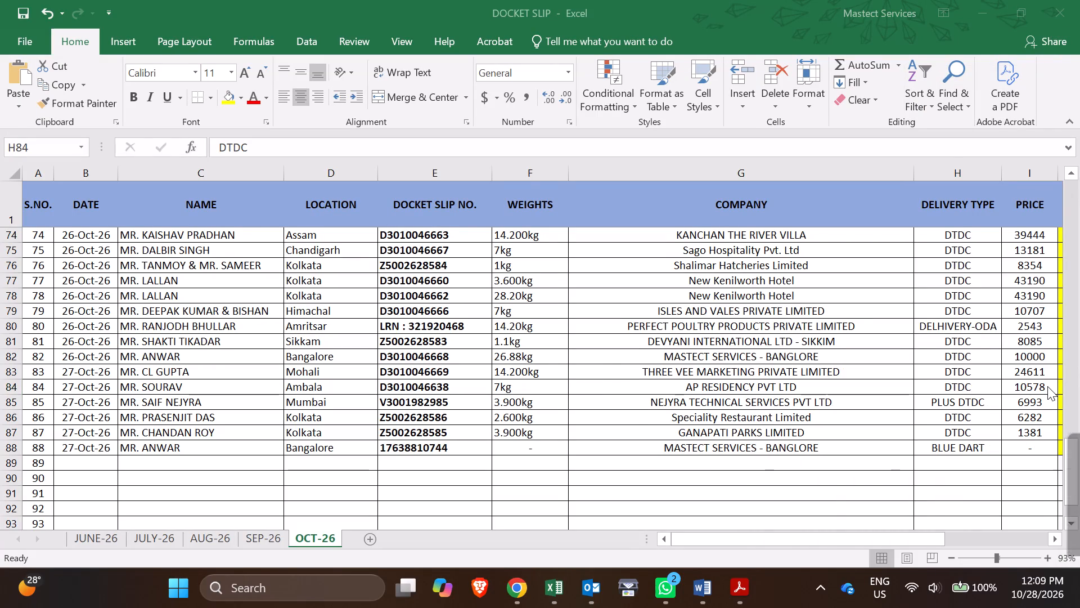
key("Left")
key("Left")
key("Left")
key("Left")
key("Left")
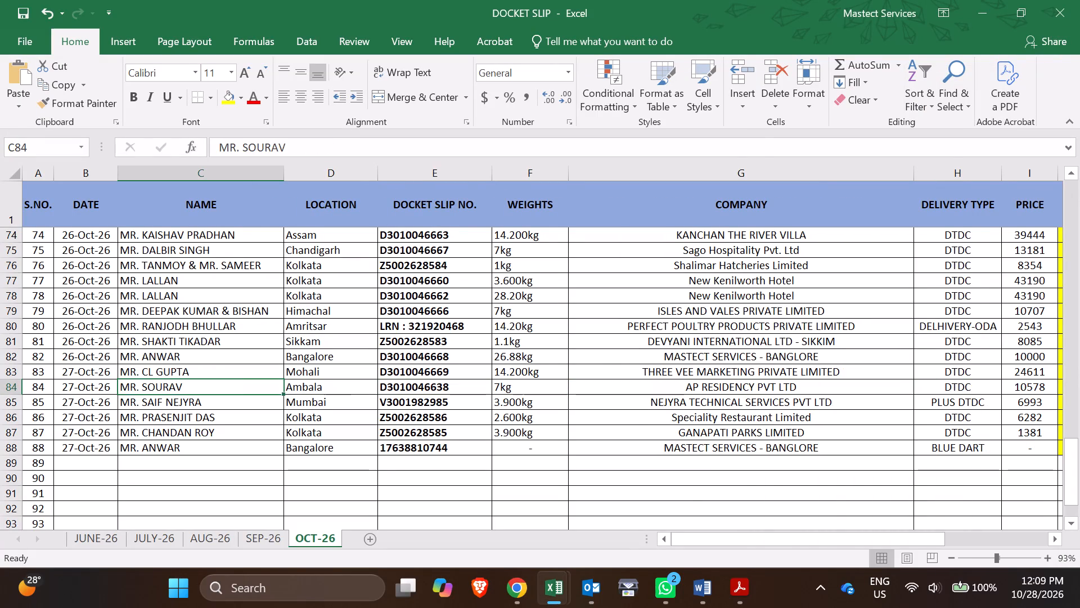
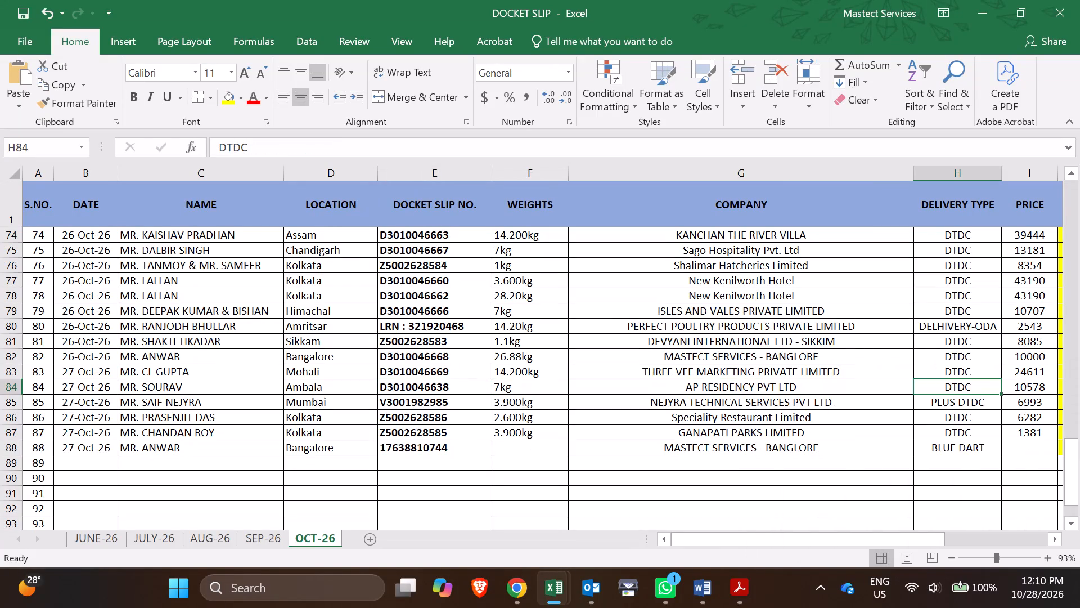
Check the MAIL entry of the AP RESIDENCY PVT LTD row on the OCT-26 sheet and save the workbook.
key("Right")
key("Right")
key("Right")
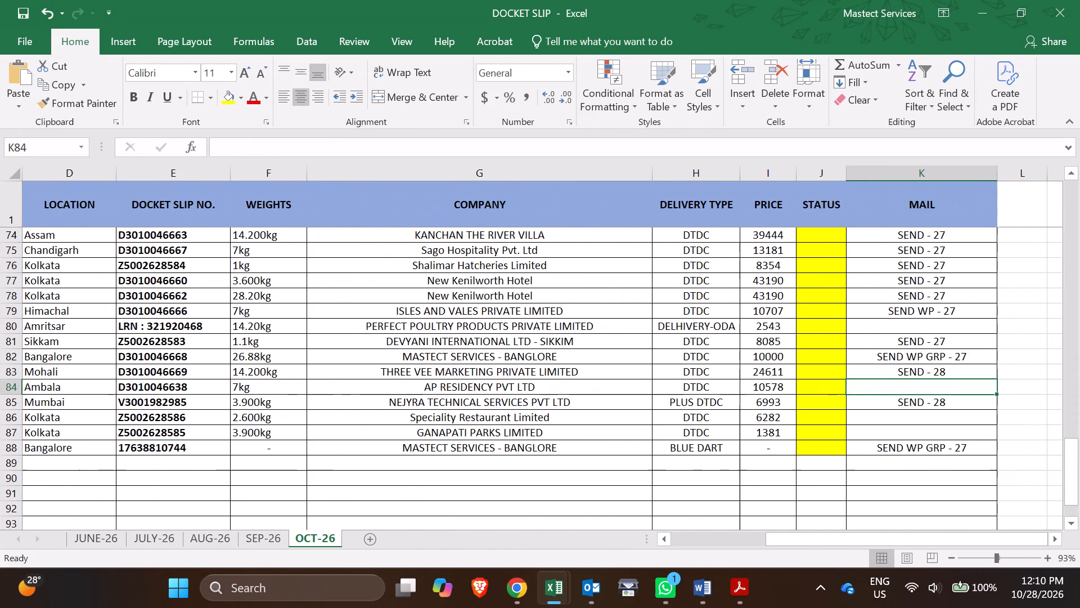
key("ctrl+s")
key("ctrl+s")
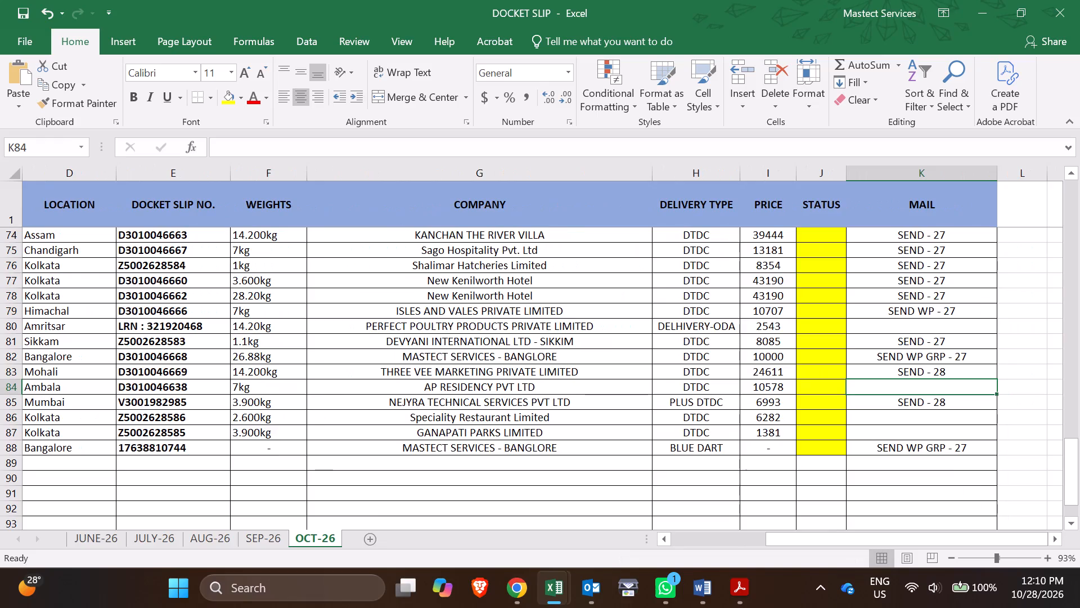
Switch to the DispatcH RecordS workbook and copy the contact's mobile number from the 27-Oct AP RESIDENCY PVT LTD row.
key("alt+Tab")
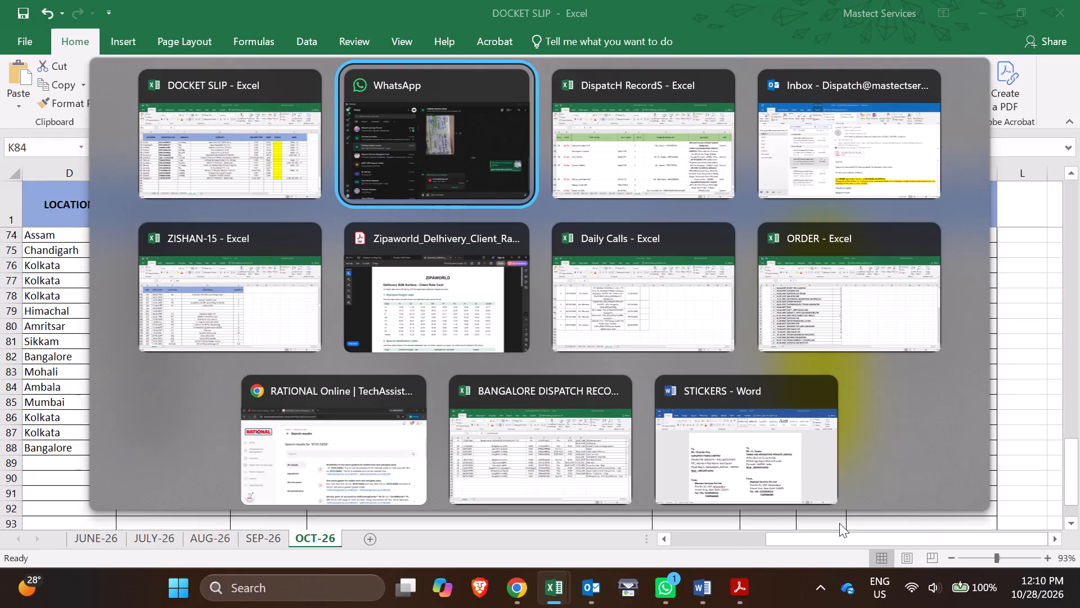
key("alt+Right")
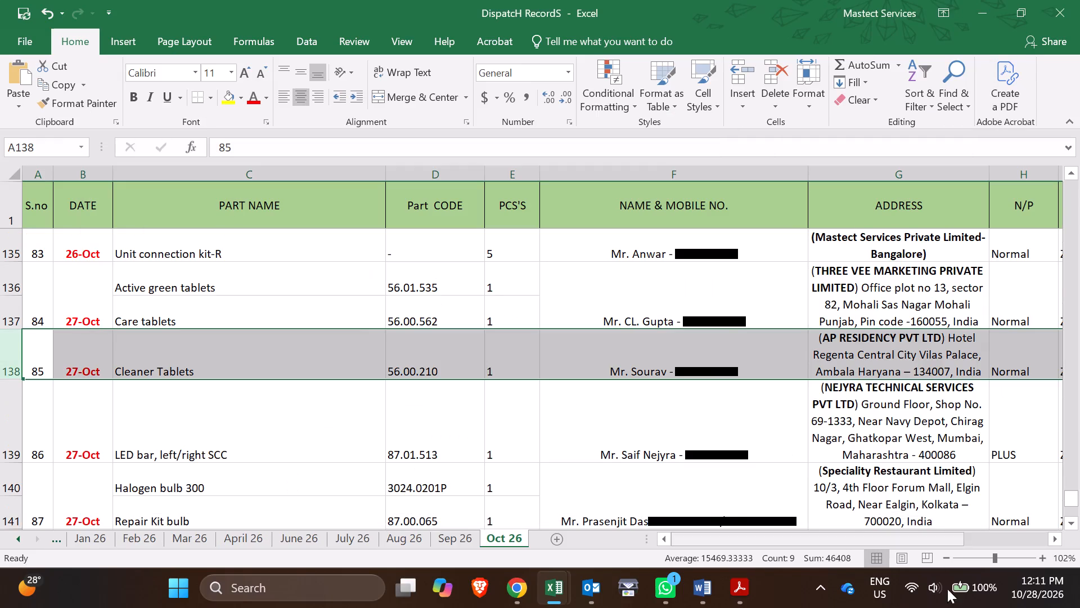
left_click(714, 350)
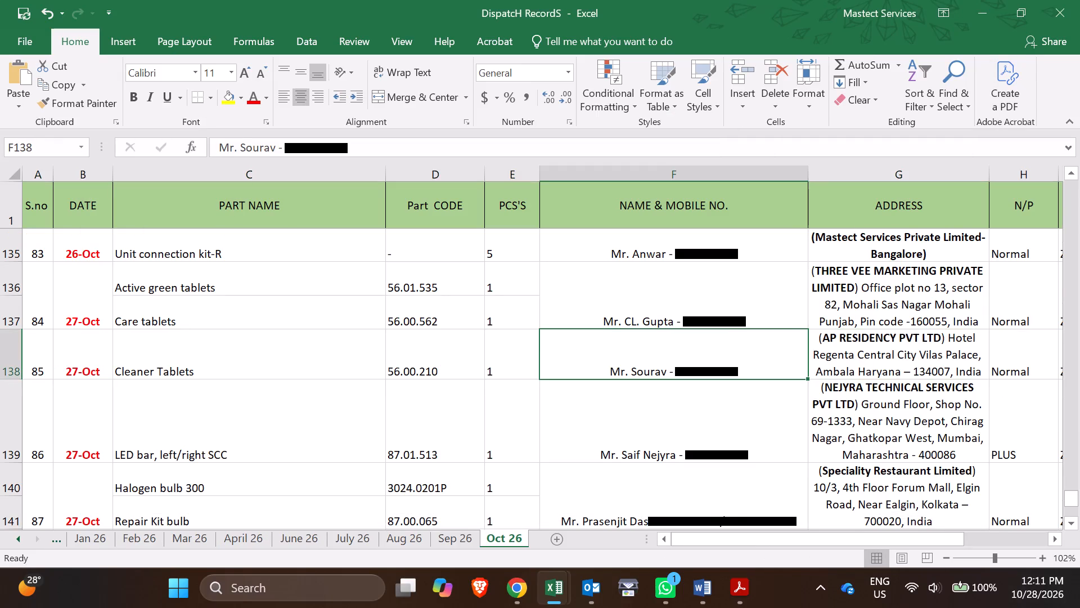
double_click(712, 372)
double_click(712, 372)
key("ctrl+c")
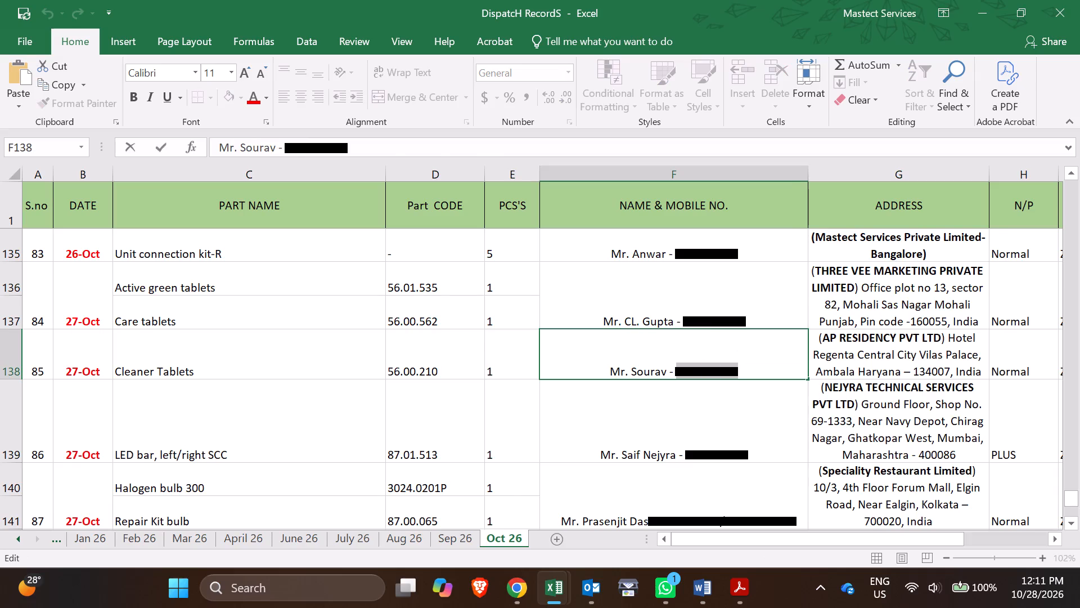
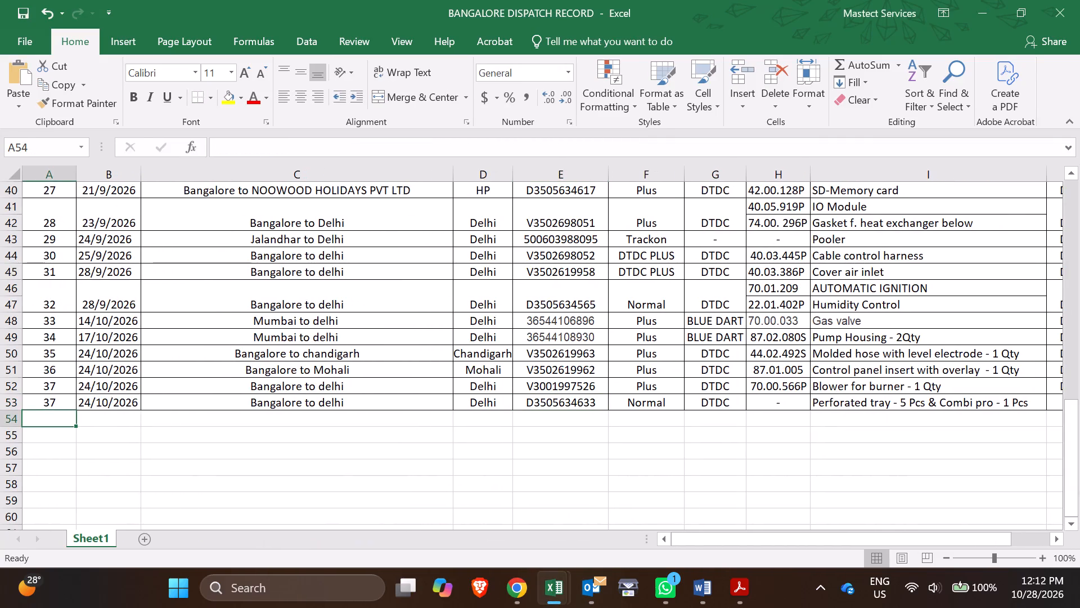
Enter serial number 38 in the first empty row of the Bangalore dispatch record, row 54.
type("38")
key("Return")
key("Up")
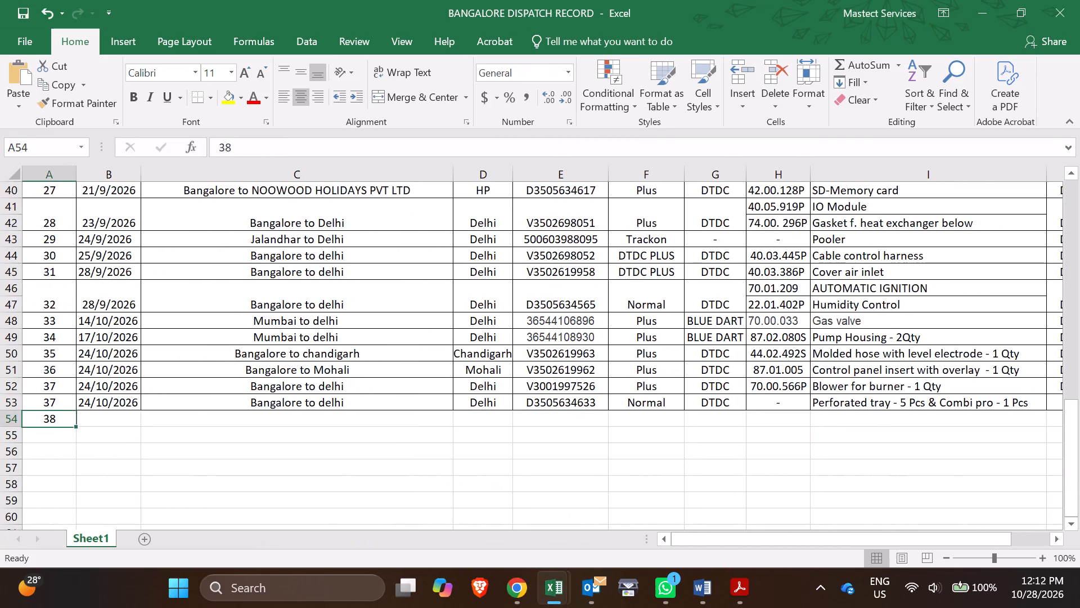
Fill the date of row 54 from the row above, save the workbook, and open the copied date for editing.
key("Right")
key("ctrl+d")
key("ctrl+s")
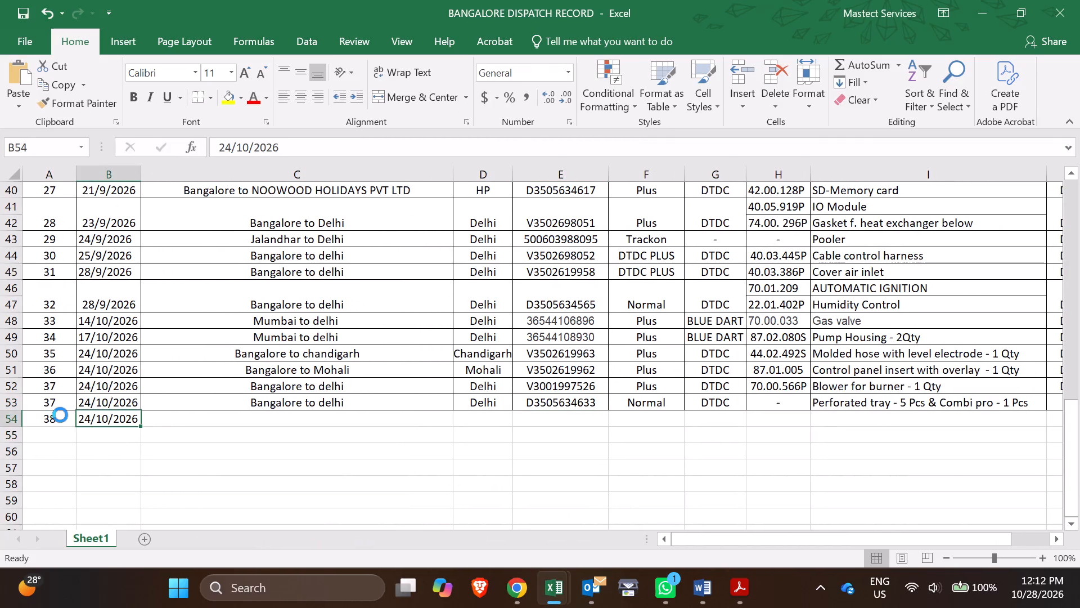
left_click(231, 154)
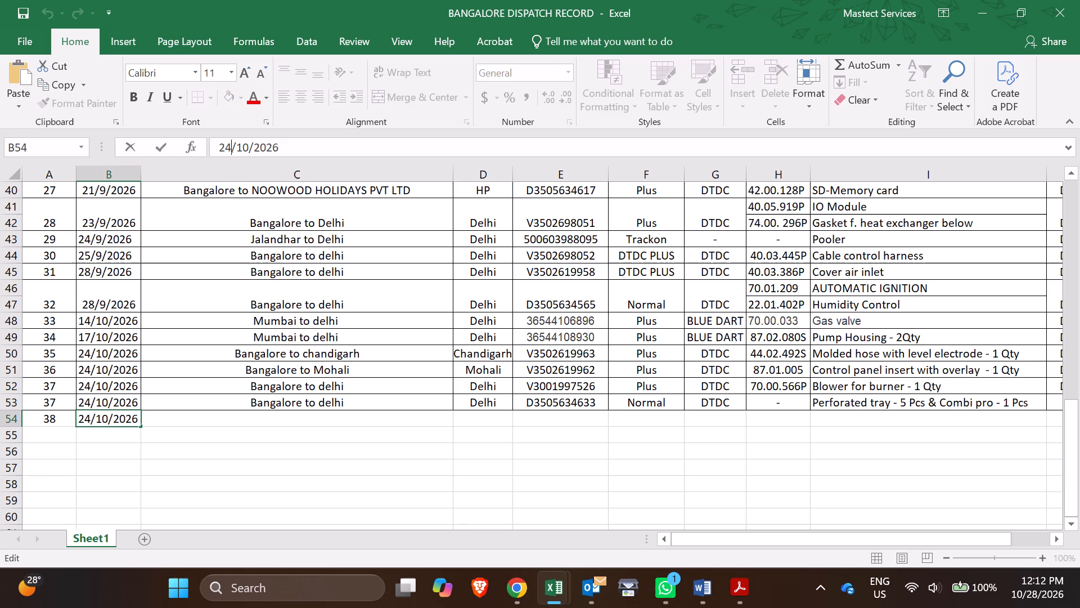
Set the date of entry 38 in the Bangalore dispatch record to 27/10/2026.
key("BackSpace")
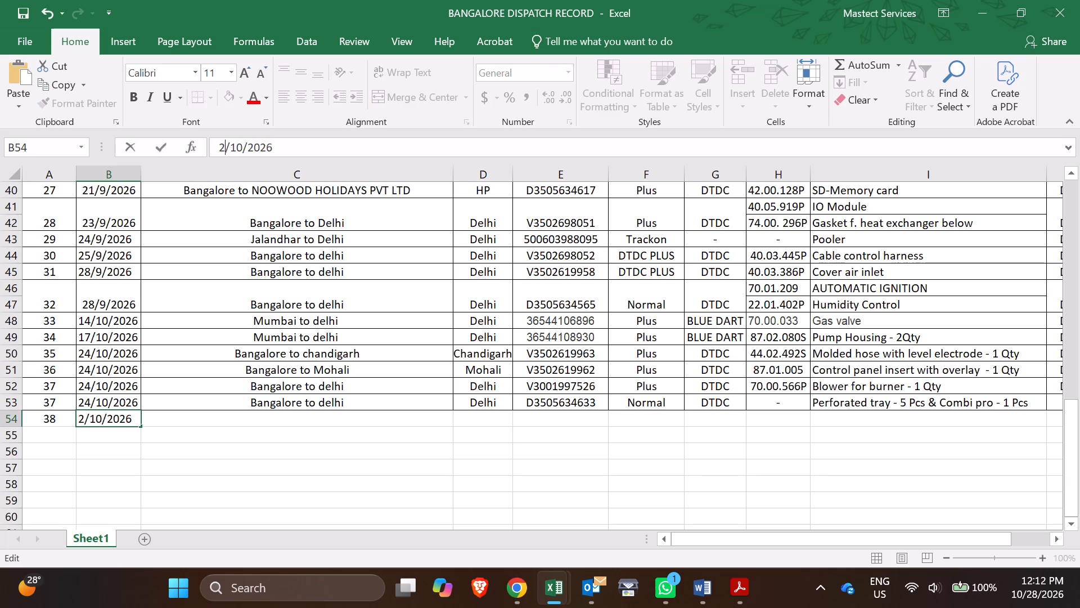
key("7")
key("Return")
key("Up")
key("Right")
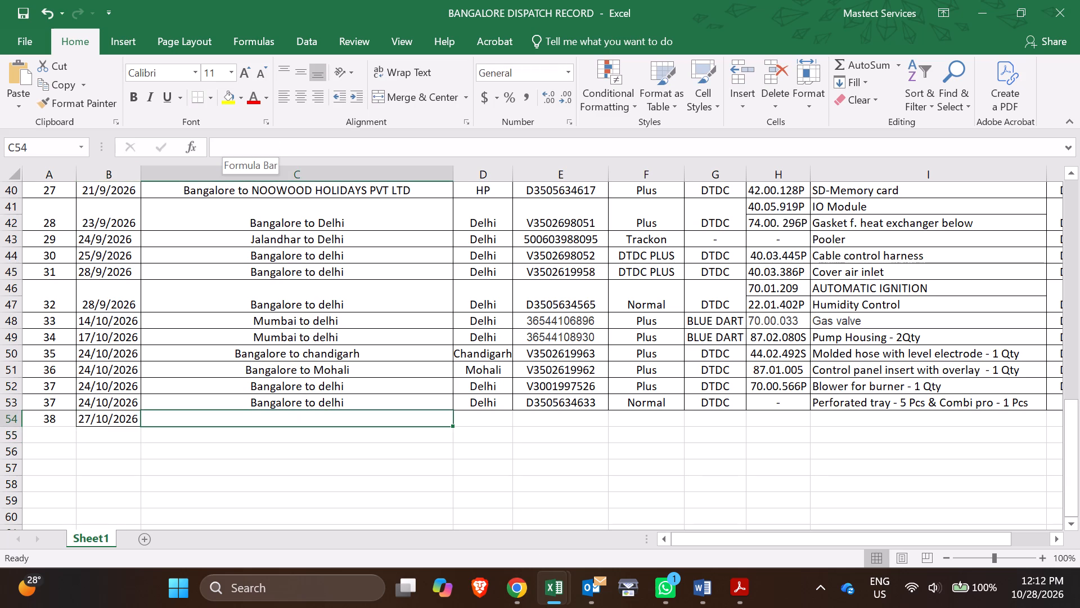
Enter the route for entry 38 in the Bangalore dispatch record as "Mumbai to delhi - From NEJYRA".
key("ctrl+s")
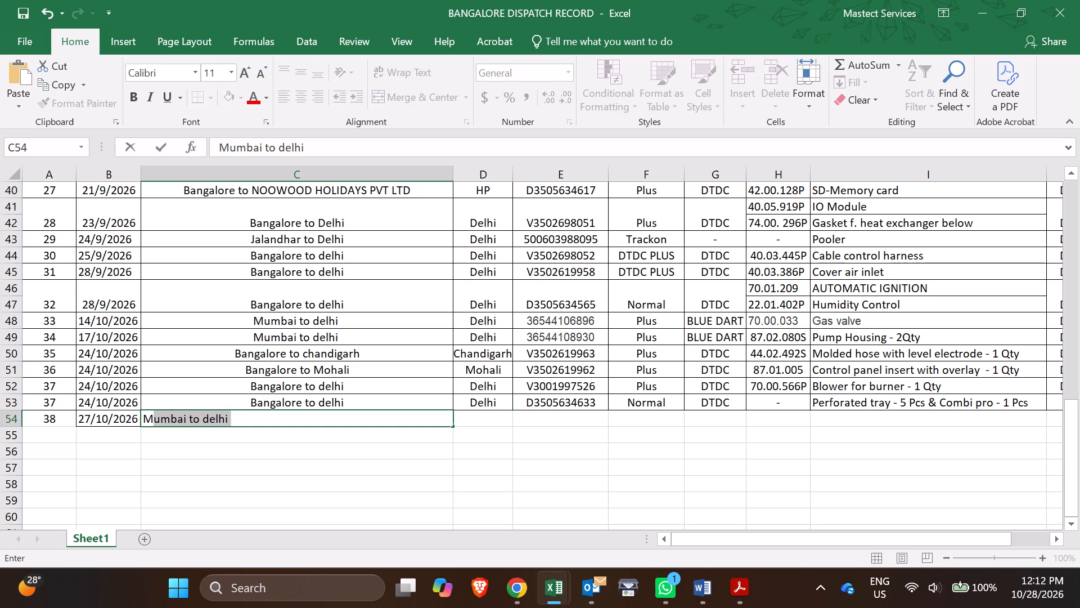
key("Return")
key("Up")
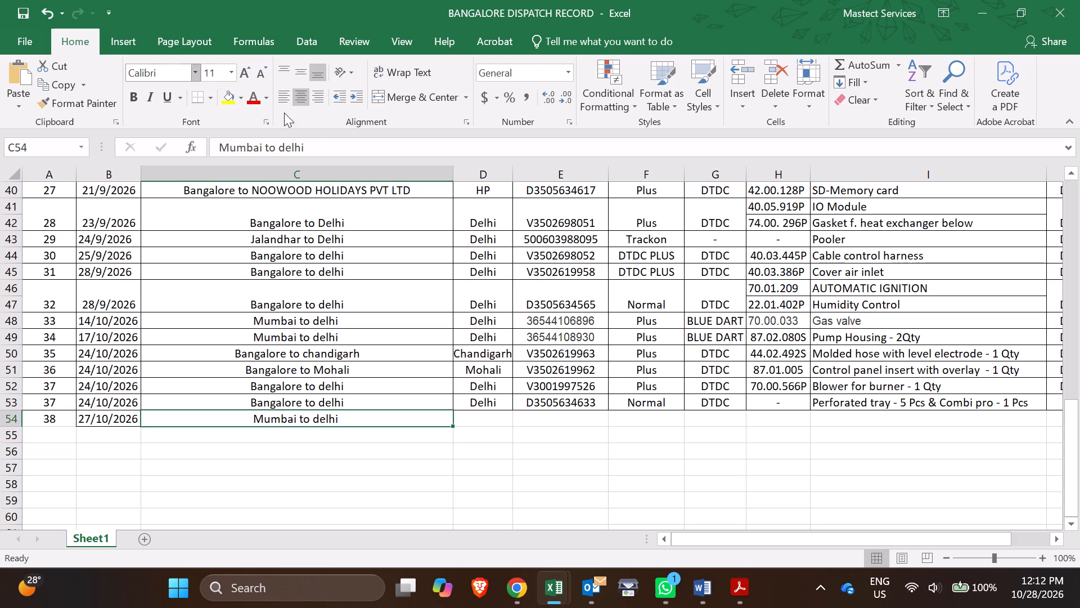
left_click(323, 150)
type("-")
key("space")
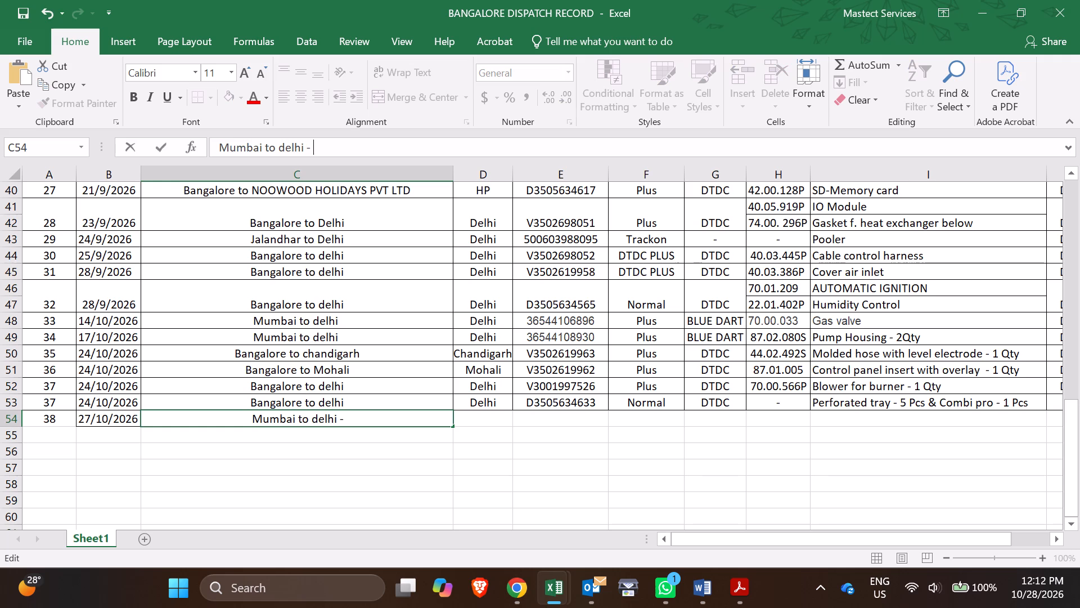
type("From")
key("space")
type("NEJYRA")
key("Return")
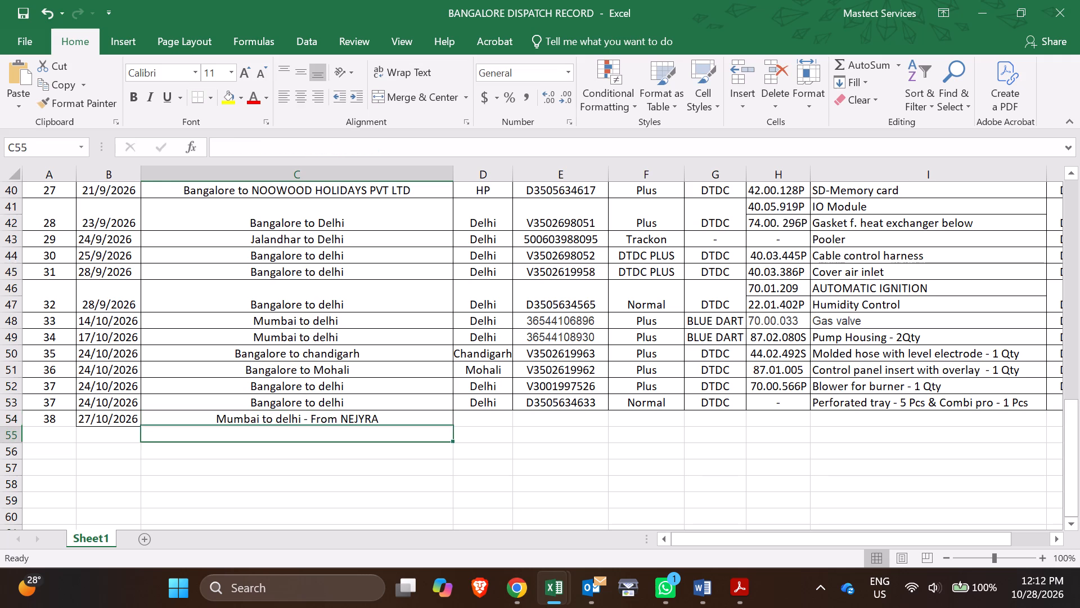
Fill in the destination for entry 38 as Delhi by copying it from the row above, and save the workbook.
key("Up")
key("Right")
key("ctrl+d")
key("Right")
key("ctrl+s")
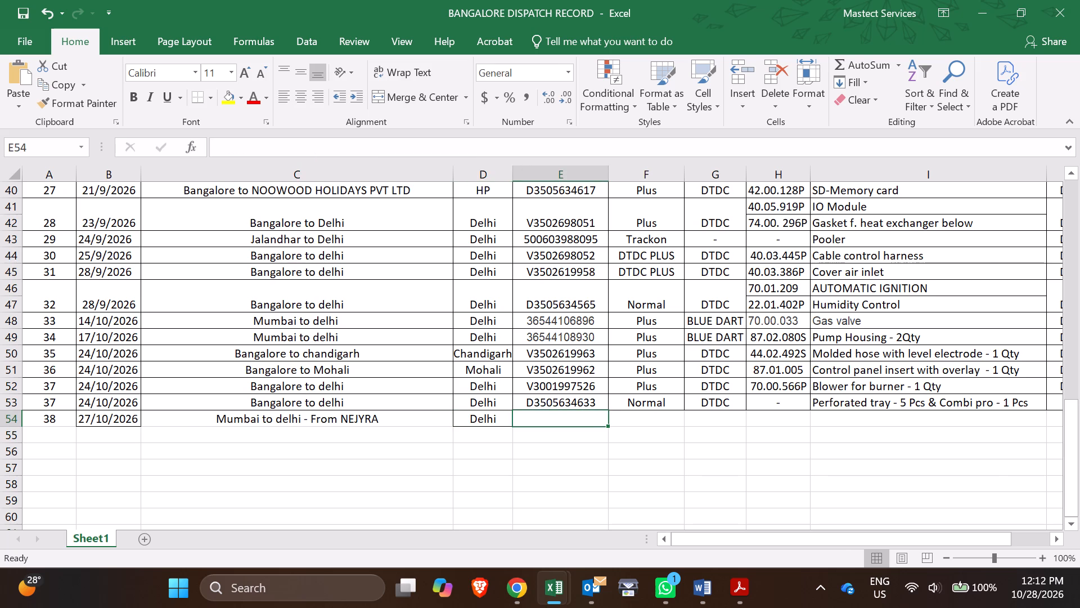
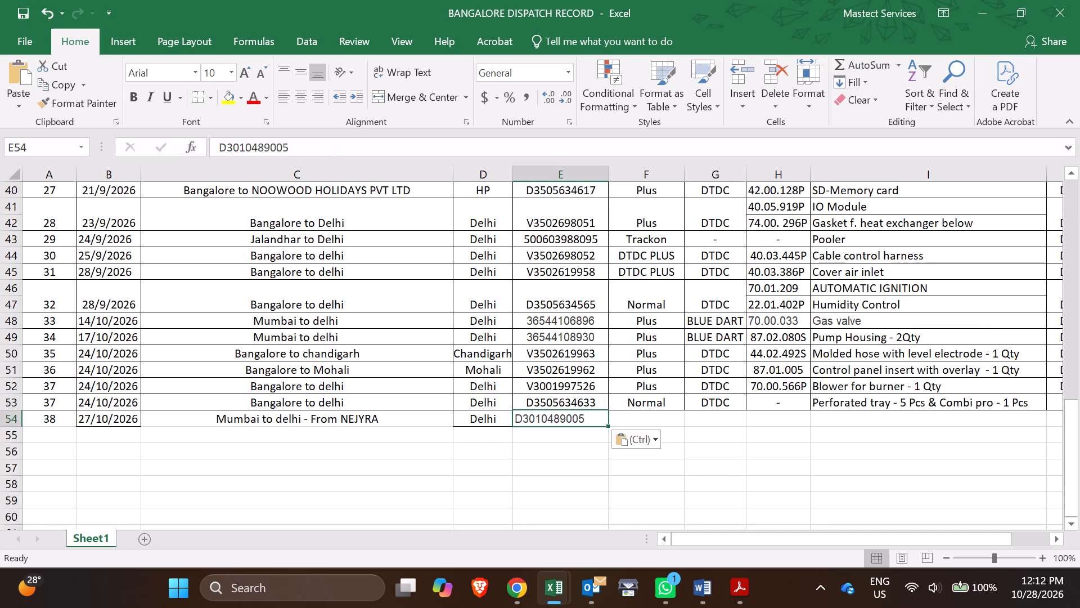
left_click(250, 74)
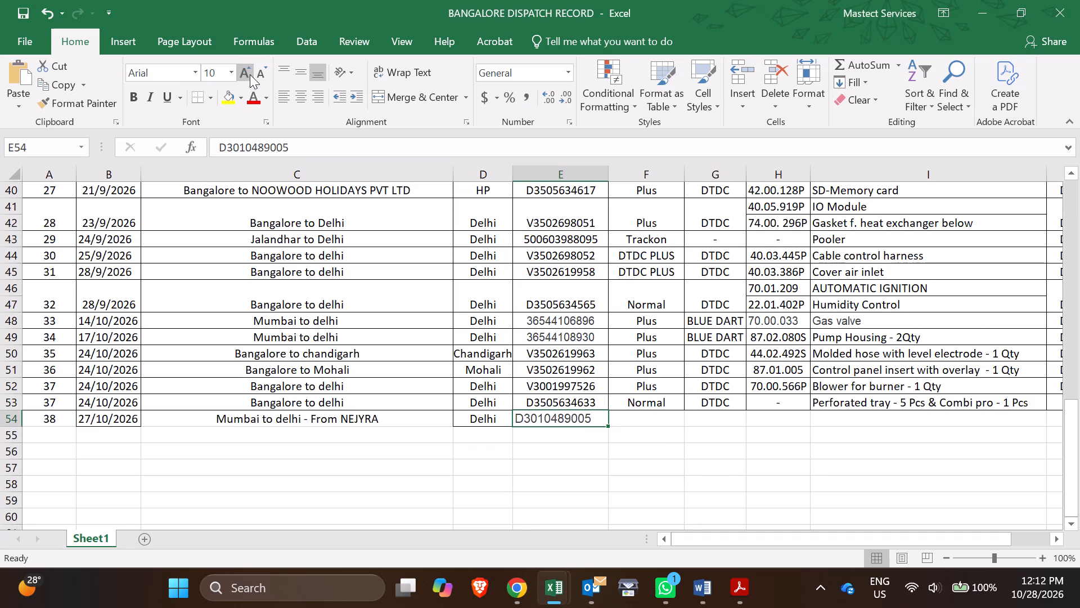
left_click(197, 77)
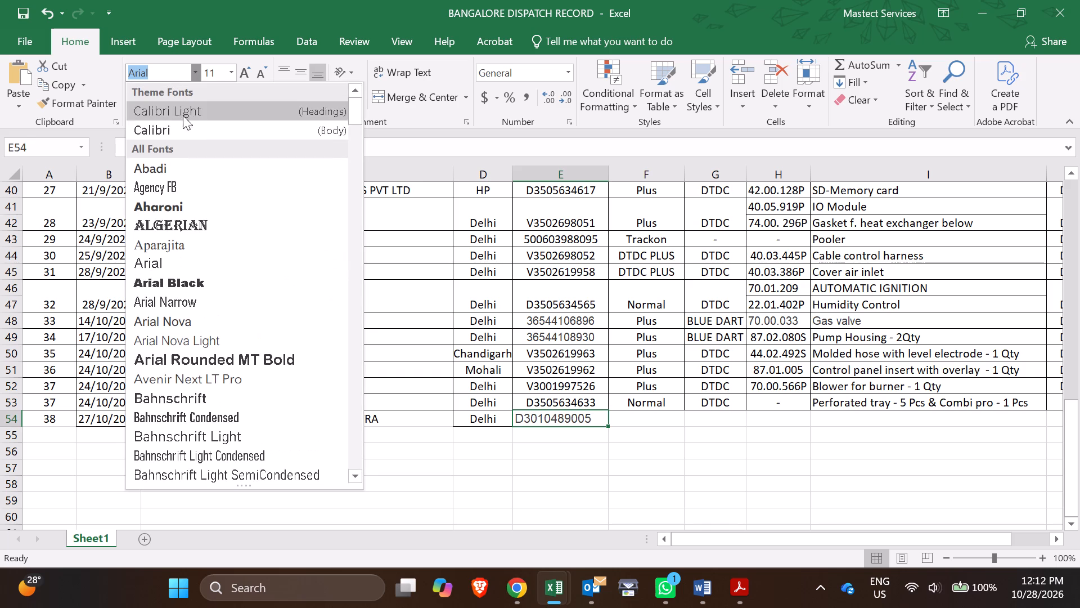
left_click(181, 123)
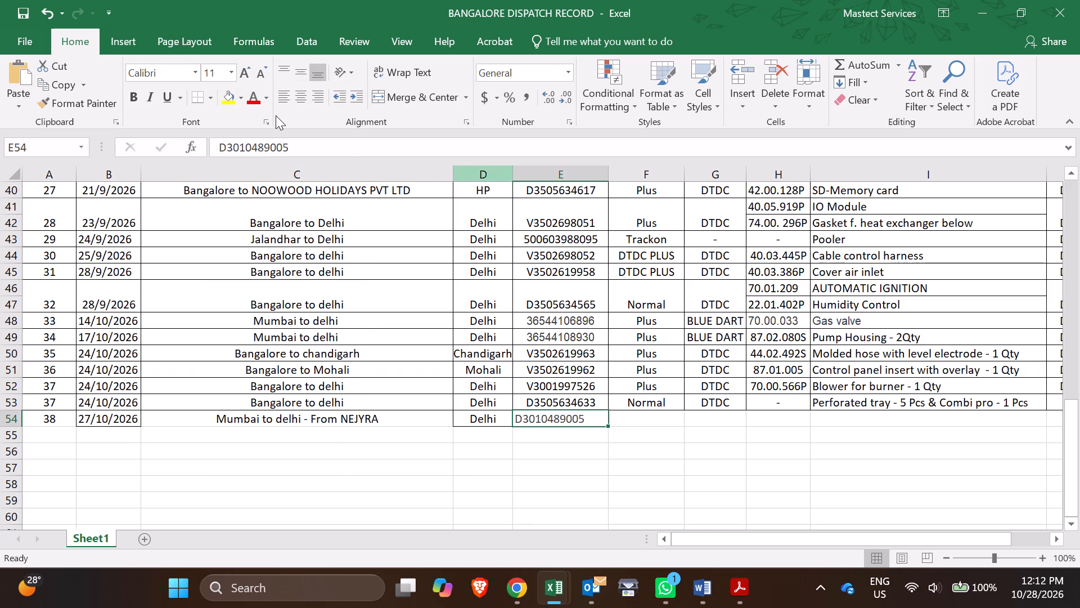
left_click(292, 102)
Fill entry 38's service, courier and part number cells from the row above with Normal, DTDC and a dash, and save the workbook.
key("Right")
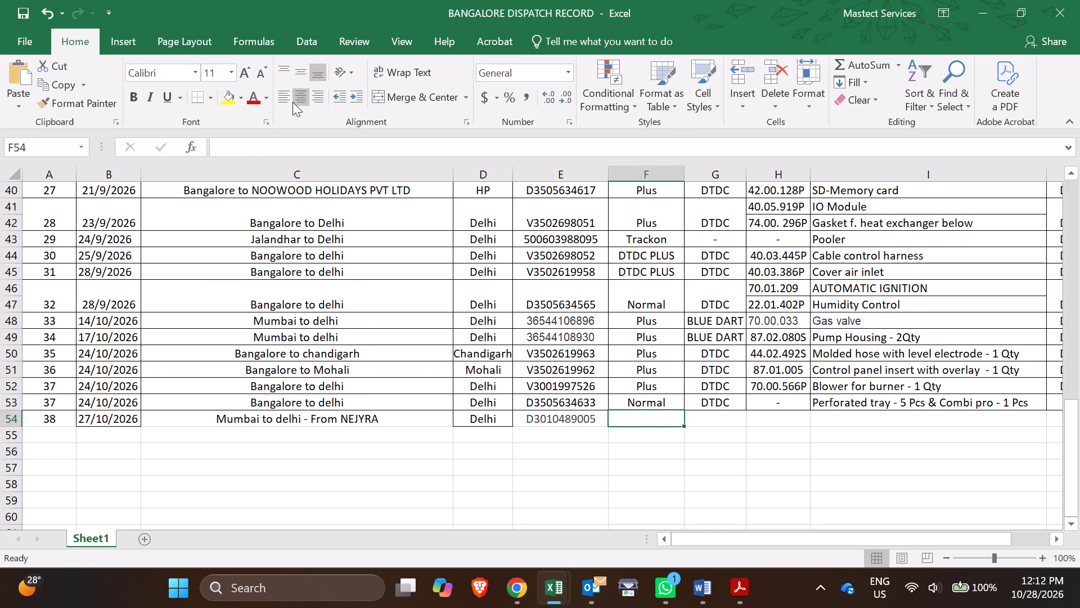
key("ctrl+d")
key("Right")
key("ctrl+d")
key("Right")
key("ctrl+s")
key("ctrl+s")
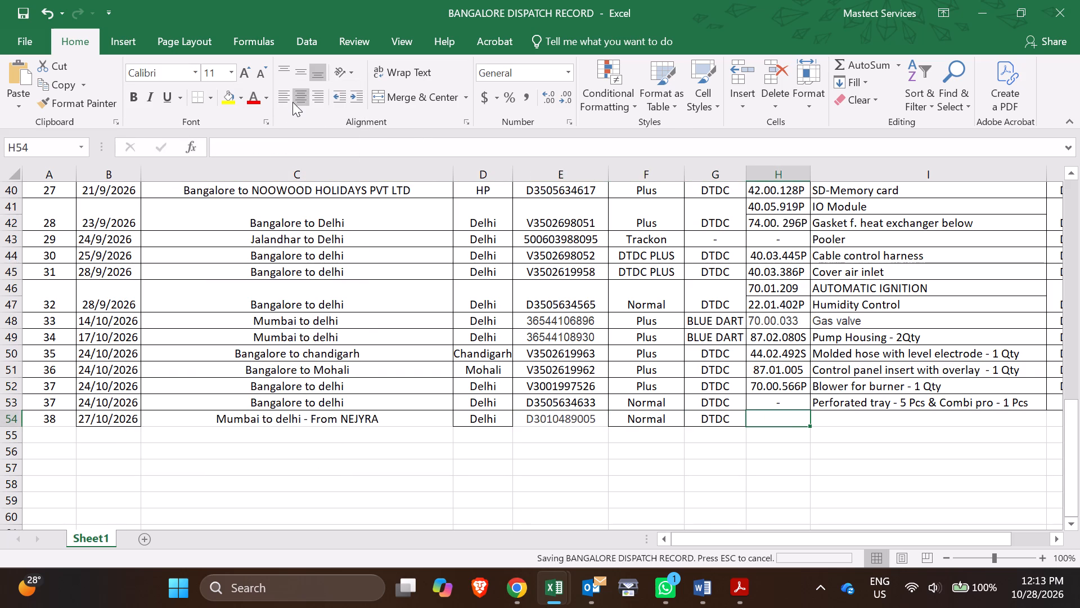
key("ctrl+d")
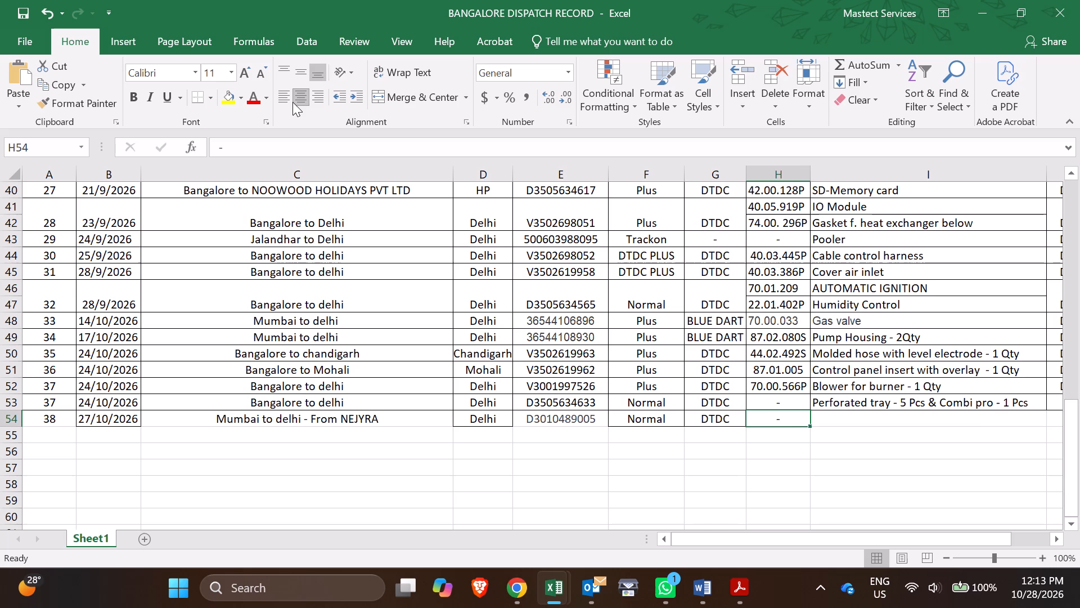
key("Right")
key("ctrl+s")
key("ctrl+s")
Enter the item description for entry 38, beginning with "Tab".
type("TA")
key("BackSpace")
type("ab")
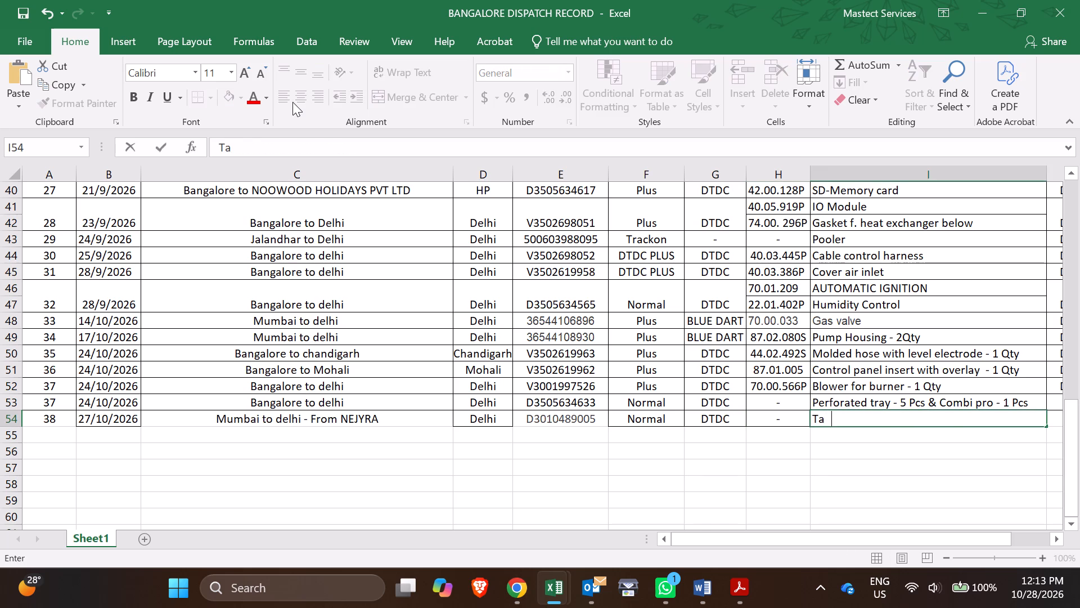
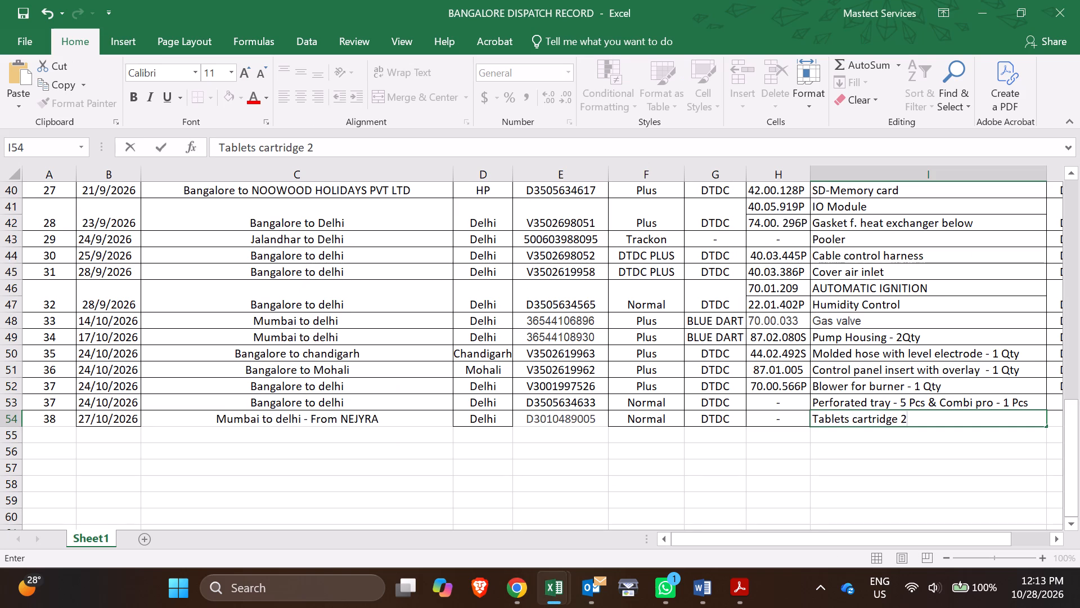
Capitalize the second word of entry 38's item description so it reads Tablets Cartridge 2.
left_click(855, 419)
key("BackSpace")
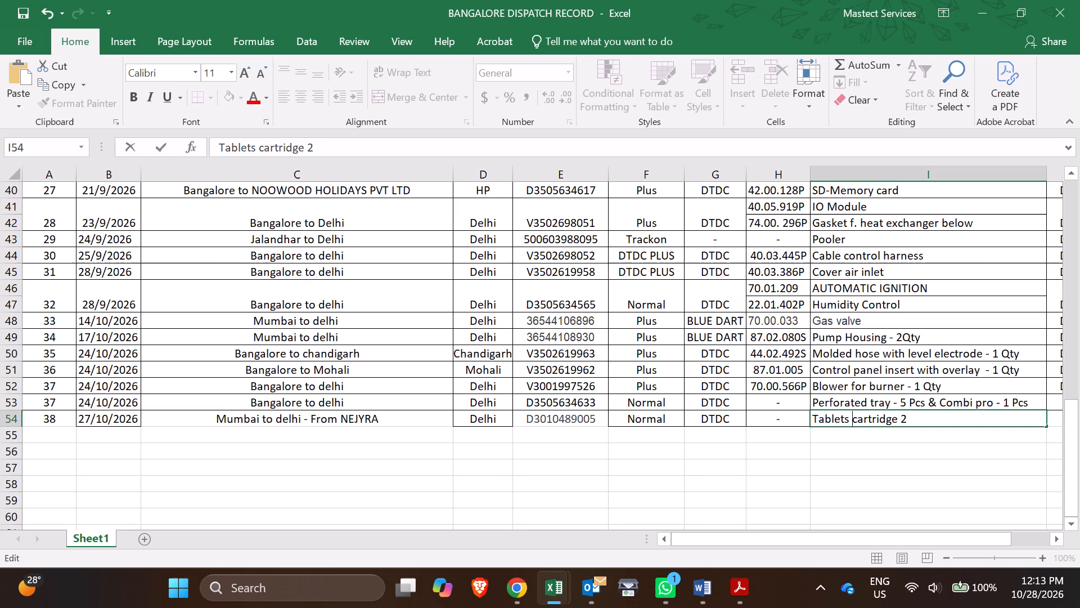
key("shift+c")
key("Return")
Apply all borders to the entry 38 row, from the serial number through the status column.
key("Up")
key("Right")
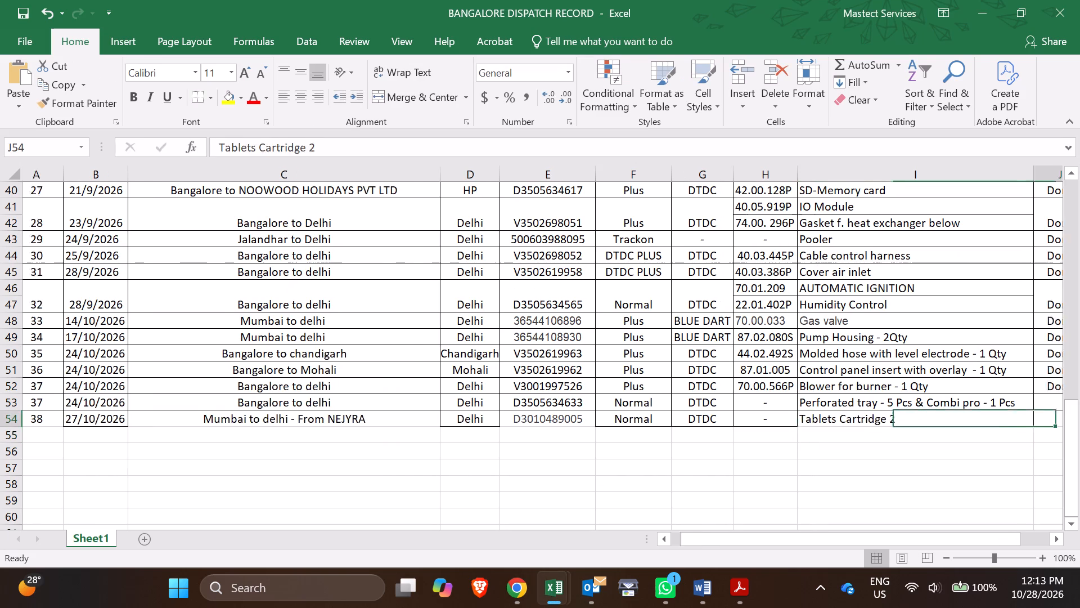
key("Left")
key("Left")
key("Left")
key("Left")
key("Left")
key("Left")
key("Left")
key("Left")
key("Left")
key("Left")
key("Left")
key("Left")
key("Left")
key("Left")
key("Left")
key("Left")
key("Left")
key("Left")
key("Left")
key("Left")
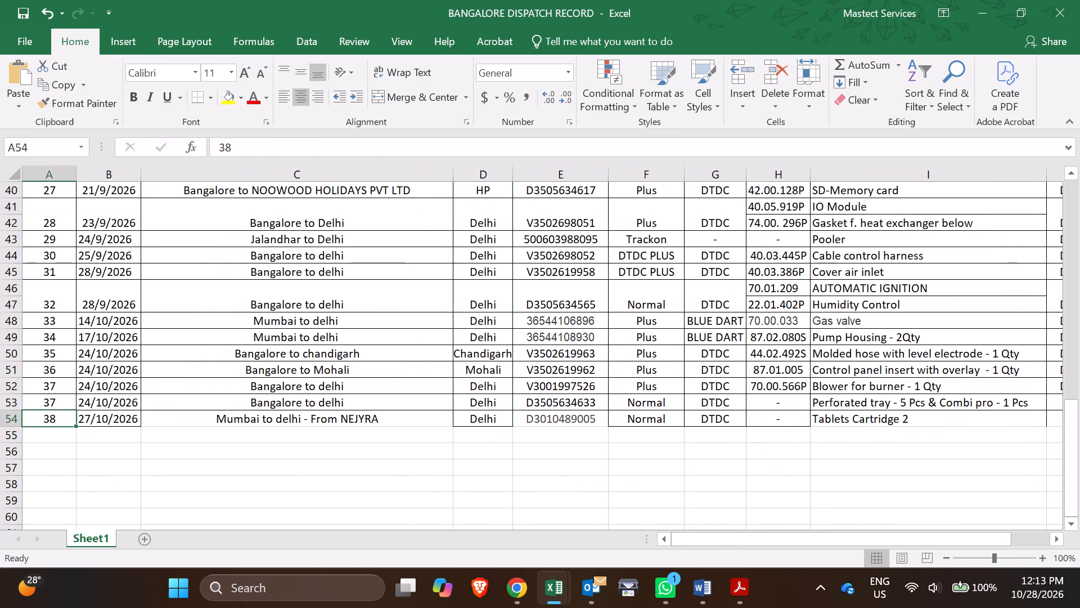
key("ctrl+shift+Right")
key("shift+Right")
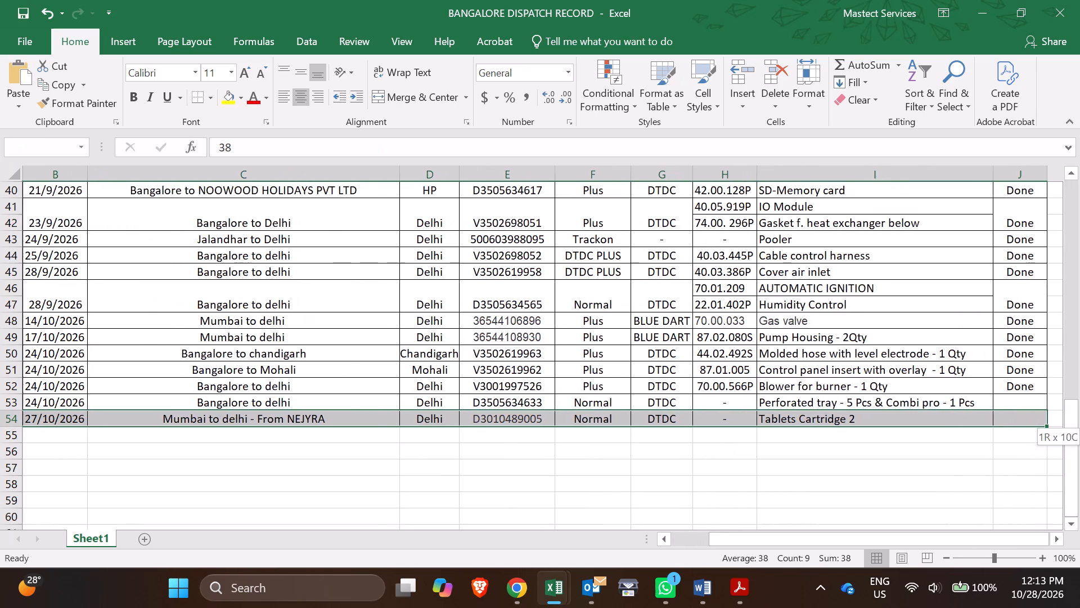
key("shift+Right")
key("shift+Left")
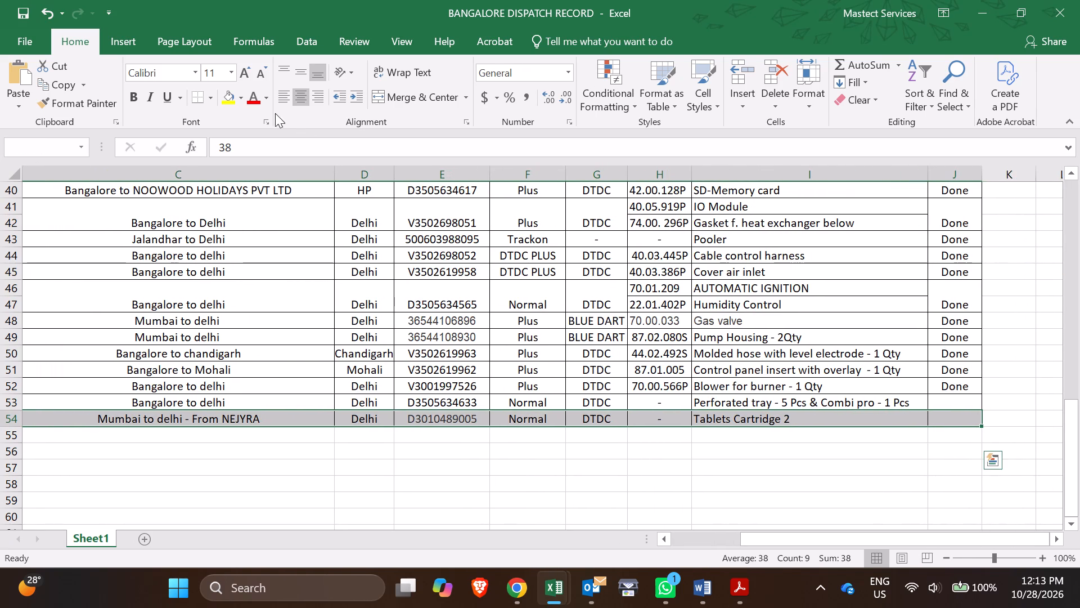
left_click(211, 97)
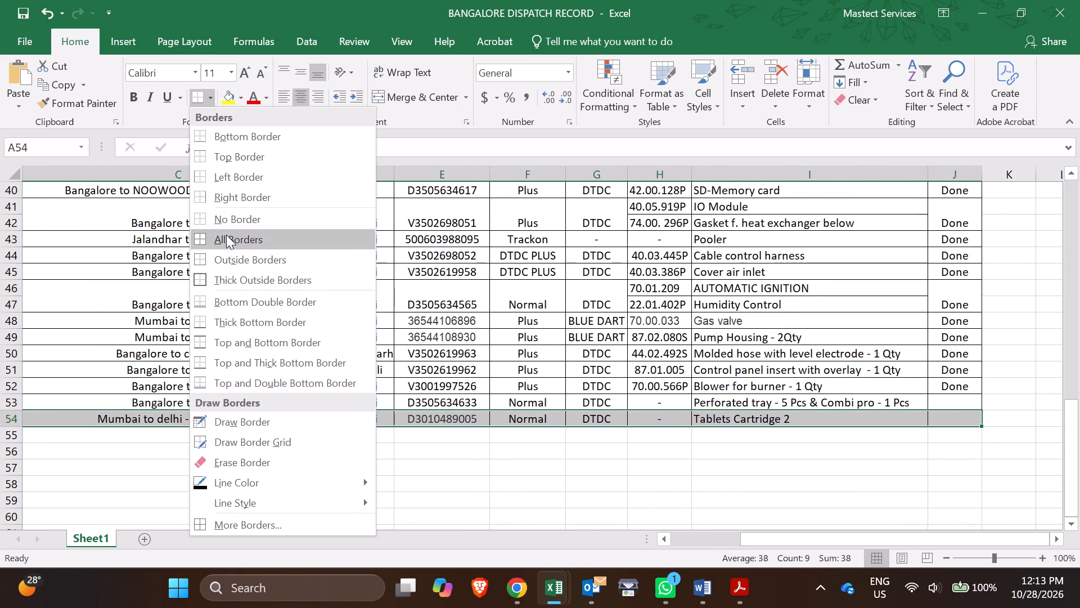
Apply all borders to the entry 38 row of the Bangalore dispatch record and save the workbook.
left_click(226, 235)
scroll(436, 350, "right", 4)
key("ctrl+s")
key("ctrl+s")
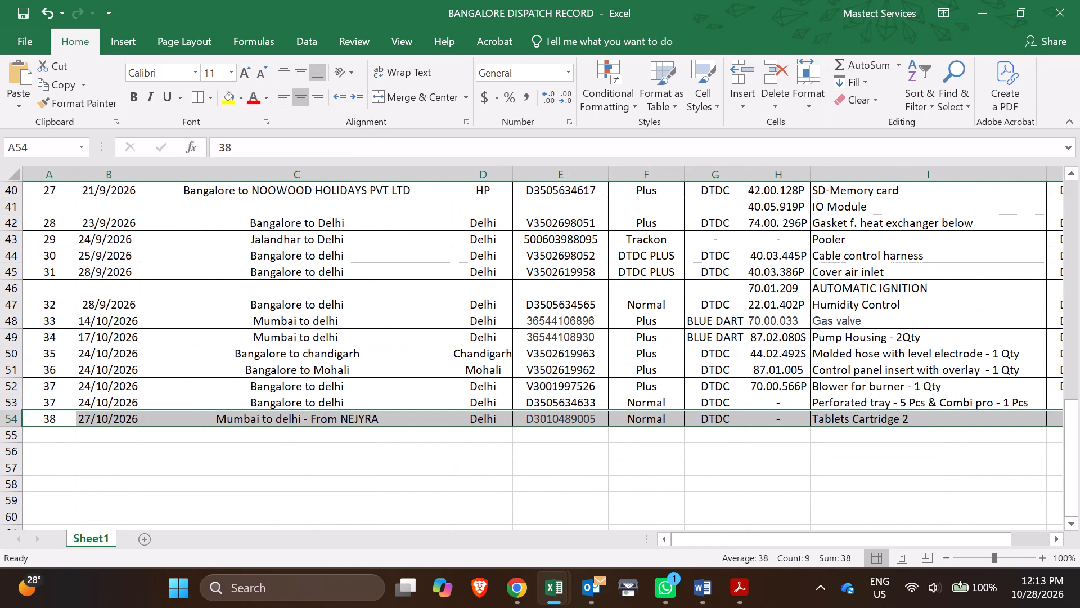
left_click(433, 416)
key("Right")
key("Right")
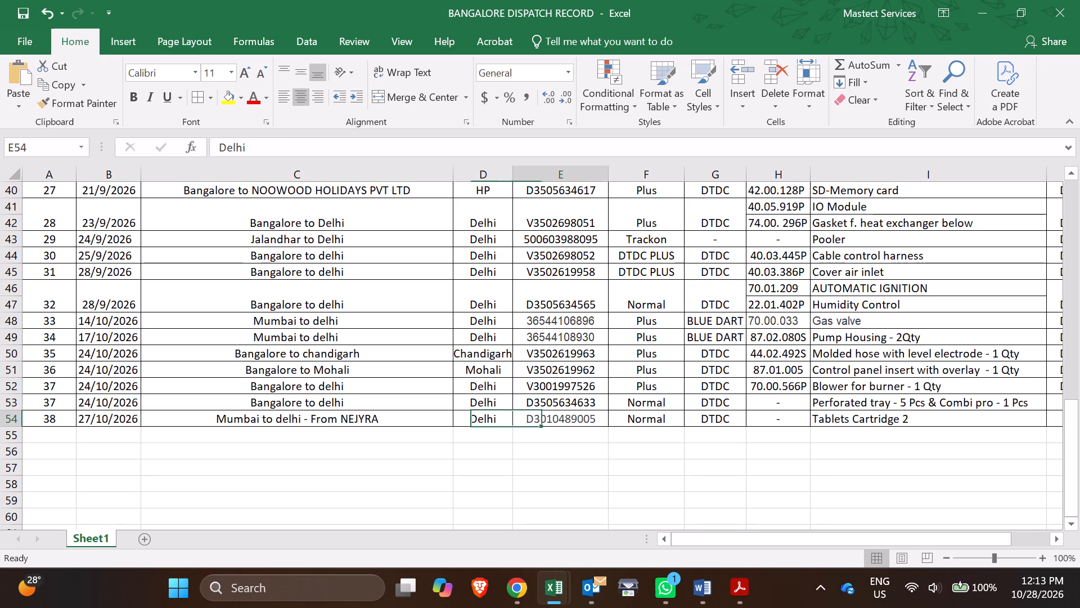
key("ctrl+c")
key("alt+Tab")
key("alt+Down")
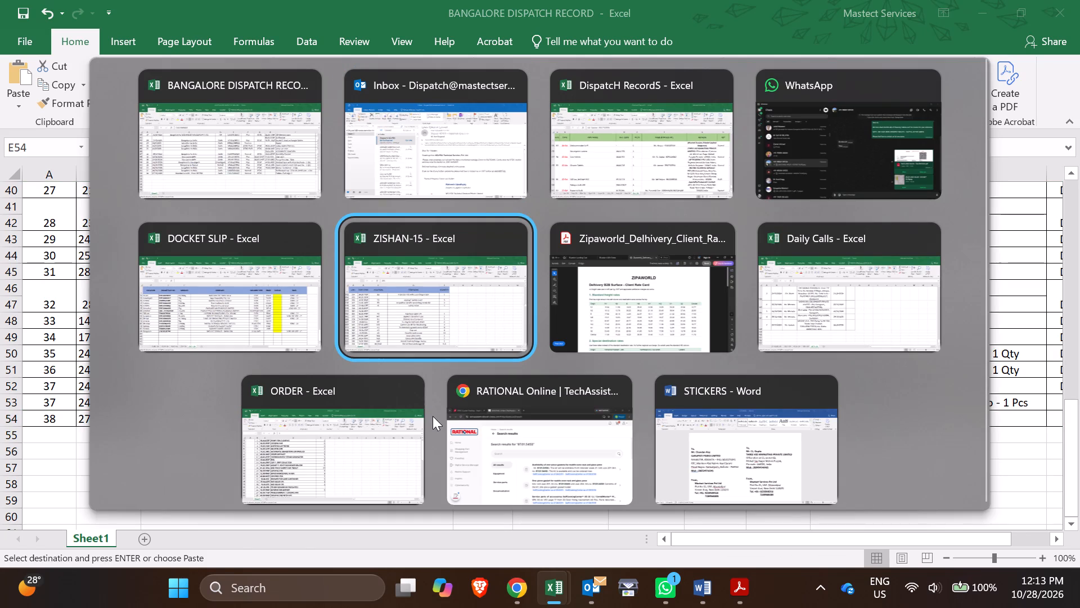
key("alt+Down")
key("alt+Right")
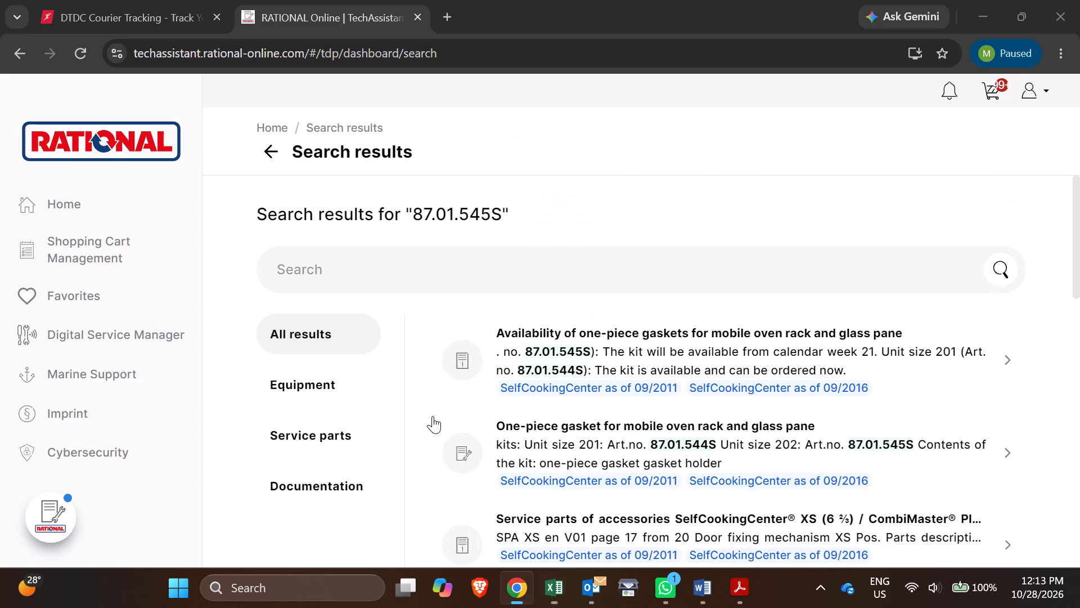
left_click(43, 10)
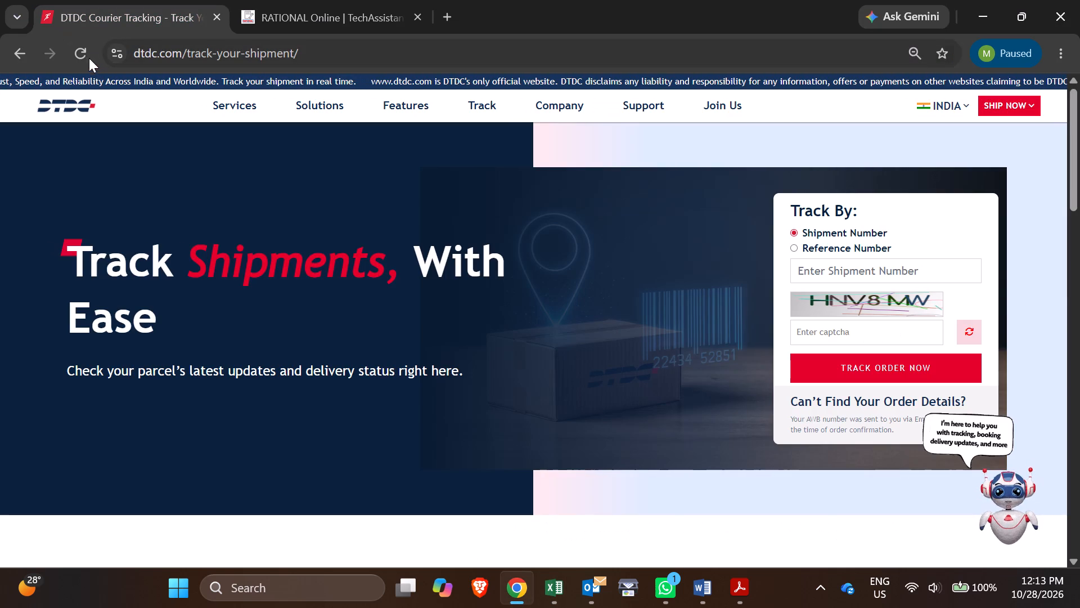
left_click(85, 56)
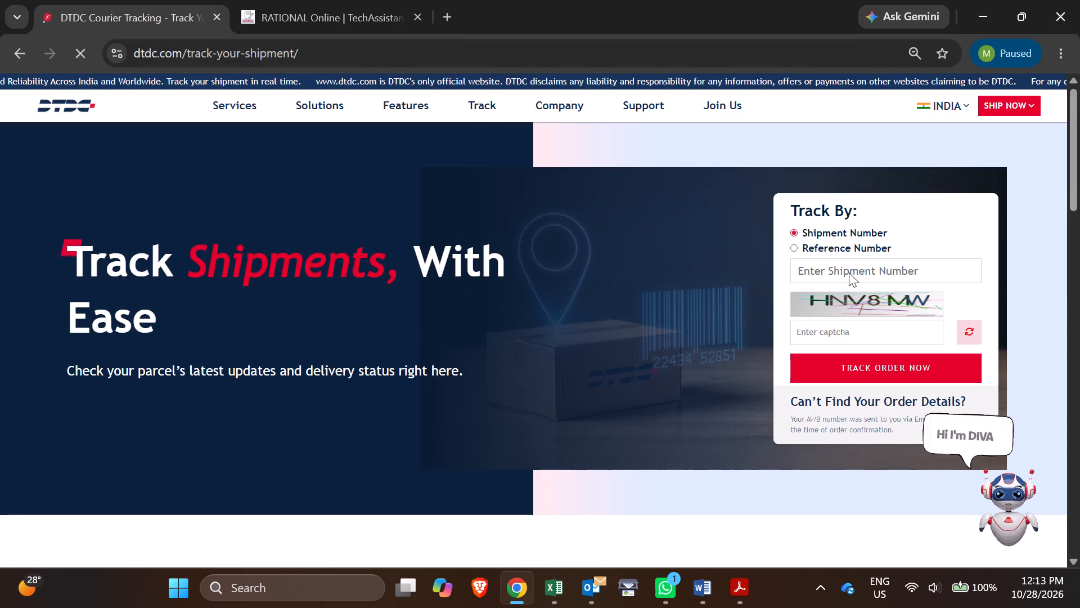
left_click(849, 267)
key("ctrl+v")
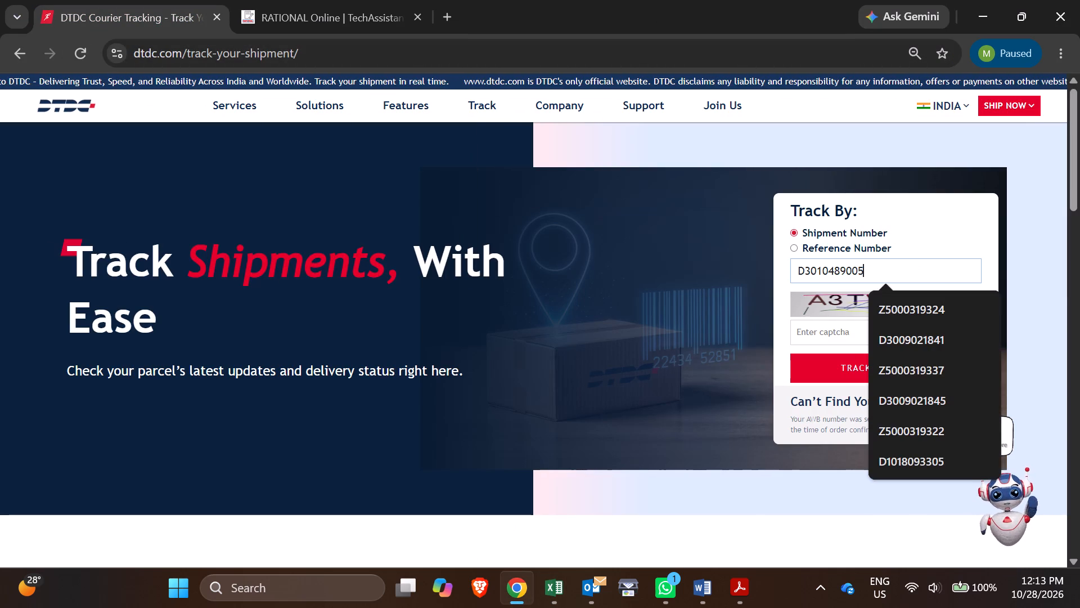
Fill in the captcha, track the DTDC shipment, and examine its delivery status and shipment progress.
left_click(848, 330)
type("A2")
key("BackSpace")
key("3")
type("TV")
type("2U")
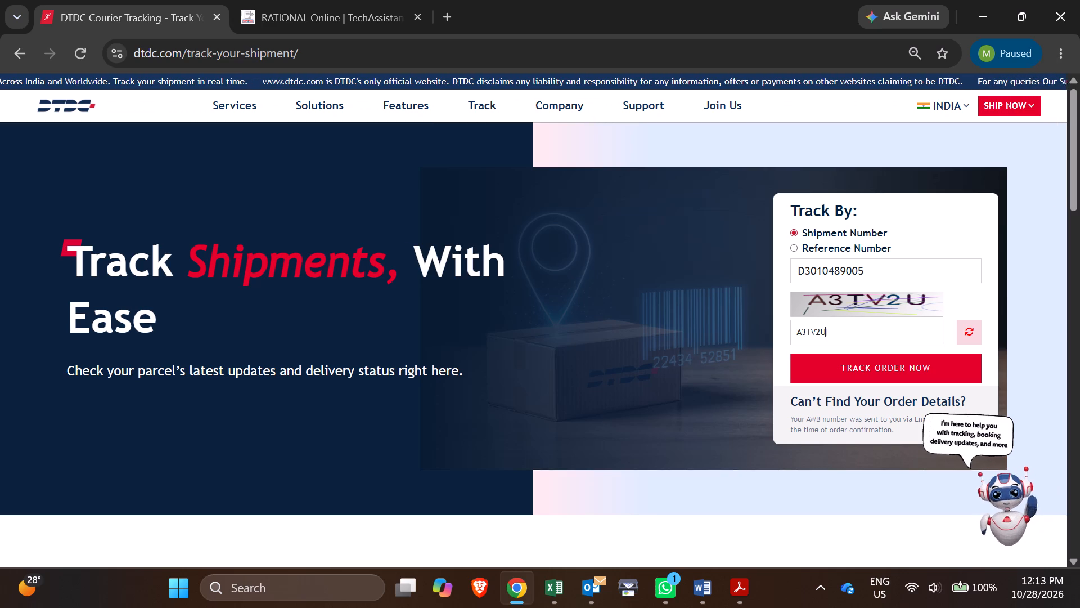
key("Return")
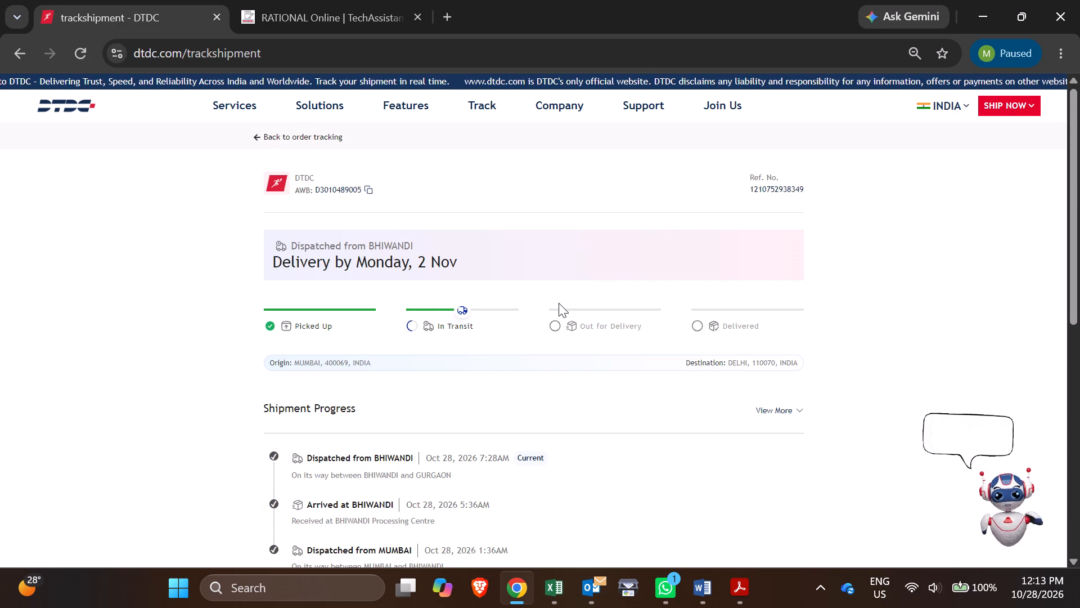
scroll(559, 303, "down", 1)
scroll(559, 303, "up", 3)
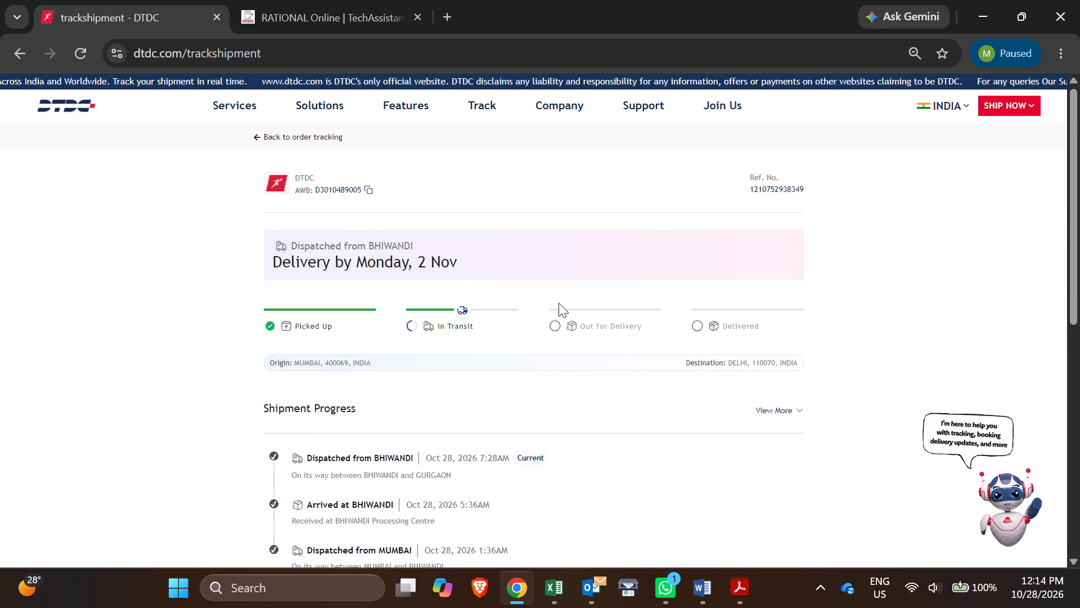
Switch from the DTDC shipment tracking page to the Bangalore dispatch record workbook in Excel.
key("alt+Tab")
key("alt+Right")
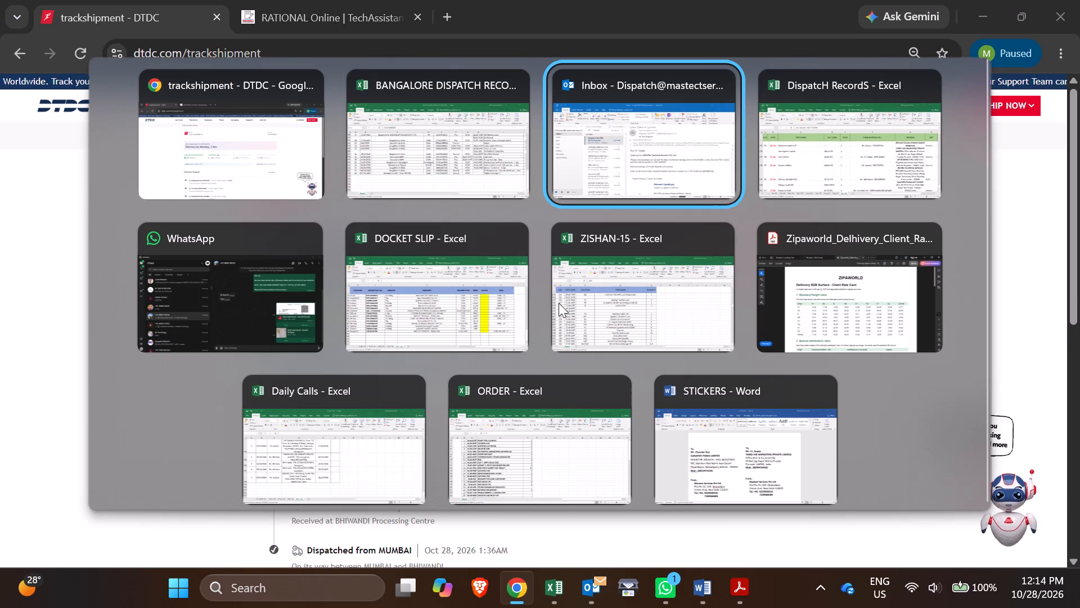
key("alt+Left")
key("alt+Left")
key("alt+Down")
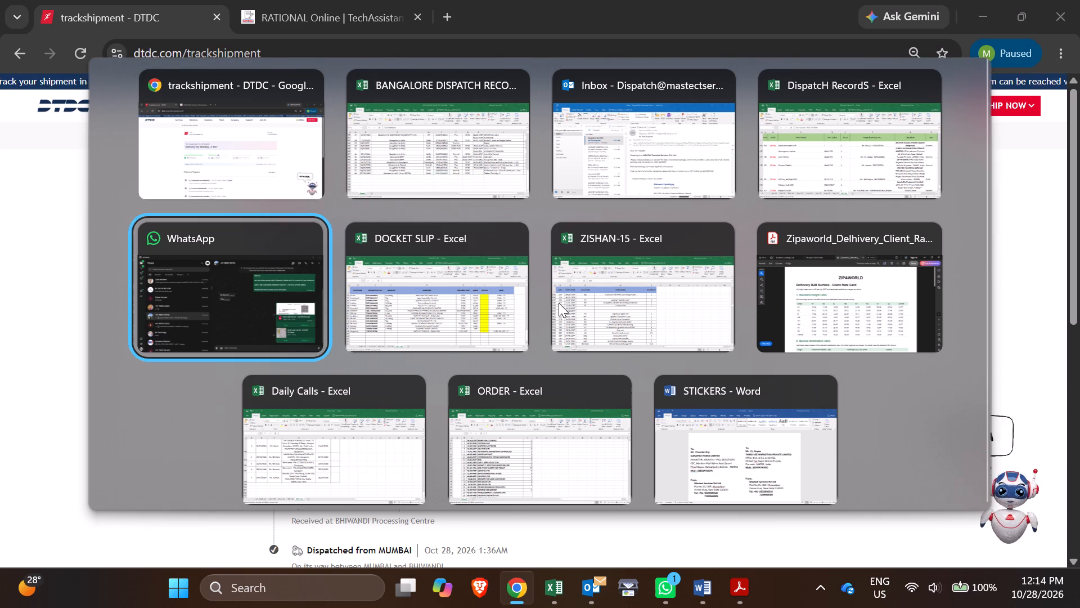
key("alt+Right")
key("alt+Up")
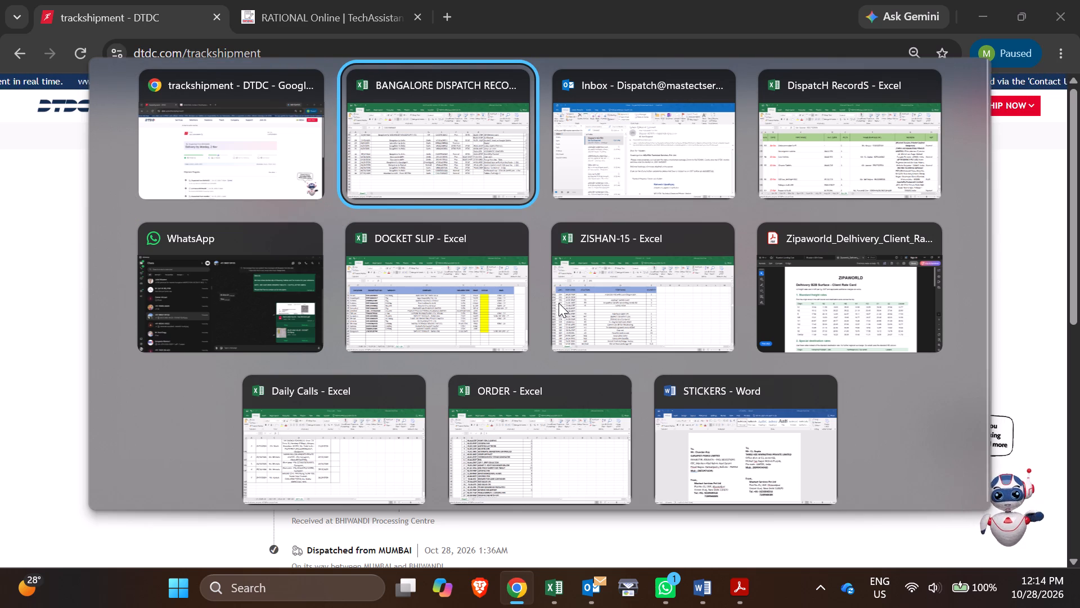
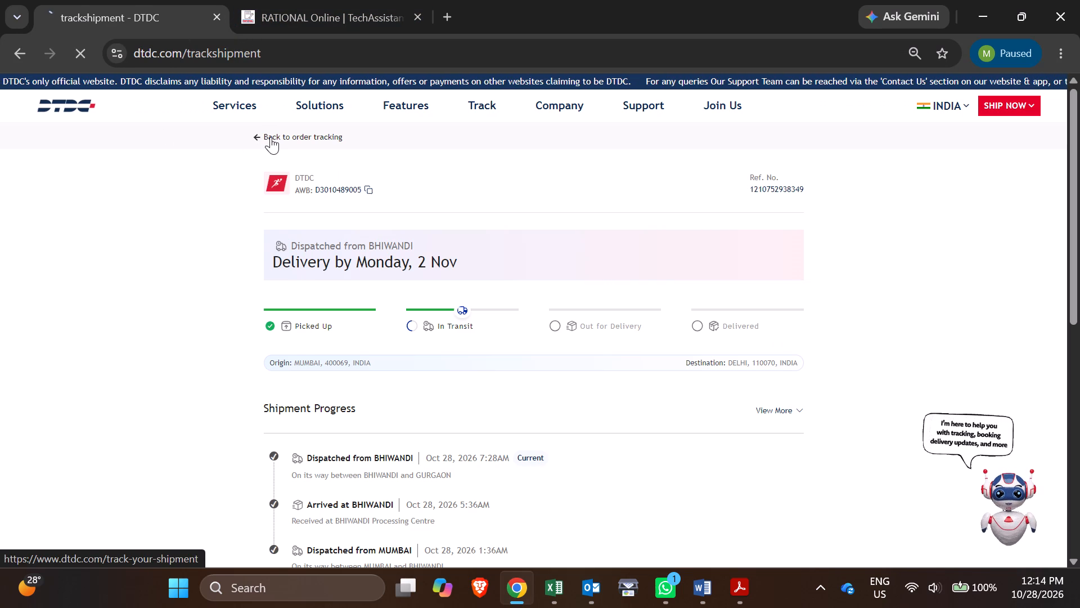
Switch from the DTDC tracking page to the dispatch inbox in Outlook.
key("alt+Tab")
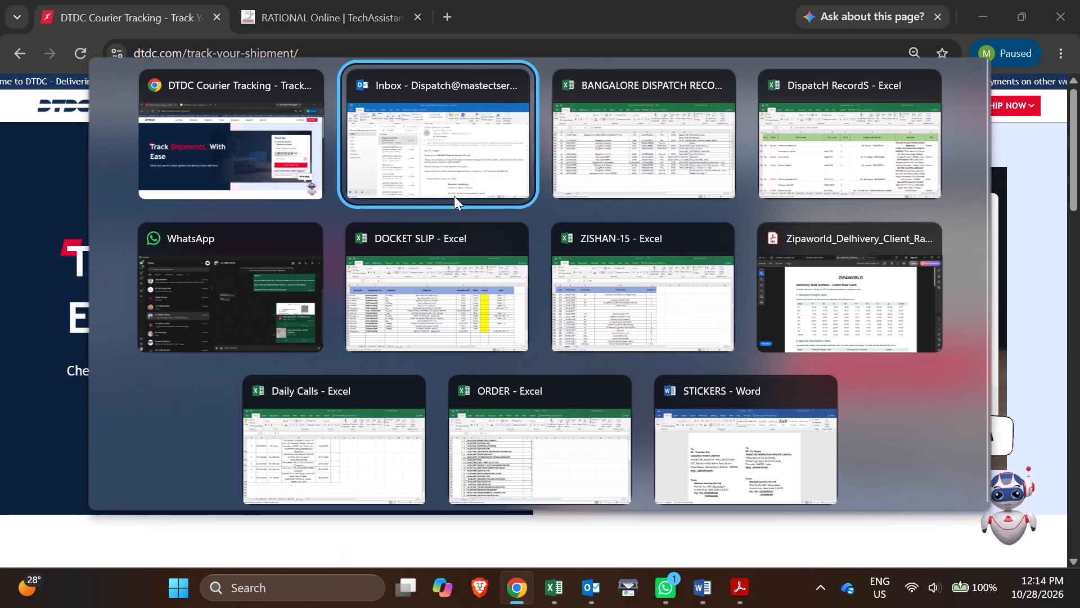
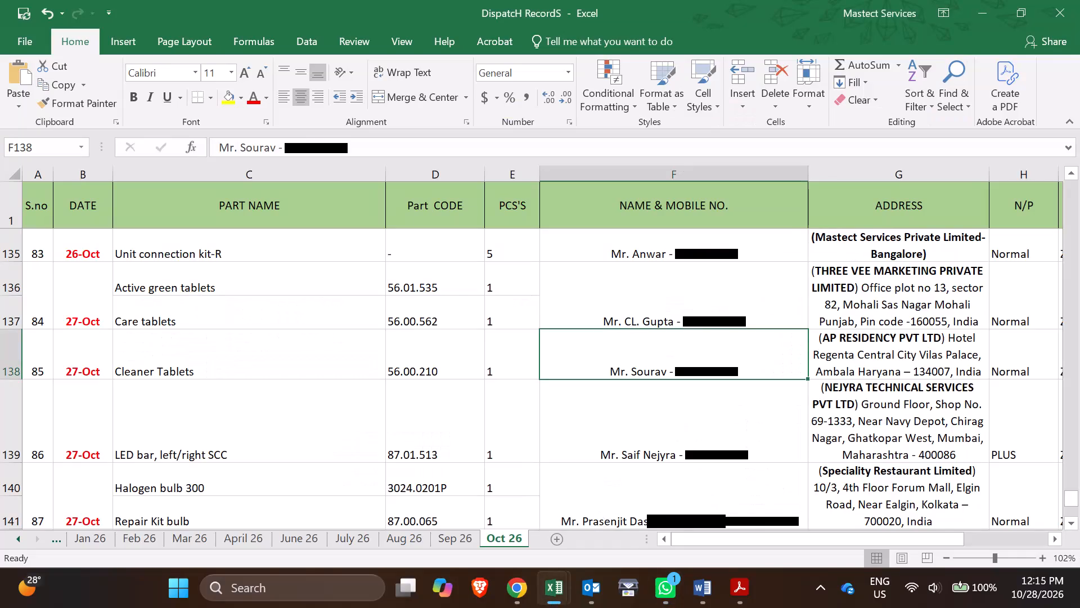
Switch from the dispatch records workbook to WhatsApp.
key("alt+Tab")
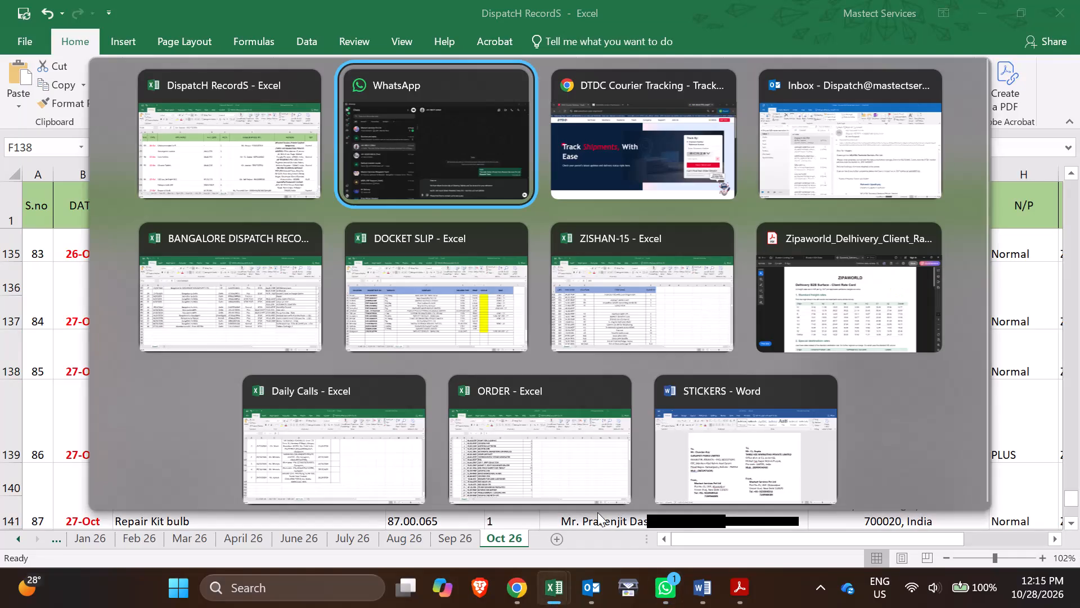
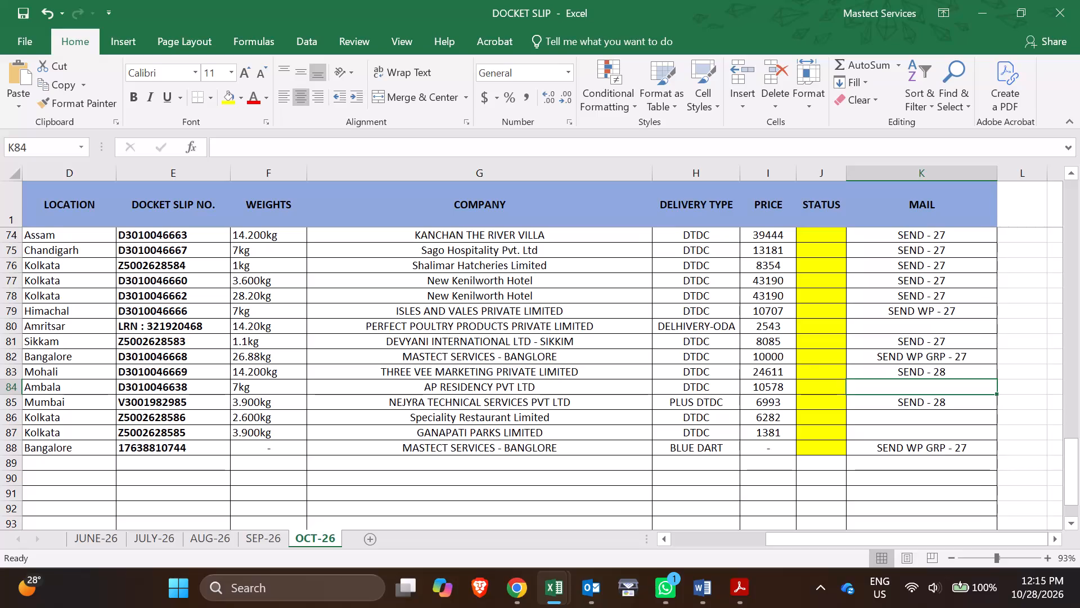
Copy the SEND WP - 27 mail note from the Isles and Vales row to the AP Residency row and save the workbook.
key("Left")
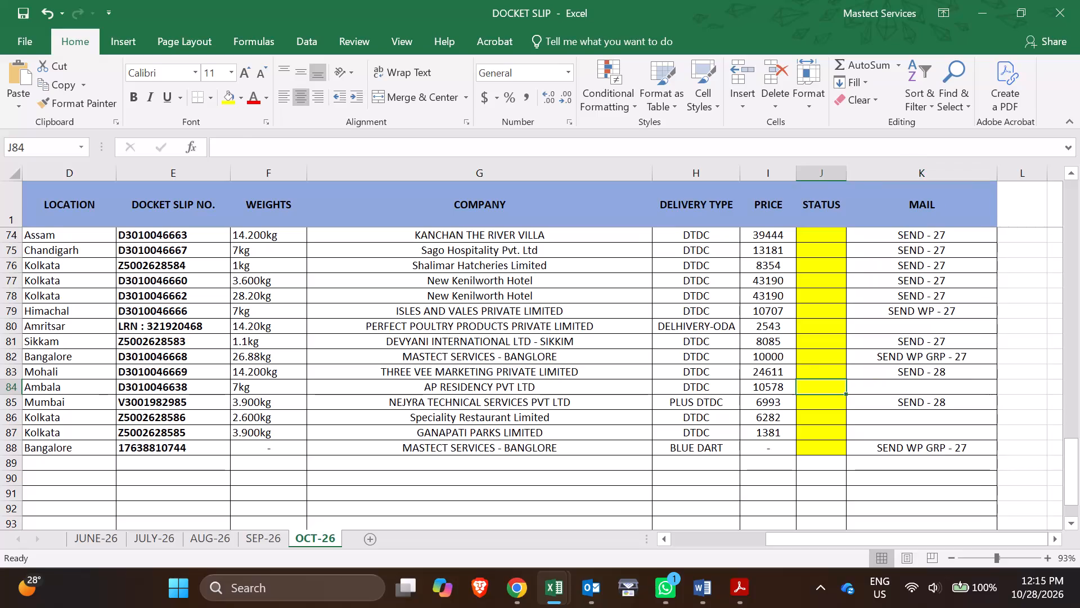
key("Left")
key("Left")
key("Right")
key("Right")
key("Right")
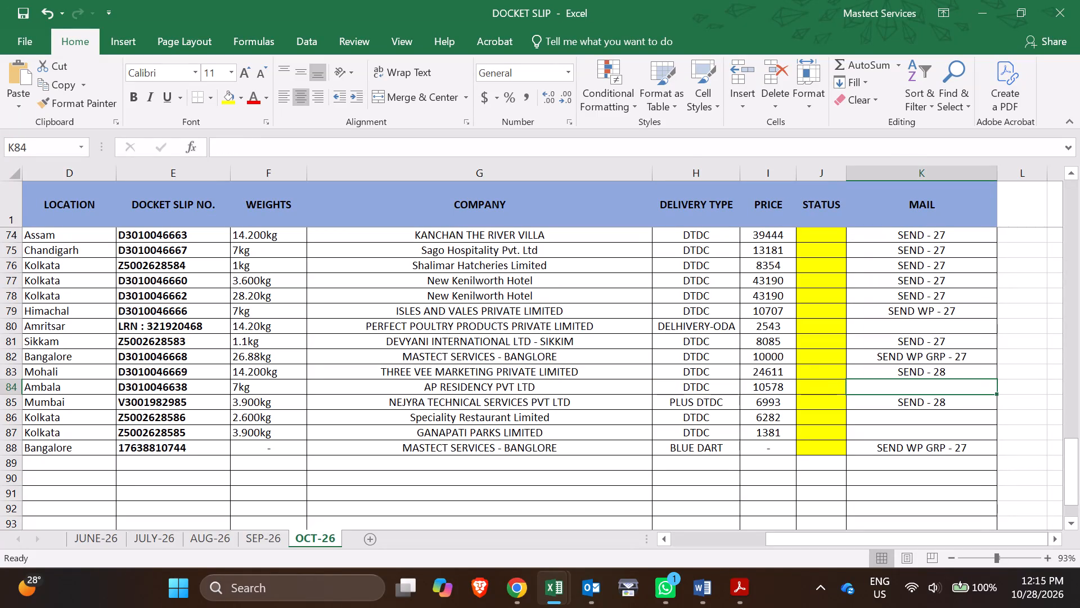
key("Up")
key("Up")
key("Up")
key("Up")
key("Up")
key("ctrl+c")
left_click(655, 270)
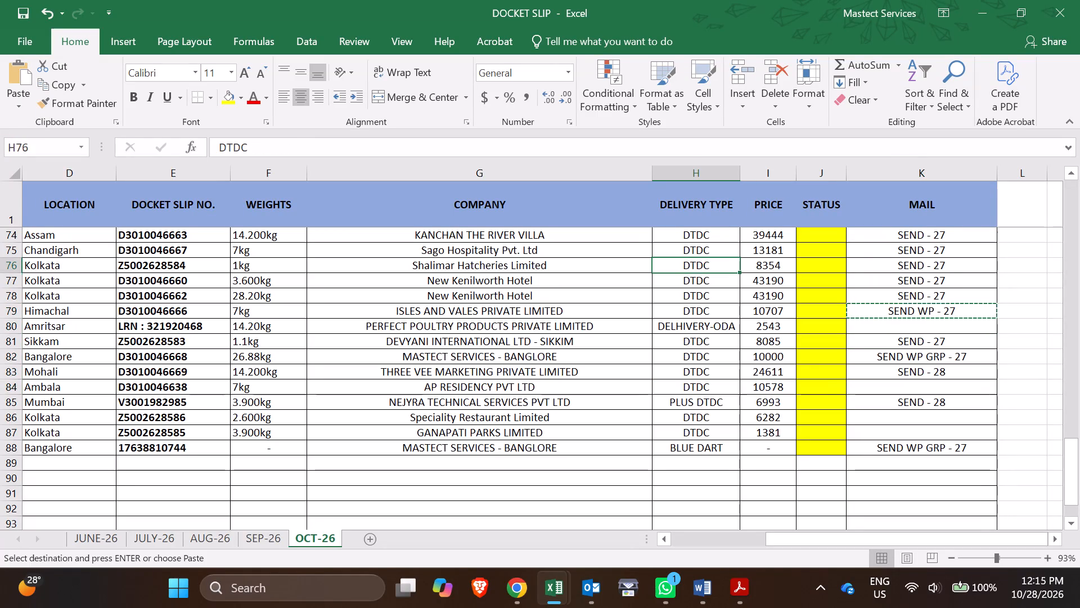
key("Down")
key("Down")
key("Down")
key("Down")
key("Down")
key("Down")
key("Down")
key("Down")
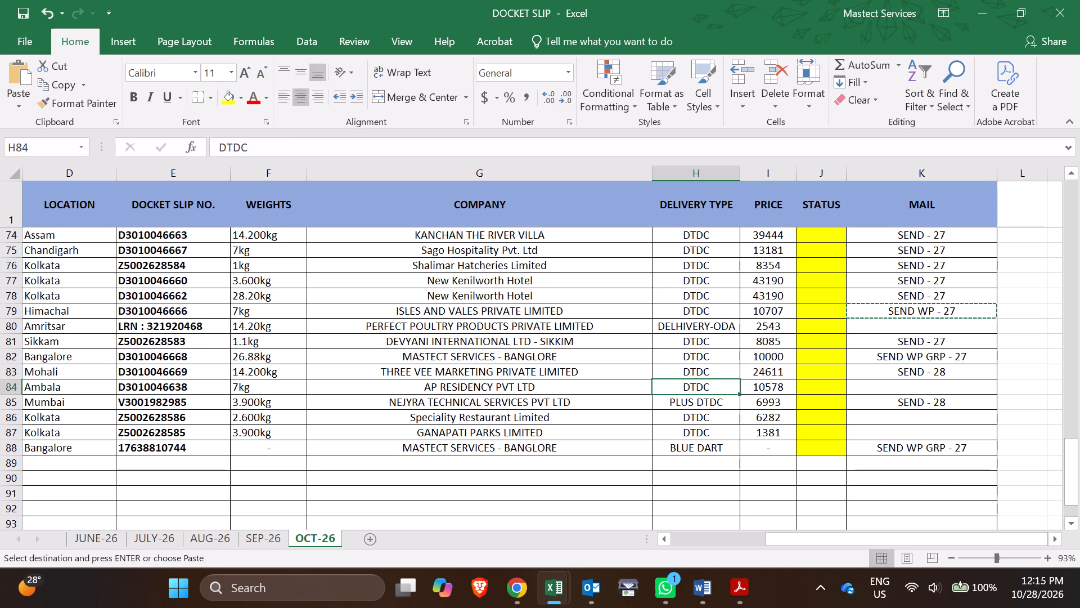
key("Right")
key("Right")
key("Right")
key("ctrl+v")
key("ctrl+s")
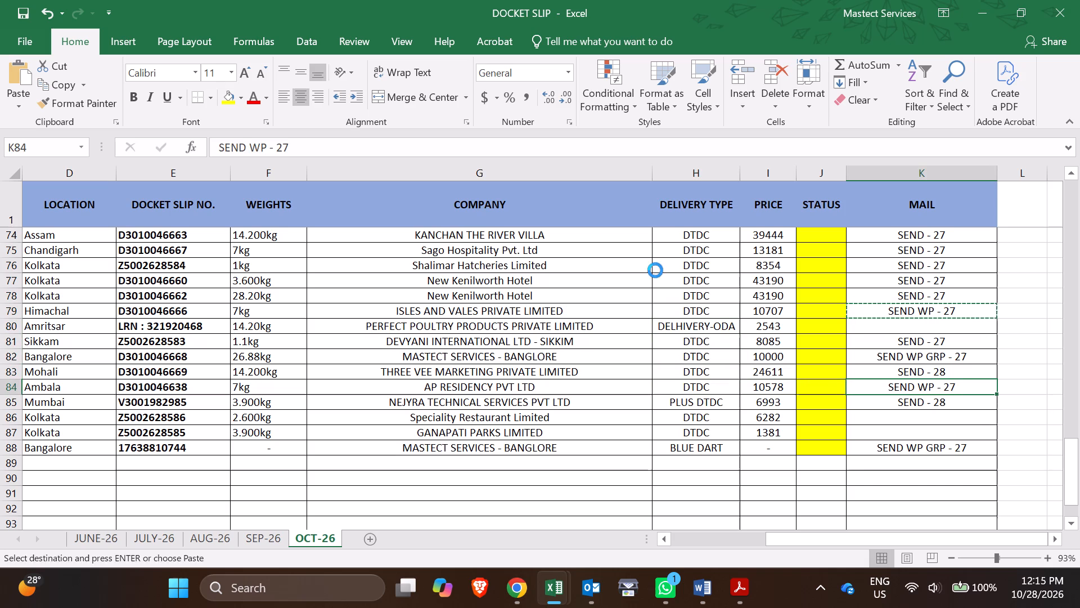
Change the AP Residency row's mail note to SEND WP - 28 and save the workbook.
left_click(317, 150)
key("BackSpace")
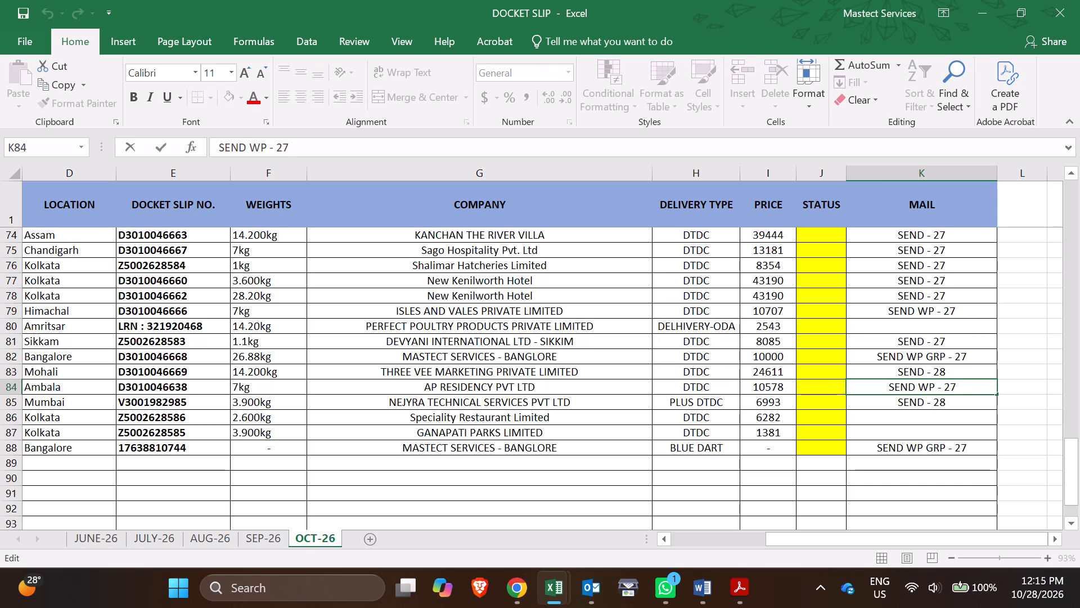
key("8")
key("Return")
key("ctrl+s")
key("ctrl+s")
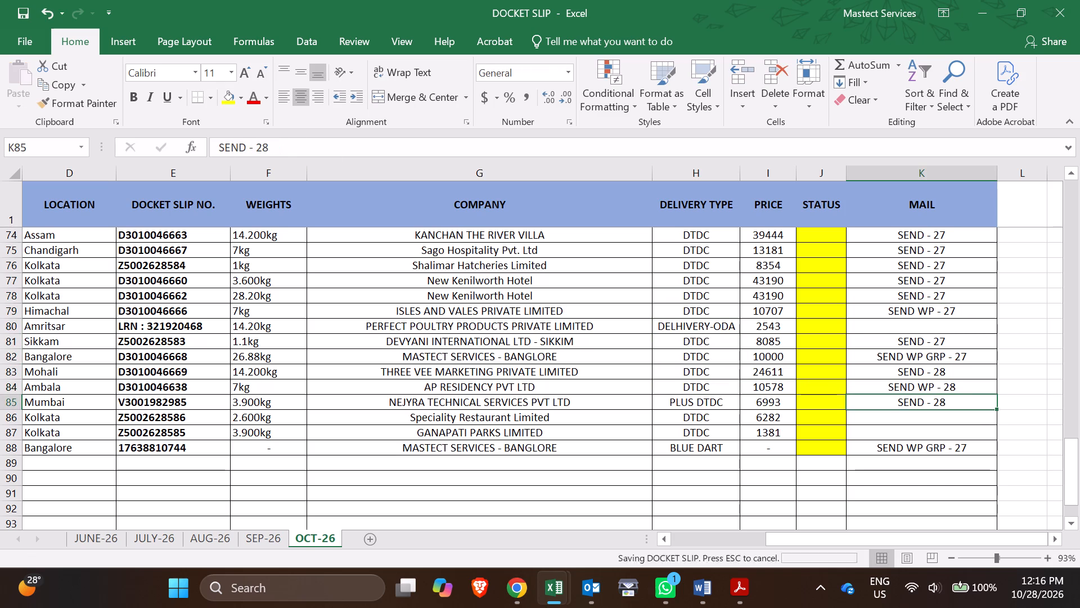
Copy the word Speciality from the Speciality Restaurant Limited company entry and switch to another window to look it up.
key("Return")
key("Left")
key("Left")
key("Left")
key("Left")
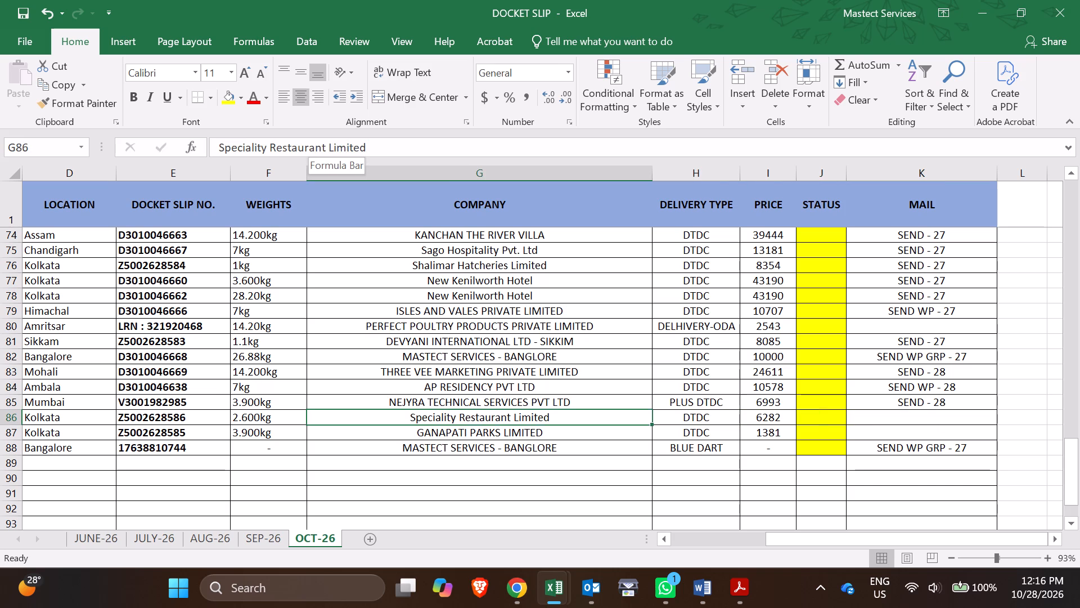
double_click(244, 149)
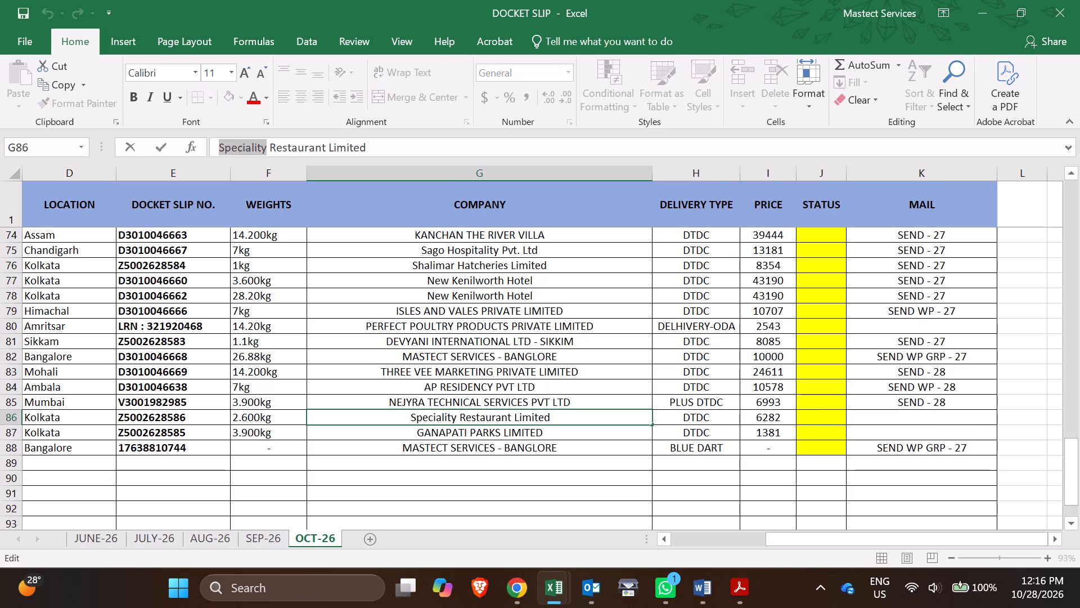
key("ctrl+c")
key("alt+Tab")
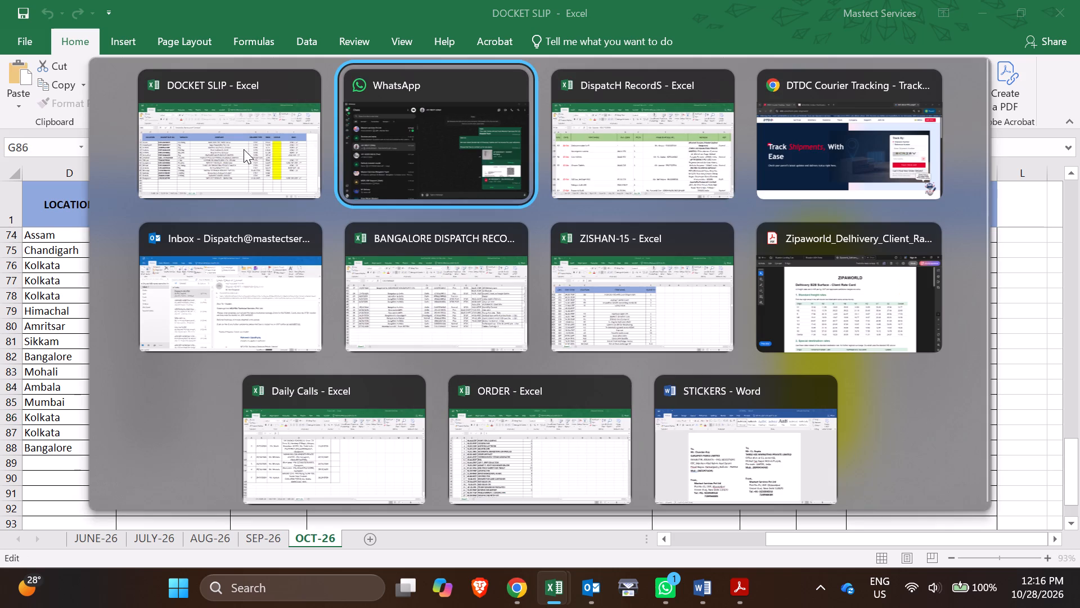
key("alt+Tab")
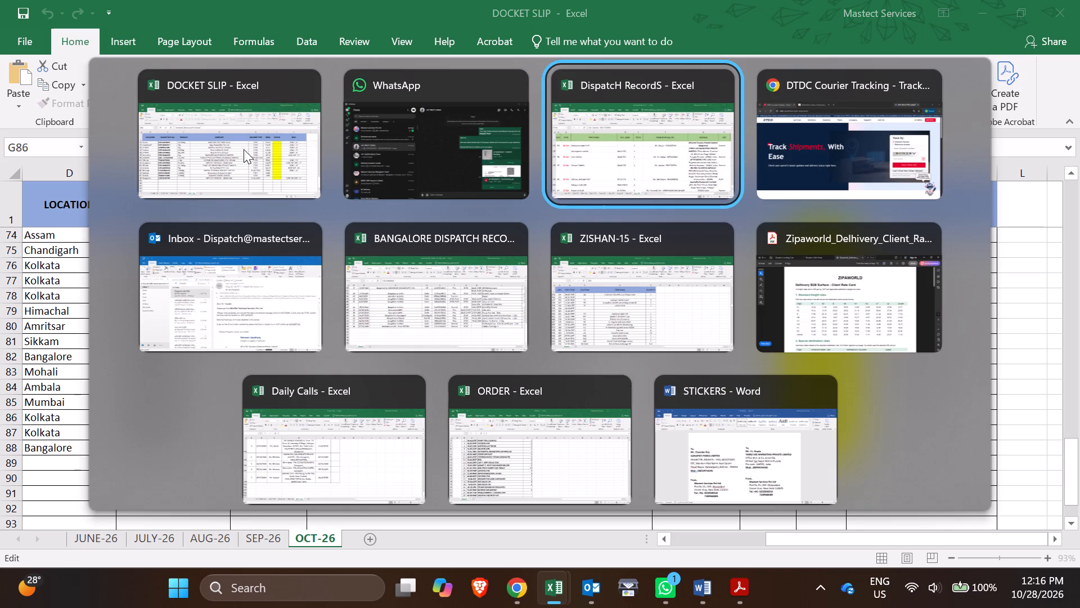
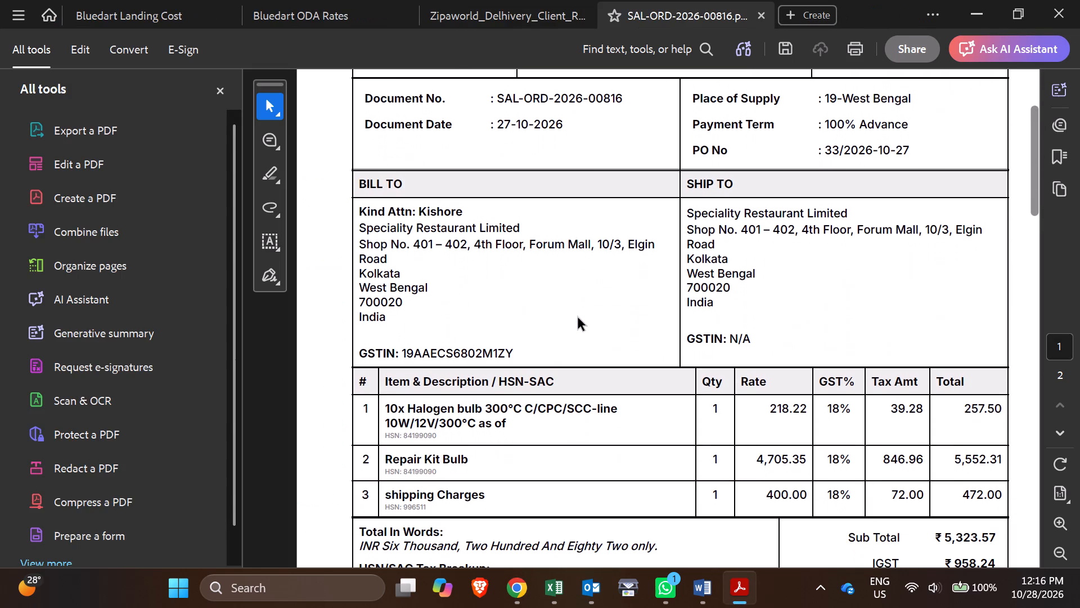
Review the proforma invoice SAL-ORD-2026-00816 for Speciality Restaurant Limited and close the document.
scroll(578, 318, "down", 1)
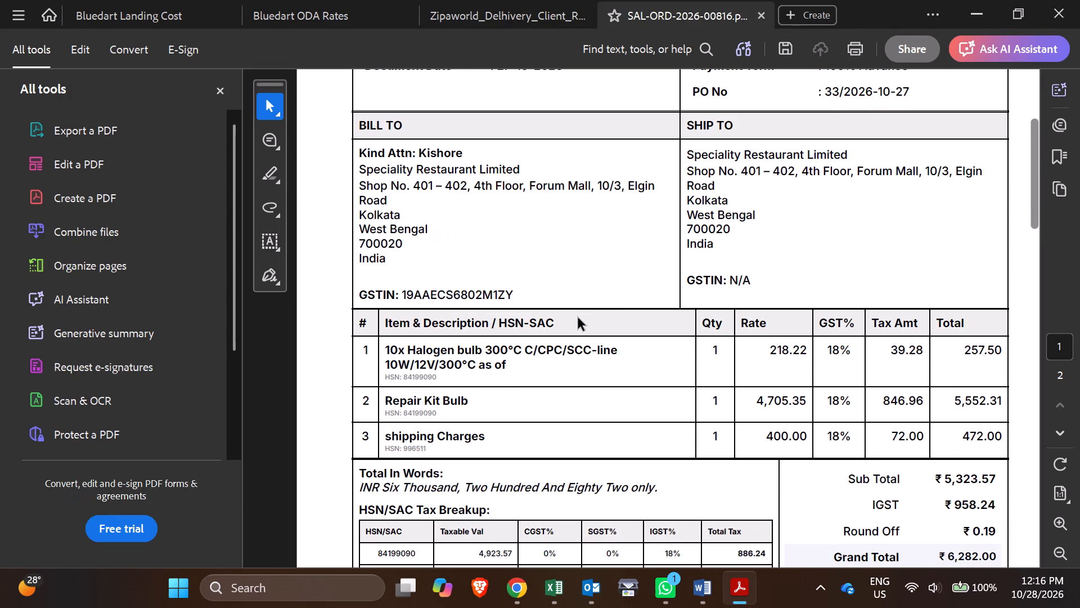
scroll(578, 318, "up", 5)
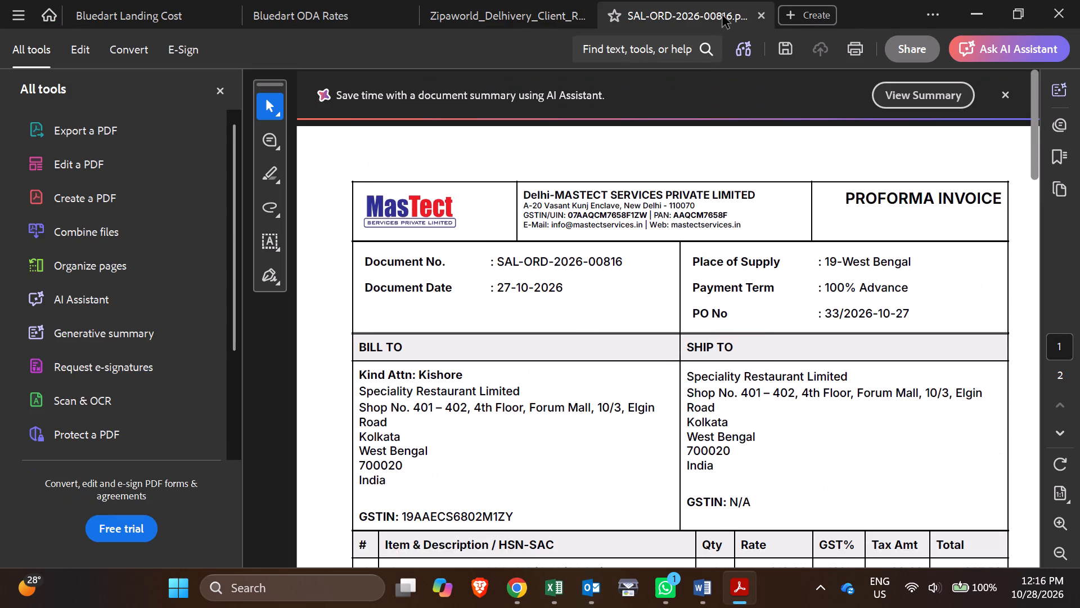
left_click(758, 15)
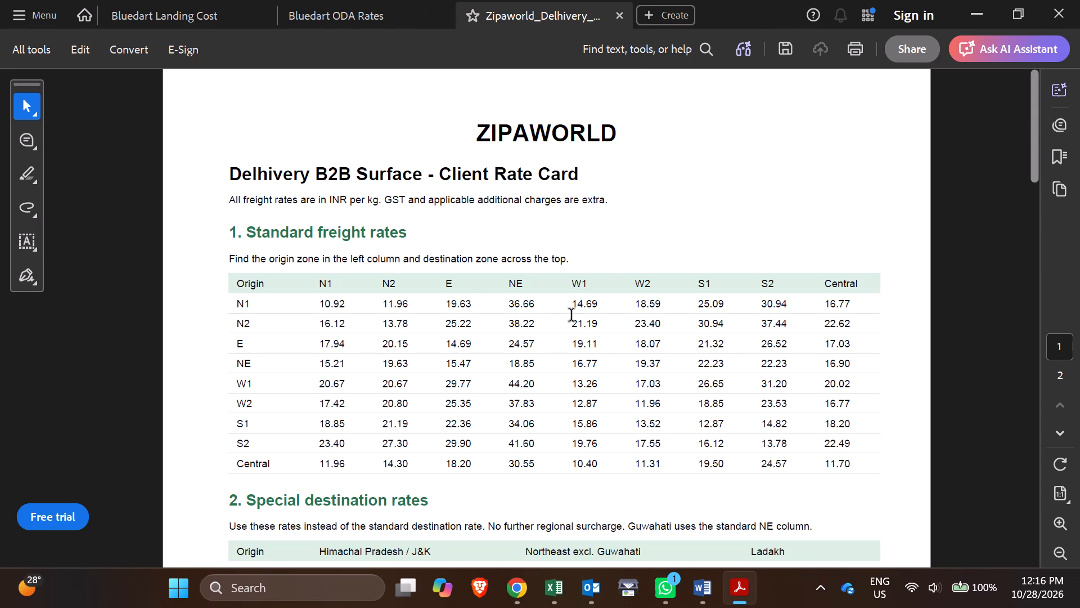
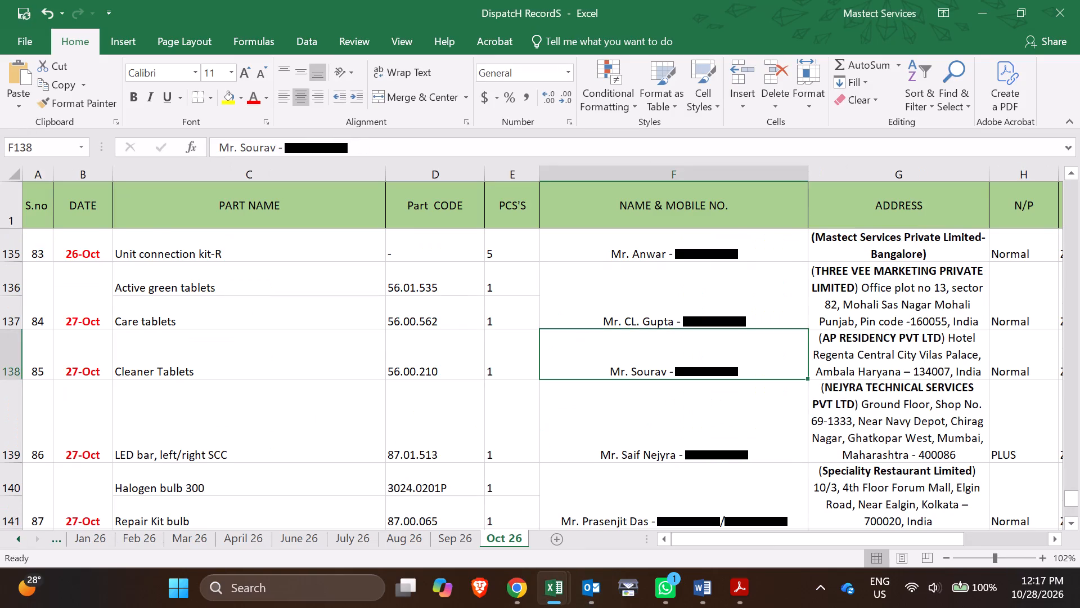
Examine the 27-Oct recipient entries in the Oct 26 dispatch record, including the Speciality Restaurant Limited row, and switch to the DOCKET SLIP workbook.
scroll(843, 350, "down", 2)
left_click(685, 429)
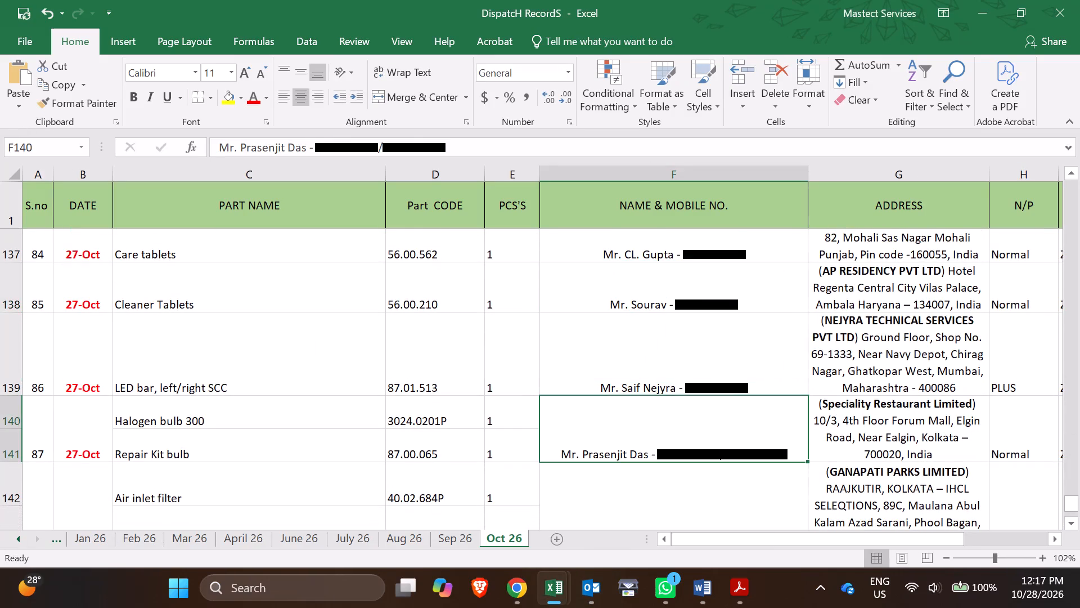
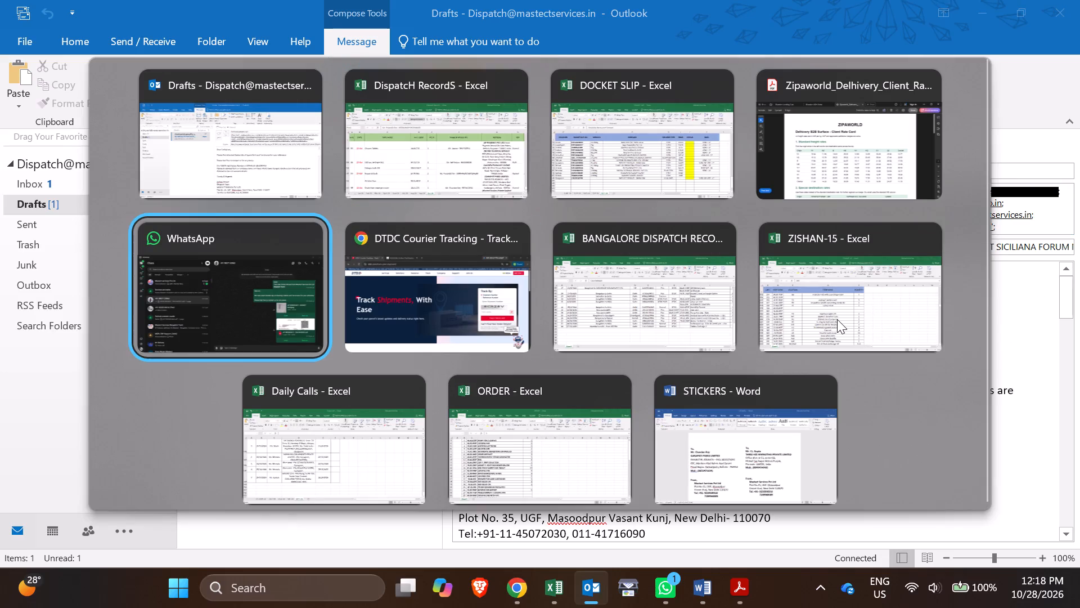
Switch to the dispatch record and the docket slip workbook, and examine the Speciality Restaurant Limited entry's October details in both.
key("alt+Up")
key("alt+Right")
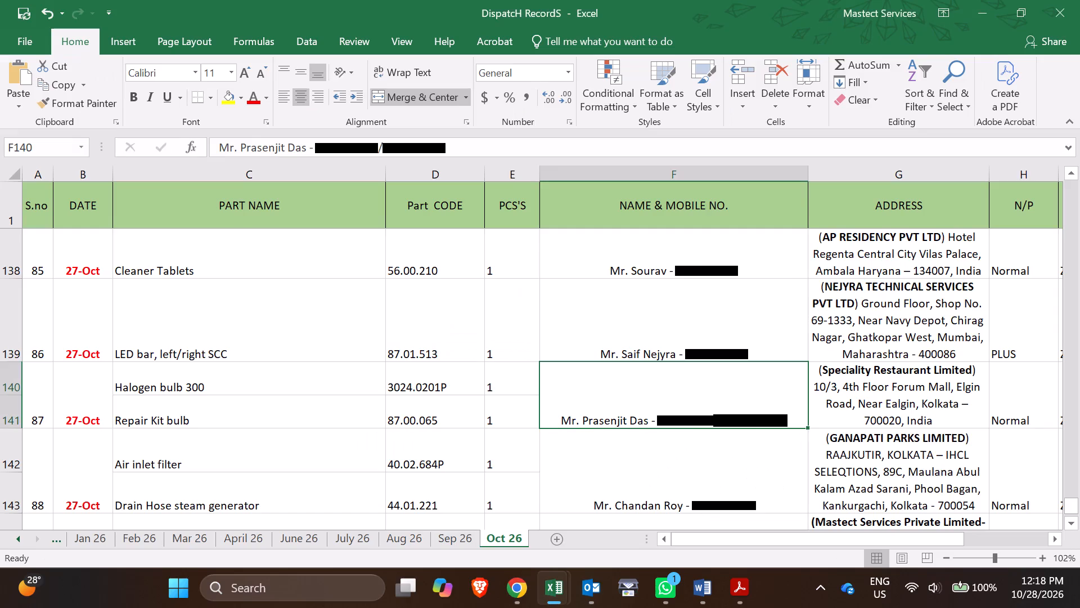
key("alt+Tab")
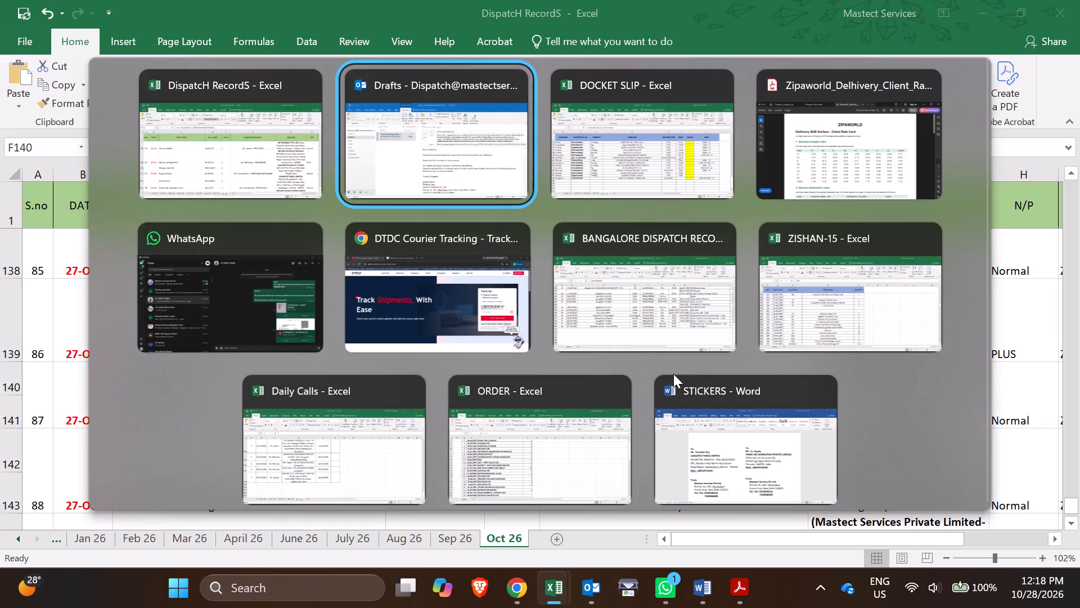
key("alt+Right")
scroll(510, 417, "right", 1)
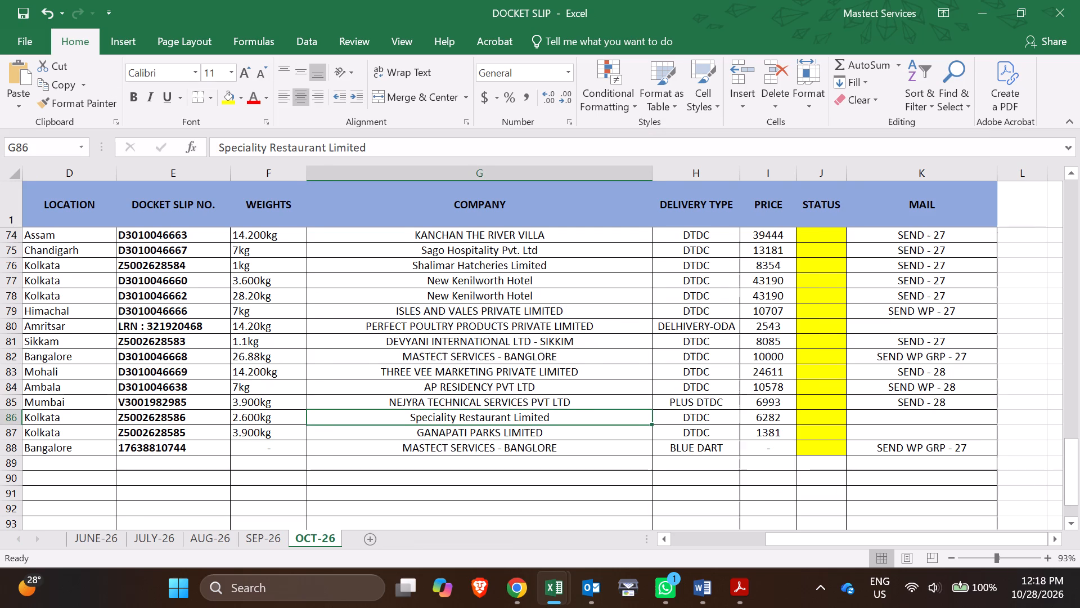
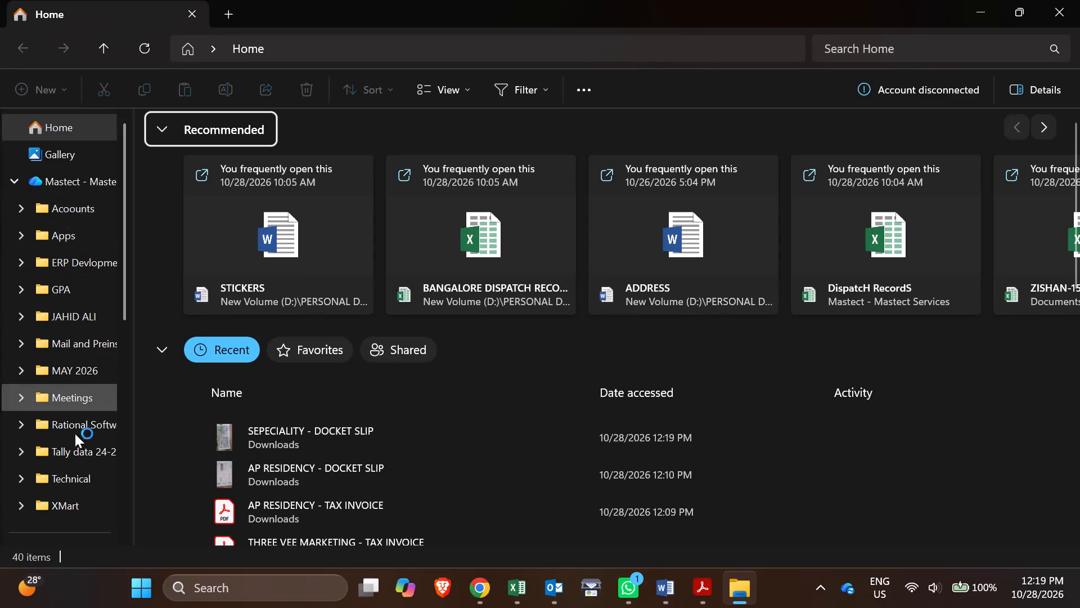
In File Explorer's Downloads folder, open the name of the "SEPECIALITY - DOCKET SLIP" image for editing.
scroll(74, 438, "down", 2)
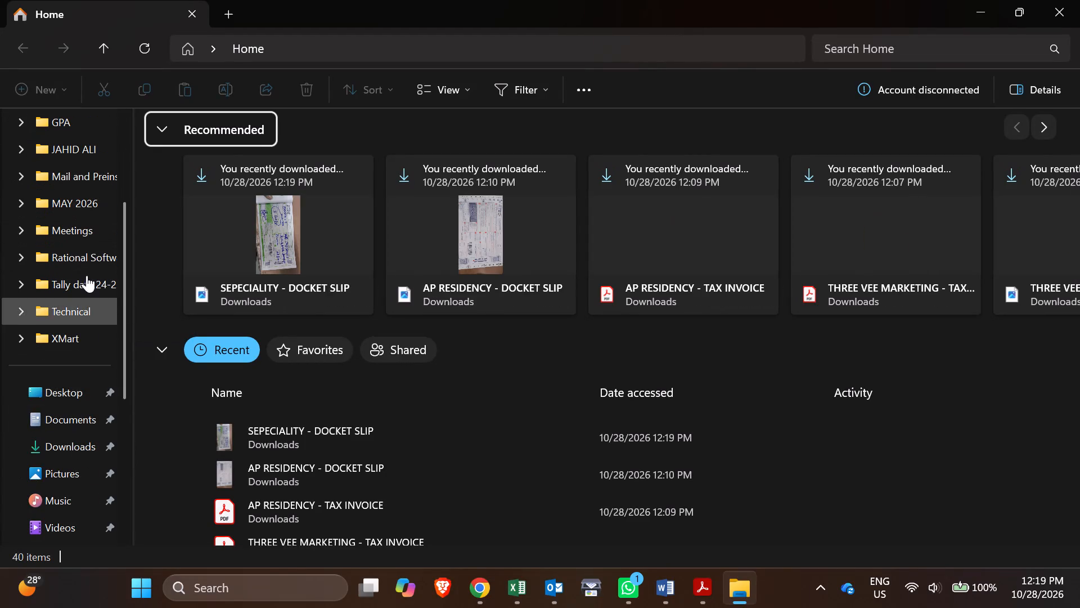
left_click(70, 442)
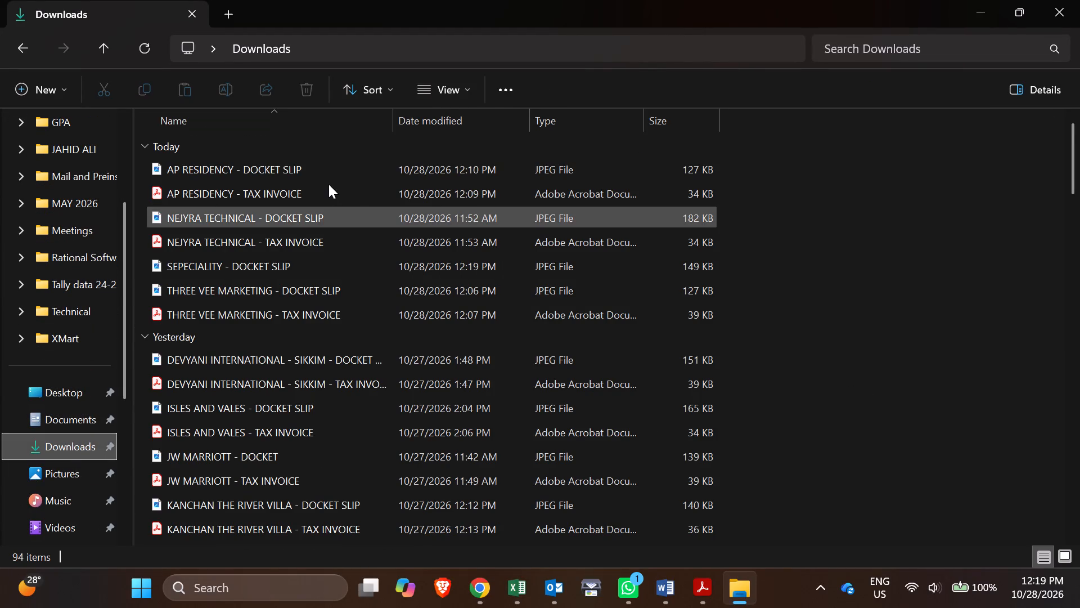
left_click(282, 265)
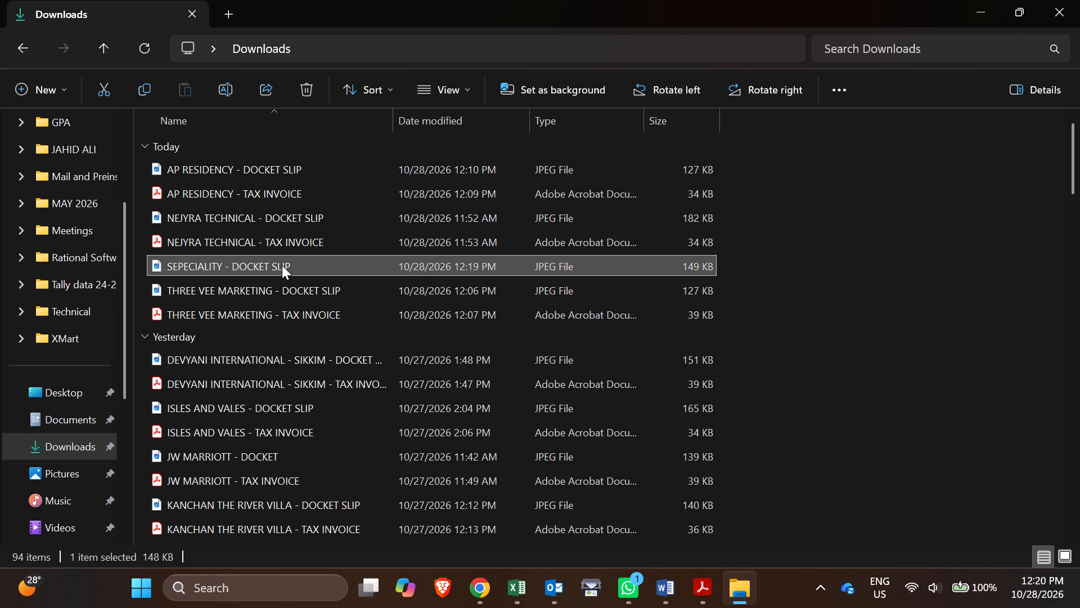
right_click(282, 265)
left_click(425, 35)
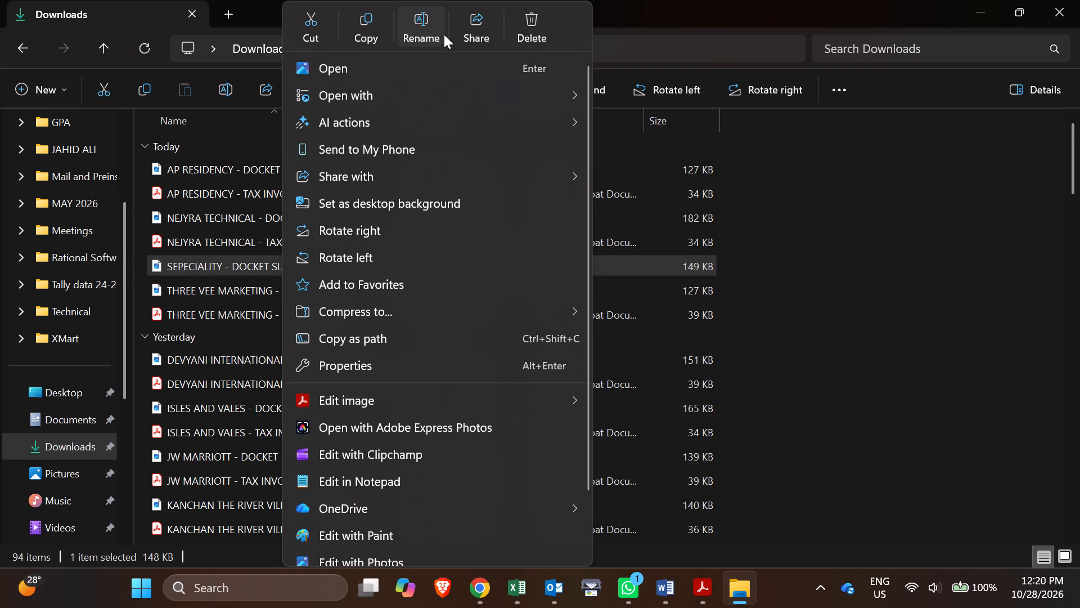
Rename the misspelled "SEPECIALITY - DOCKET SLIP" image as "SPECIALITY - DOCKET SLIP" and refresh the Downloads folder.
left_click(422, 24)
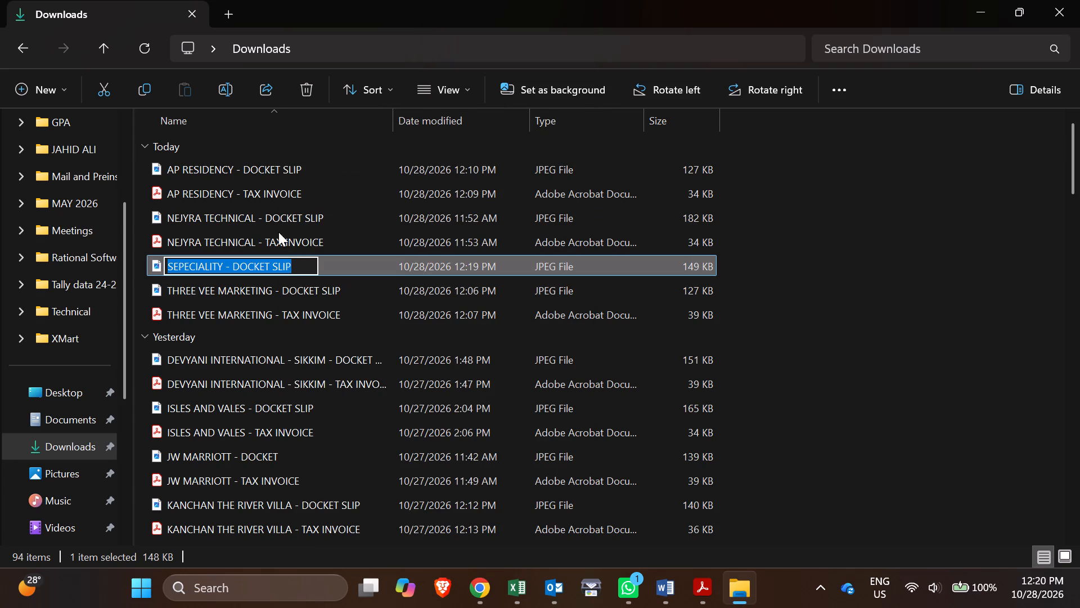
left_click(223, 263)
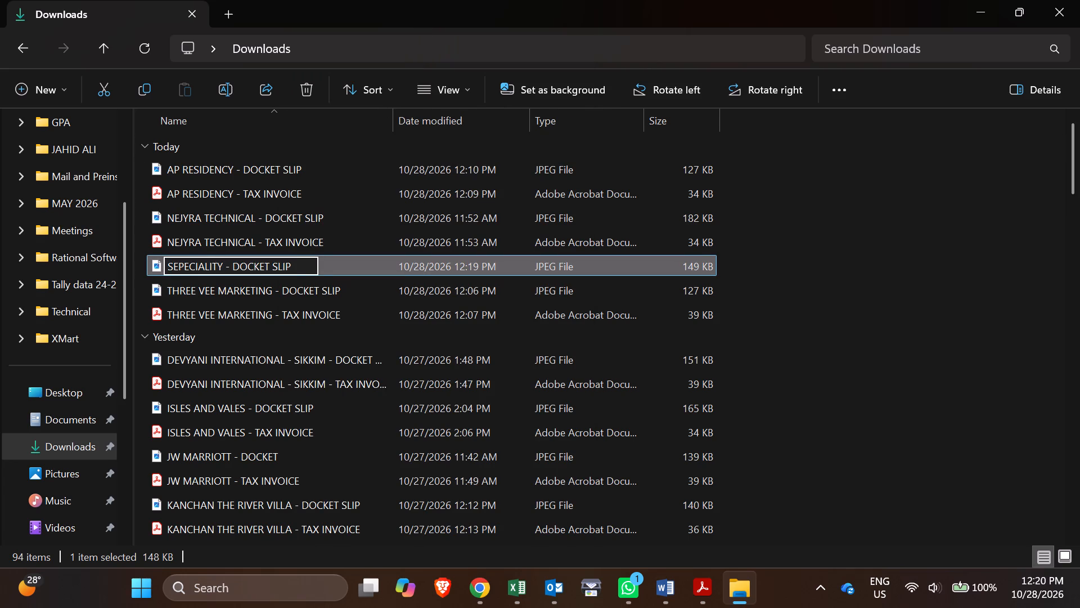
key("BackSpace")
key("BackSpace")
key("BackSpace")
key("BackSpace")
key("BackSpace")
key("BackSpace")
key("BackSpace")
key("BackSpace")
key("BackSpace")
key("BackSpace")
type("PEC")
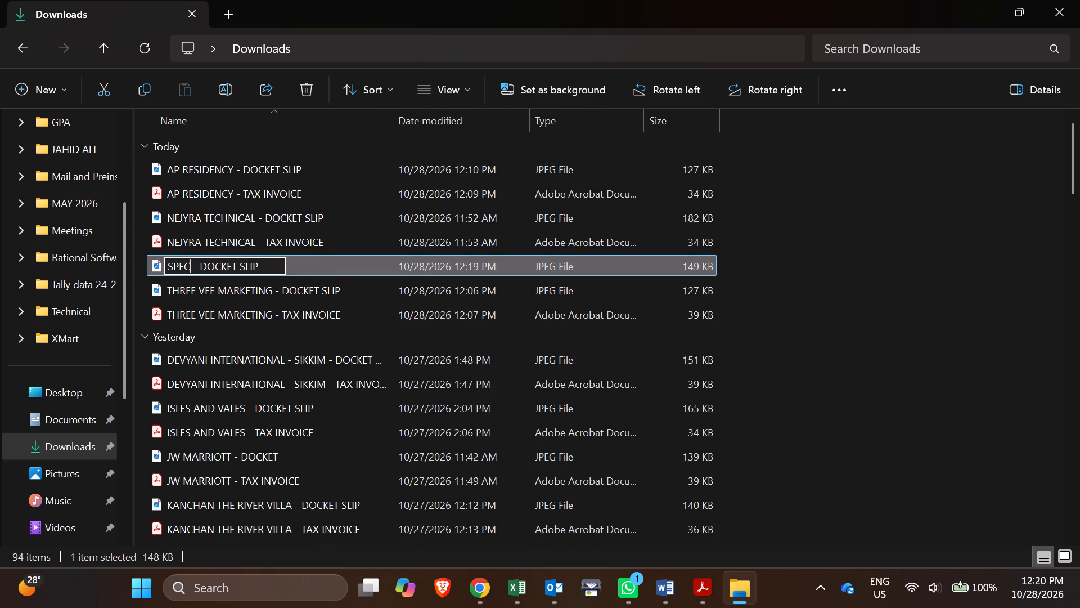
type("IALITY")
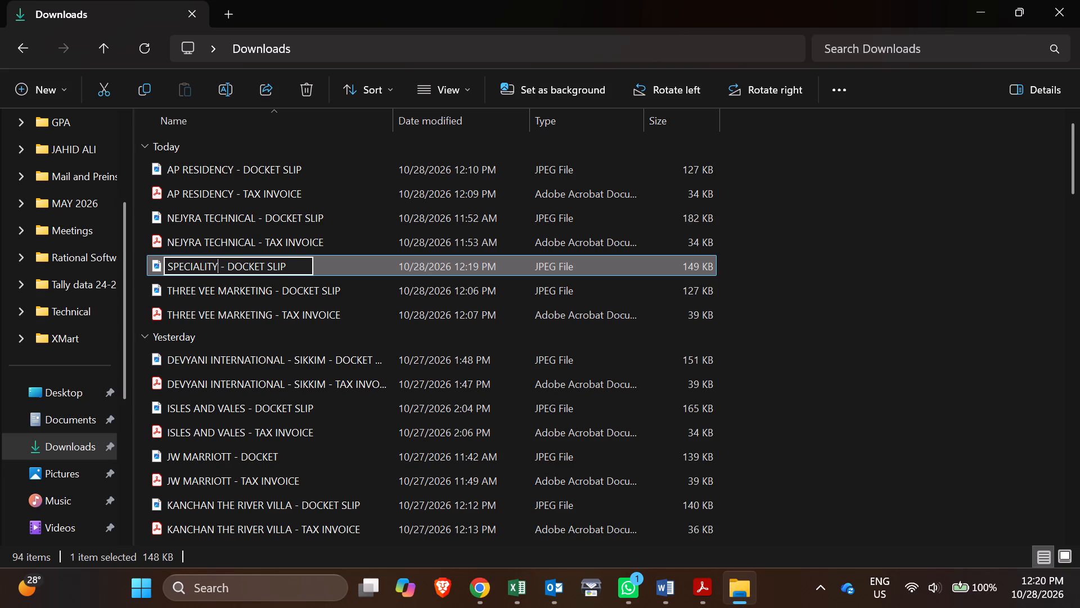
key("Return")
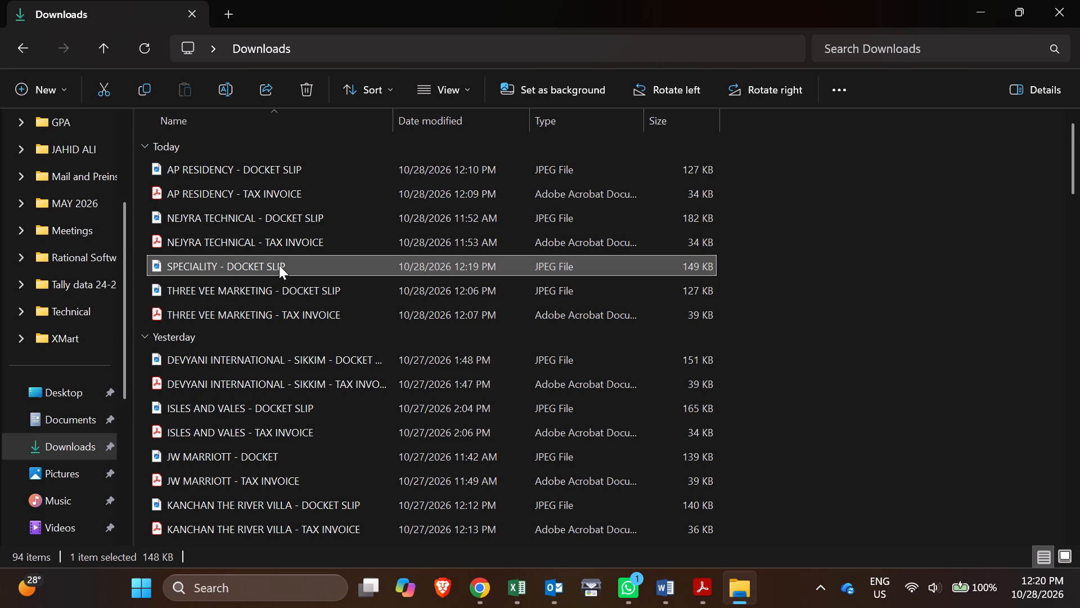
scroll(264, 312, "up", 3)
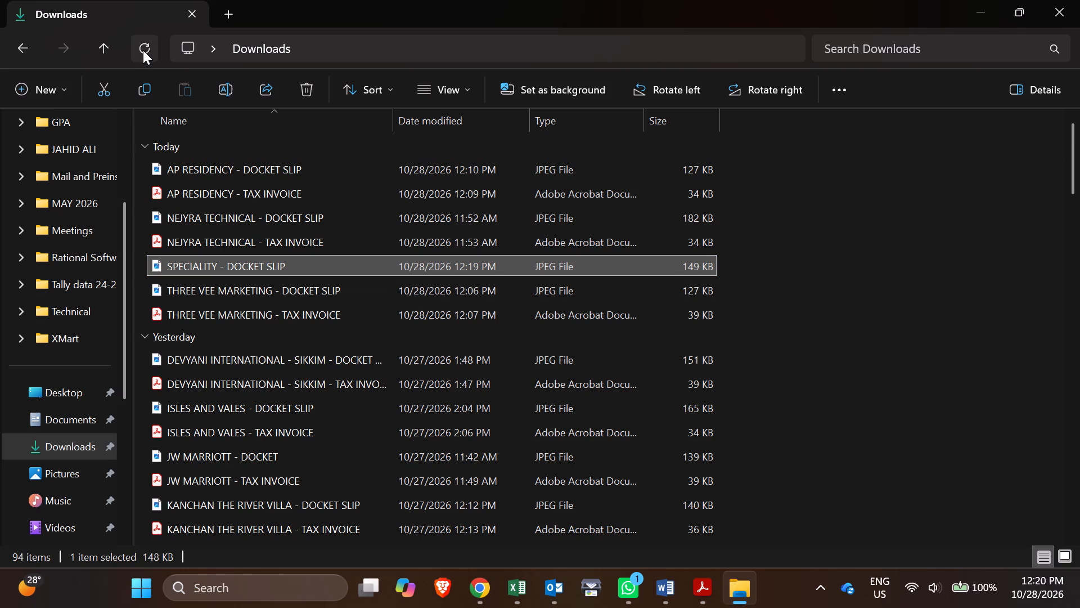
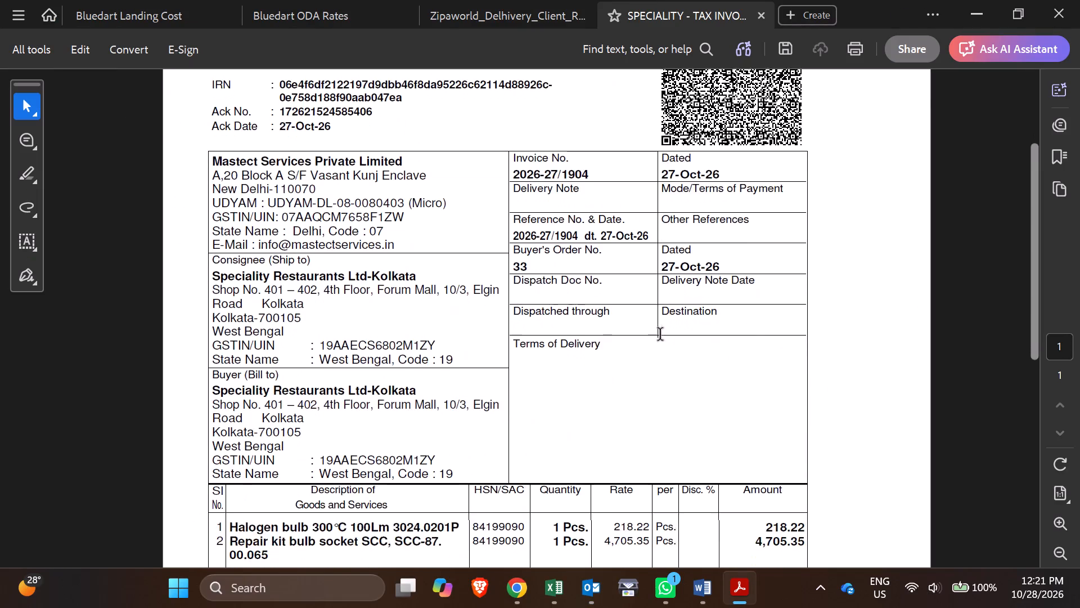
Close the Speciality Restaurants tax invoice PDF for invoice 2026-27/1904.
left_click(896, 97)
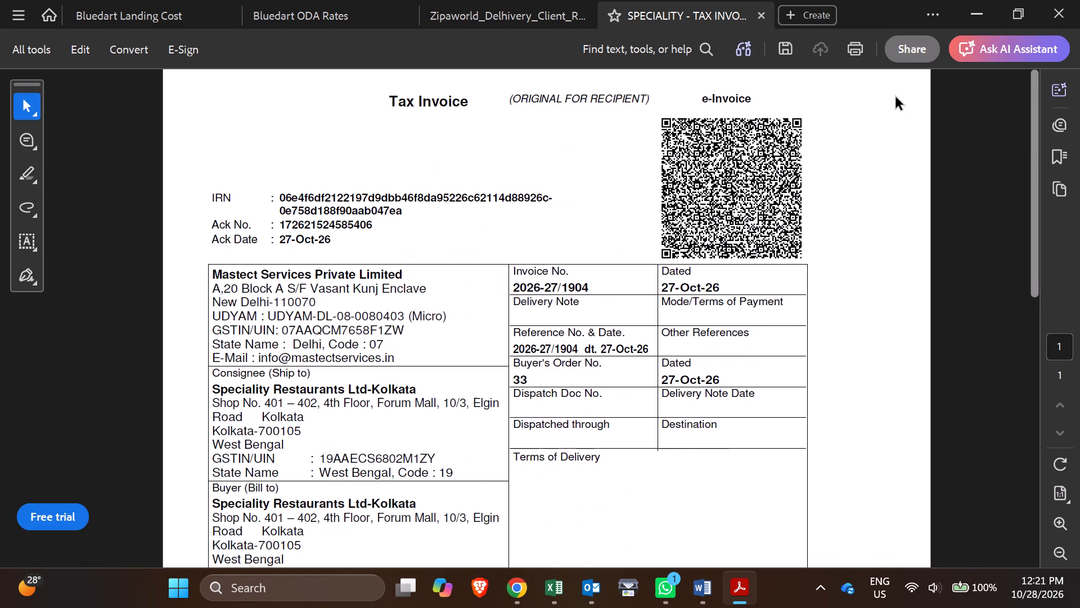
left_click(769, 12)
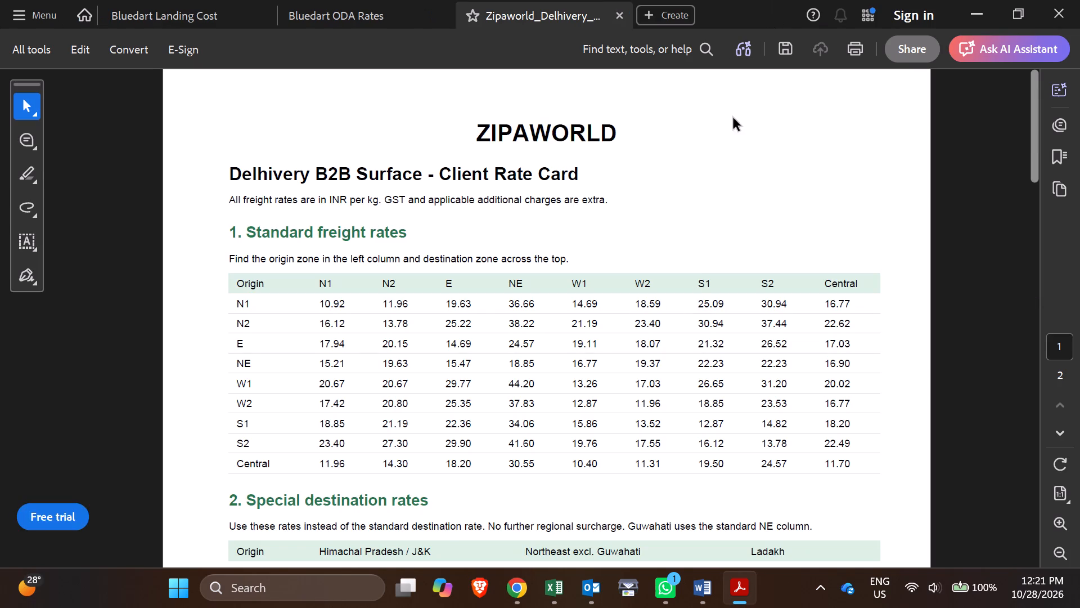
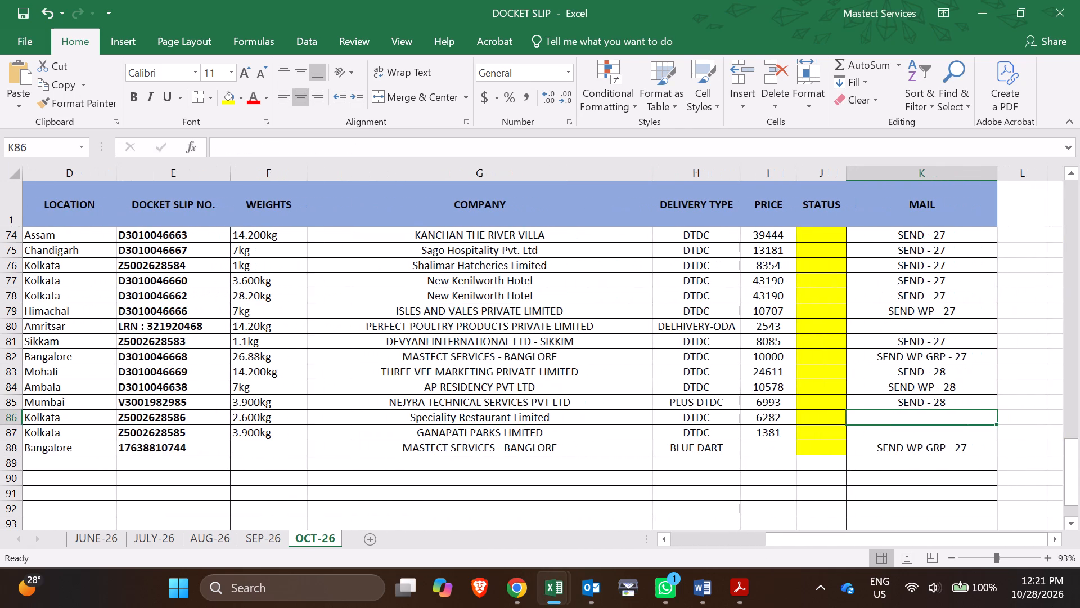
Fill the mail note SEND - 28 down into the Speciality Restaurant Limited row and save the workbook.
key("ctrl+d")
key("ctrl+s")
Select the GANAPATI PARKS LIMITED company name in the October docket record, and switch to the Outlook Drafts window.
key("Return")
key("Left")
key("Left")
key("Left")
key("Left")
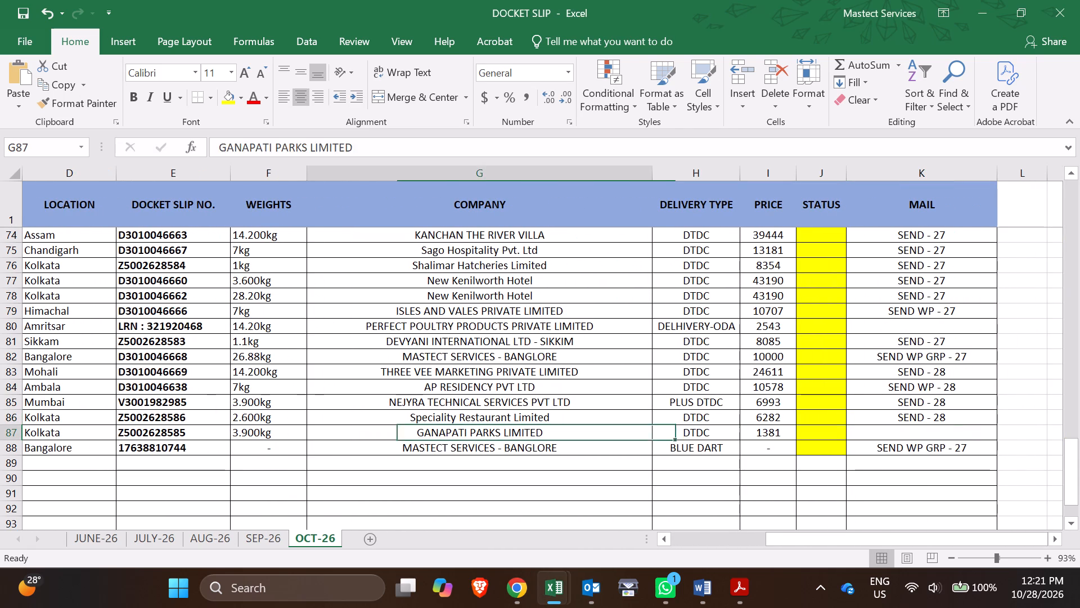
key("Left")
key("Right")
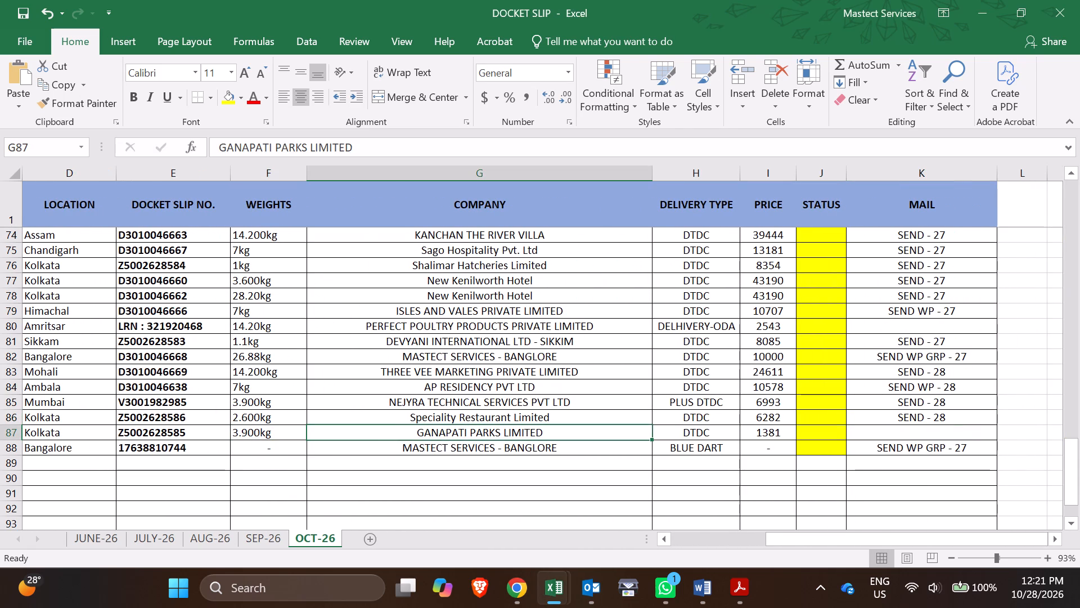
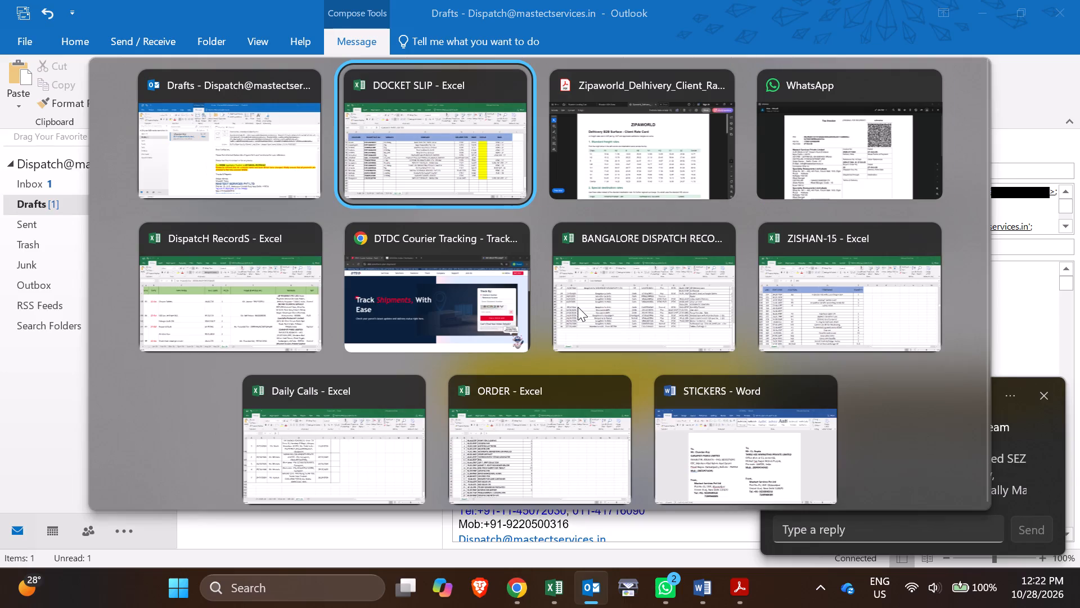
Switch to the DispatcH RecordS workbook and select the name and mobile number cell of entry 88, Ganapati Parks Limited, on the Oct 26 sheet.
key("alt+Down")
key("alt+Left")
scroll(790, 374, "down", 1)
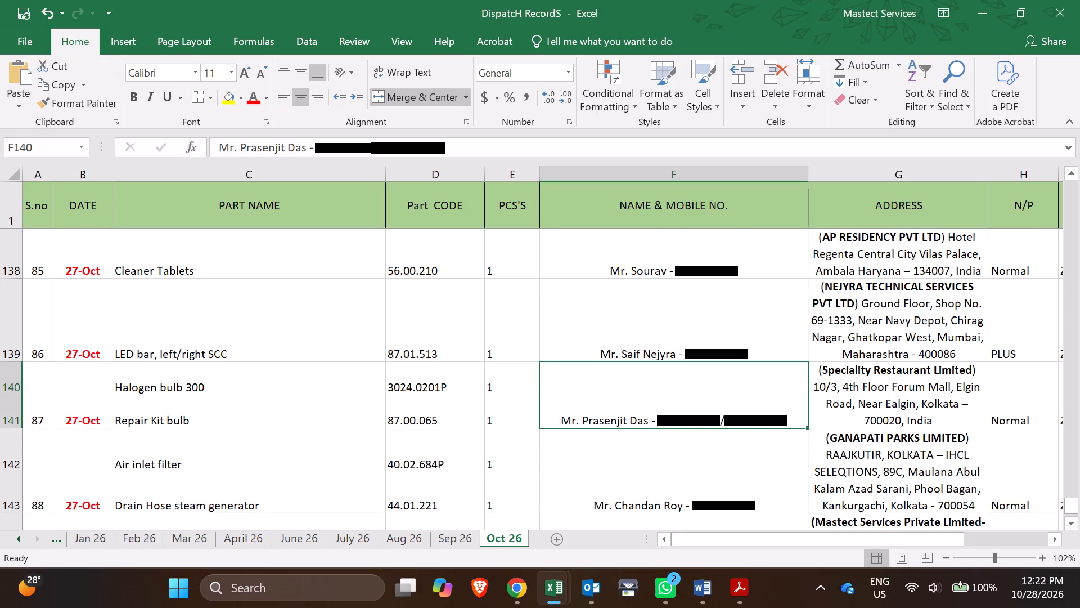
scroll(790, 374, "down", 1)
left_click(698, 413)
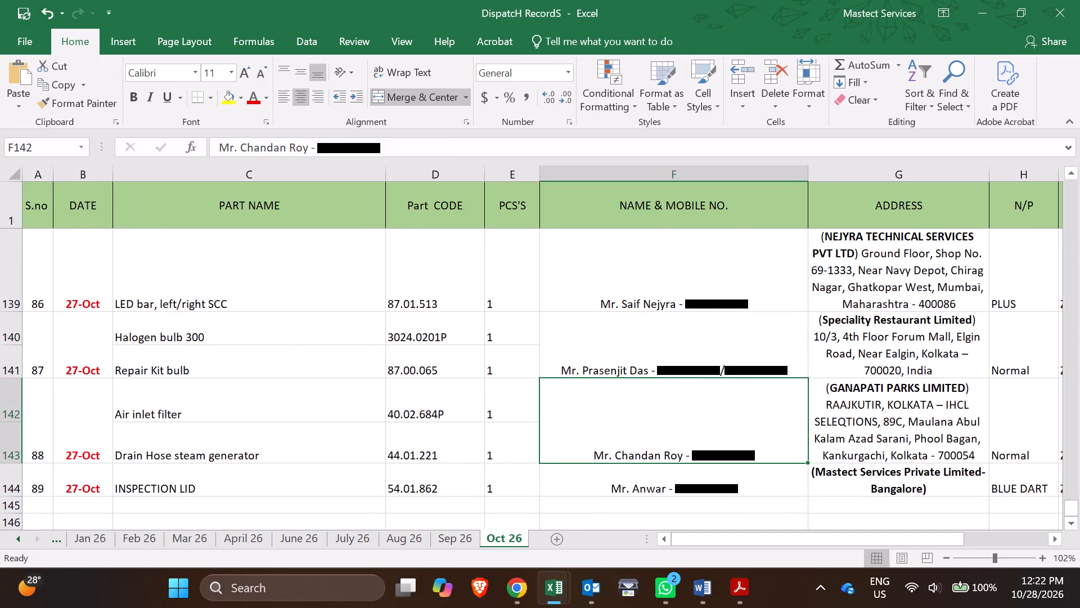
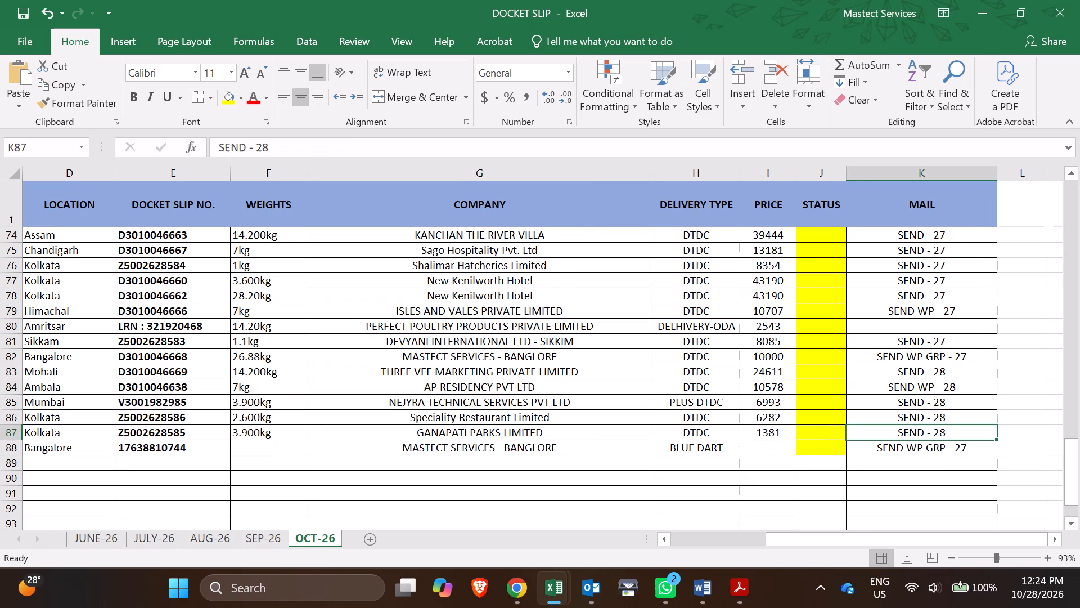
Save the DOCKET SLIP workbook.
key("ctrl+s")
Select the company name cell of the Amritsar DELHIVERY-ODA entry in the OCT-26 docket record.
key("Return")
key("Up")
key("Up")
key("Up")
key("Up")
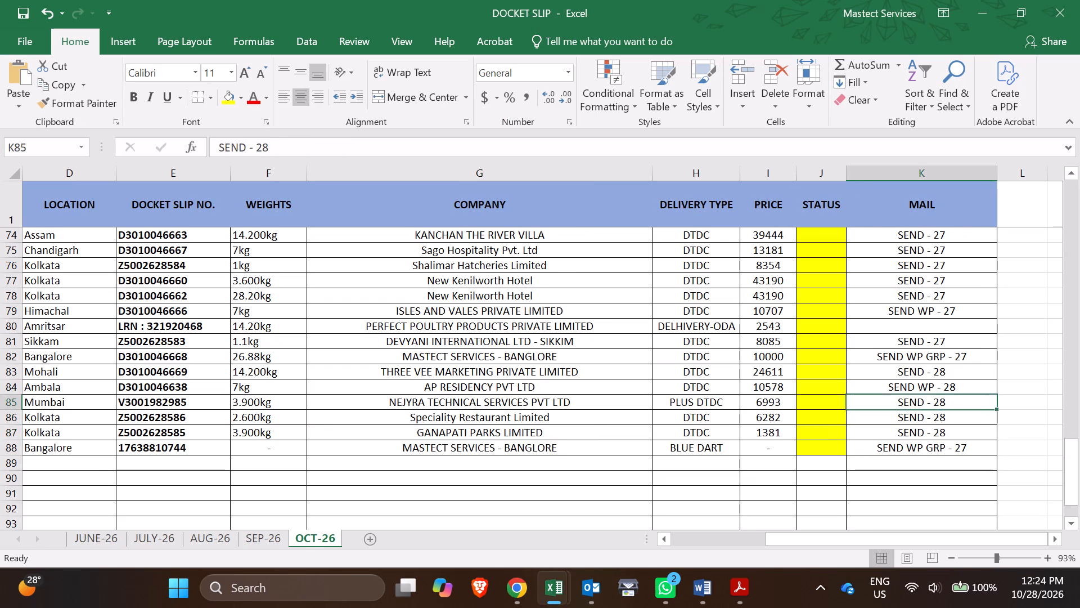
key("Up")
key("Up")
key("Up")
key("Up")
key("Left")
key("Left")
key("Left")
key("Left")
key("Left")
key("Right")
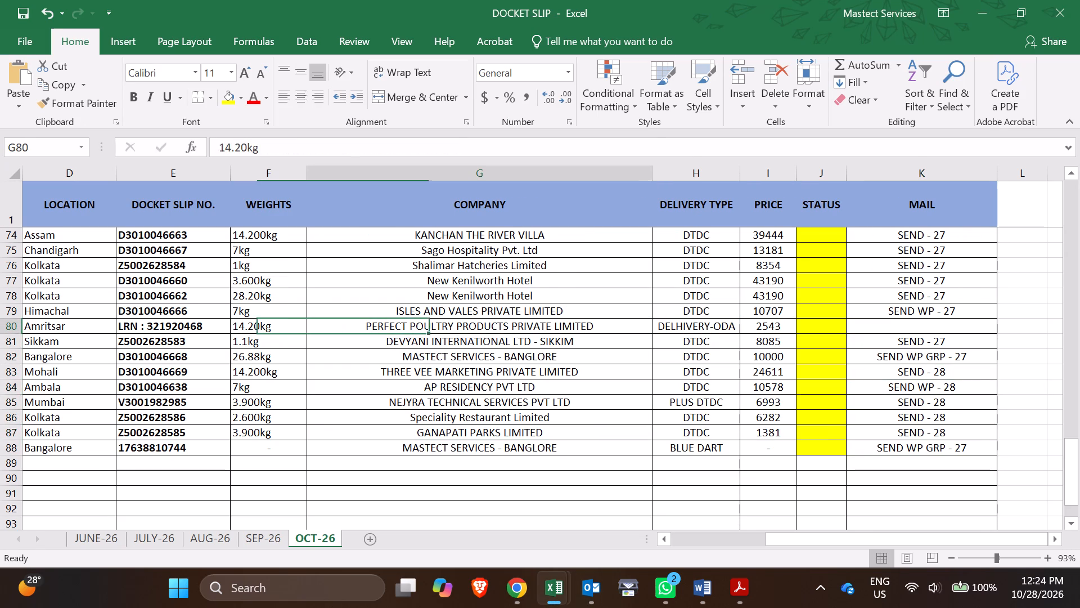
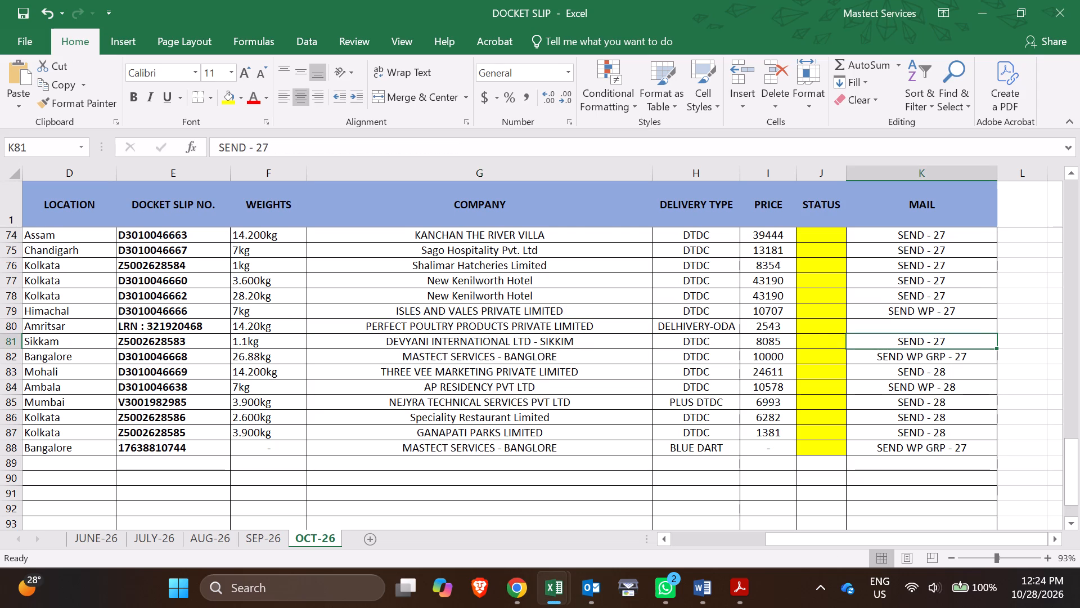
Examine the MAIL notes for rows 80 to 88 on the OCT-26 sheet of the DOCKET SLIP workbook.
left_click(883, 323)
left_click(894, 357)
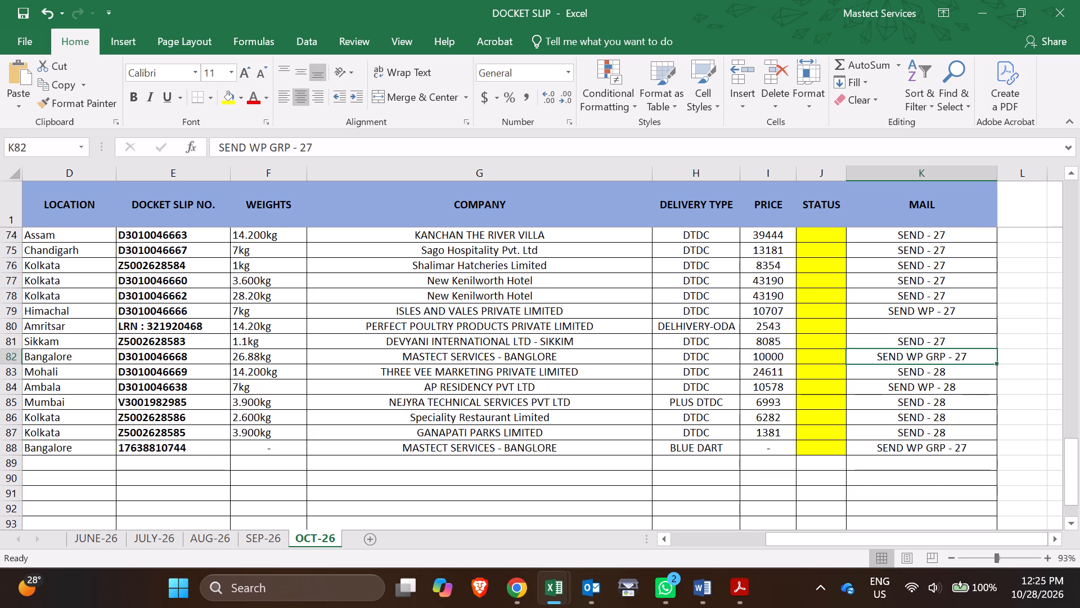
left_click(894, 377)
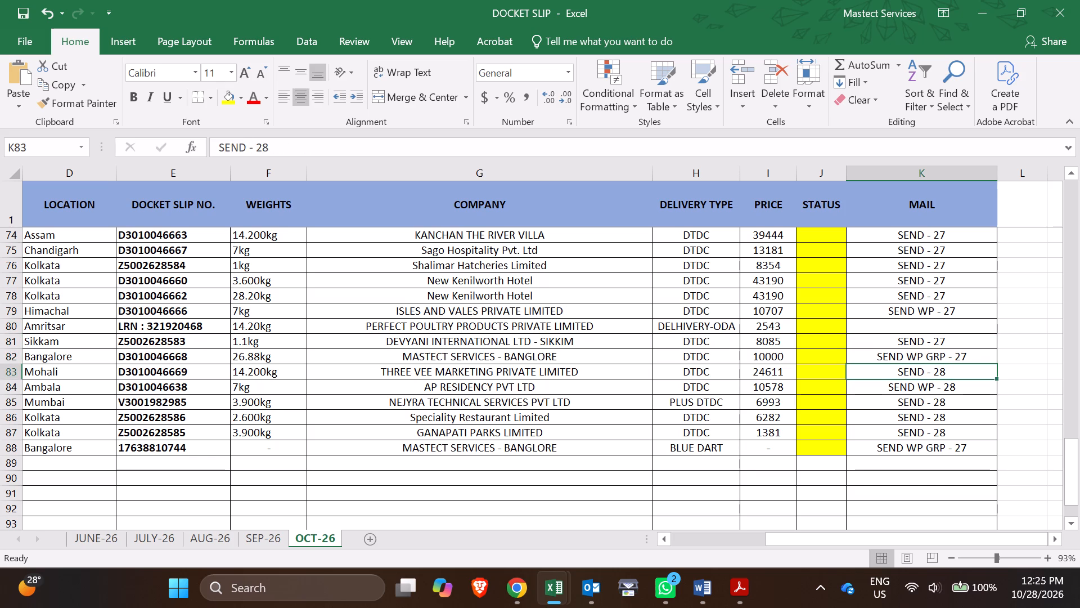
left_click(919, 404)
left_click_drag(917, 418, 915, 430)
left_click(915, 430)
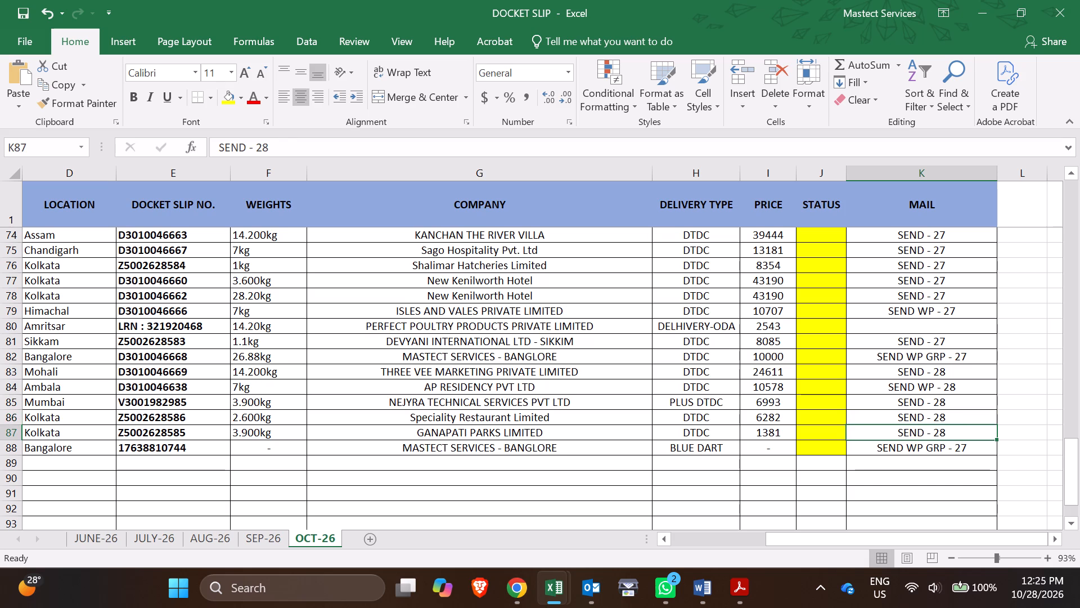
left_click(916, 390)
left_click(917, 449)
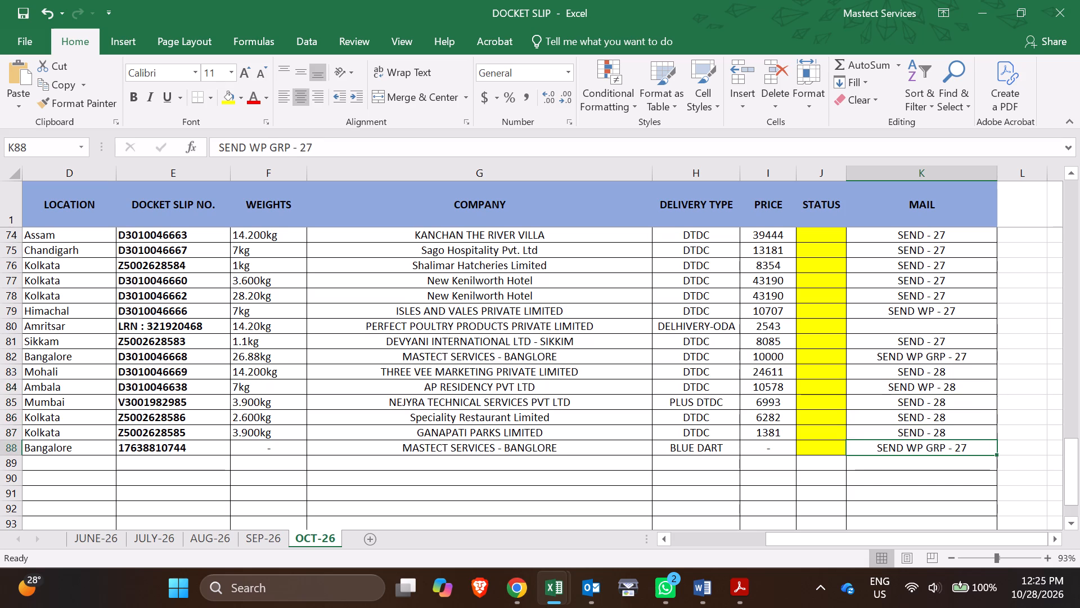
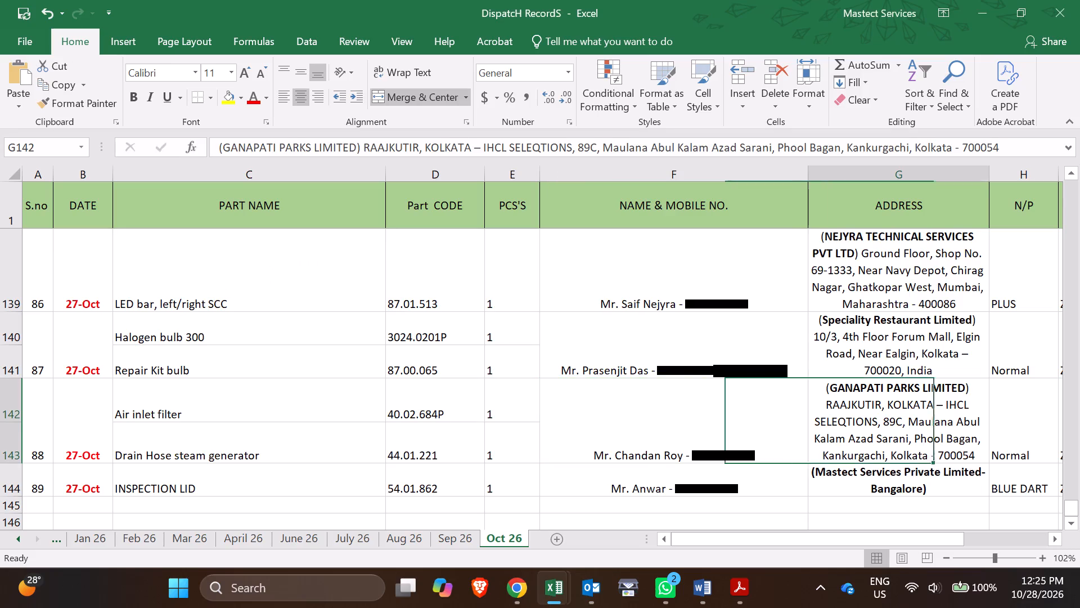
Check the last 27-Oct entries on the dispatch record's Oct 26 sheet and switch to the DOCKET SLIP workbook.
scroll(858, 407, "down", 3)
scroll(858, 407, "right", 3)
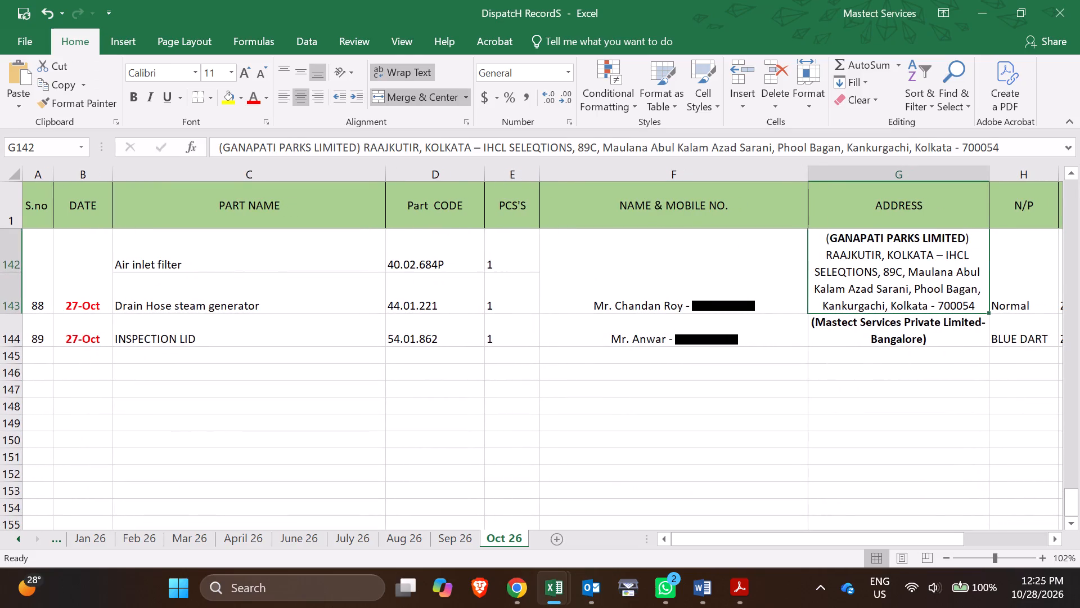
scroll(324, 369, "right", 1)
key("alt+Tab")
key("alt+Right")
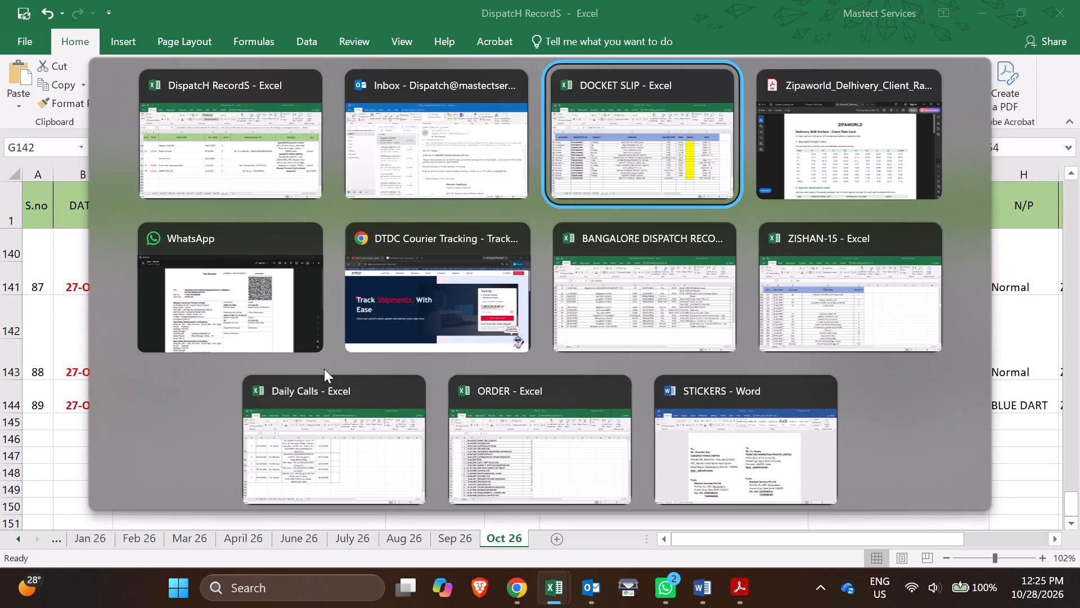
In the DOCKET SLIP workbook's OCT-26 sheet, review the 27-Oct-26 Bangalore Blue Dart entry, from company back to serial number and location.
key("Left")
key("Left")
key("Left")
key("Left")
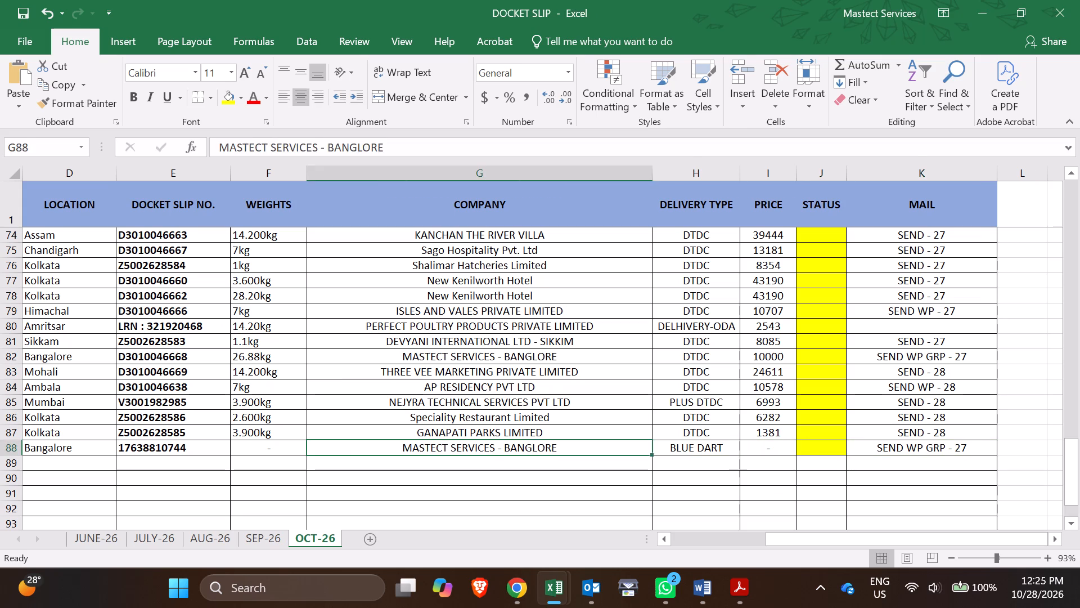
key("Left")
key("Left")
key("Left")
key("Left")
key("Left")
key("Left")
key("Left")
key("Left")
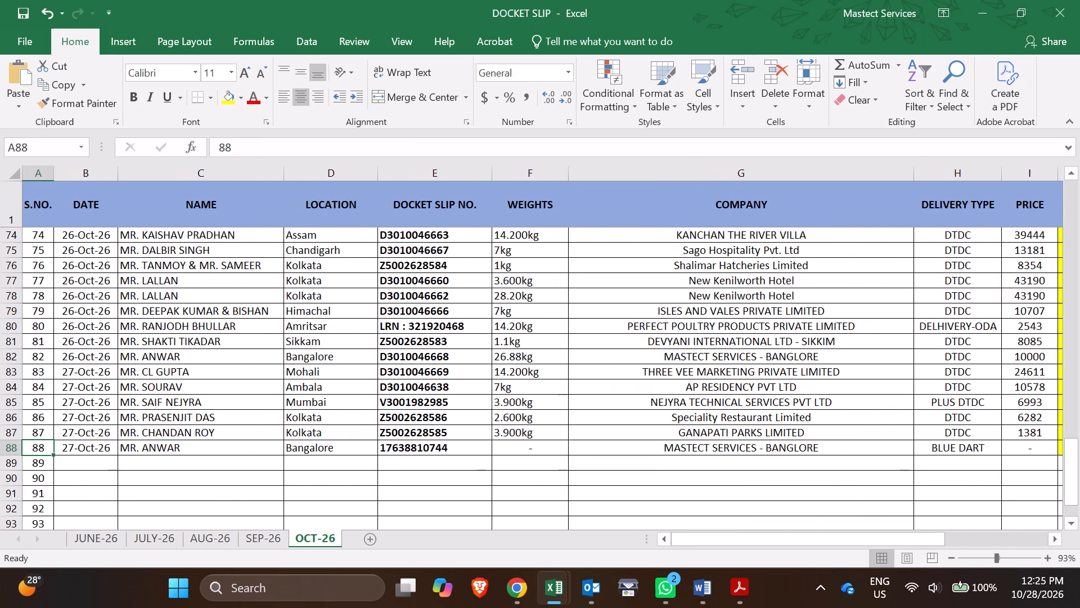
key("Right")
key("Right")
key("Right")
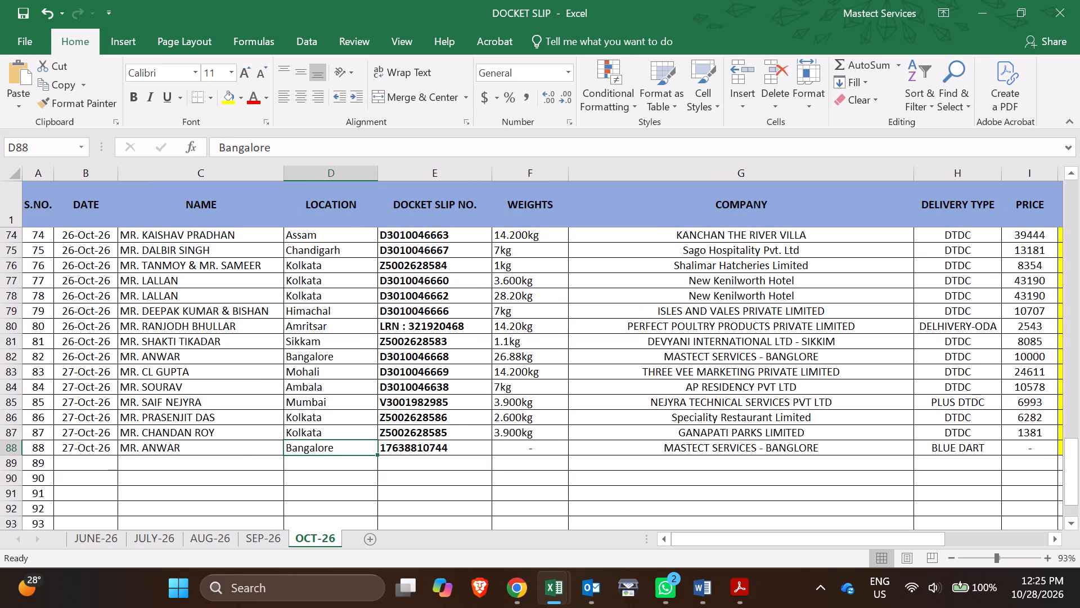
Switch back to the DispatcH RecordS workbook.
key("alt+Tab")
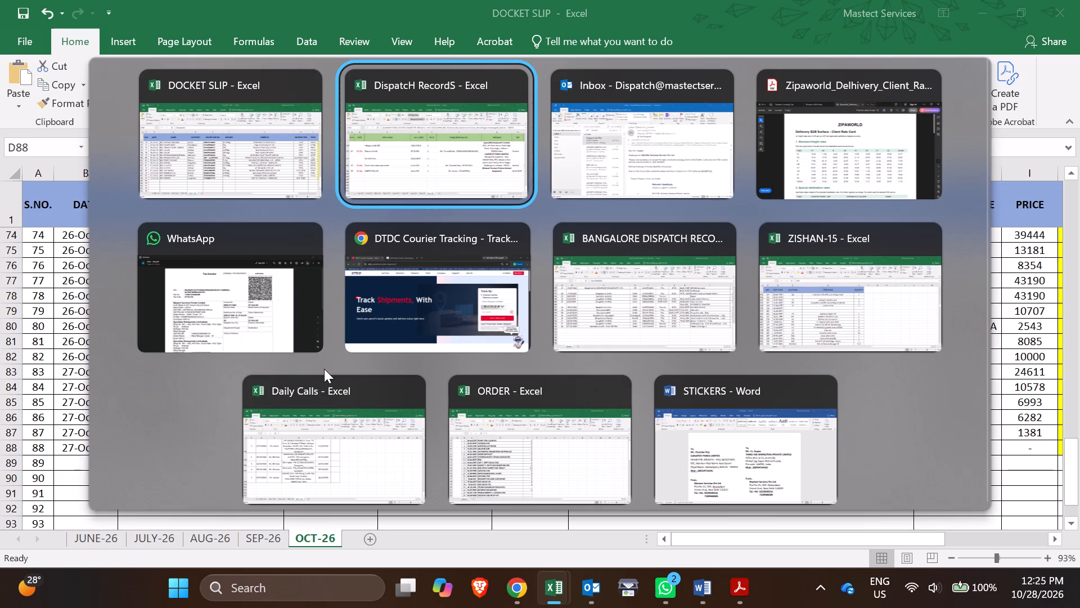
In the DOCKET SLIP workbook's OCT-26 sheet, copy "PERFECT POULTRY" from the company name of the 26-Oct-26 Amritsar entry.
key("alt+Left")
key("Right")
key("Right")
key("Right")
key("Up")
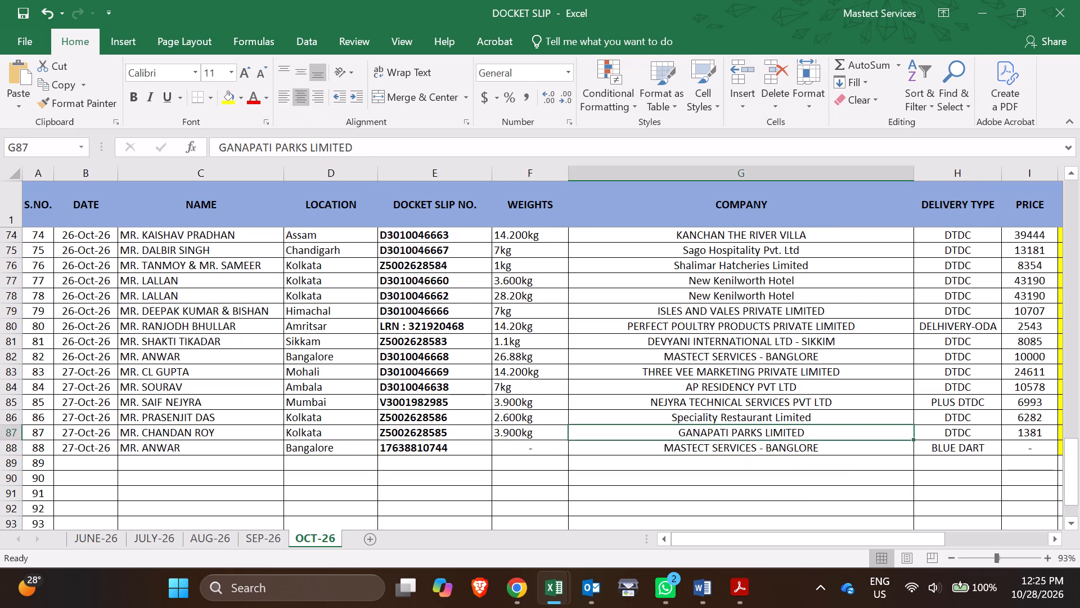
key("Up")
key("Up")
key("Up")
key("Up")
key("Up")
key("Up")
key("Up")
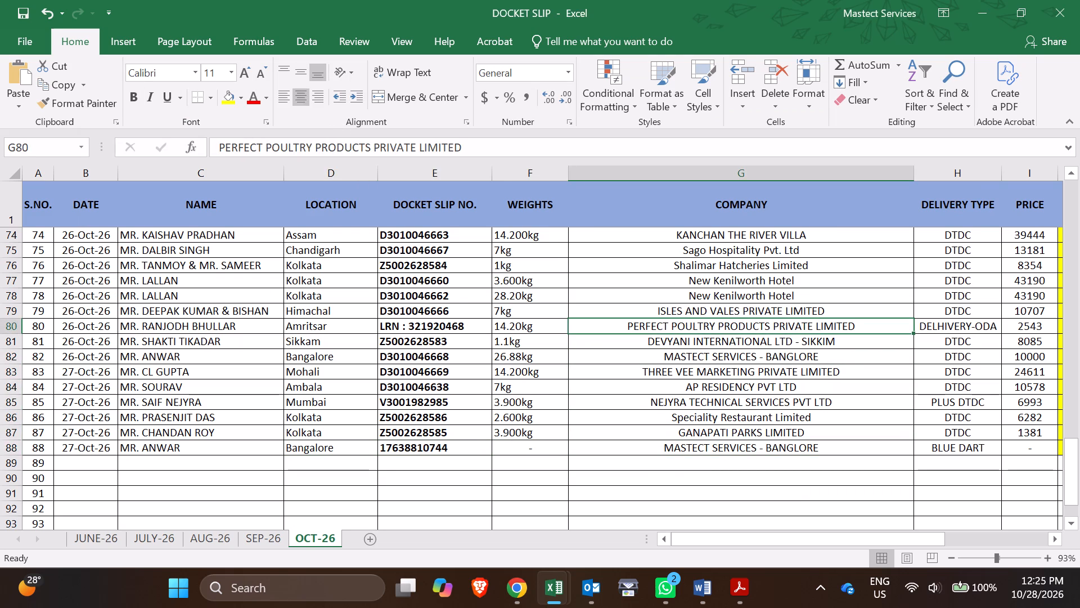
left_click(218, 147)
key("shift+Right")
key("shift+Right")
key("shift+Right")
key("shift+Right")
key("shift+Right")
key("shift+Right")
key("shift+Right")
key("shift+Right")
key("shift+Right")
key("shift+Right")
key("shift+Right")
key("shift+Right")
key("shift+Right")
key("shift+Right")
key("shift+Right")
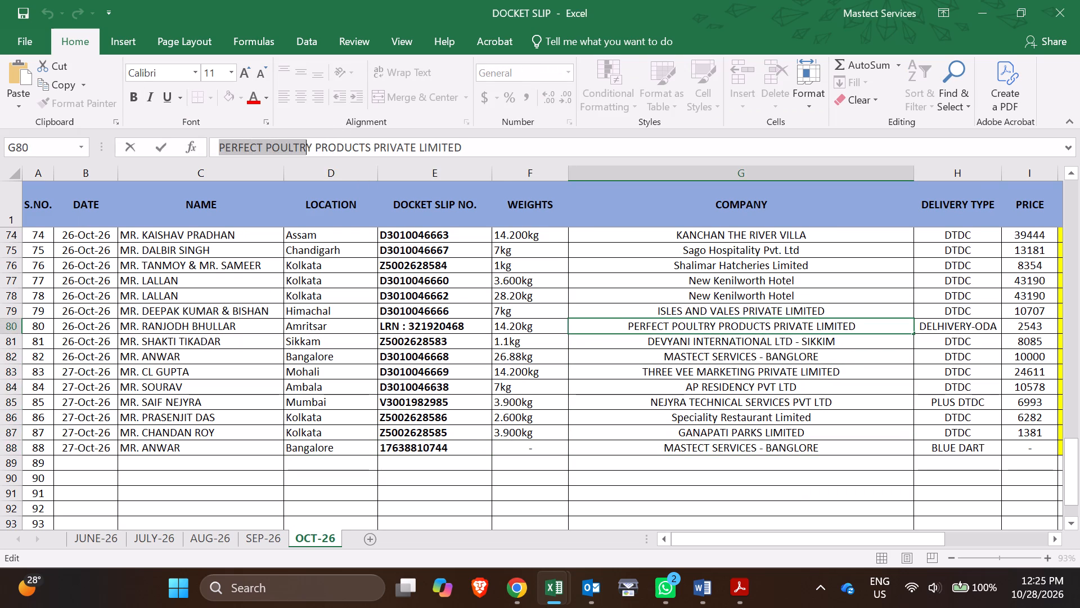
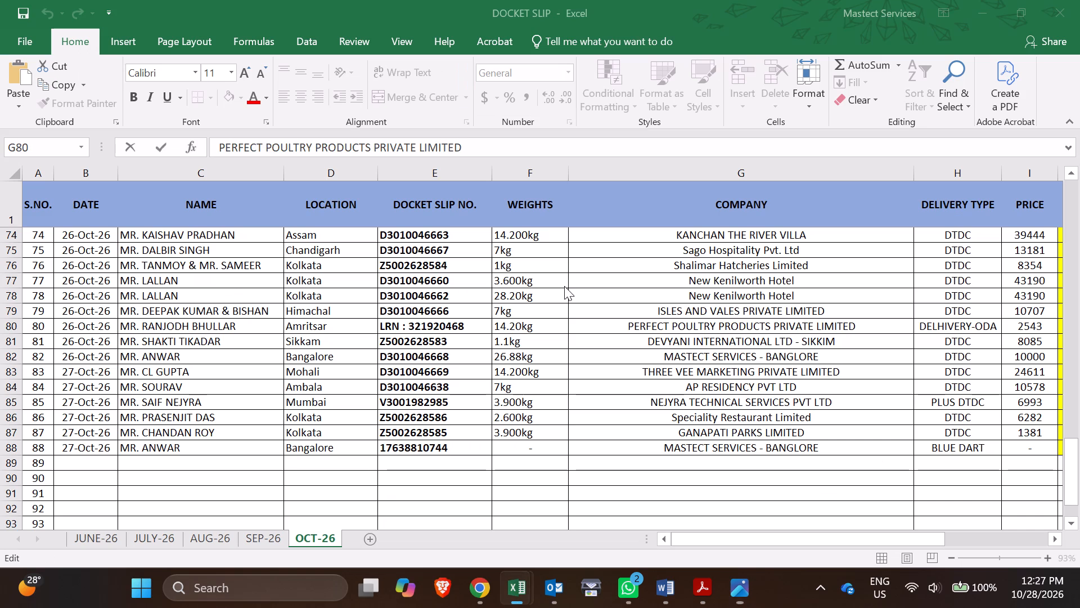
In the DOCKET SLIP workbook, select the Perfect Poultry Products entry's weight and check the entry against the image open in Photos.
left_click(542, 326)
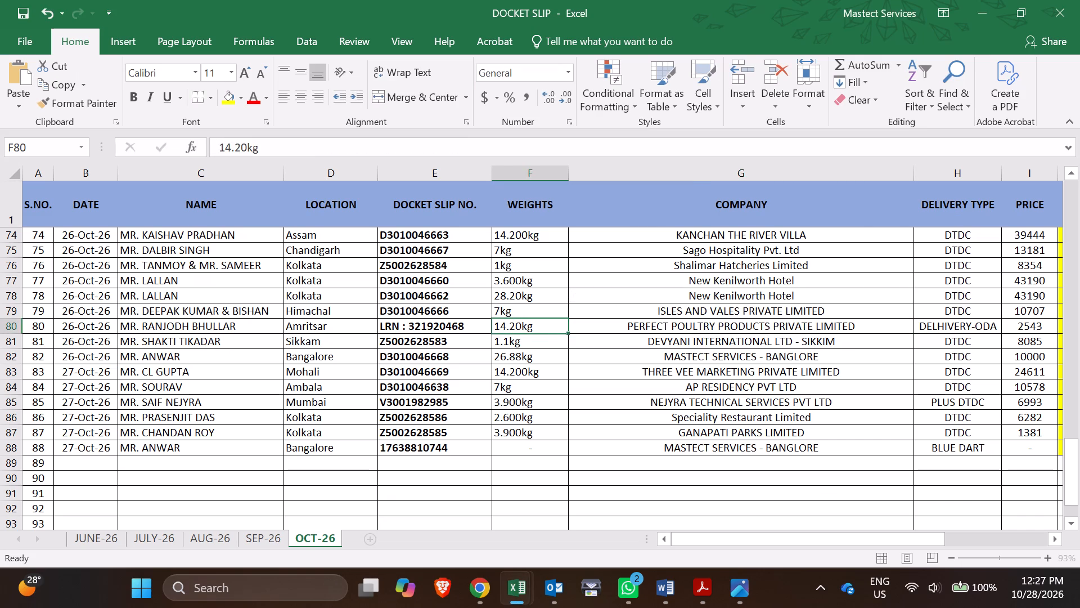
key("alt+Tab")
key("alt+Tab")
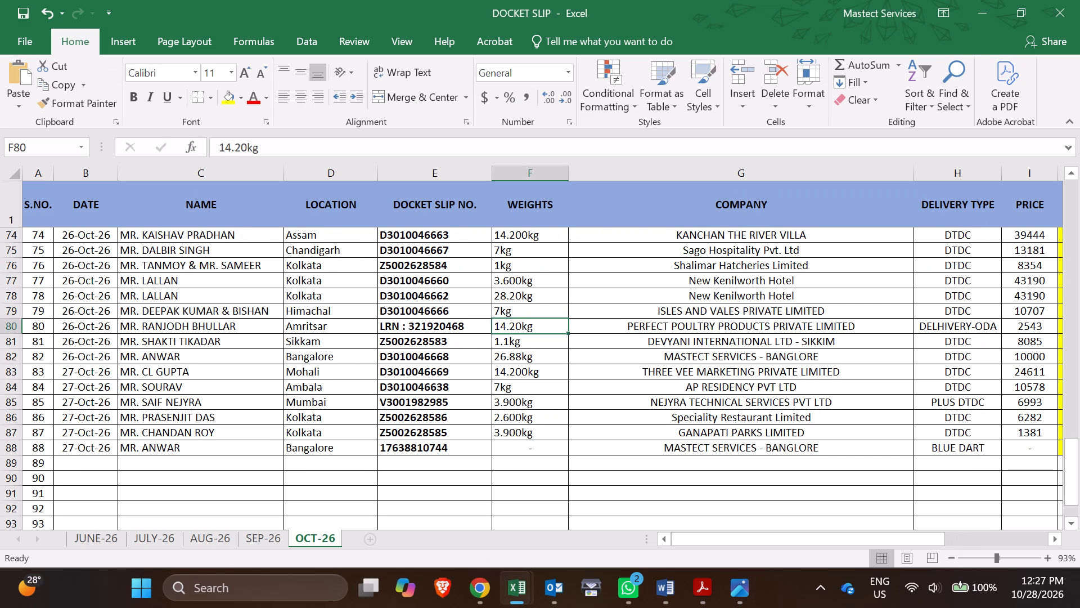
scroll(542, 326, "right", 2)
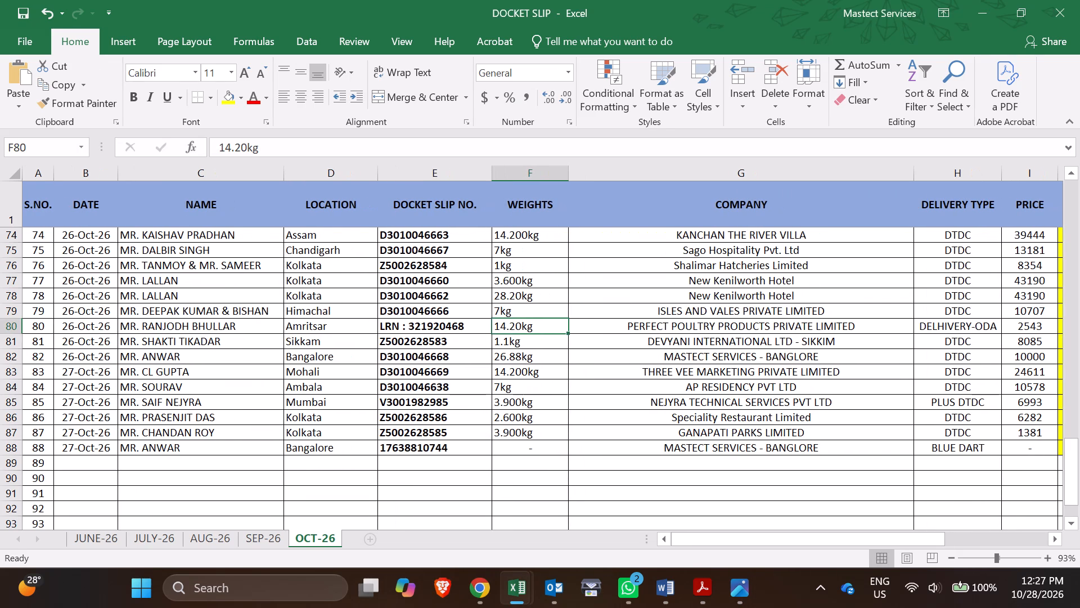
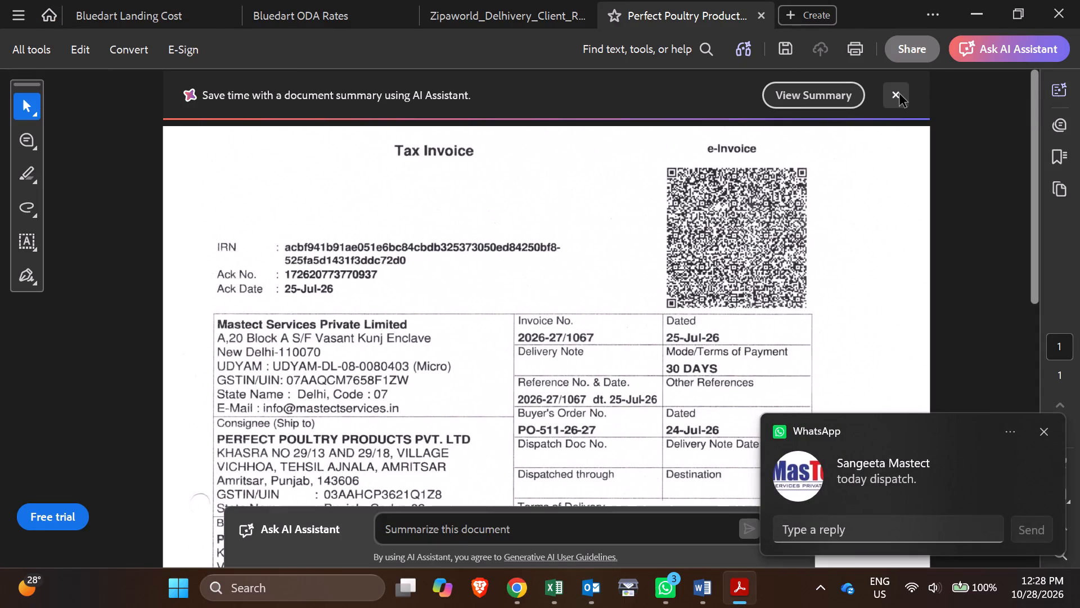
Dismiss the AI summary banner and examine the Perfect Poultry Products tax invoice's consignee, item and freight details.
left_click(900, 95)
scroll(533, 378, "down", 1)
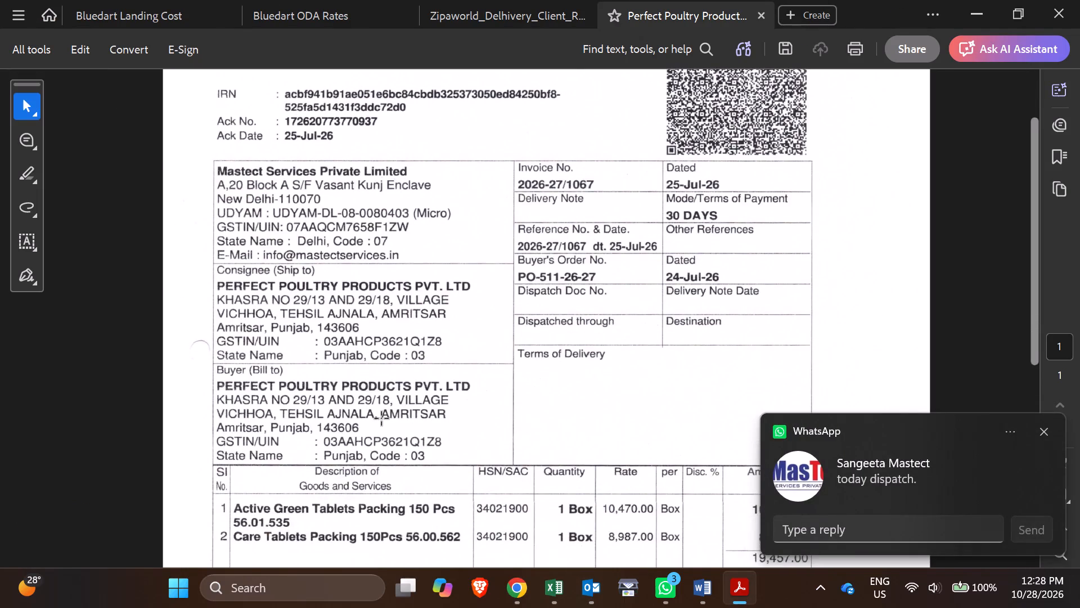
scroll(382, 419, "down", 2)
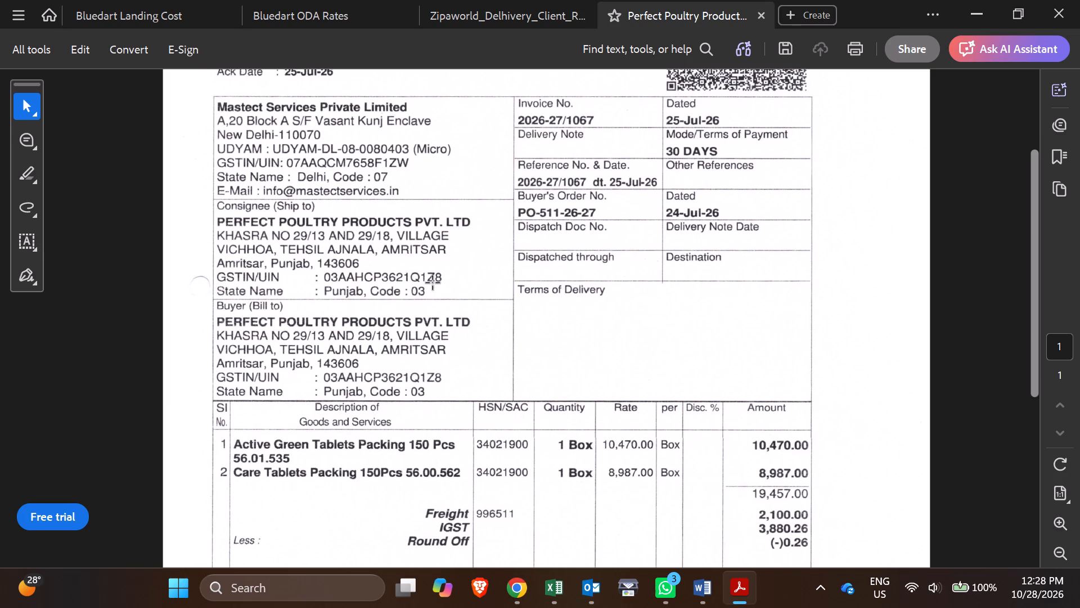
Switch to the DispatcH RecordS workbook, find the 26-Oct Perfect Poultry Products entry in the Oct 26 sheet, and compare it with the PDF invoice.
key("alt+Tab")
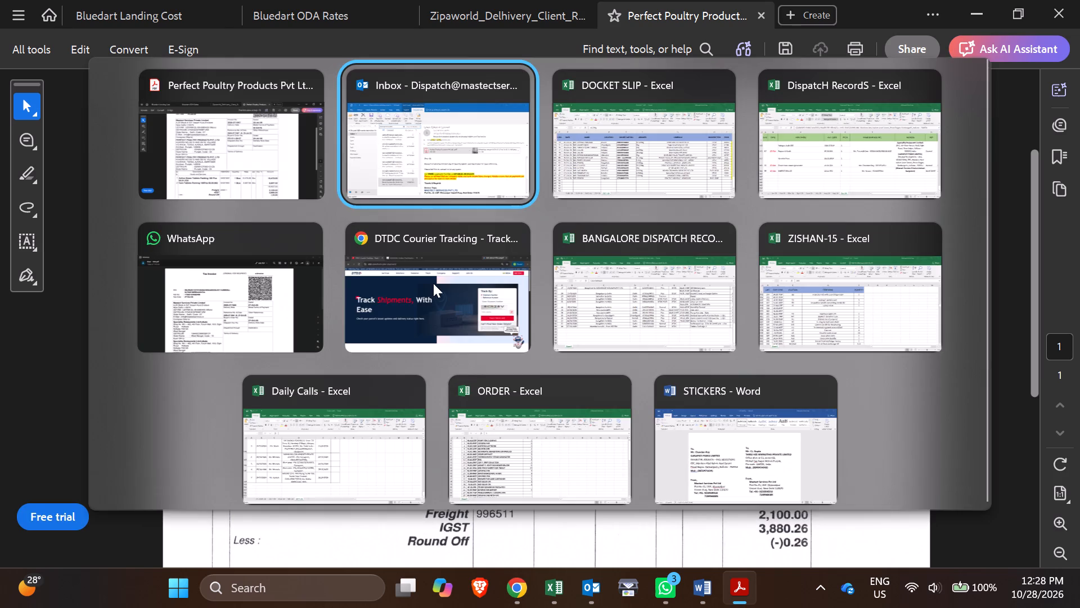
key("alt+Right")
key("alt+Right")
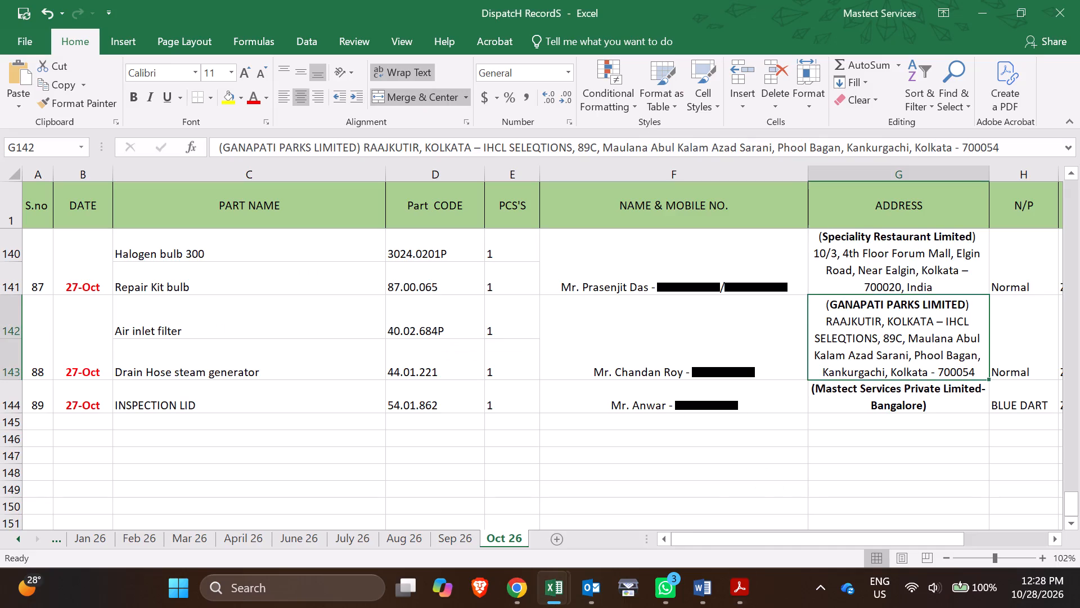
scroll(639, 307, "up", 7)
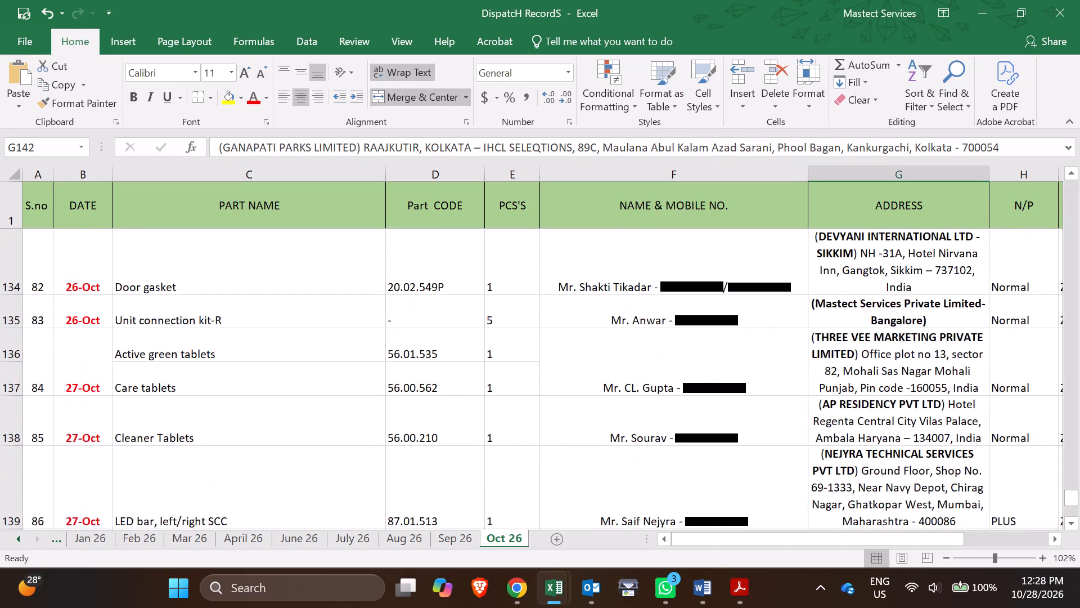
scroll(639, 307, "up", 3)
left_click(639, 307)
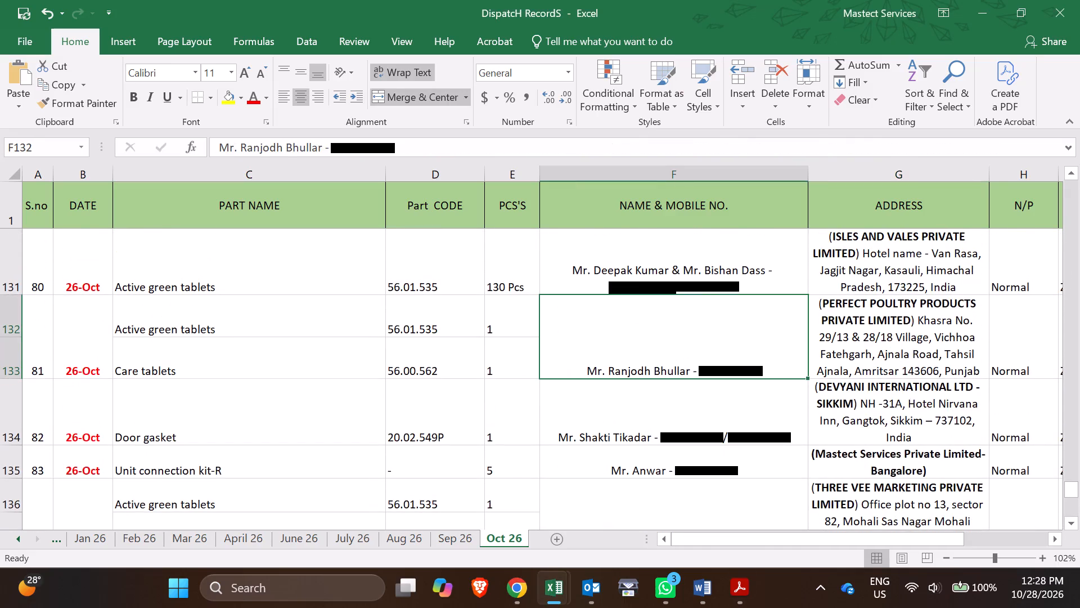
key("alt+Tab")
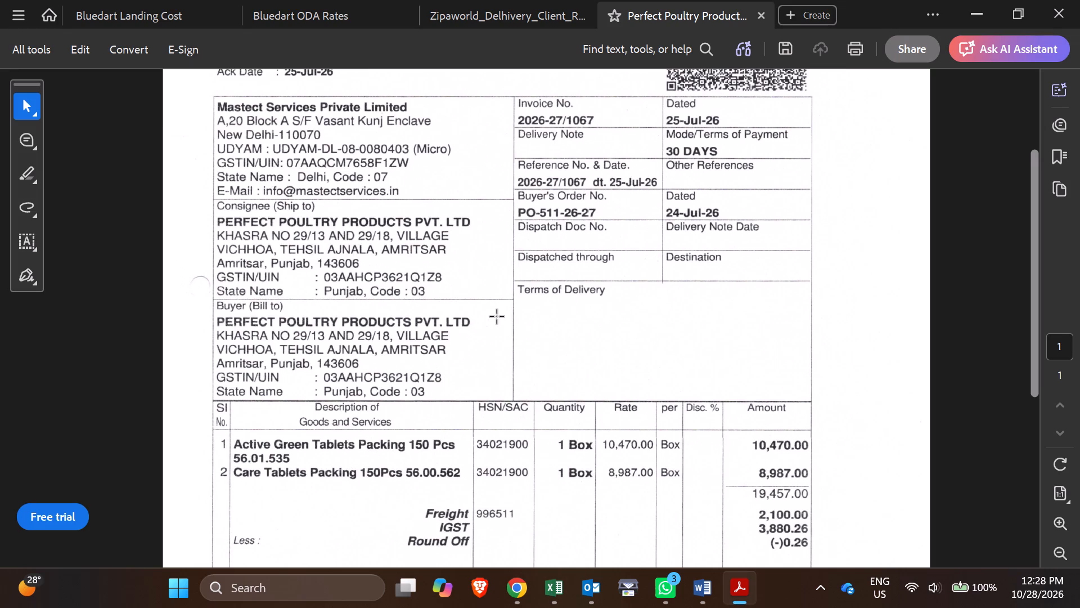
key("alt+Tab")
key("alt+Tab")
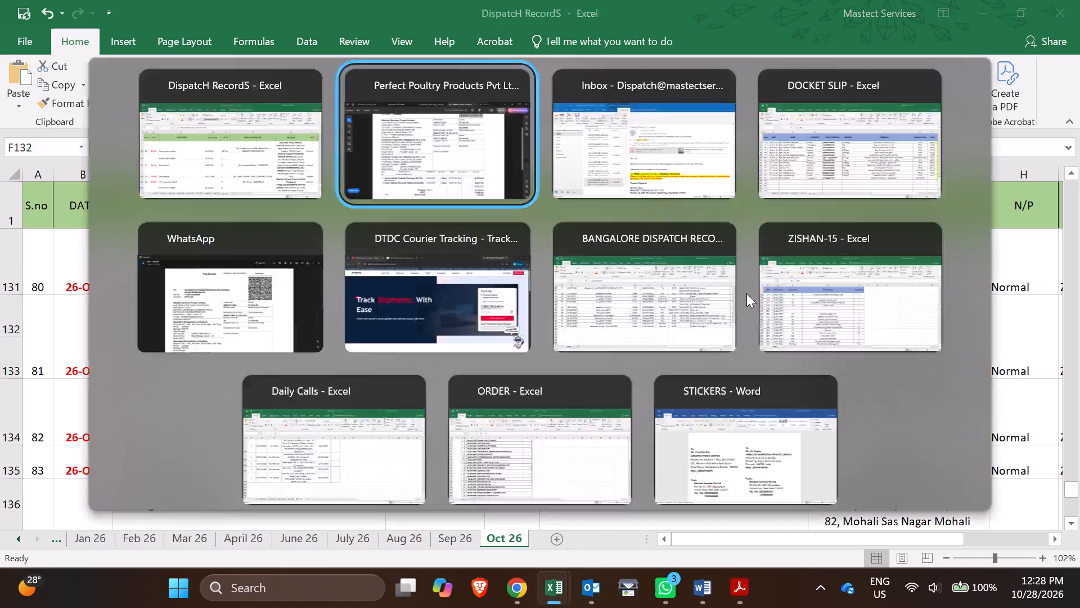
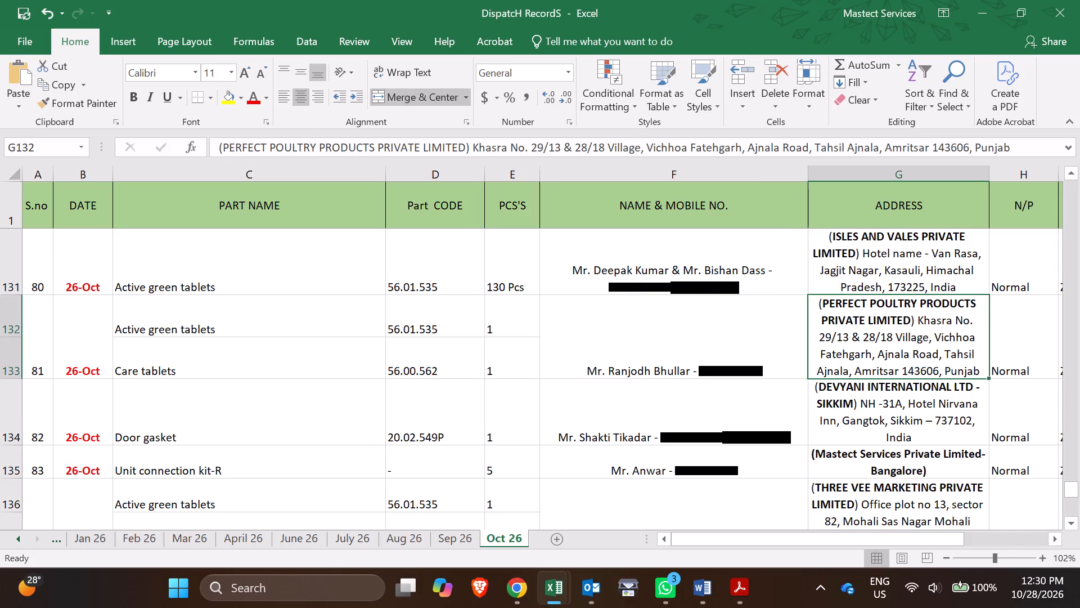
In the Oct 26 sheet, select the city name Amritsar within the Perfect Poultry Products Private Limited address text.
left_click(744, 348)
left_click(865, 343)
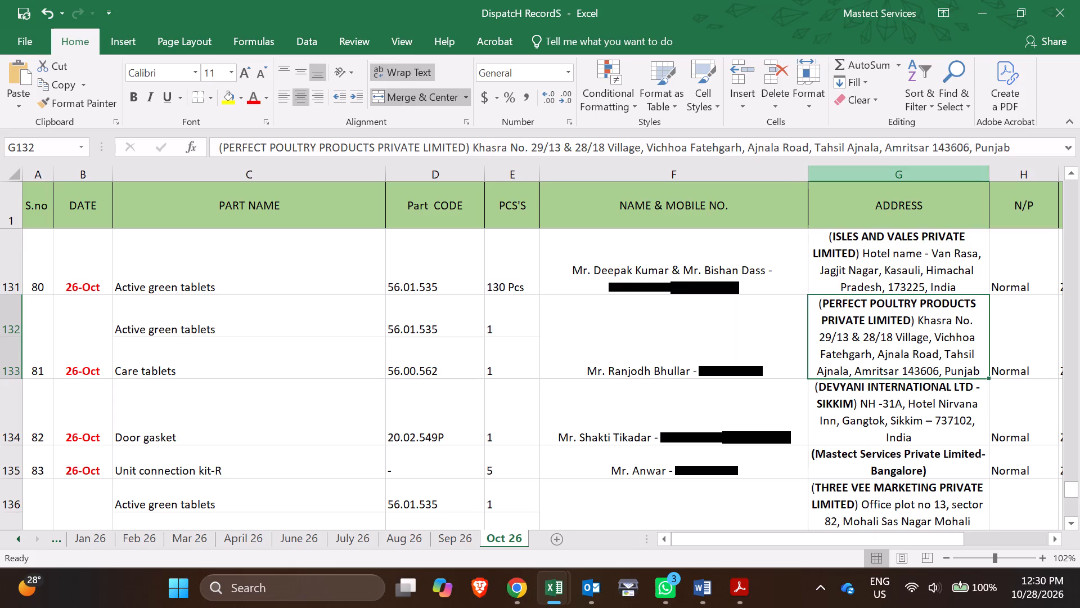
left_click(885, 149)
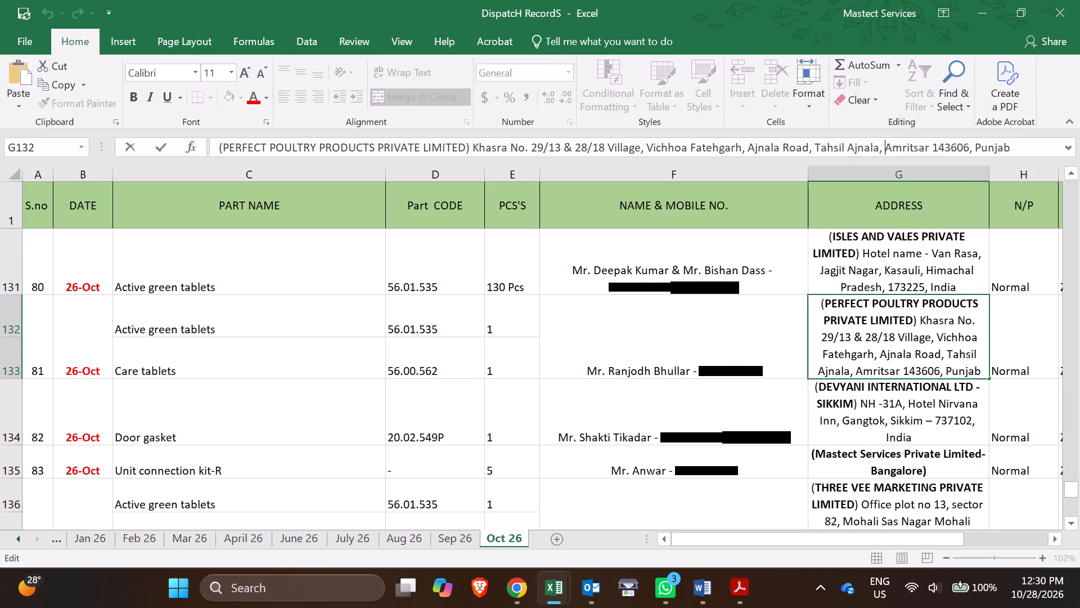
key("shift+Right")
key("shift+Right")
key("shift+Right")
key("shift+Right")
key("shift+Right")
key("shift+Right")
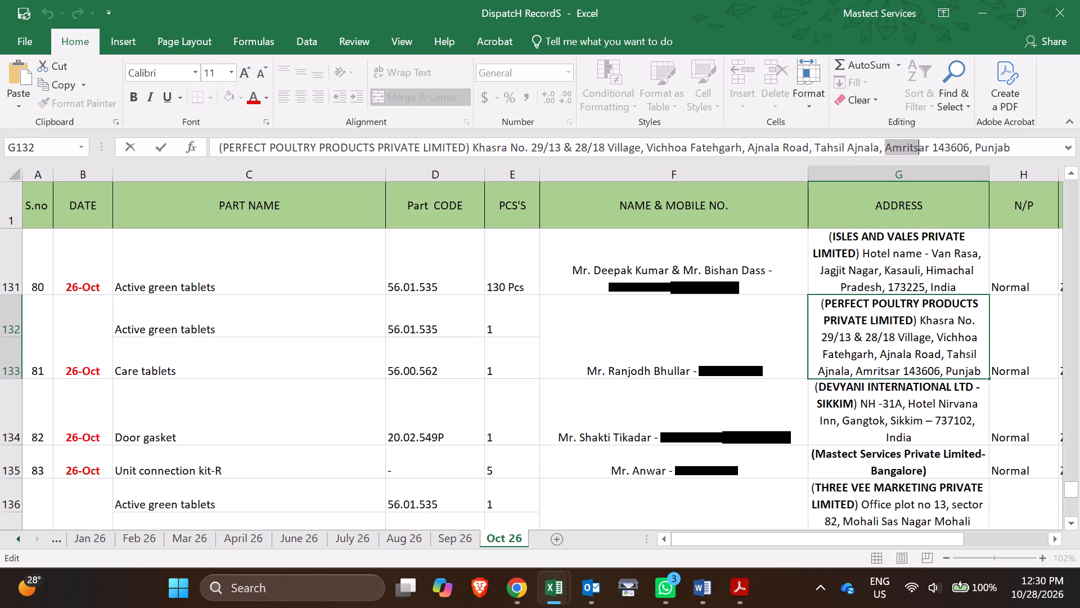
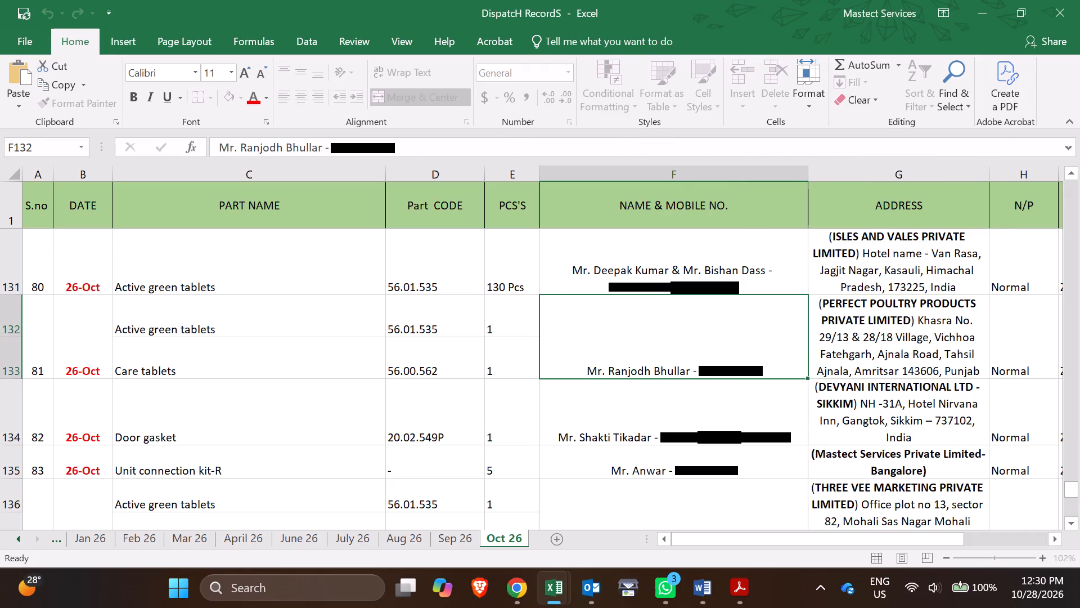
Switch from the DispatcH RecordS workbook to the dispatch mailbox's Inbox in Outlook.
key("alt+Tab")
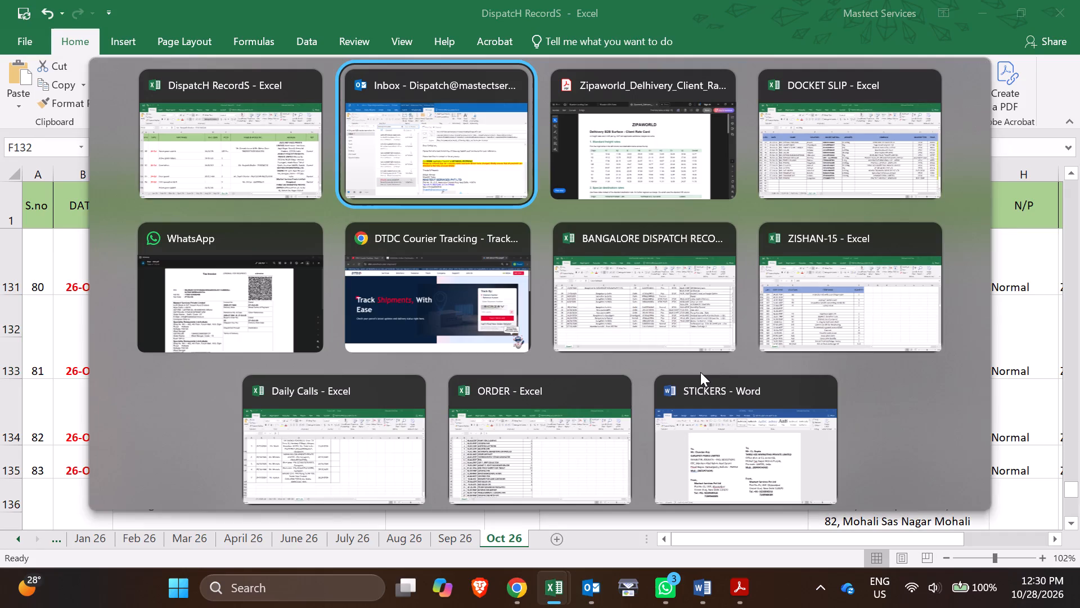
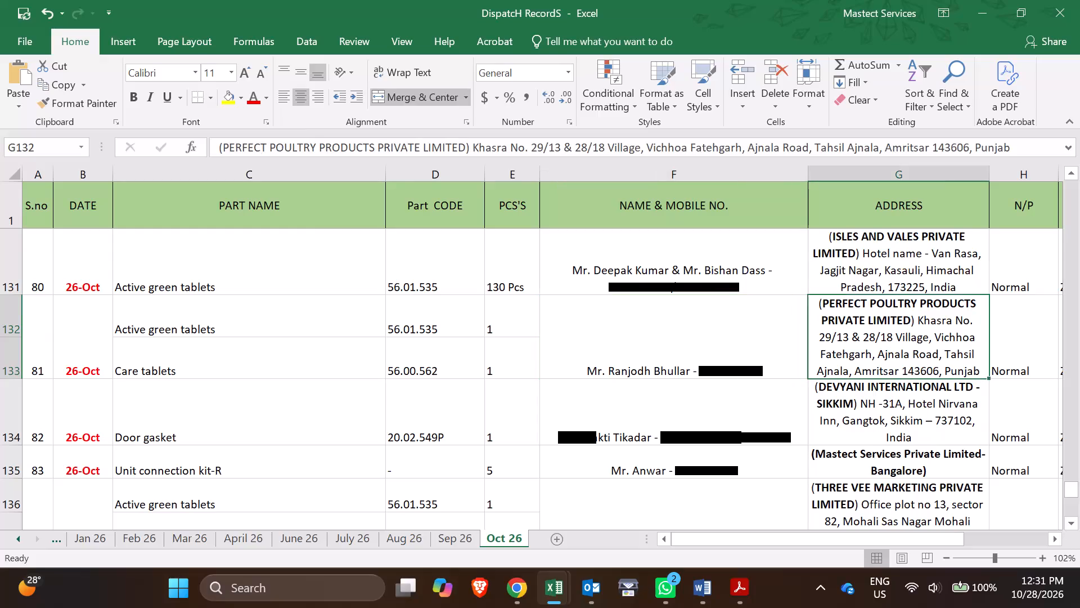
Save the DispatcH RecordS workbook.
key("ctrl+s")
key("ctrl+s")
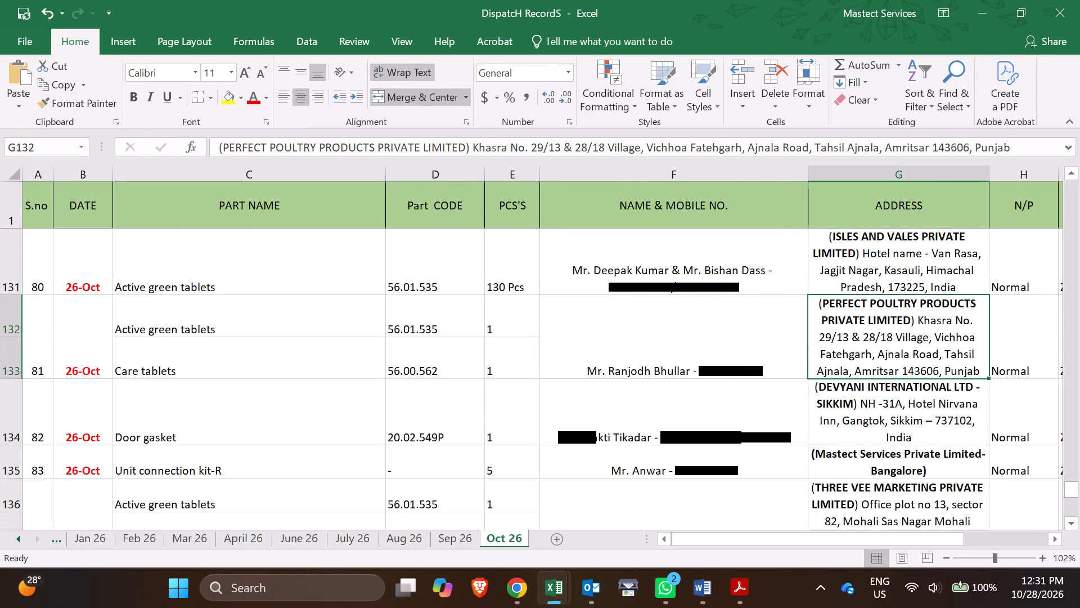
Review the 26-Oct Perfect Poultry Products entry in the Oct 26 sheet, from serial number and parts to contact, address and remark.
left_click(713, 342)
scroll(713, 342, "right", 3)
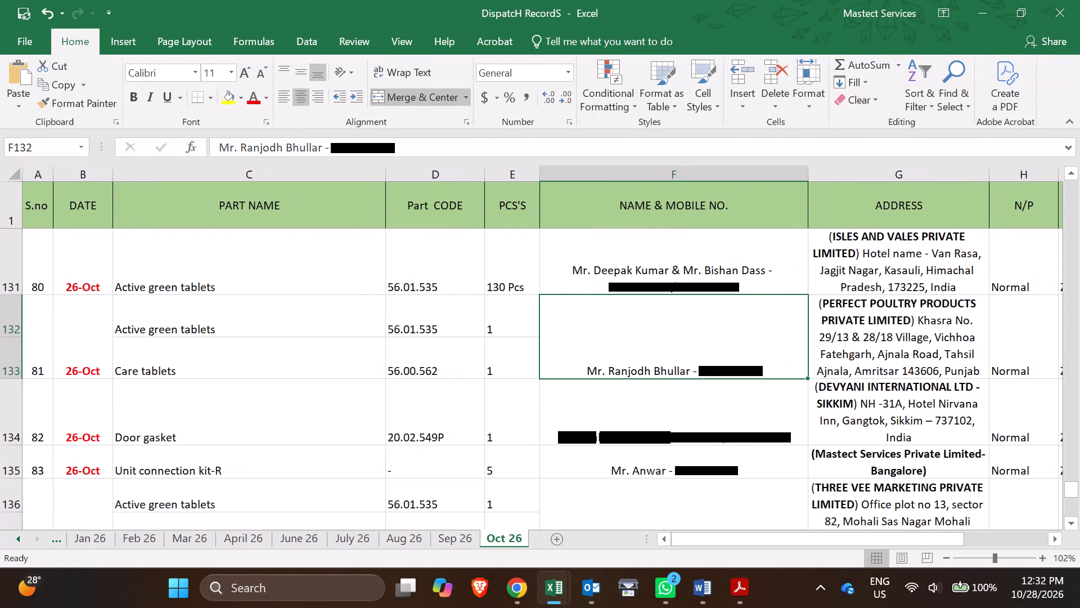
left_click(34, 338)
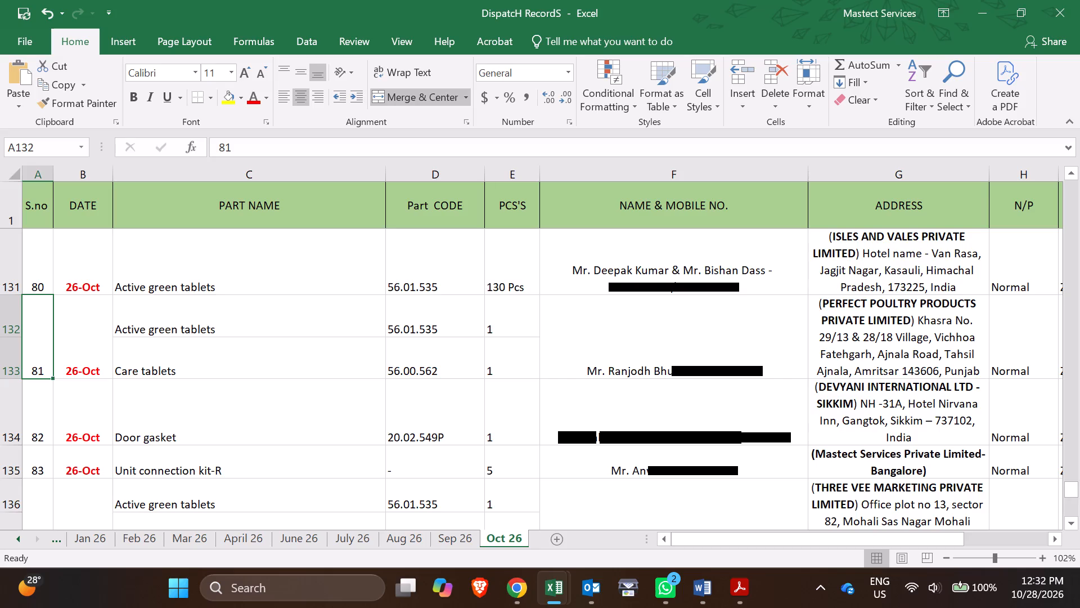
scroll(637, 327, "up", 1)
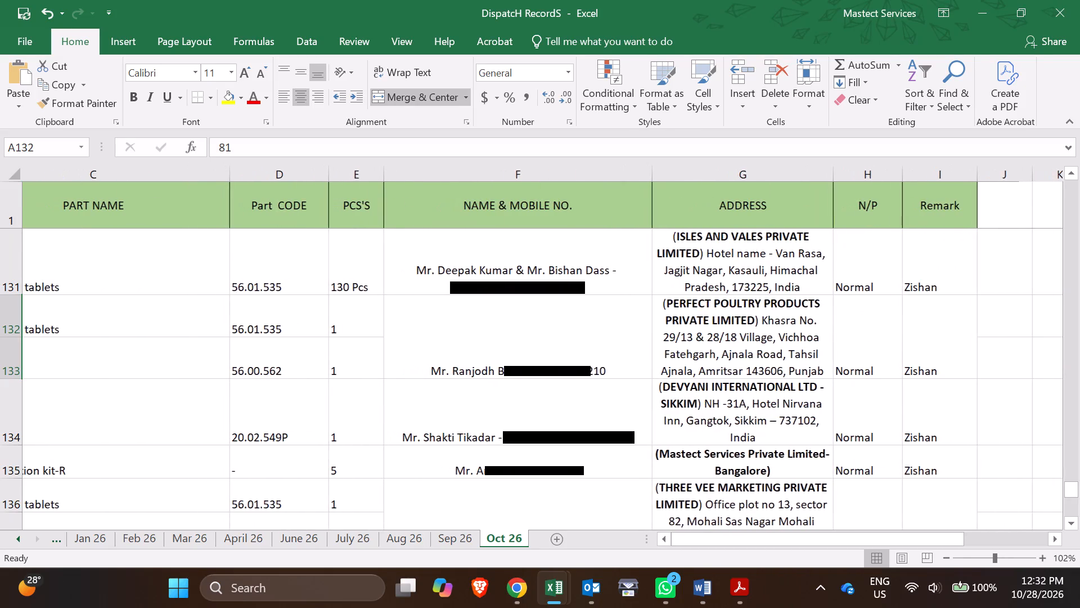
scroll(637, 327, "up", 4)
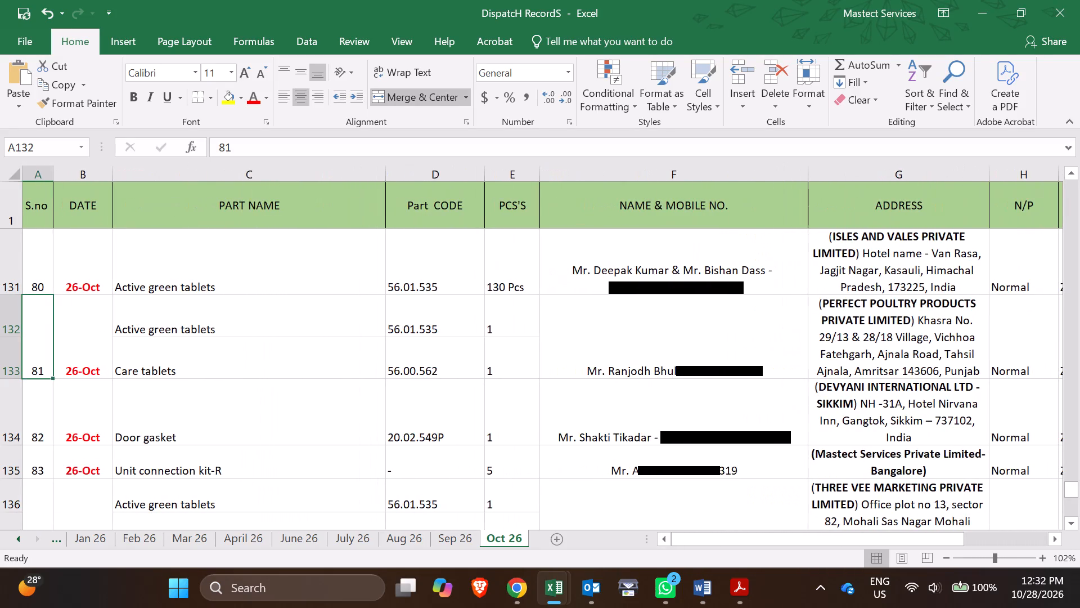
scroll(637, 327, "right", 2)
scroll(637, 327, "left", 1)
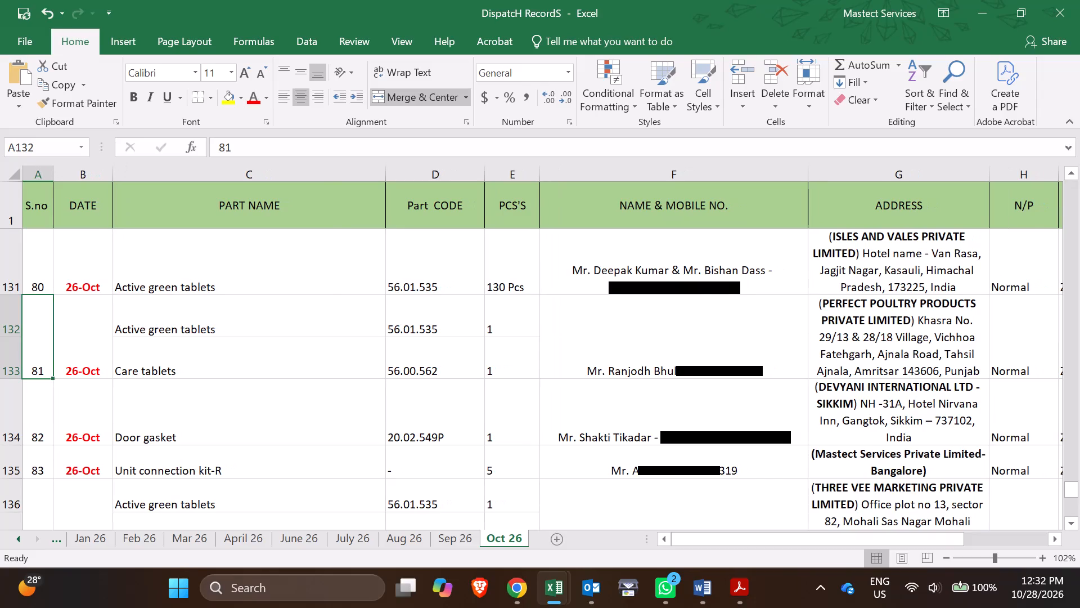
scroll(637, 327, "left", 2)
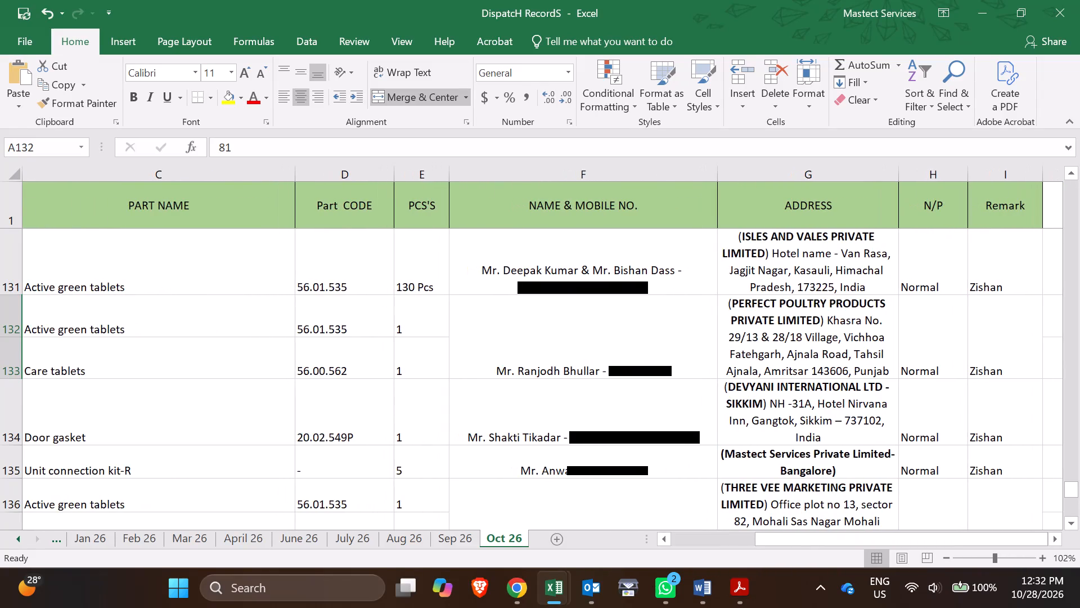
left_click(637, 327)
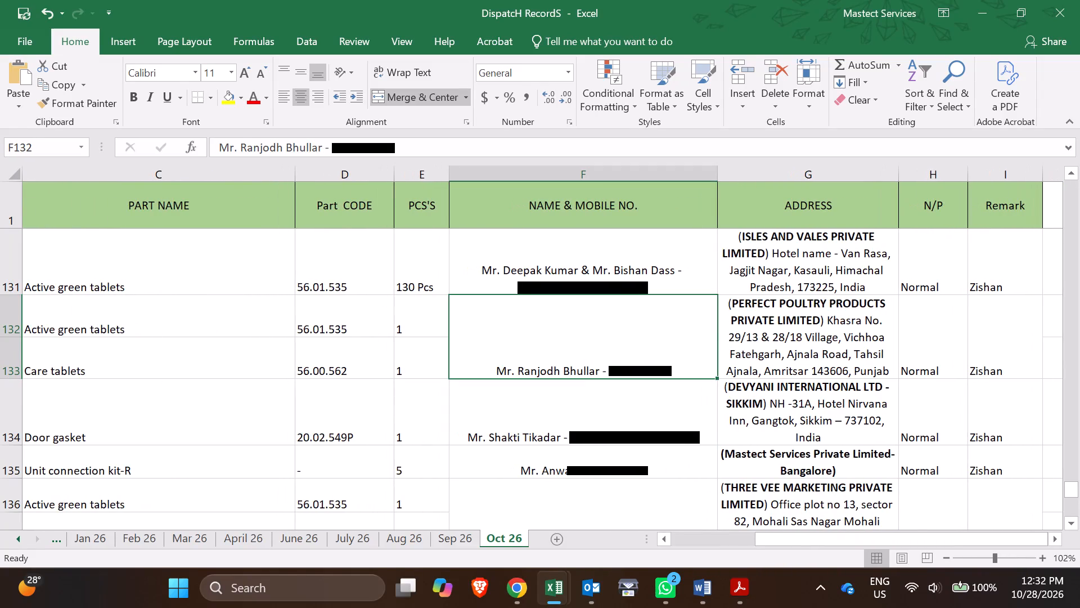
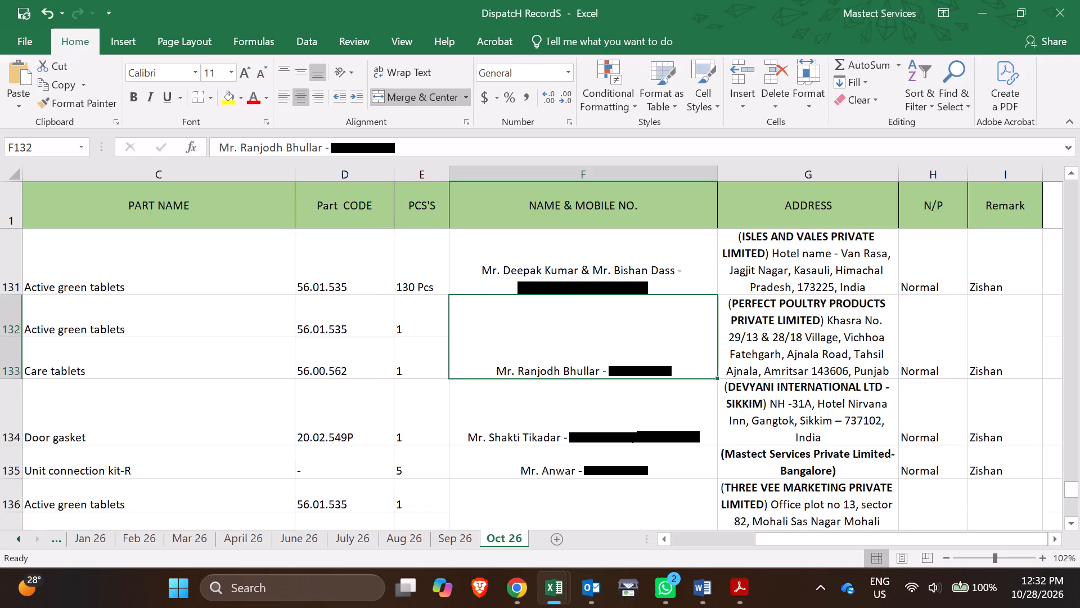
In the Oct 26 sheet, review the contact and address cells of the PERFECT POULTRY PRODUCTS PRIVATE LIMITED dispatch entry.
left_click(803, 337)
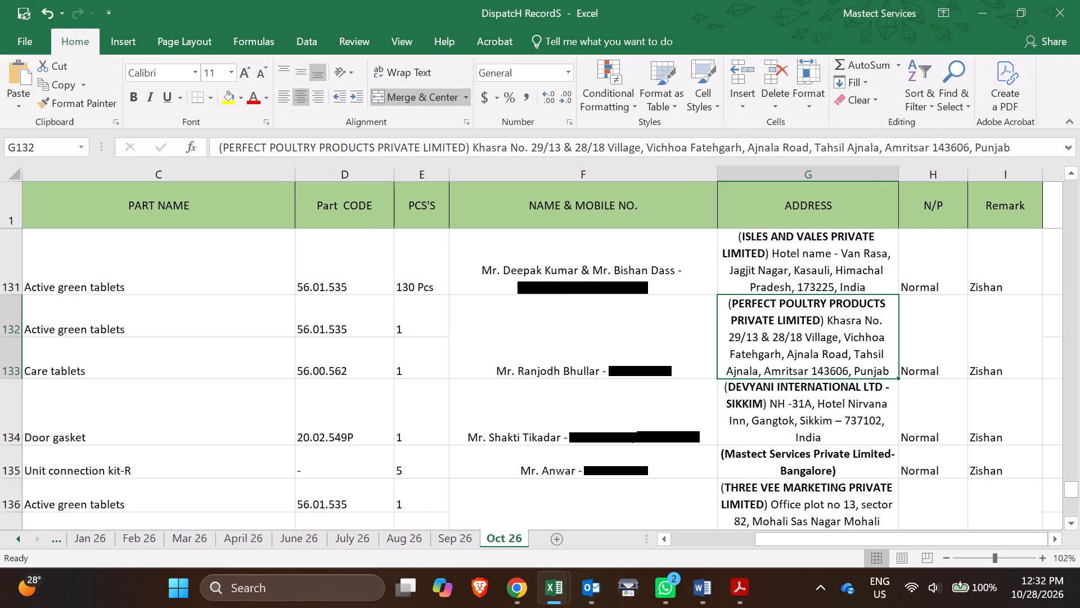
left_click(670, 343)
left_click(812, 348)
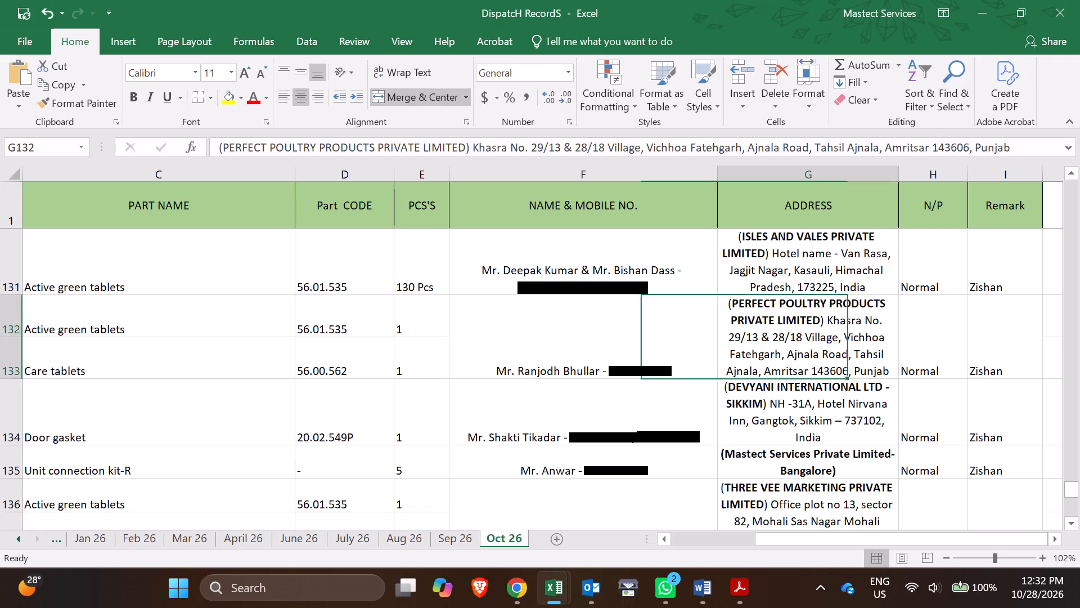
left_click(654, 330)
left_click(799, 332)
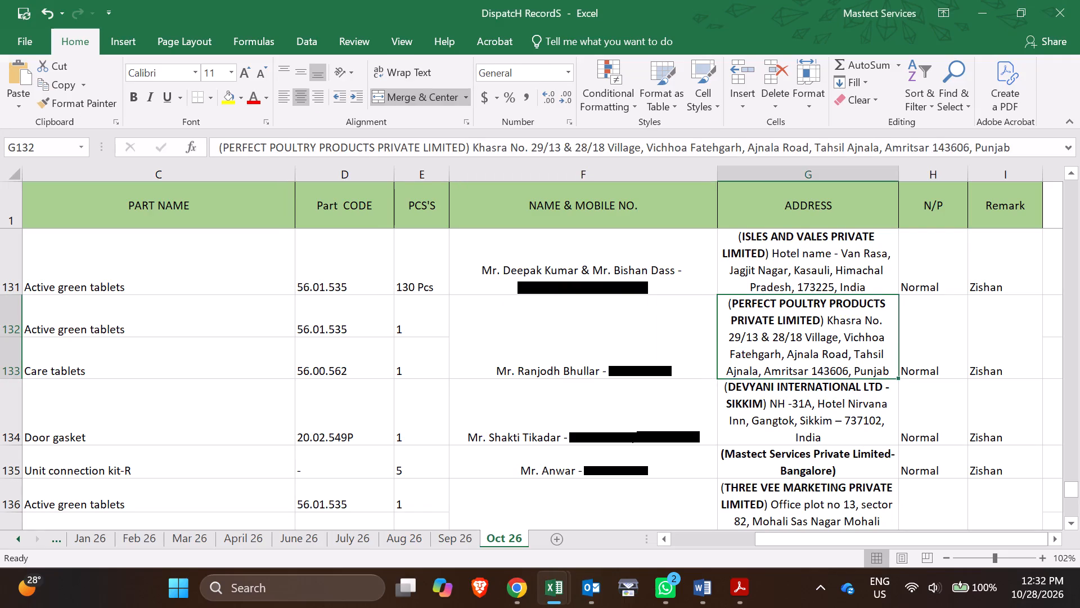
left_click(638, 337)
scroll(638, 337, "right", 1)
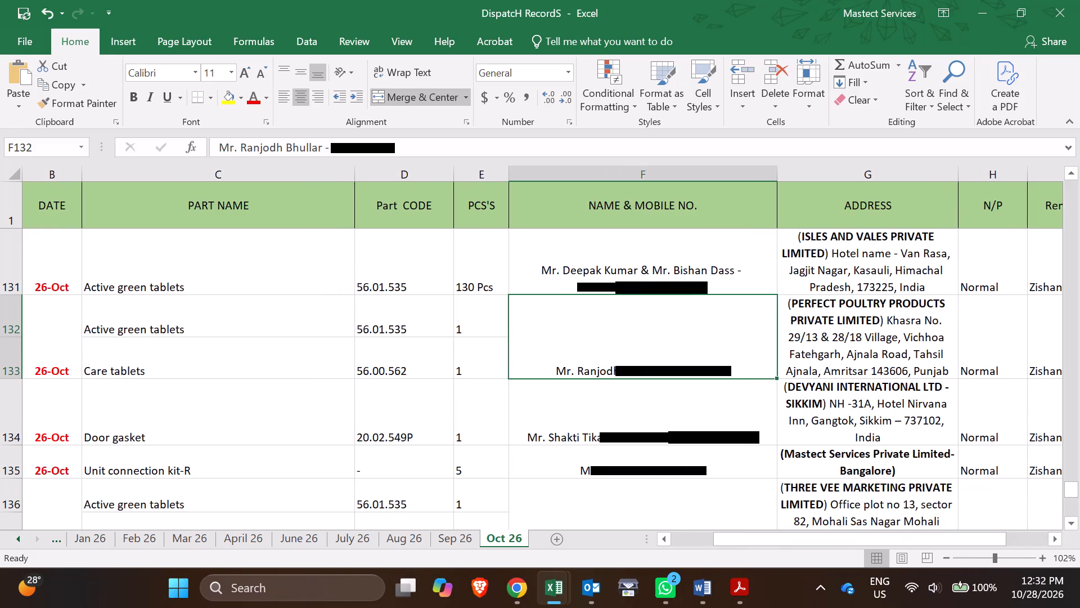
Copy the words "PERFECT POULTRY" from the company name in the 26-Oct Amritsar entry's address in the Oct 26 sheet.
left_click(821, 322)
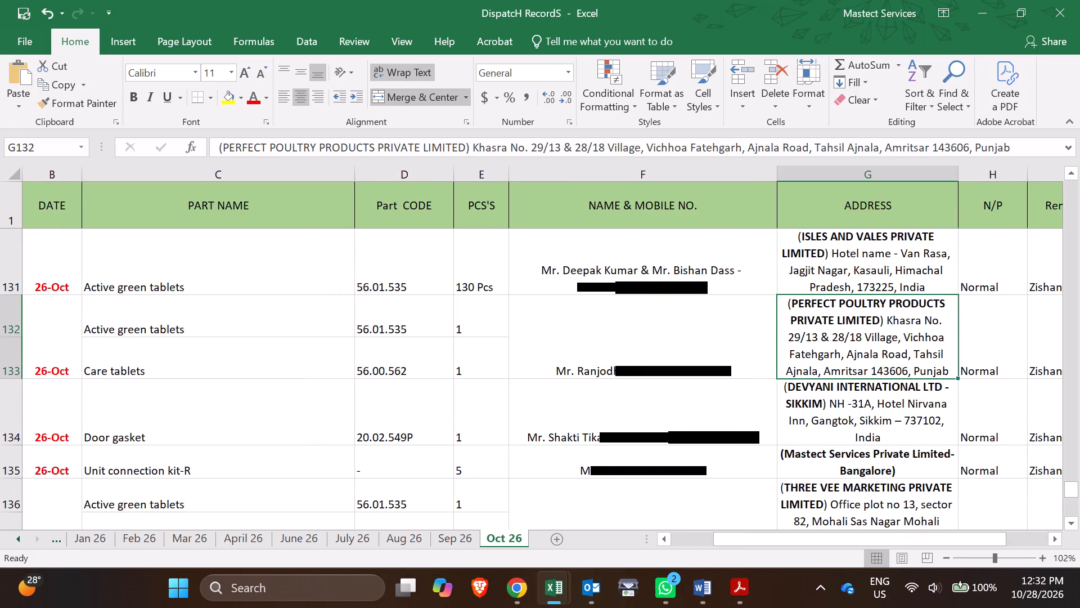
left_click(227, 147)
key("Left")
key("shift+Right")
key("shift+Right")
key("shift+Right")
key("shift+Right")
key("shift+Right")
key("shift+Right")
key("shift+Right")
key("shift+Right")
key("shift+Right")
key("shift+Right")
key("shift+Right")
key("shift+Right")
key("shift+Right")
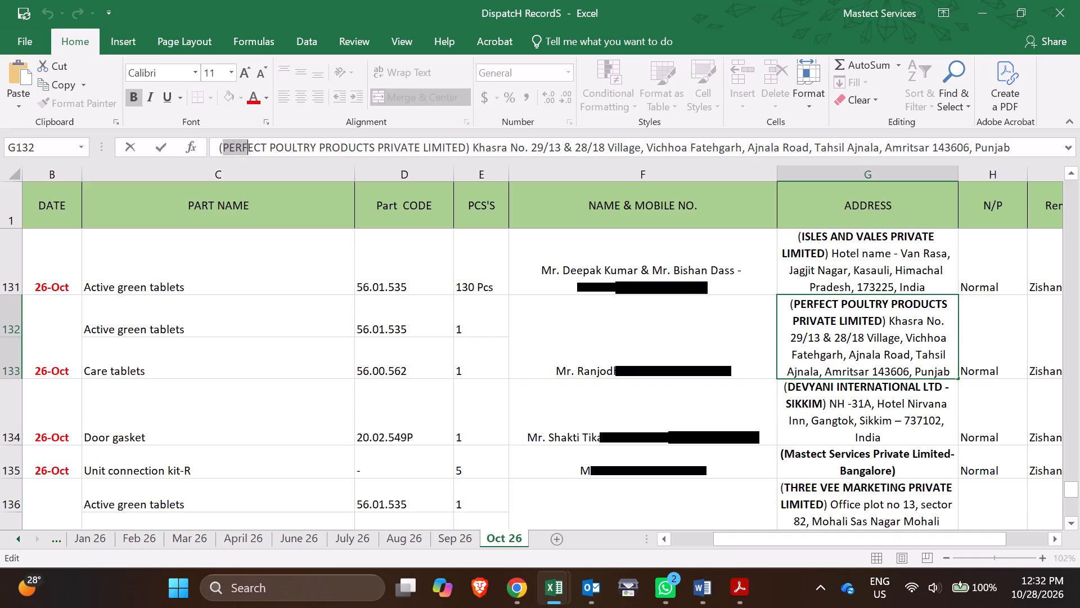
key("shift+Right")
key("shift+Right")
key("ctrl+c")
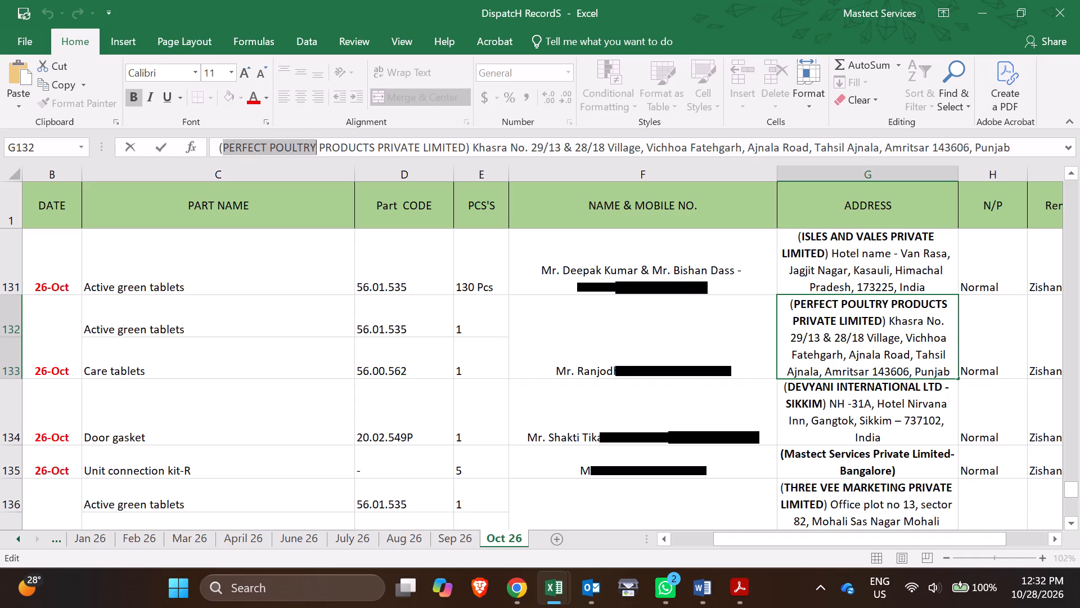
Switch from the DispatcH RecordS workbook to the dispatch inbox in Outlook.
key("alt+Tab")
key("alt+Right")
key("alt+Down")
key("alt+Left")
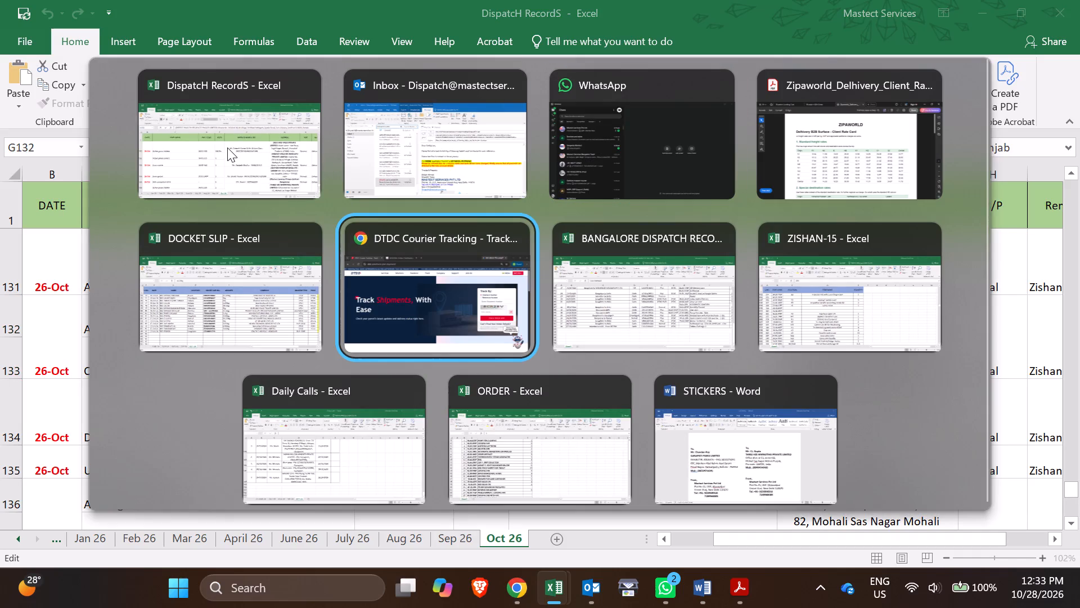
key("alt+Up")
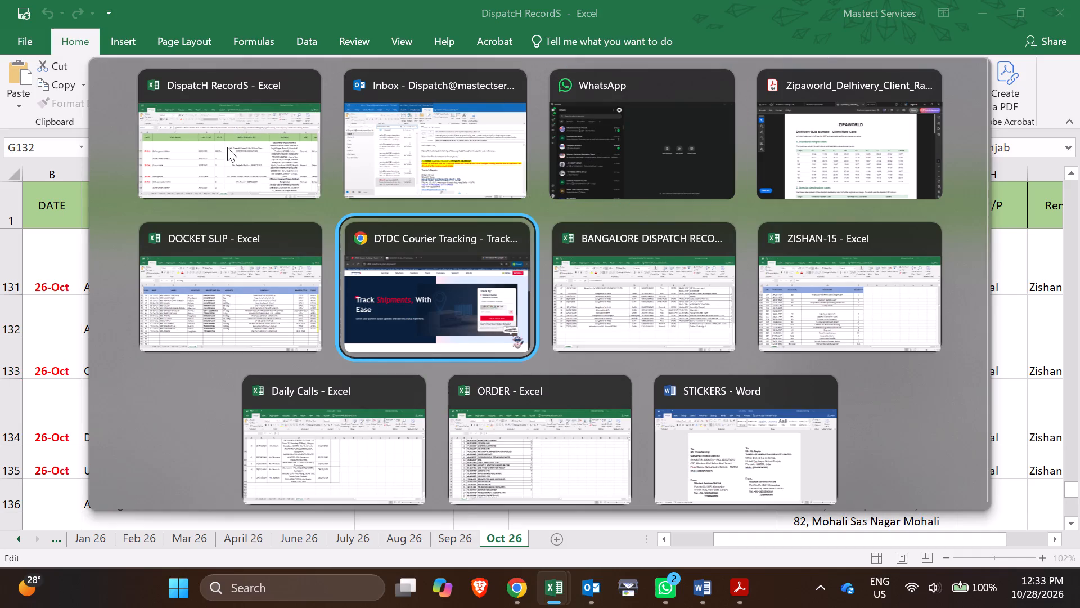
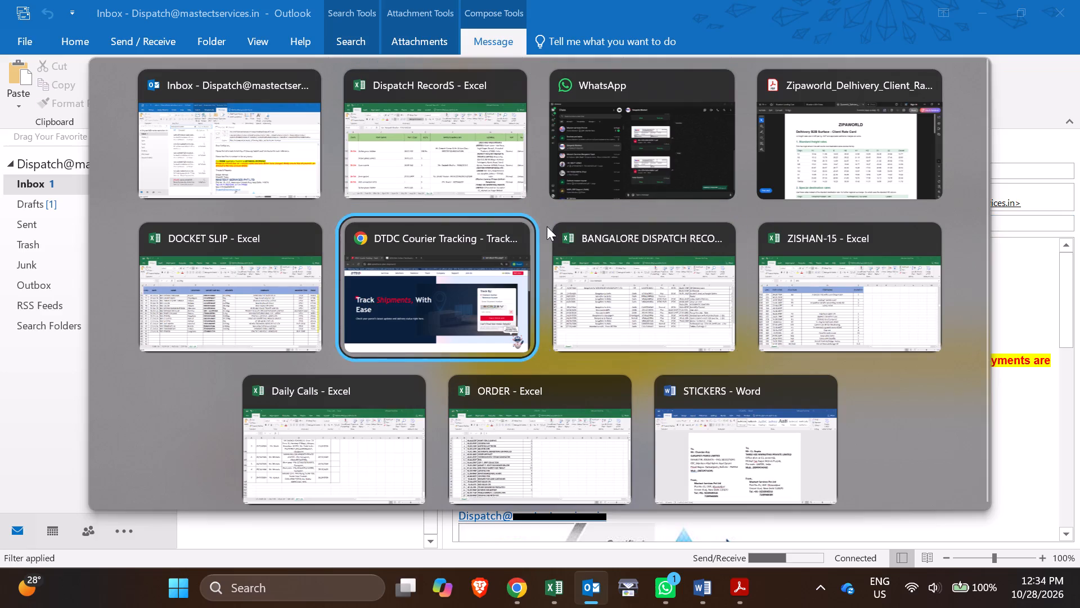
Switch to Chrome and open the Mastect Services ERP site in a new tab.
left_click(445, 14)
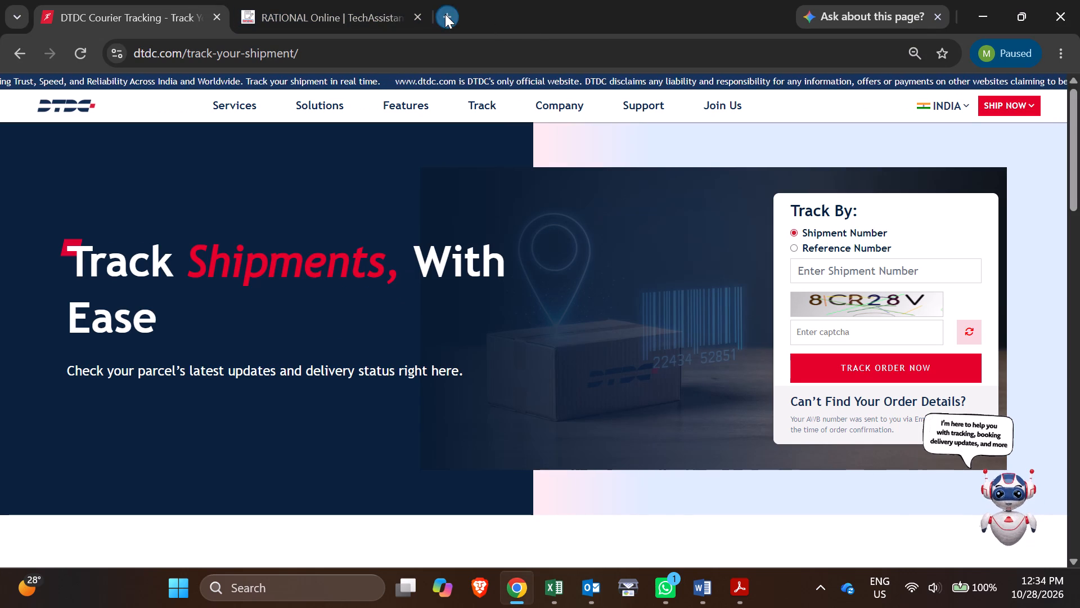
left_click(208, 381)
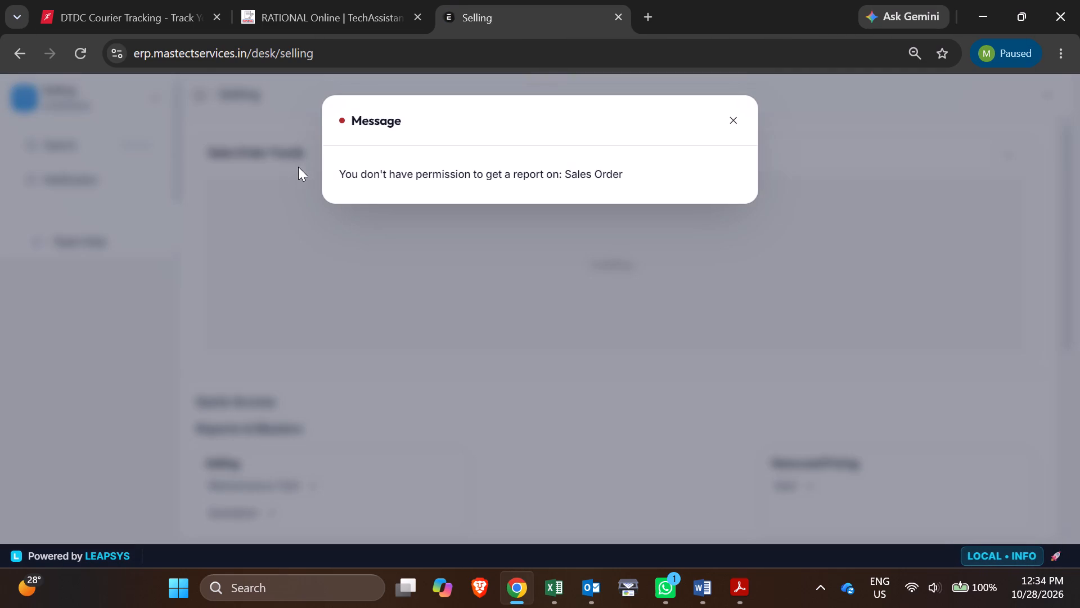
Dismiss the permission message in the LEAPDesk Selling workspace and open the Quotation list.
left_click(739, 117)
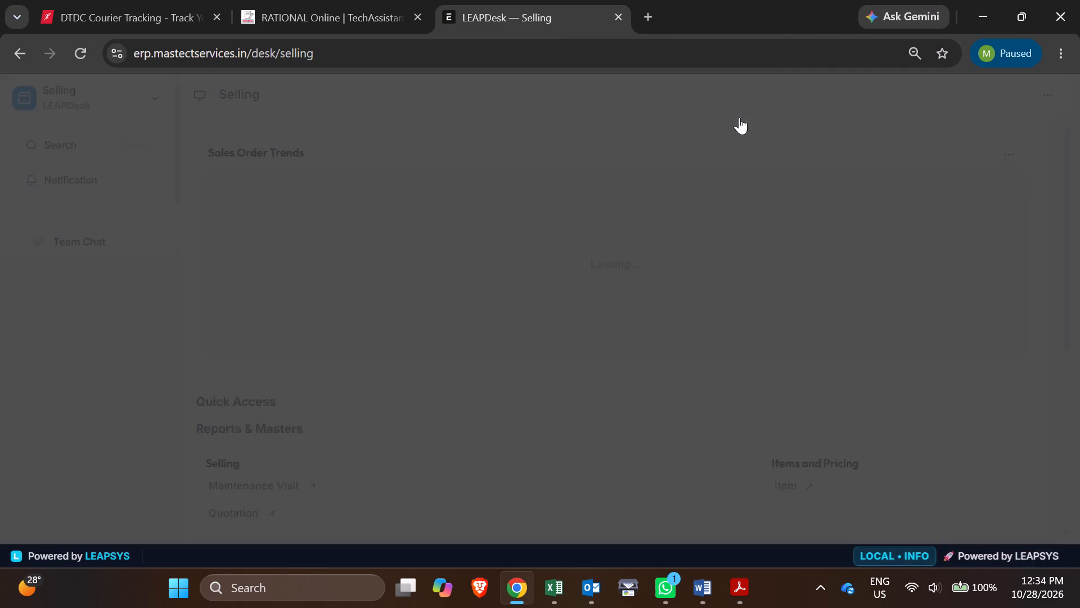
scroll(90, 227, "down", 2)
scroll(90, 227, "up", 4)
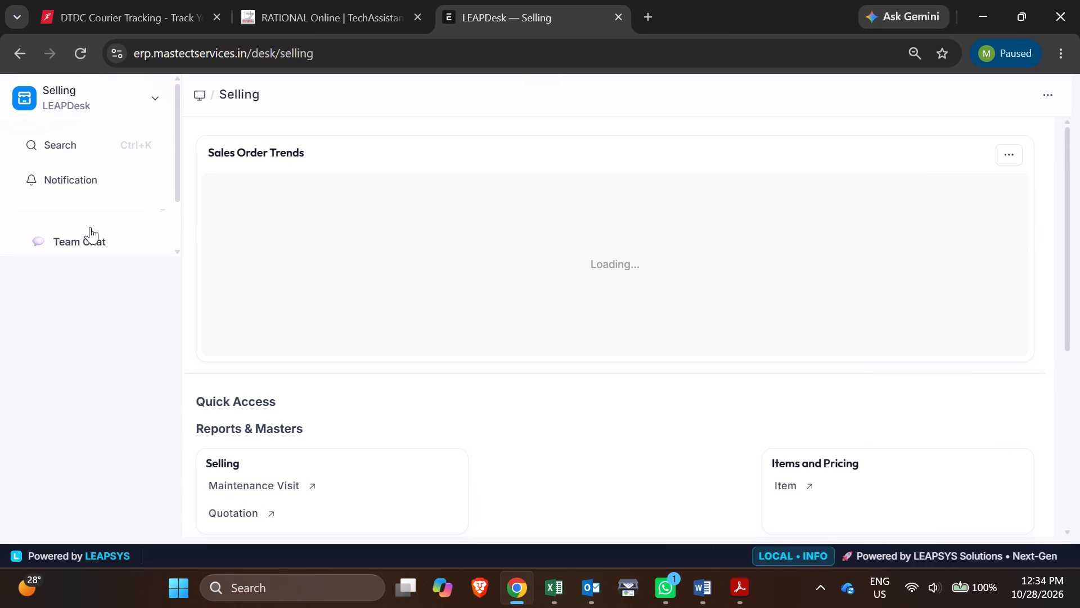
scroll(535, 418, "down", 2)
left_click(247, 389)
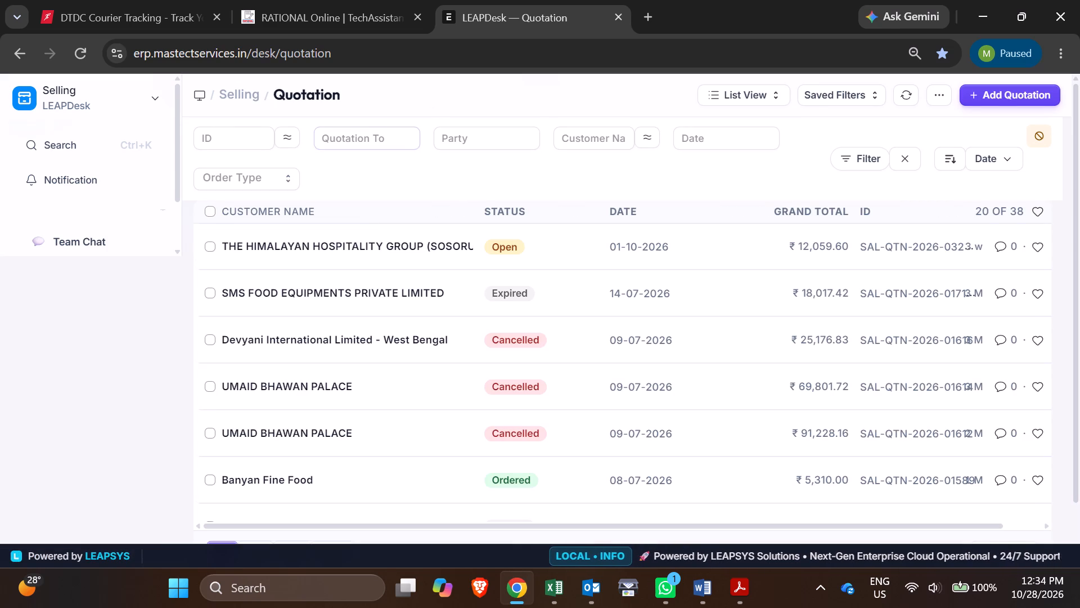
Filter the Quotation list by the copied customer name "PERFECT POULTRY".
left_click(598, 139)
key("ctrl+v")
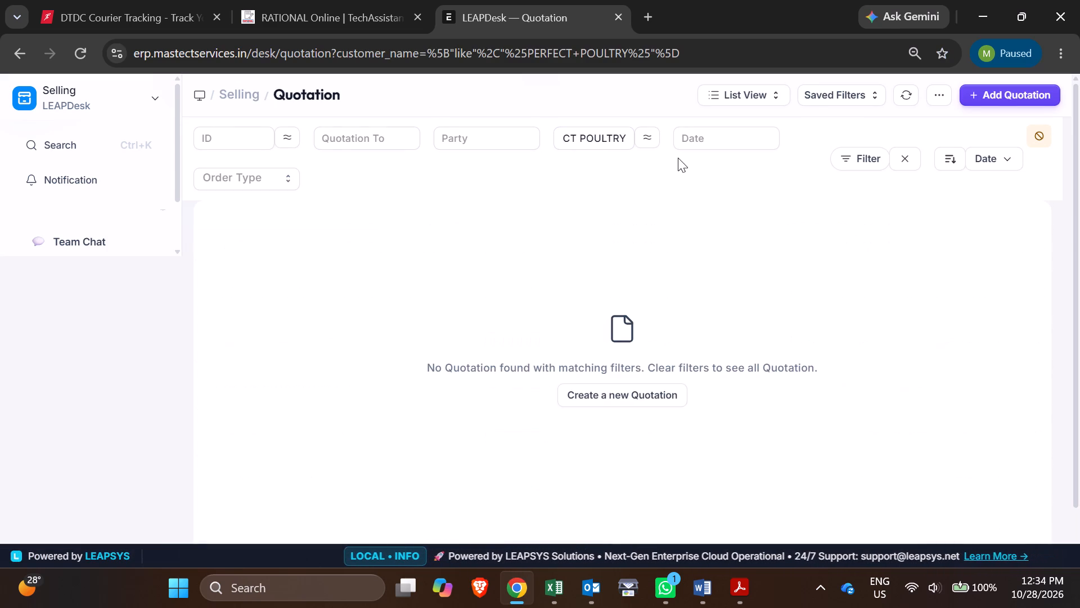
Shorten the customer name filter to "PERFECT" and run the quotation search again.
key("BackSpace")
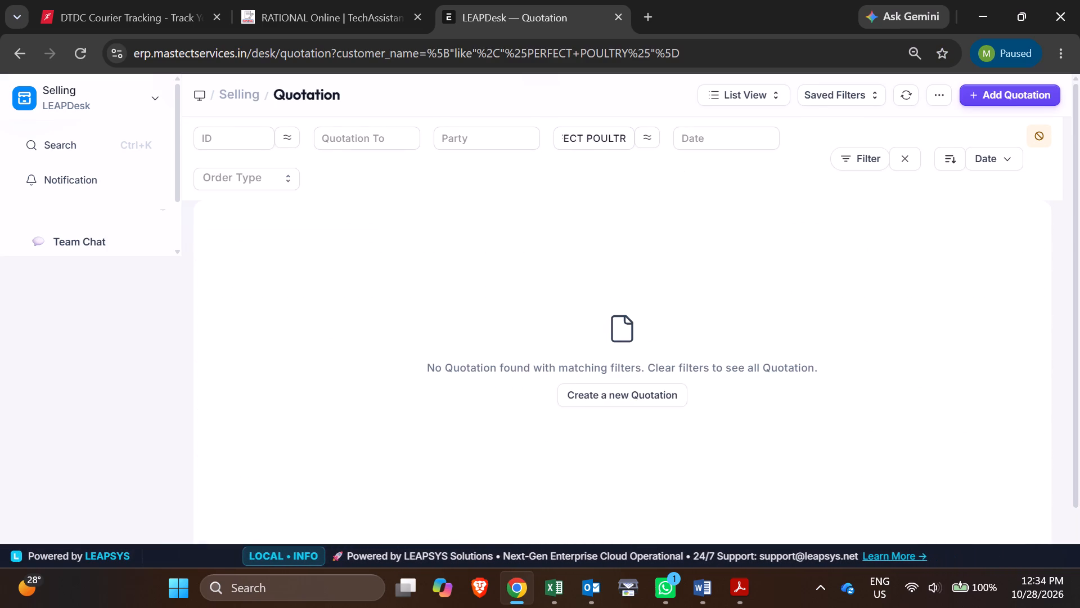
key("BackSpace")
key("BackSpace")
key("BackSpace")
key("BackSpace")
key("BackSpace")
key("BackSpace")
key("BackSpace")
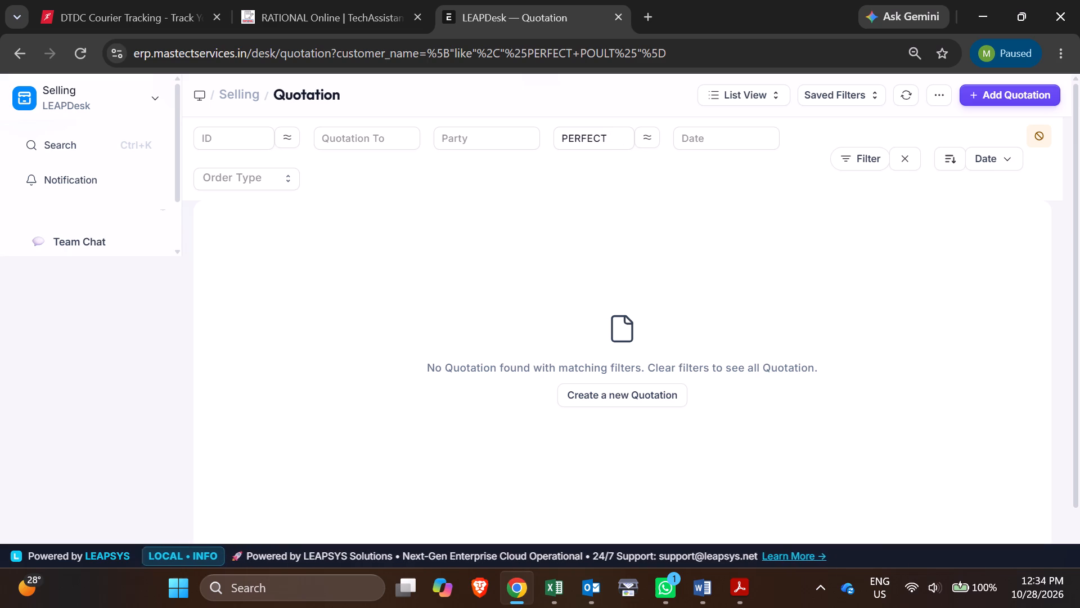
key("Return")
key("Return")
key("Return")
Clear the customer name filter so the Quotation list is unfiltered.
key("BackSpace")
key("BackSpace")
key("BackSpace")
key("BackSpace")
key("BackSpace")
key("BackSpace")
key("BackSpace")
key("BackSpace")
key("BackSpace")
key("BackSpace")
key("BackSpace")
key("BackSpace")
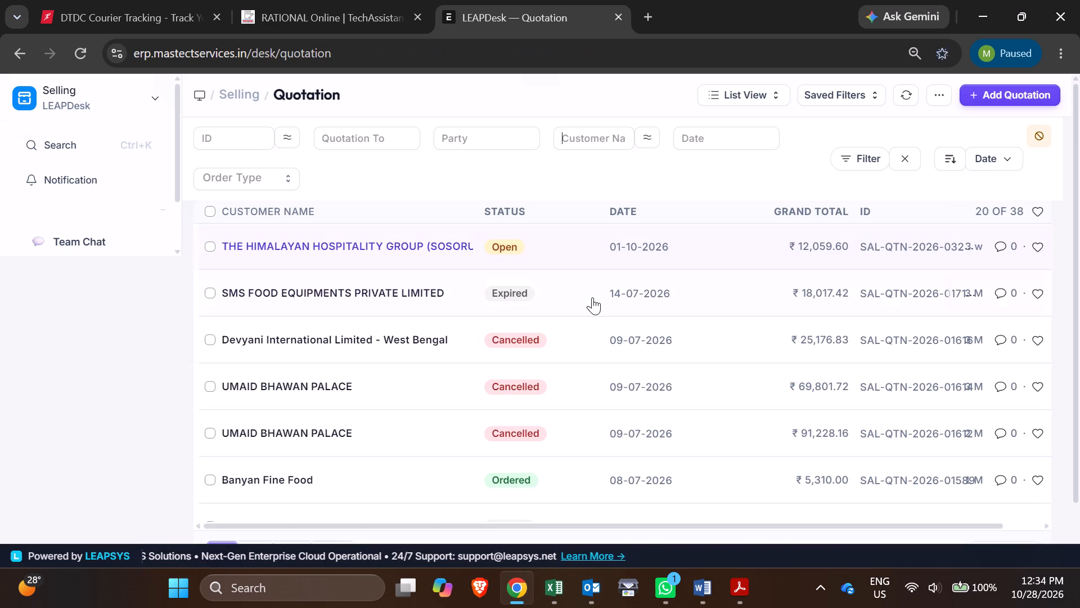
Look through the unfiltered Quotation list, checking the customer names, statuses and dates.
scroll(592, 297, "up", 7)
scroll(592, 297, "down", 3)
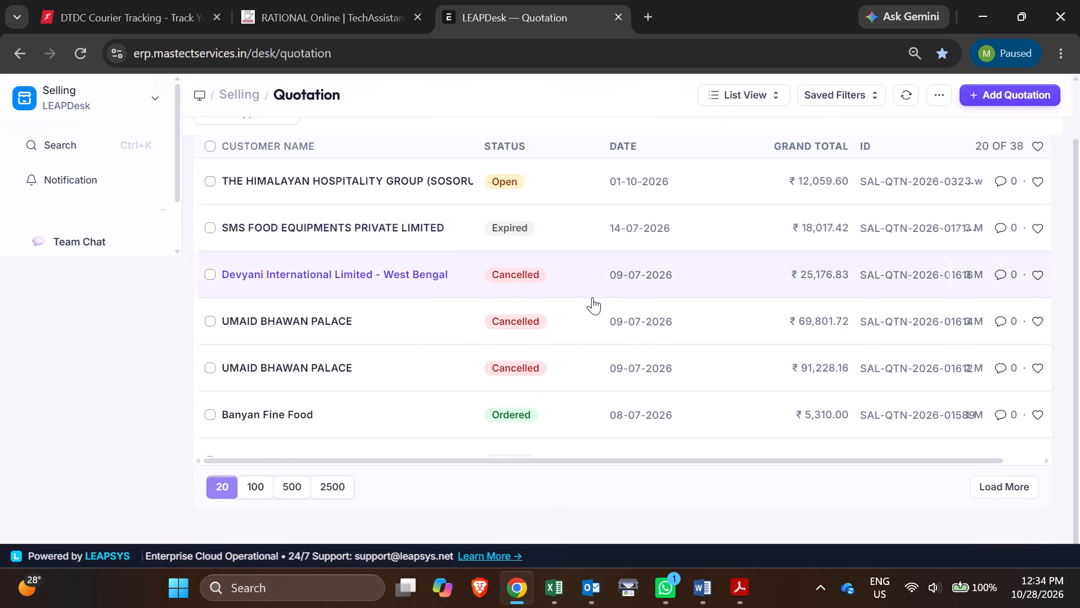
scroll(592, 297, "up", 5)
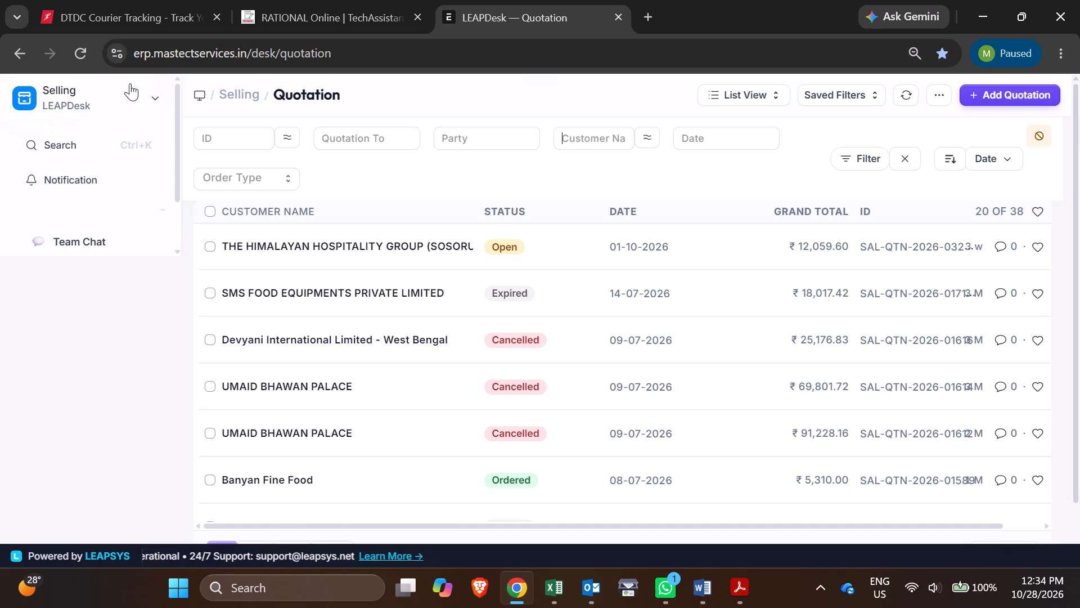
scroll(553, 304, "down", 3)
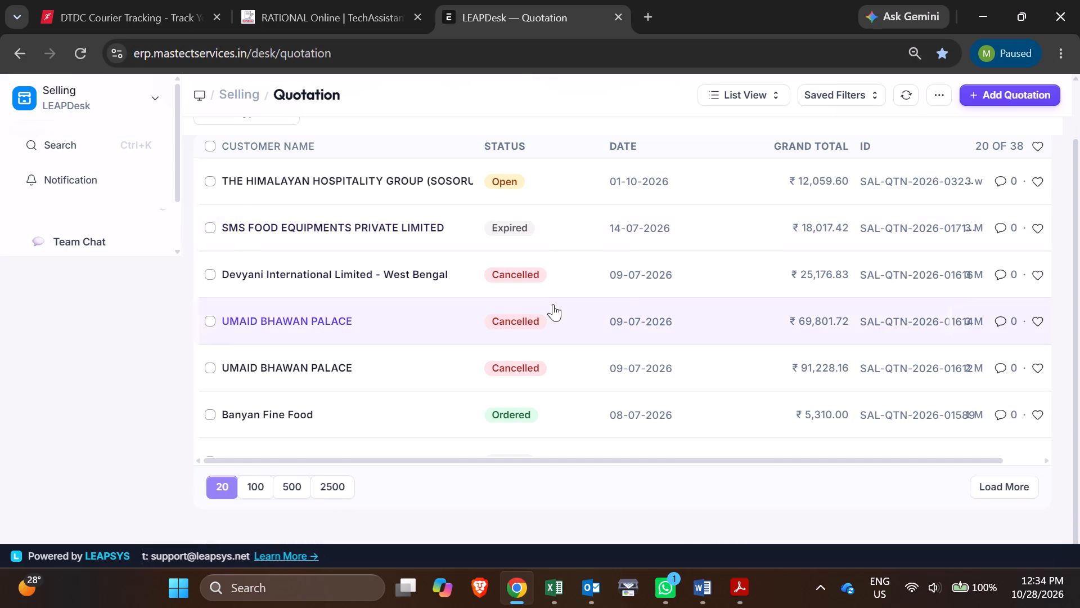
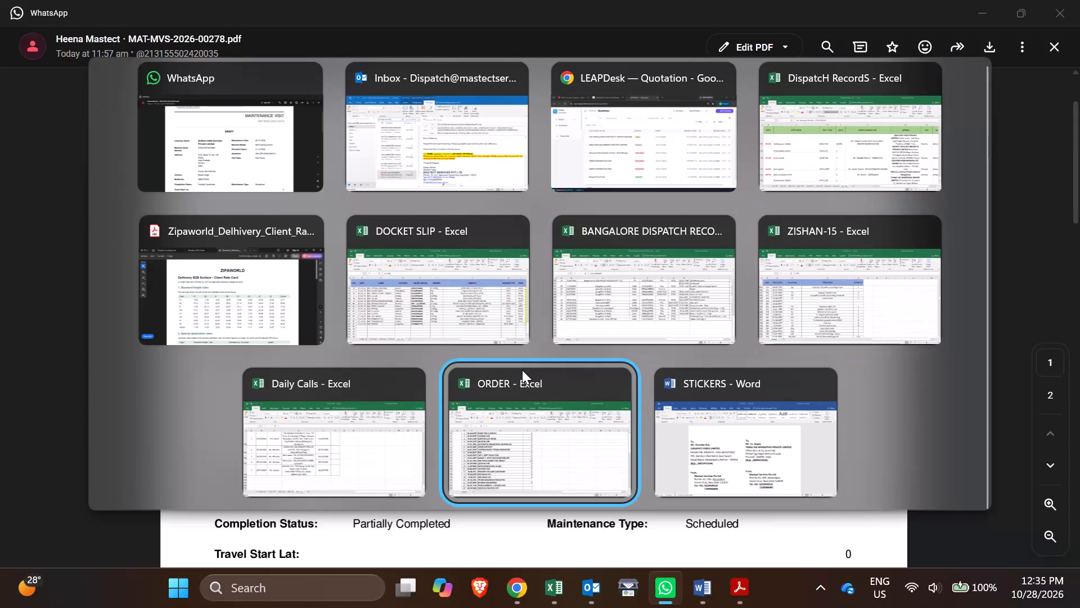
Switch to the Daily Calls workbook and fill the complete SODEXO 25 A entry in row 148 down into row 149 of the OCT-26 sheet.
key("alt+Left")
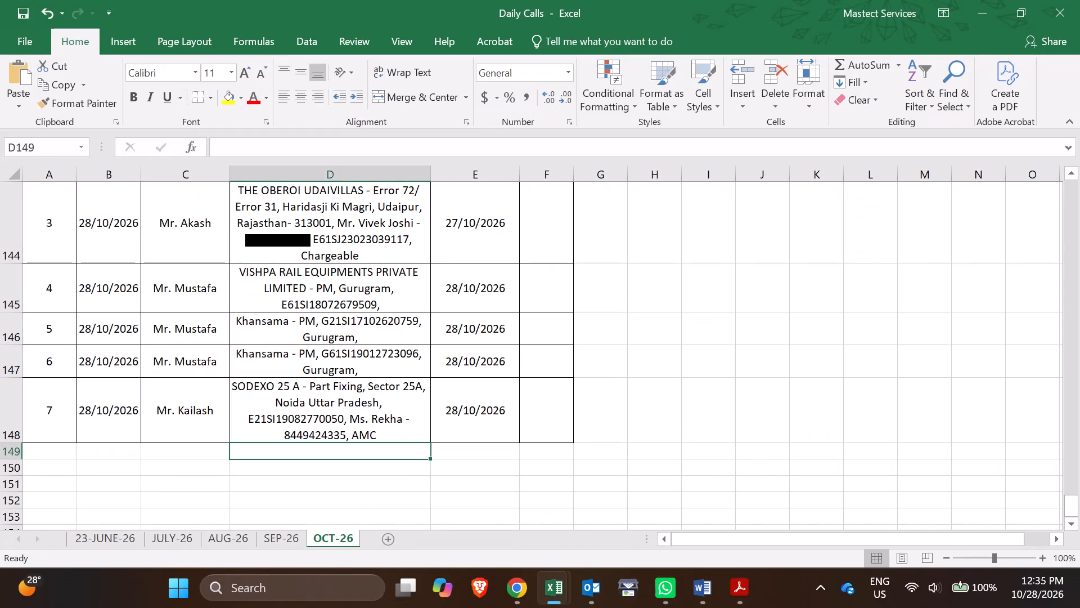
left_click(72, 401)
key("shift+Down")
key("shift+Right")
key("shift+Right")
key("shift+Right")
key("shift+Right")
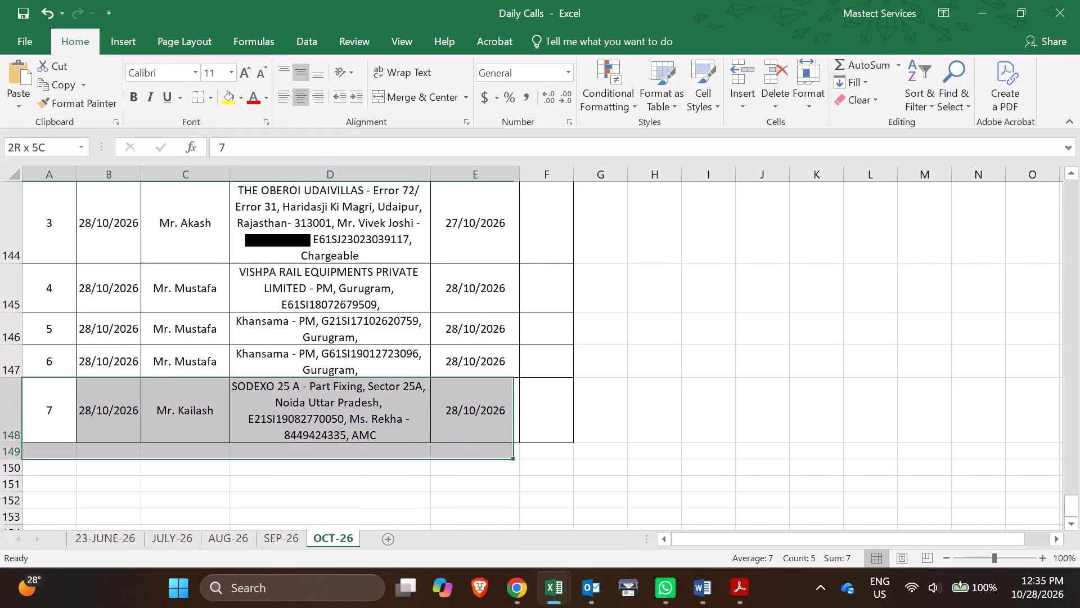
key("shift+Right")
key("shift+Right")
key("shift+Left")
key("ctrl+d")
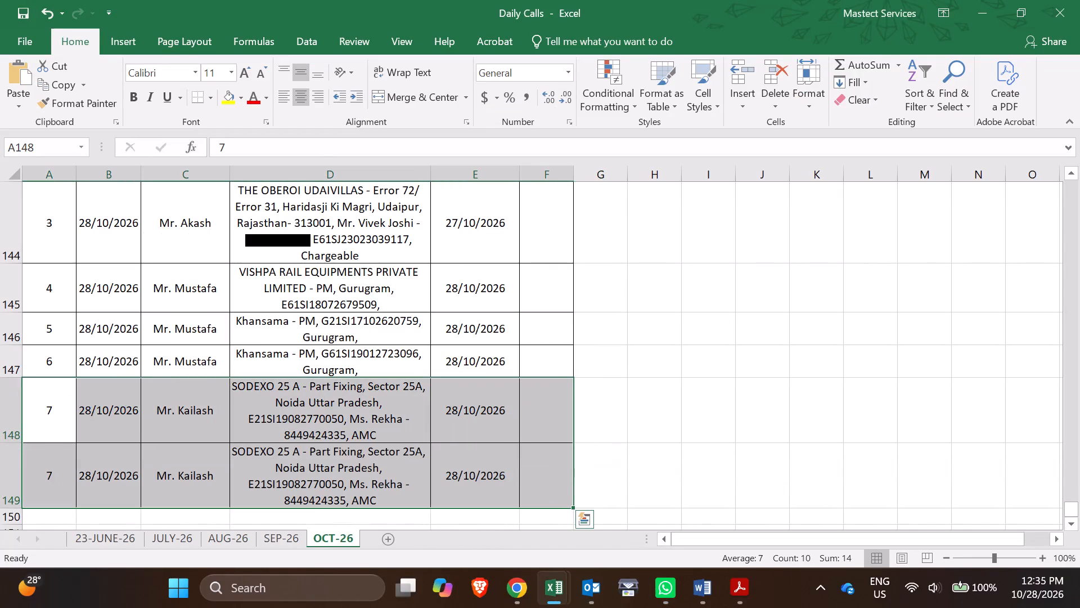
Set the serial number of the duplicated entry in row 149 to 8 and save the workbook.
left_click(60, 475)
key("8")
key("Return")
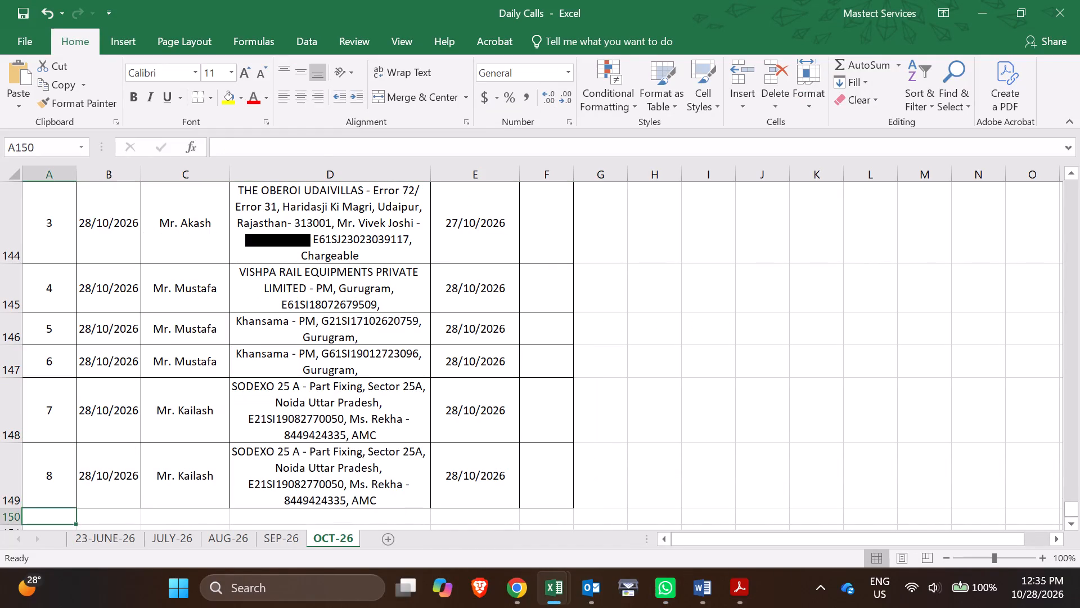
key("Up")
key("Right")
key("ctrl+s")
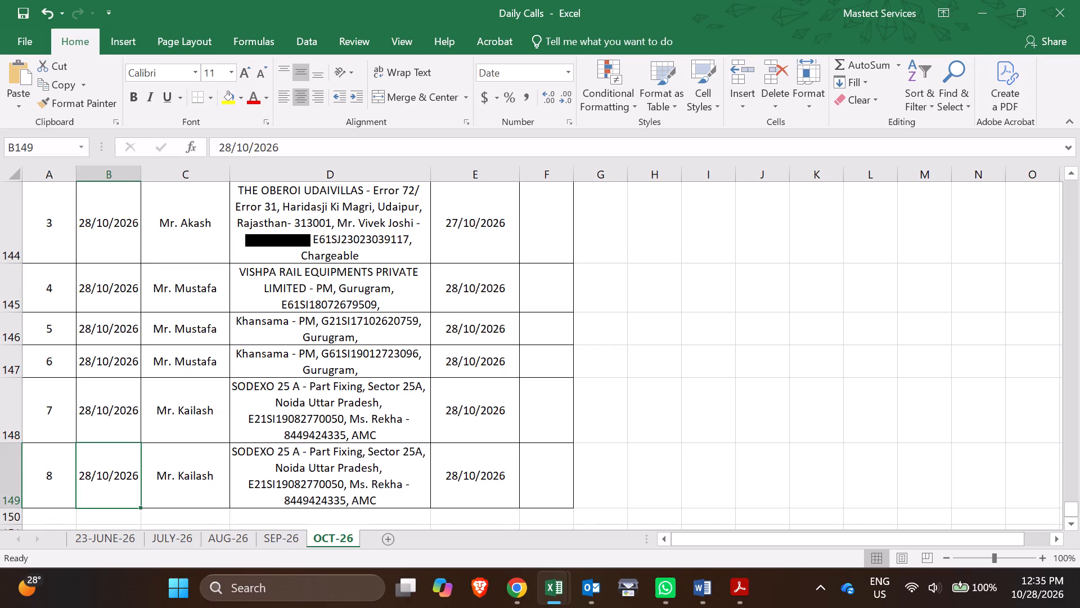
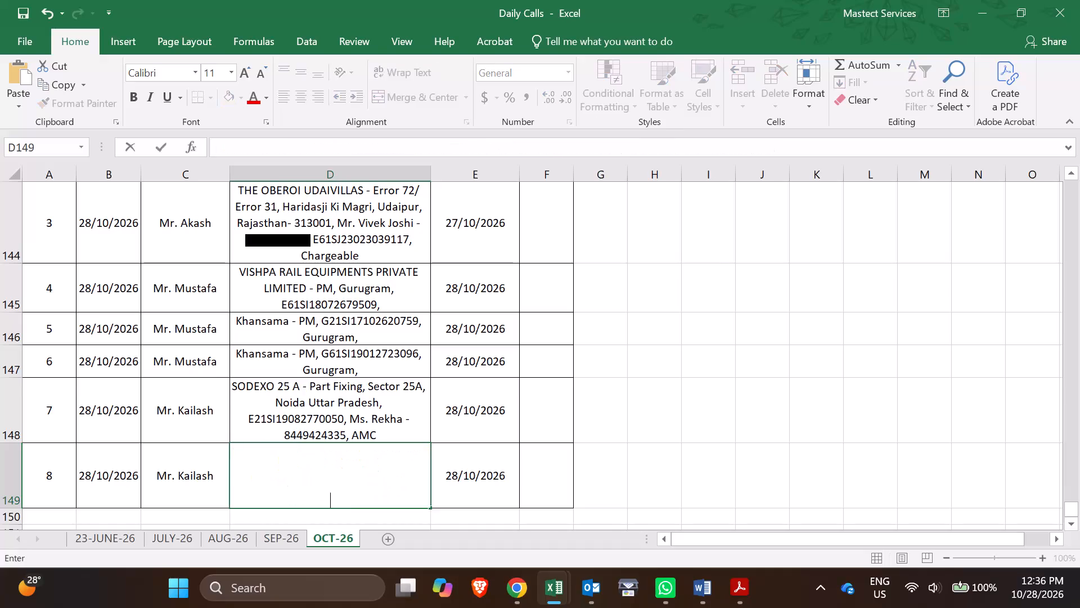
Paste the customer name "Sodexo India Services Private Limited" into the call details of entry 8, dated 28/10/2026, in the OCT-26 sheet.
key("ctrl+v")
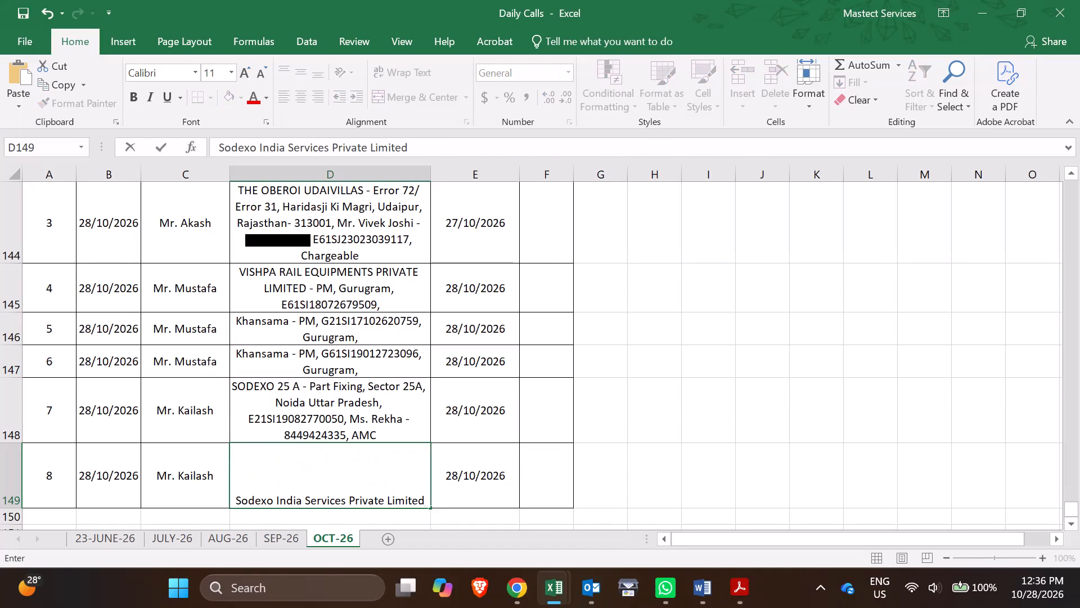
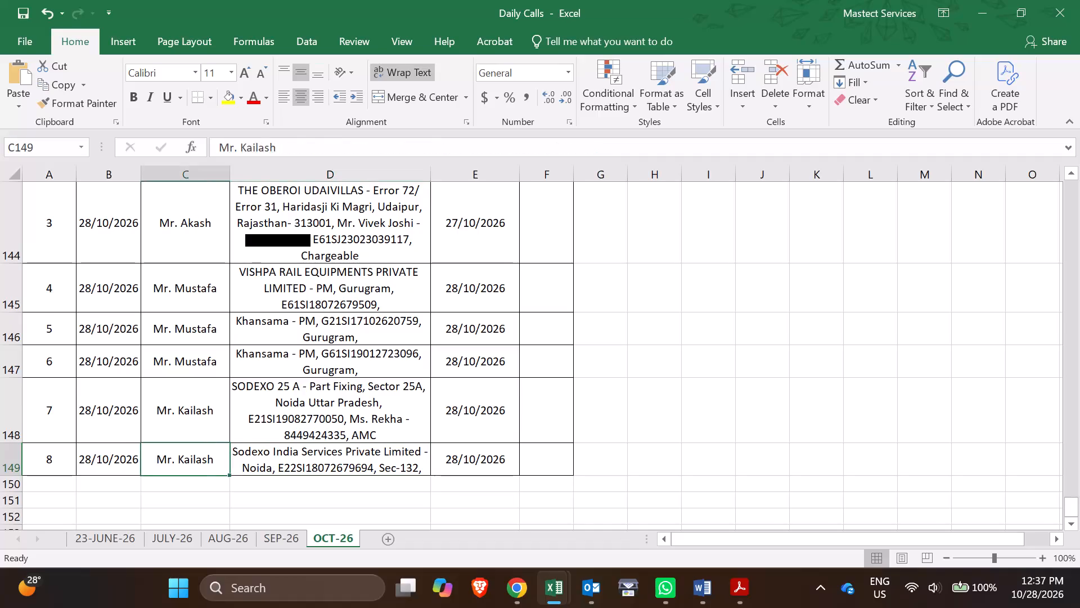
Select the serial 8 Sodexo call dated 28/10/2026 together with the blank row beneath it, spanning columns A to F.
key("Left")
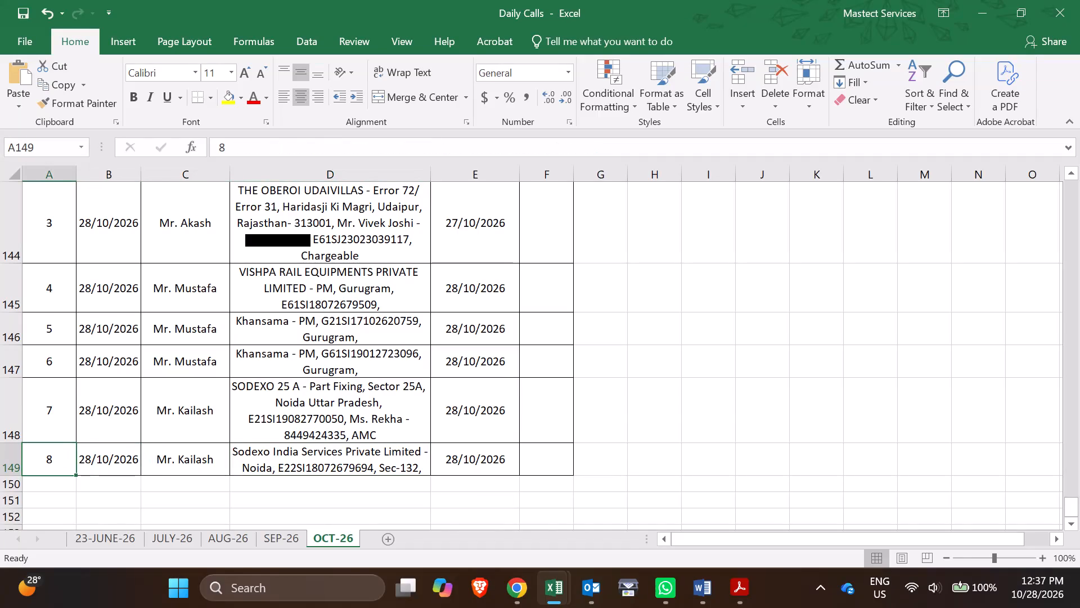
key("shift+Down")
key("shift+Right")
key("shift+Right")
key("shift+Right")
key("shift+Right")
key("shift+Right")
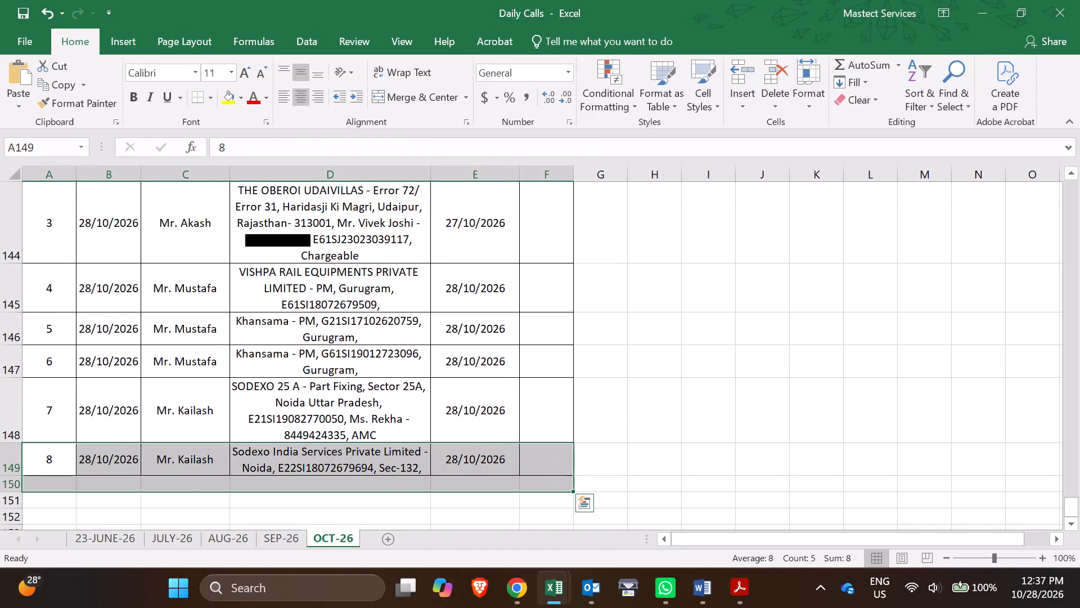
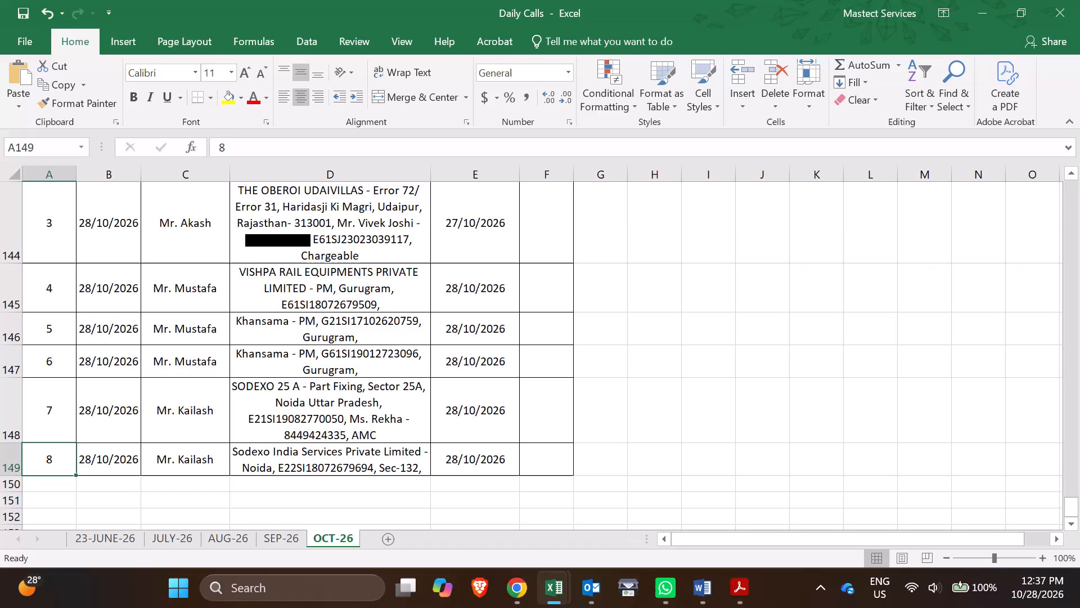
Duplicate the 28/10/2026 call entry 8 into row 150 of the OCT-26 sheet and number the copy 9.
key("shift+Down")
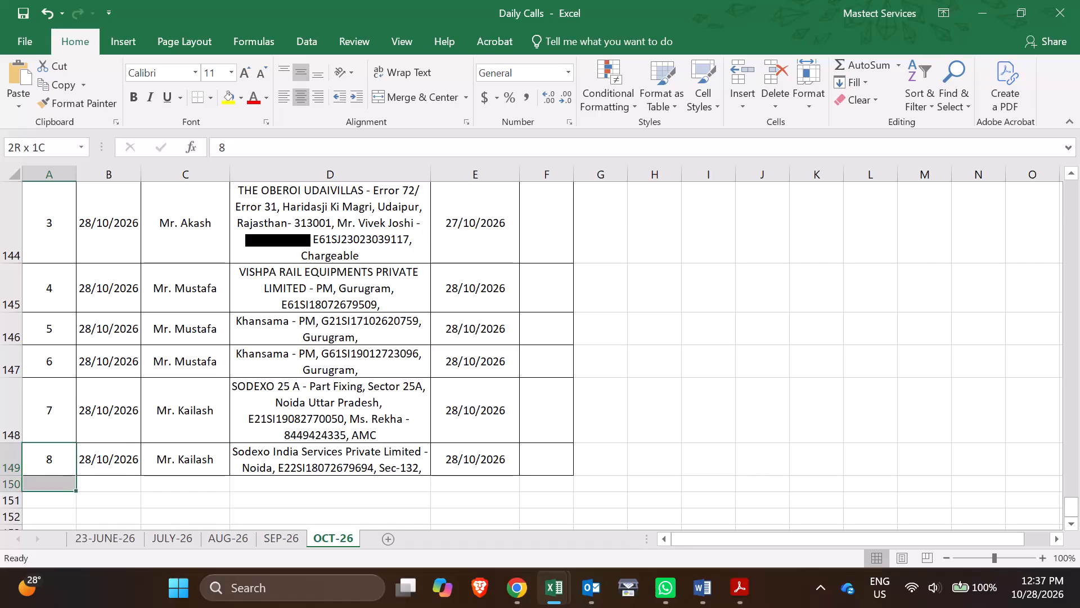
key("shift+Right")
key("shift+Right")
key("shift+Right")
key("shift+Right")
key("shift+Right")
key("ctrl+d")
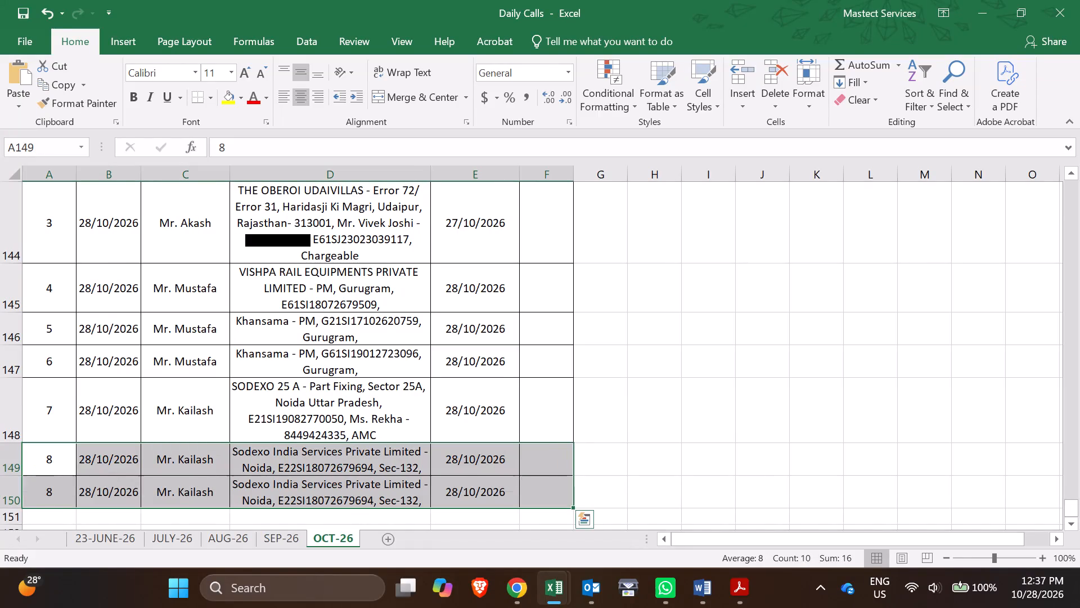
left_click(49, 489)
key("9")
key("Return")
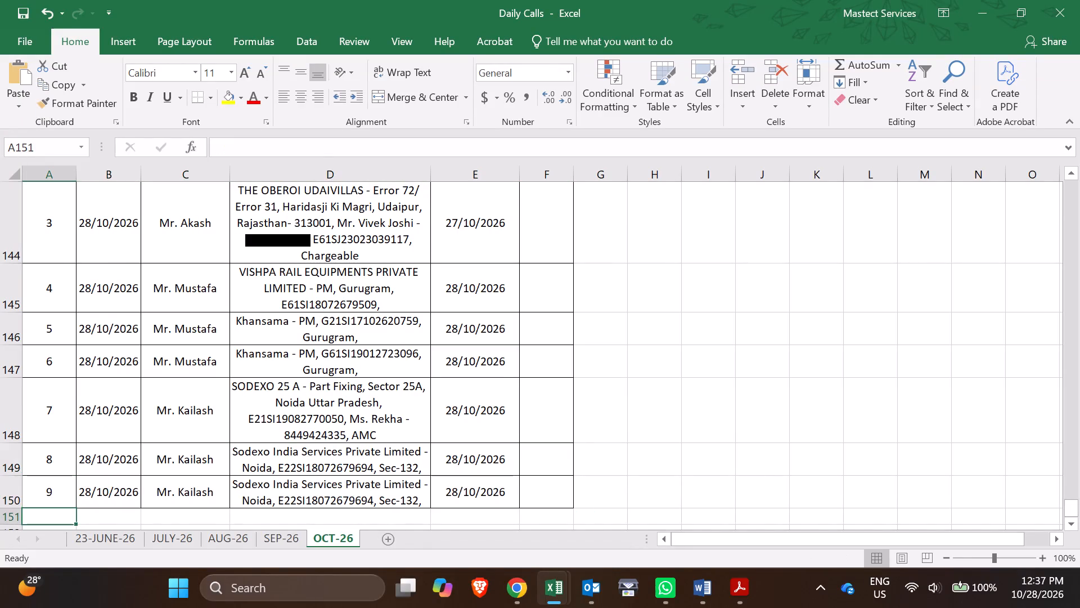
Save the workbook and change the assigned person in entry 9 to Mr. Jitender.
key("Up")
key("Right")
key("Right")
key("ctrl+s")
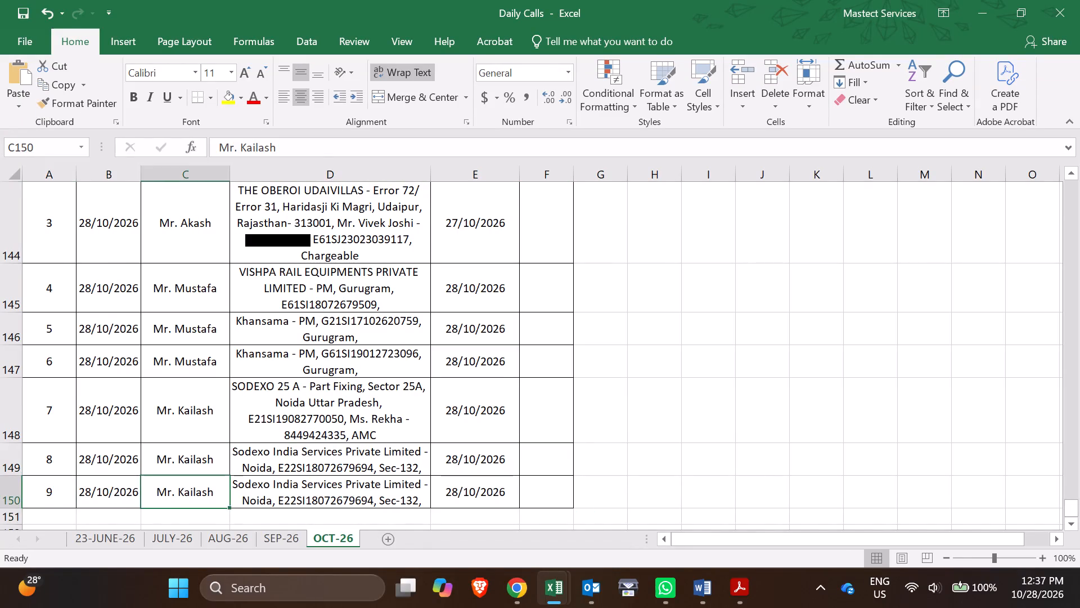
left_click(274, 147)
key("BackSpace")
key("BackSpace")
key("BackSpace")
key("BackSpace")
key("BackSpace")
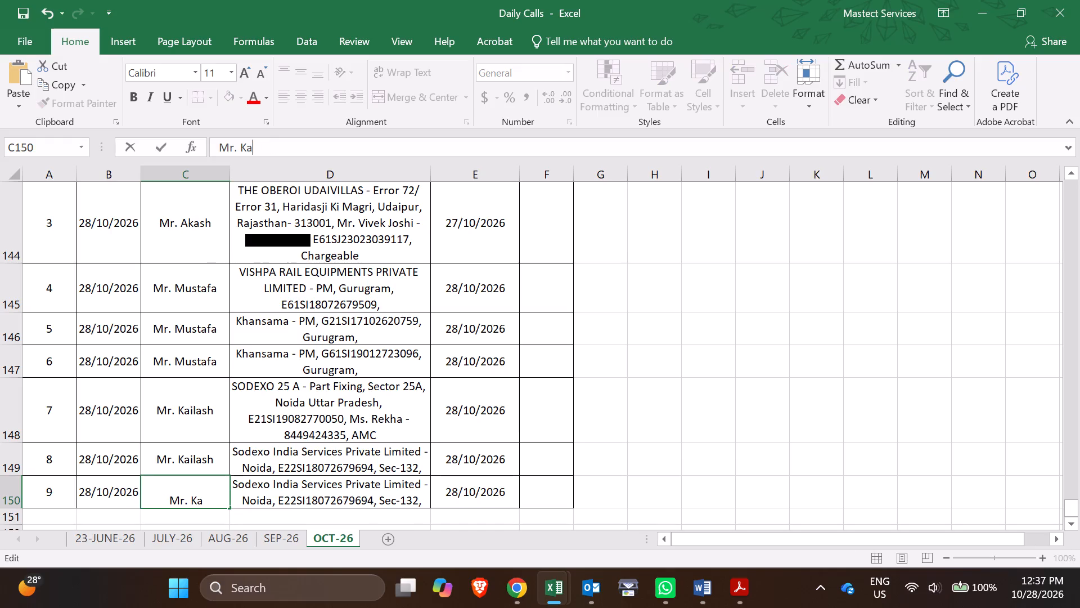
key("BackSpace")
key("BackSpace")
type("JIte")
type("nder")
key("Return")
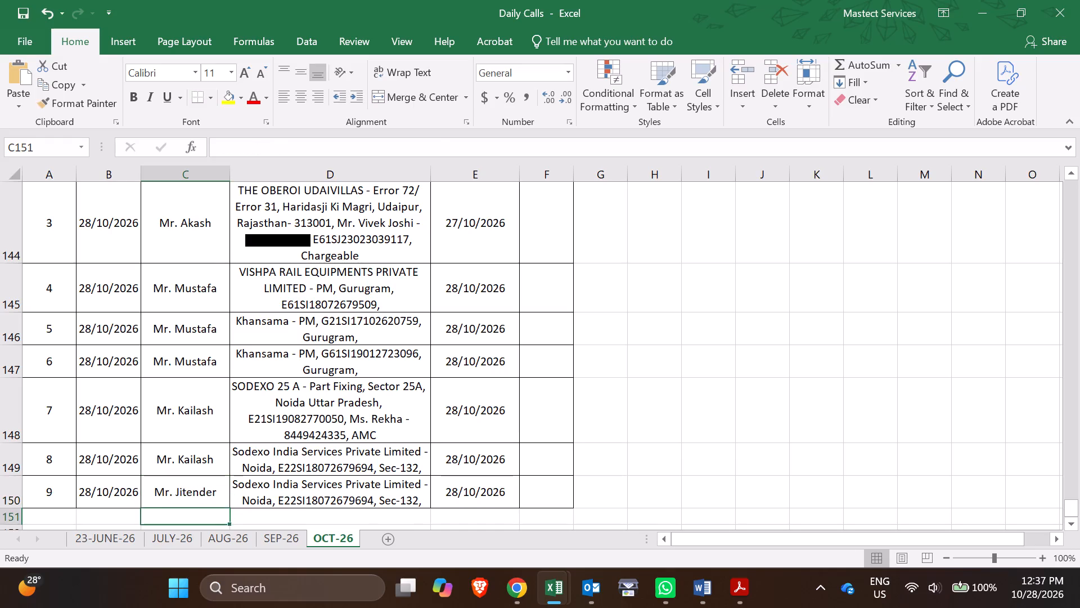
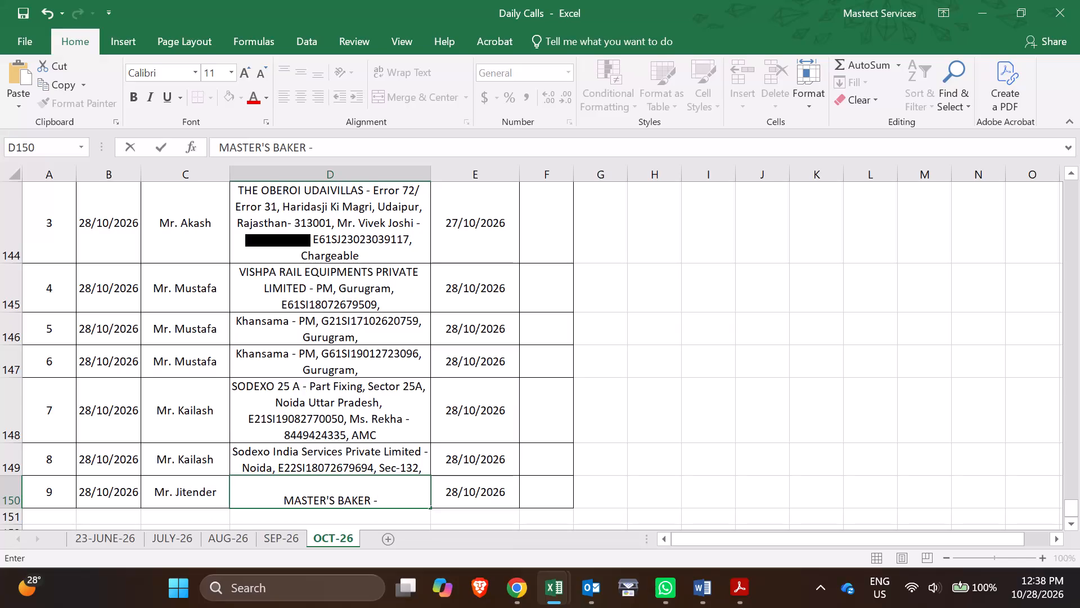
Delete the trailing dash after "MASTER'S BAKER" in the details of call 9 dated 28/10/2026 on the OCT-26 sheet.
key("BackSpace")
key("BackSpace")
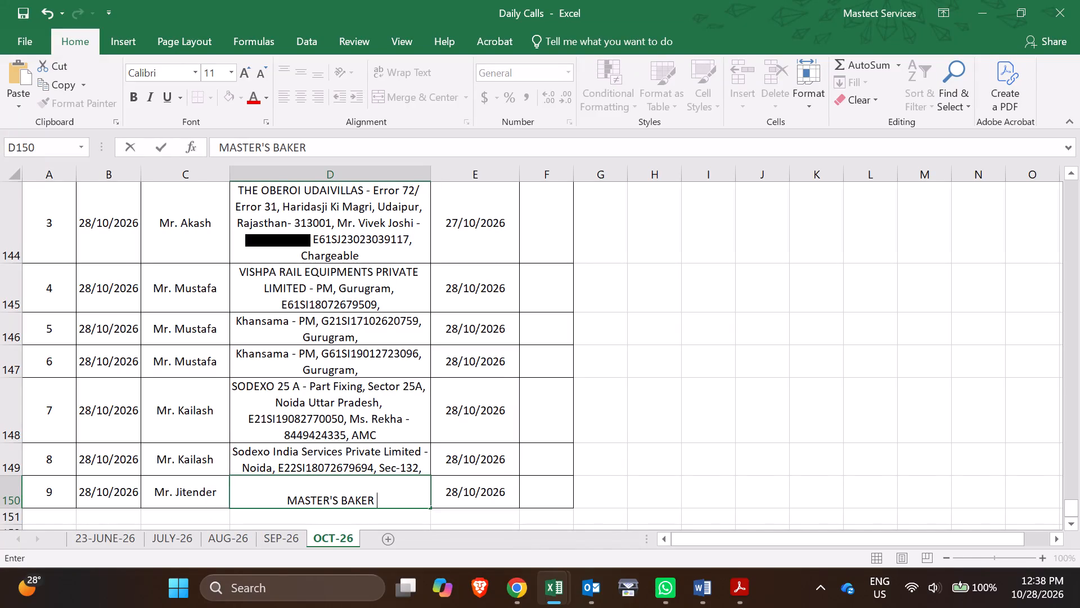
key("BackSpace")
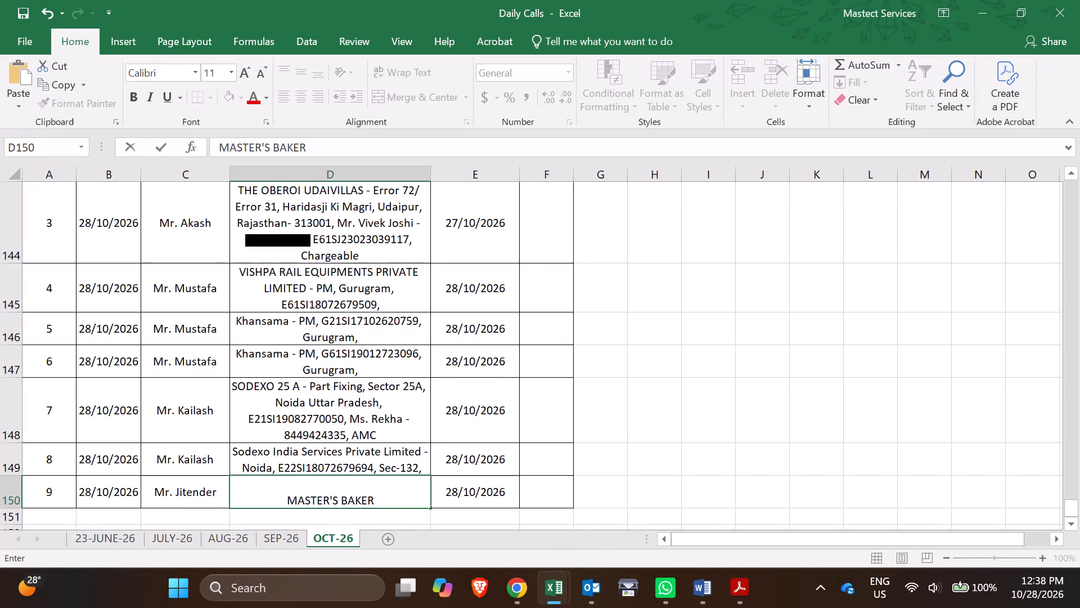
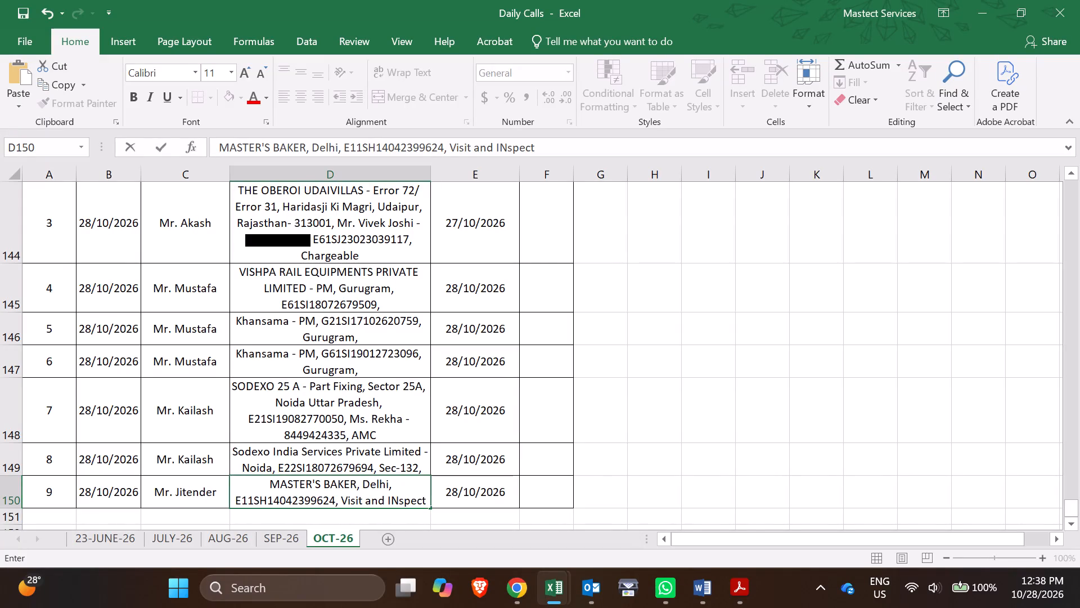
key("Return")
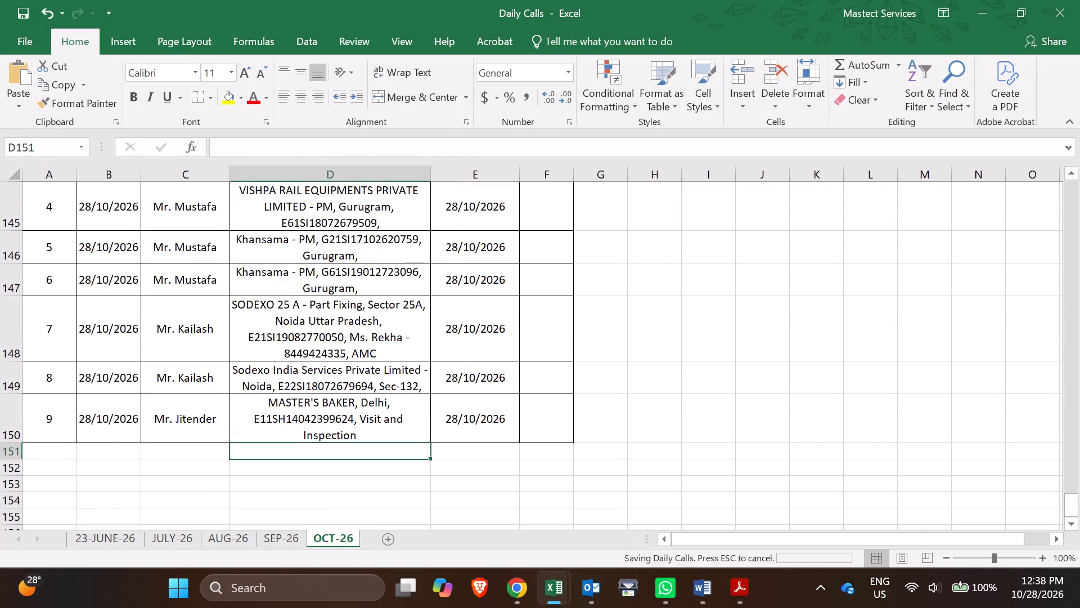
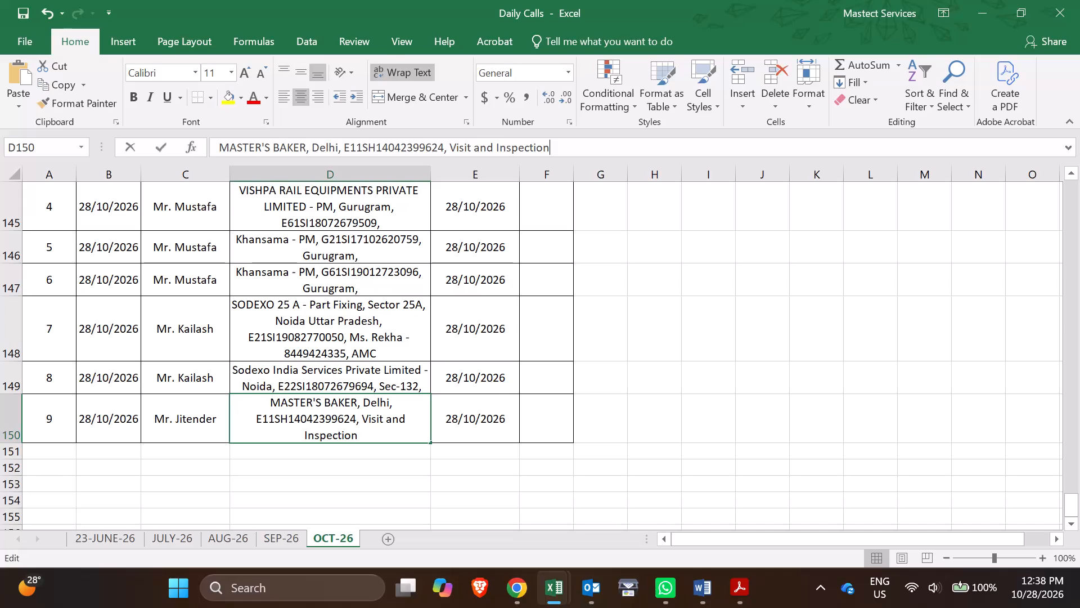
In the 28/10/2026 call entry number 9, add "- Uneven Cooking" after the customer name MASTER'S BAKER, before Delhi.
left_click(308, 147)
key("Left")
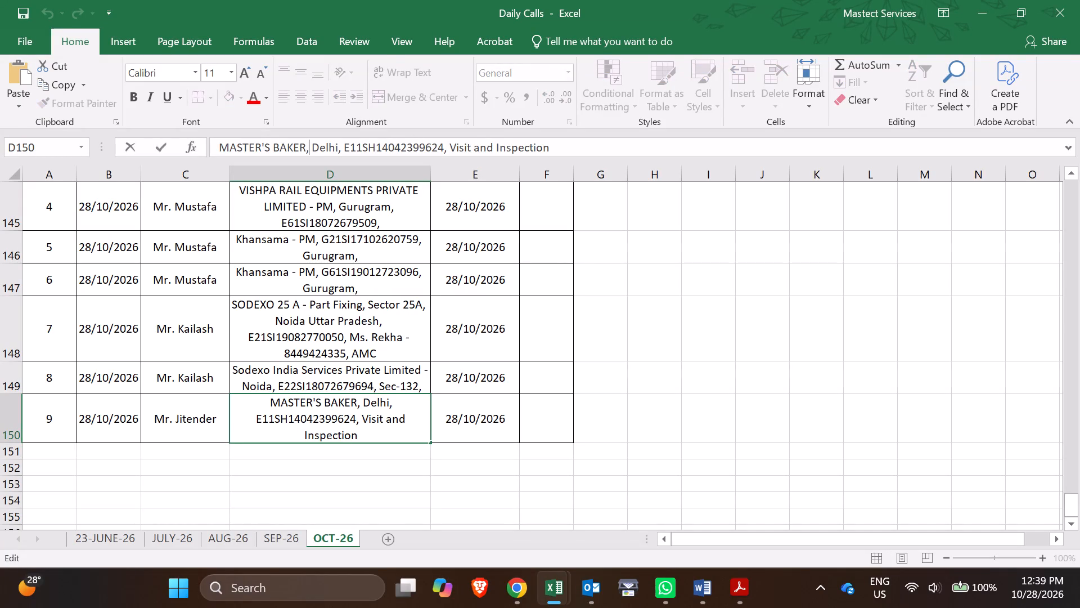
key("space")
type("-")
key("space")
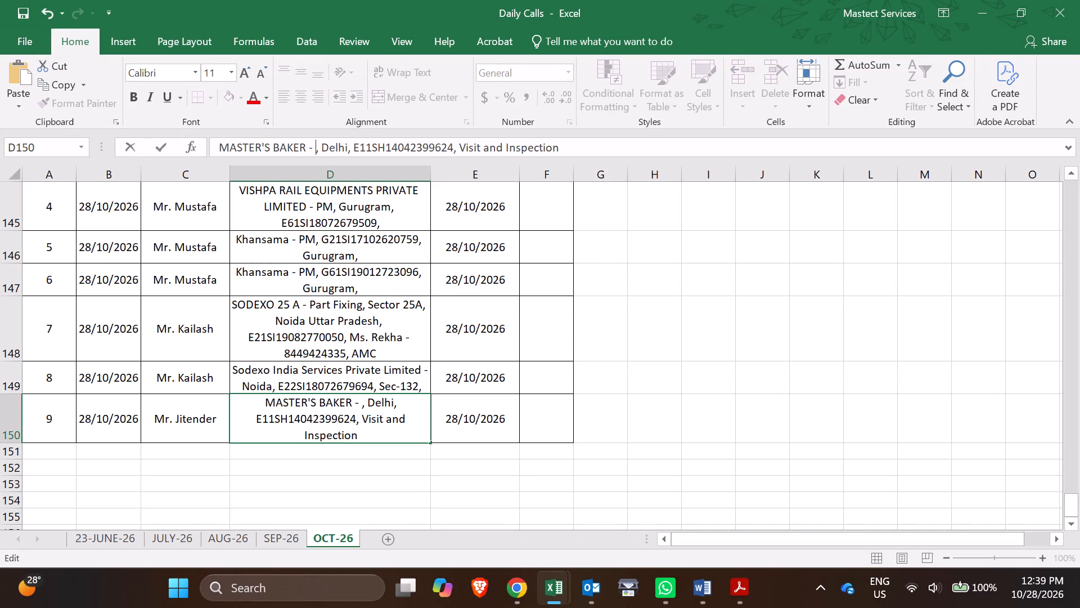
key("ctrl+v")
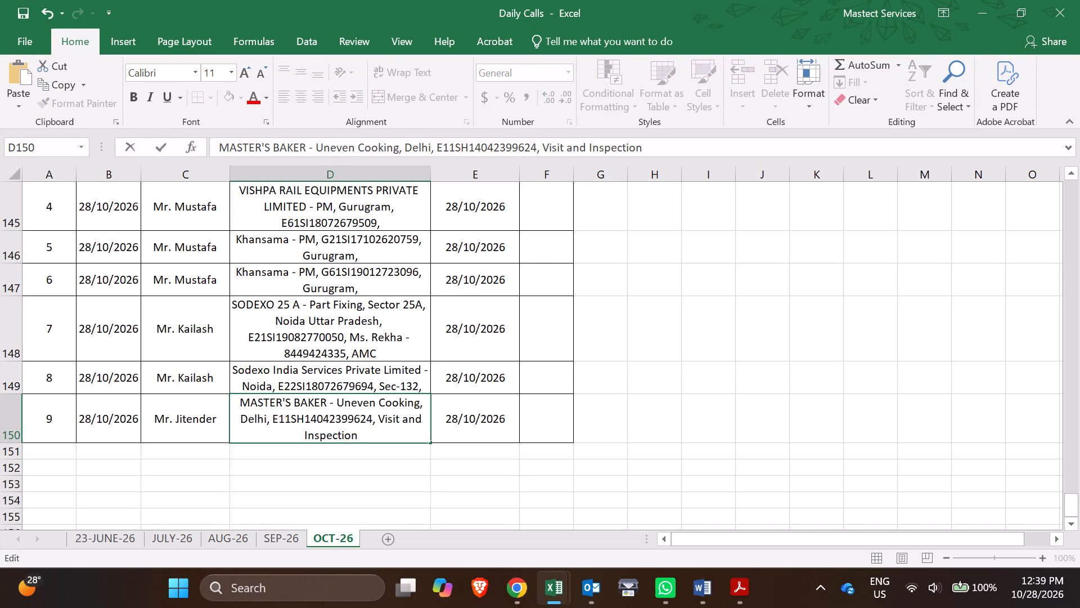
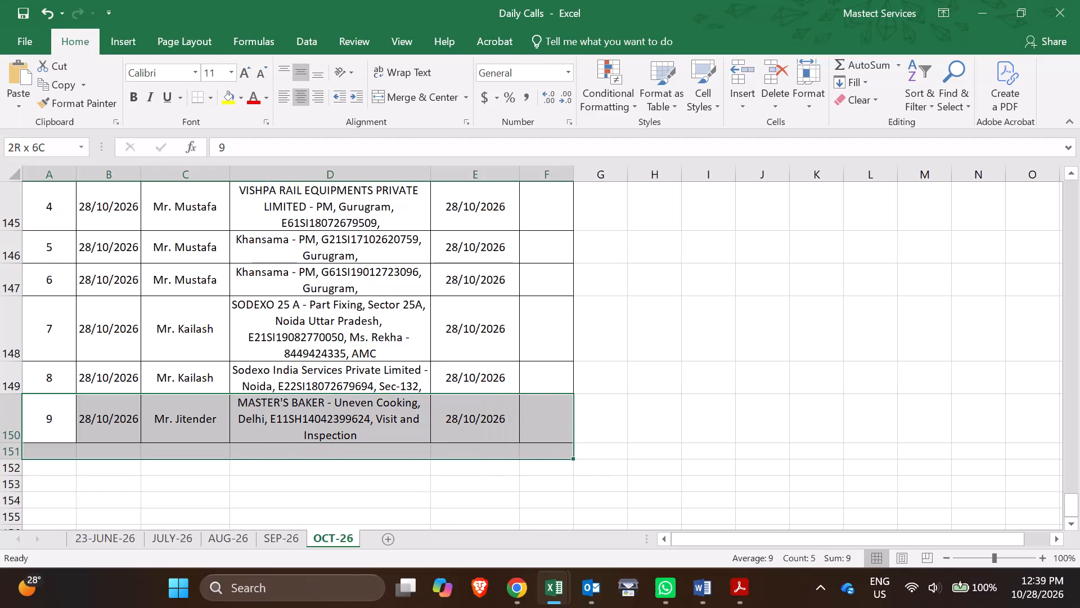
Duplicate the 28/10/2026 MASTER'S BAKER call entry into the row below it and number the copy 10.
key("ctrl+d")
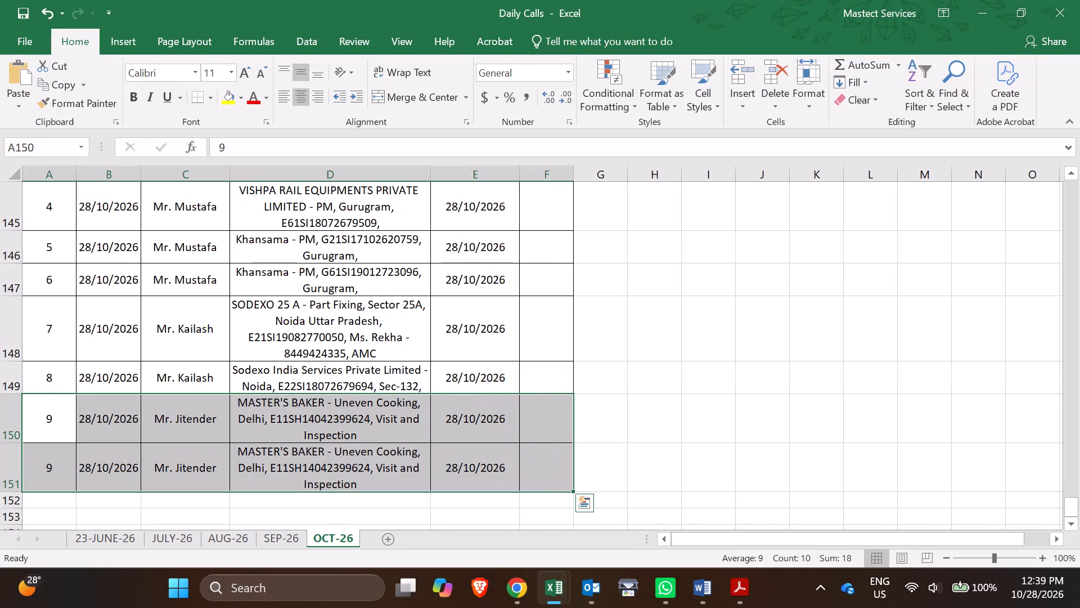
left_click(56, 473)
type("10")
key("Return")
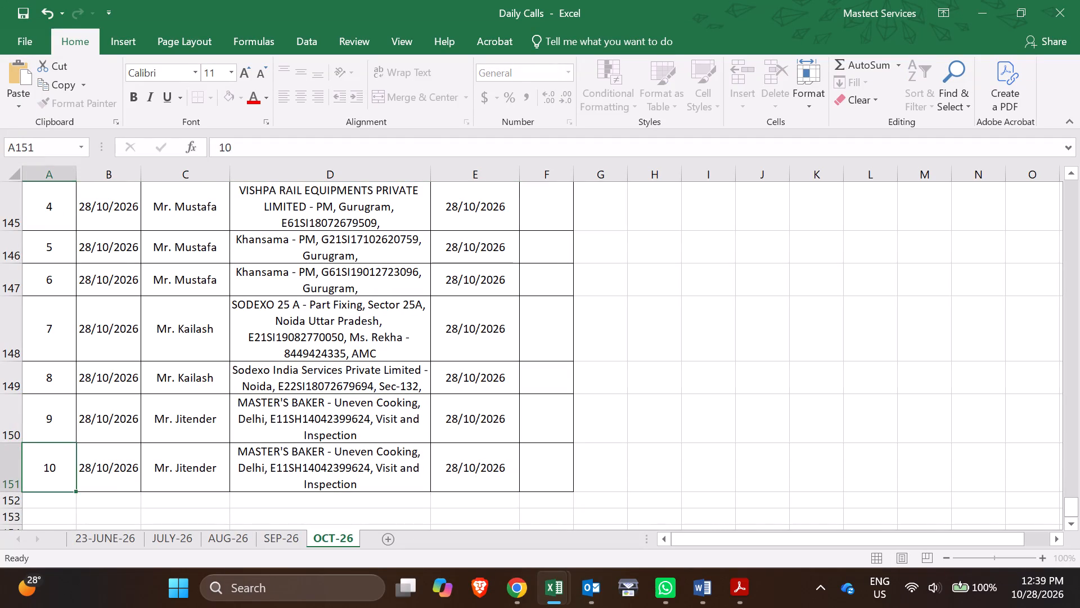
Go to the call details of entry 10 in the OCT-26 sheet.
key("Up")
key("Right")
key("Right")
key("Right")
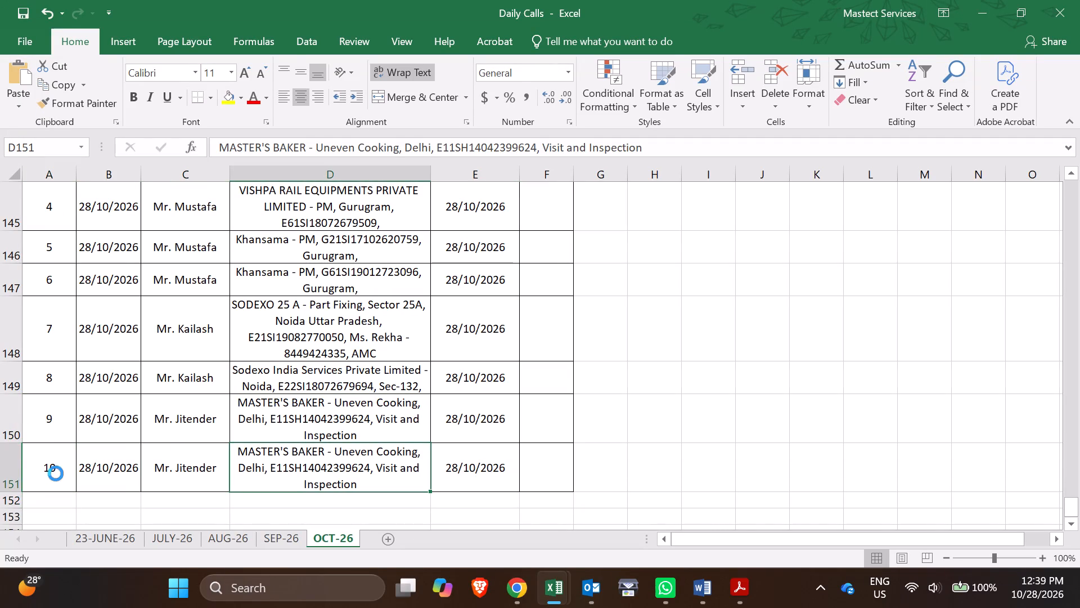
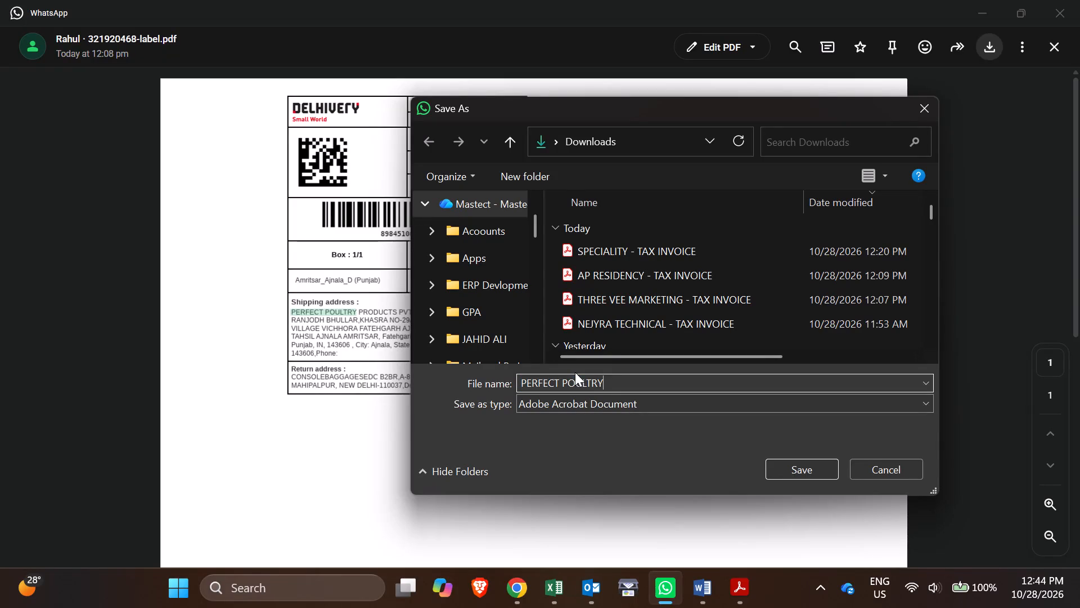
Extend the Delhivery label PDF's file name to "PERFECT POULTRY - DOCKET" for saving in Downloads.
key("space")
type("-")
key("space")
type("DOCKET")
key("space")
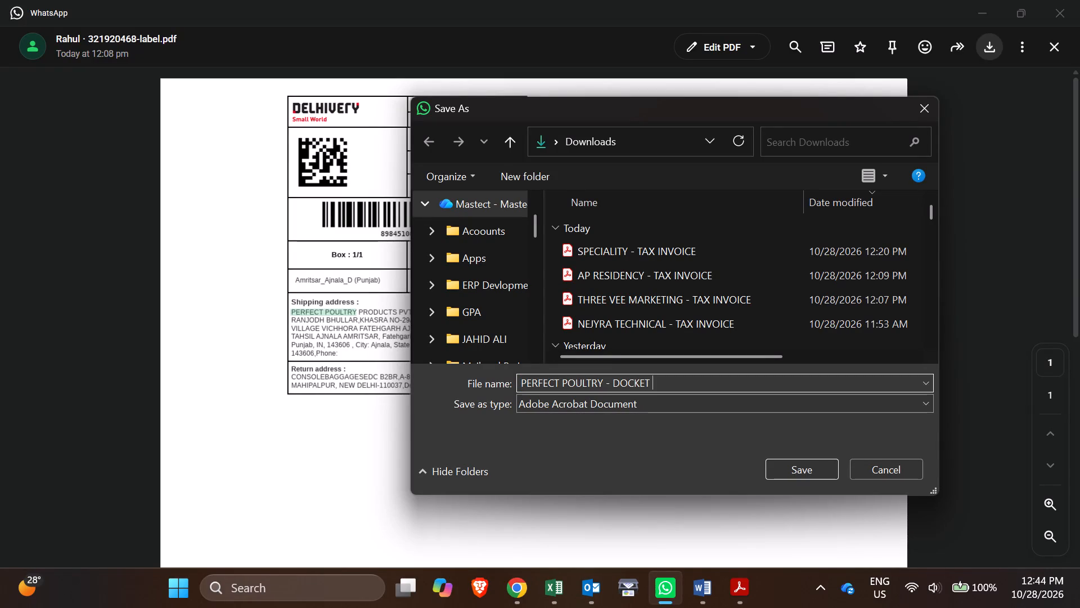
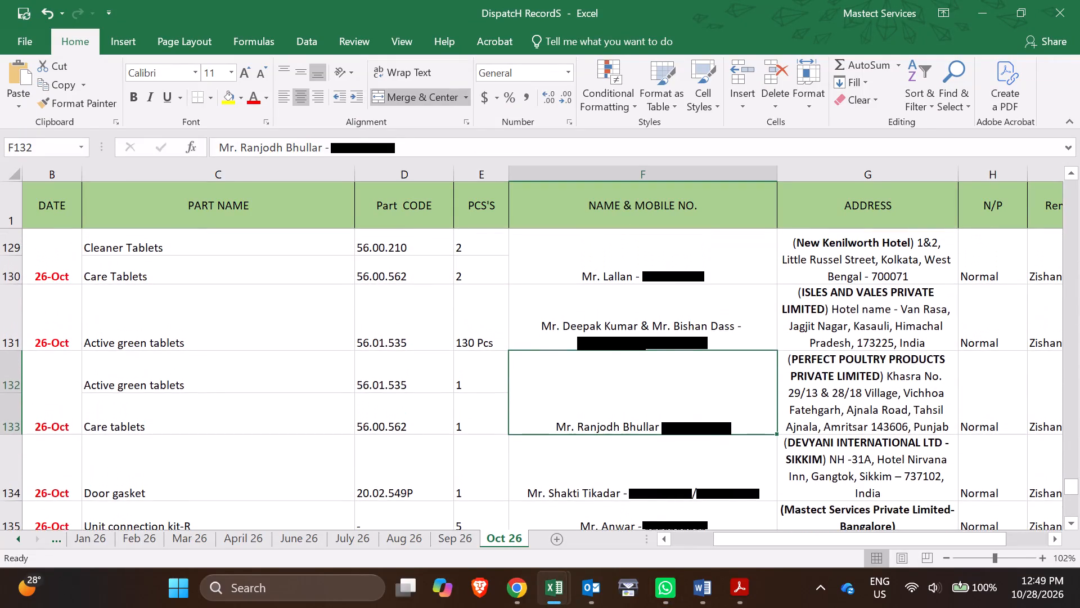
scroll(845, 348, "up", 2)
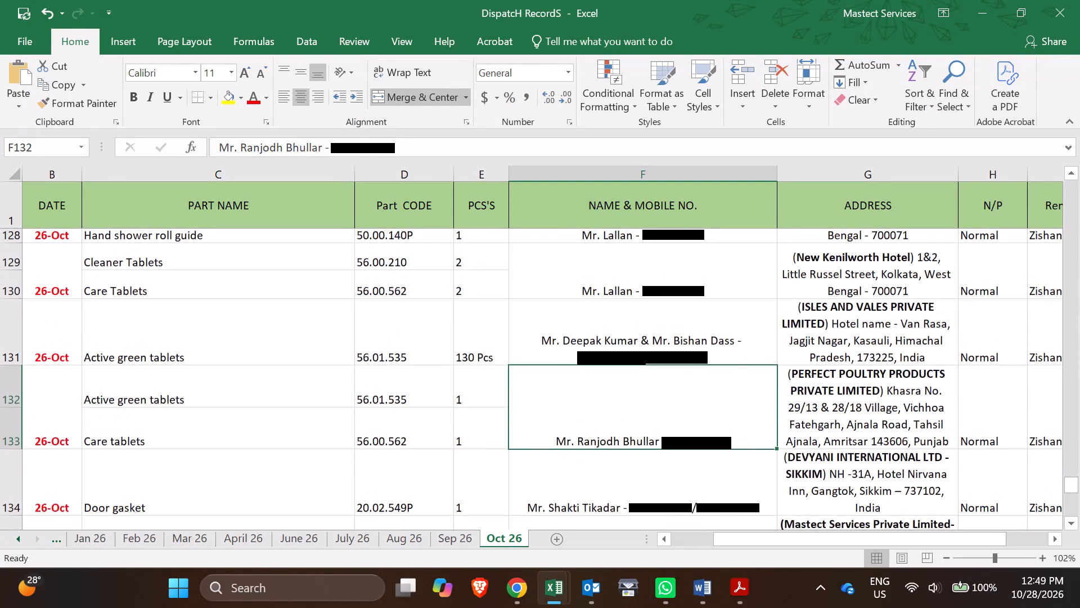
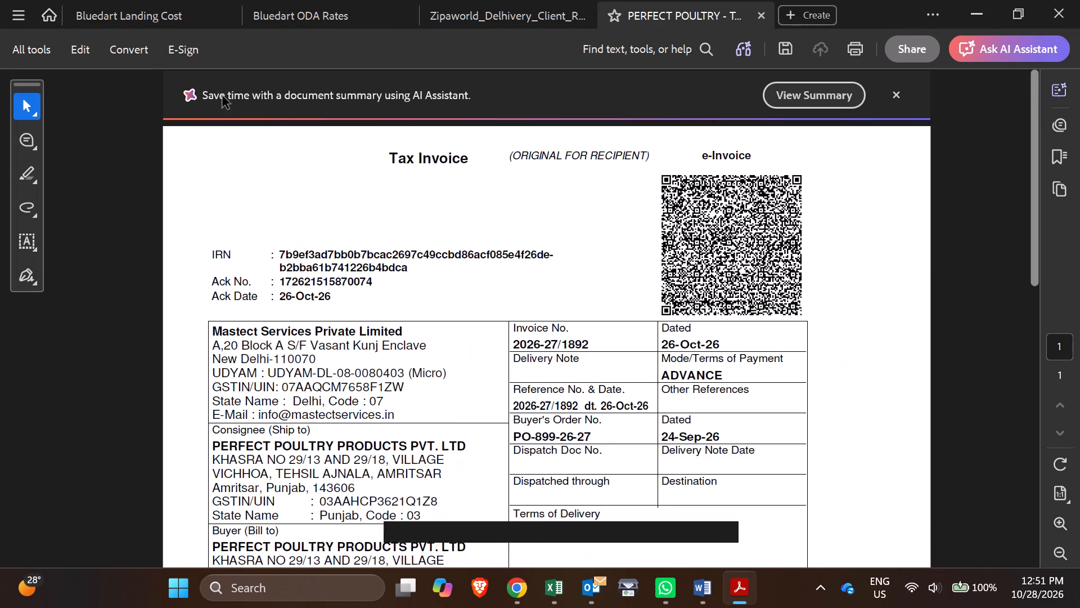
Dismiss the AI summary suggestion and review the goods, rates and freight on the PERFECT POULTRY tax invoice PDF.
left_click(894, 96)
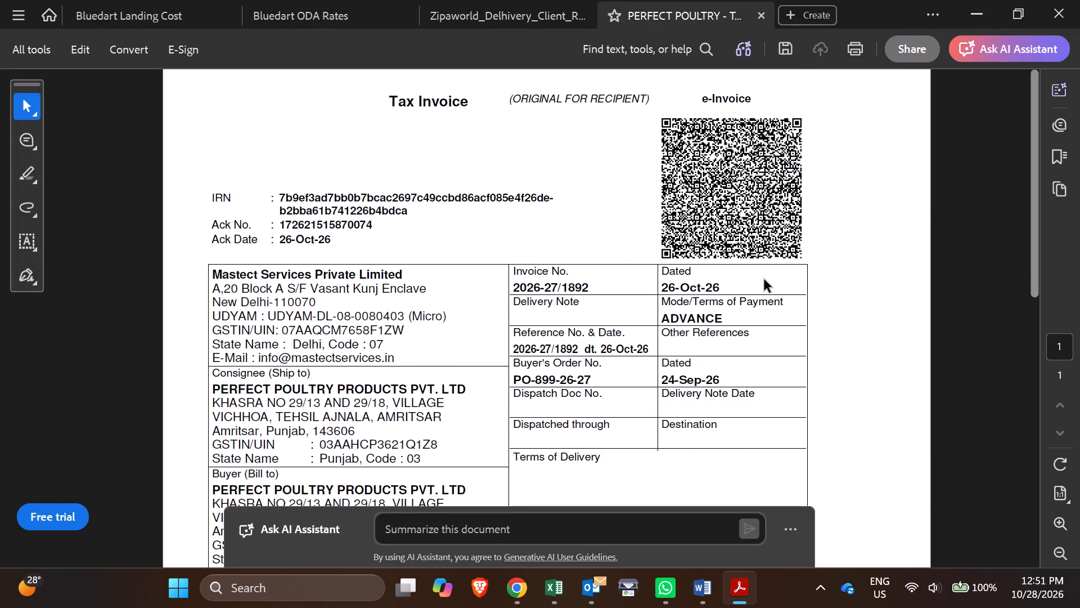
scroll(764, 280, "down", 3)
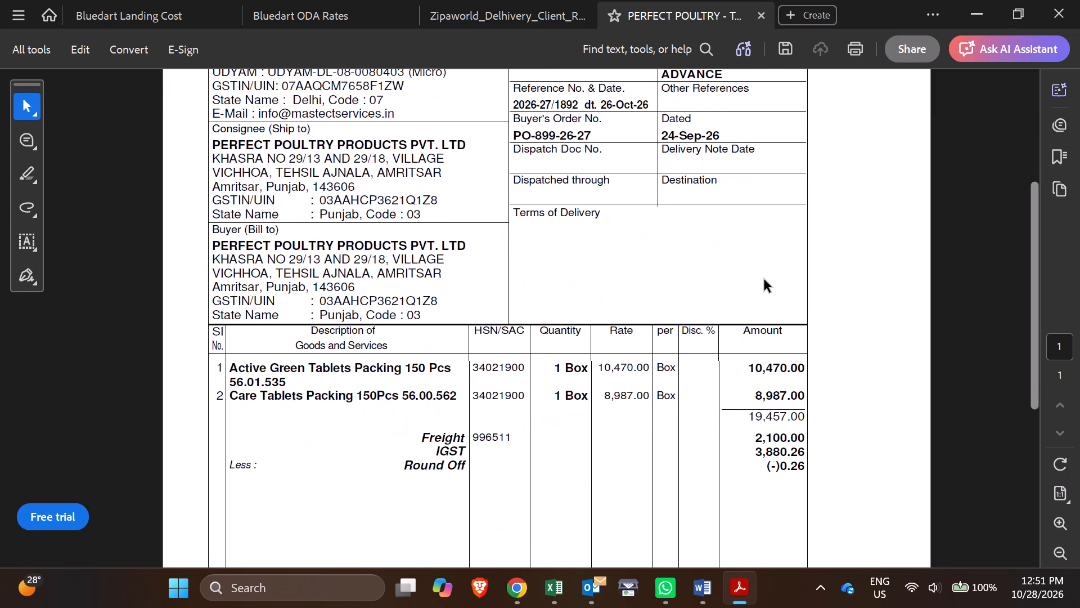
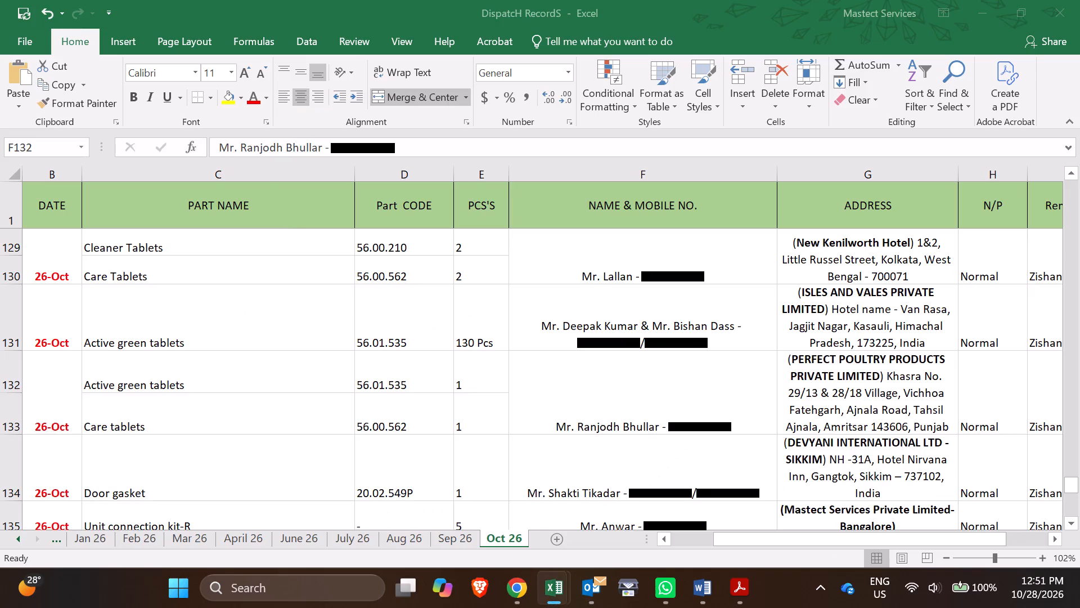
Switch to the DOCKET SLIP workbook.
key("alt+Tab")
key("alt+Down")
key("alt+Left")
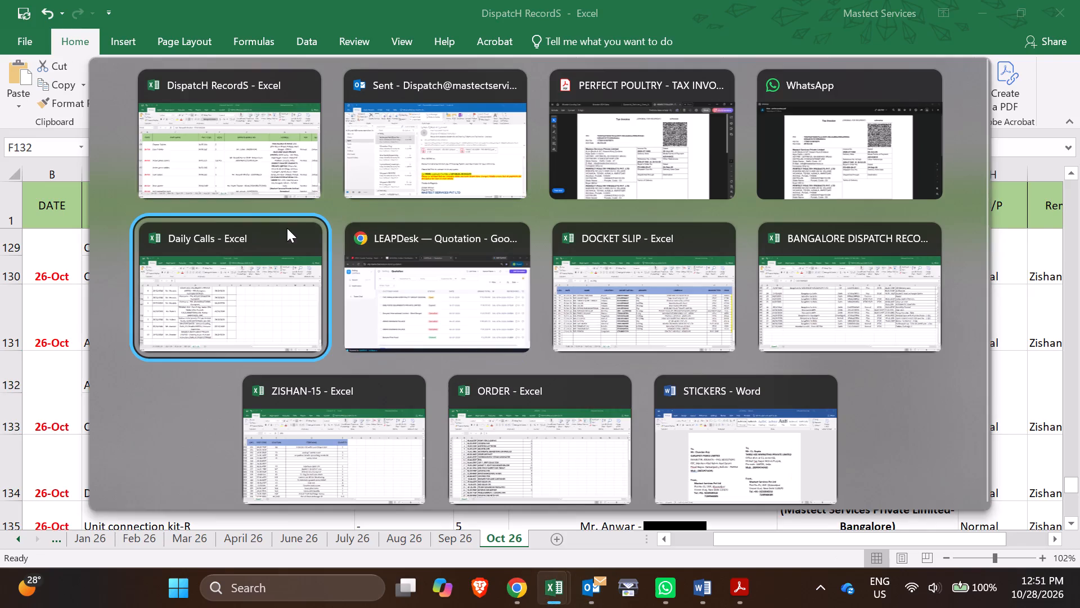
key("alt+Right")
key("alt+Right")
Copy the "SEND - 28" mail status from the Mumbai entry into the PERFECT POULTRY Amritsar entry in the OCT-26 sheet and save.
key("Right")
key("Right")
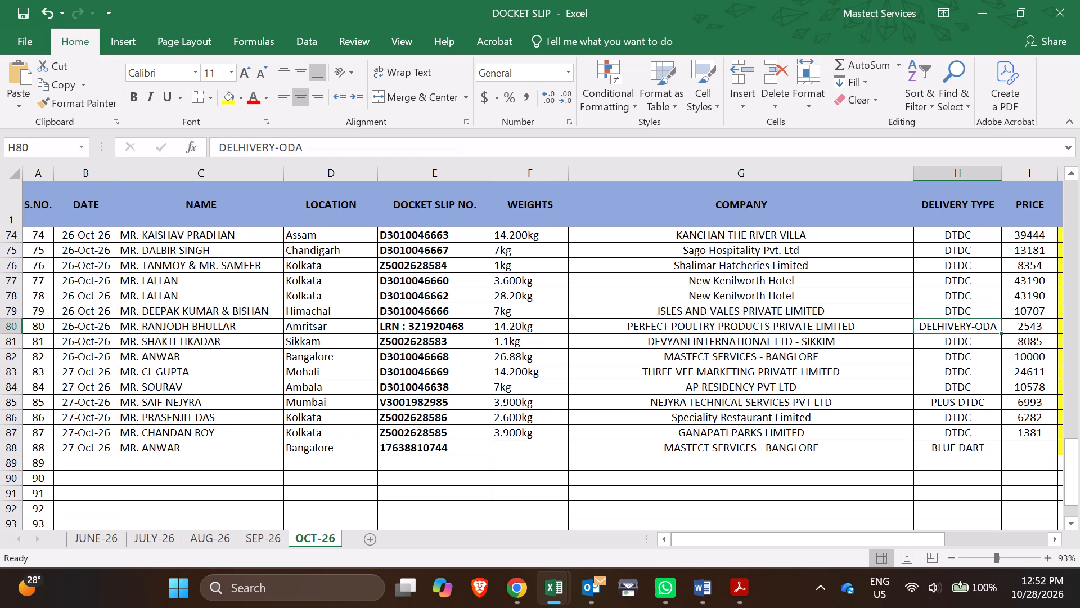
key("Right")
key("Left")
key("Left")
key("Left")
key("Right")
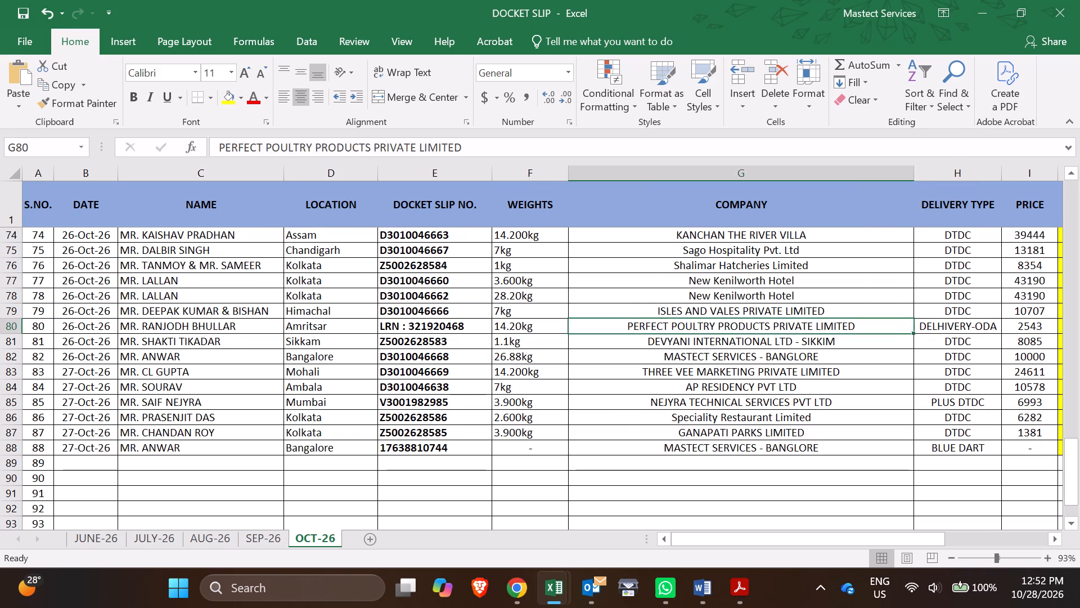
key("Right")
key("Right")
key("Right")
key("Right")
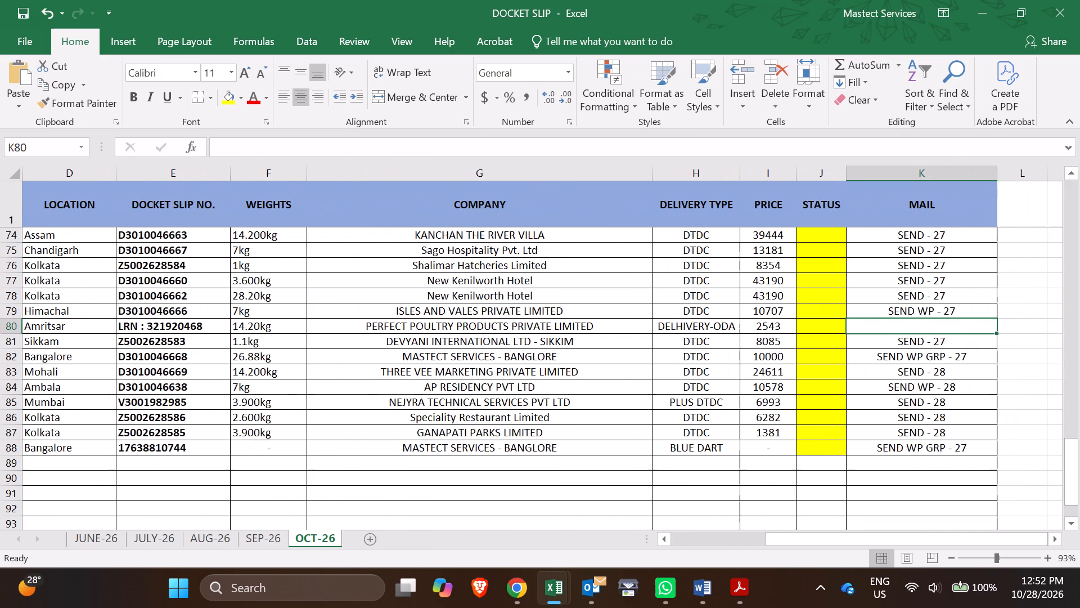
key("Down")
key("Down")
key("Down")
key("Down")
key("Down")
key("ctrl+c")
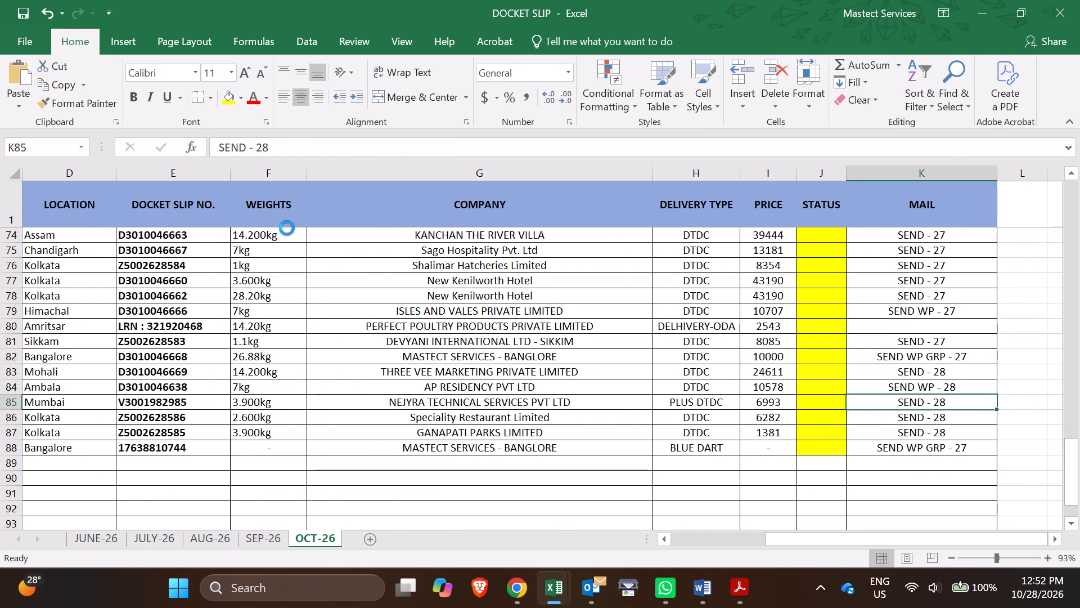
key("Up")
key("Up")
key("Up")
key("Up")
key("Up")
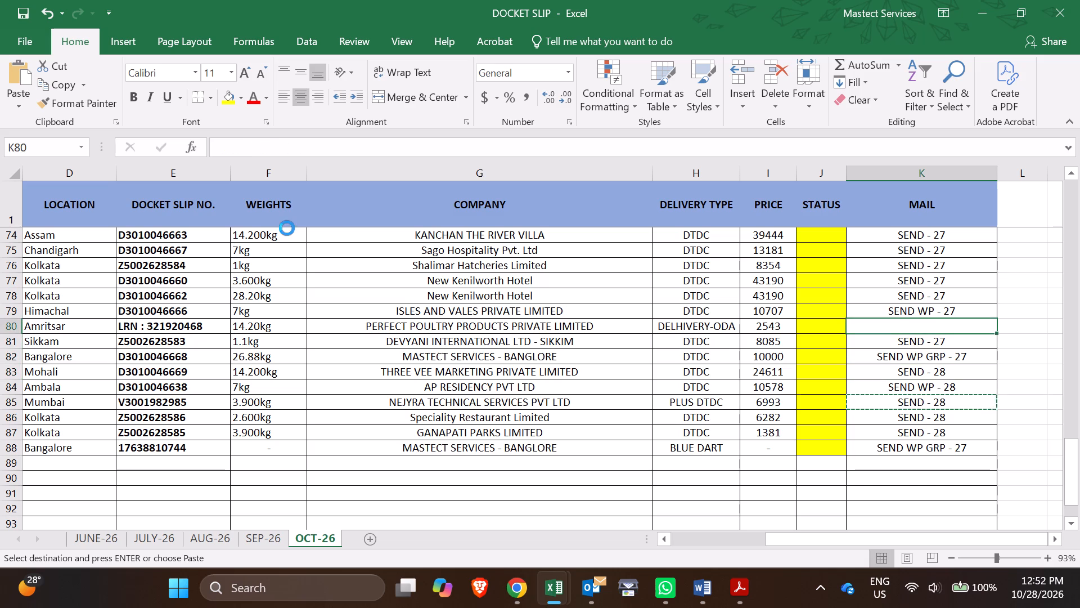
key("ctrl+v")
key("ctrl+s")
key("Return")
key("Left")
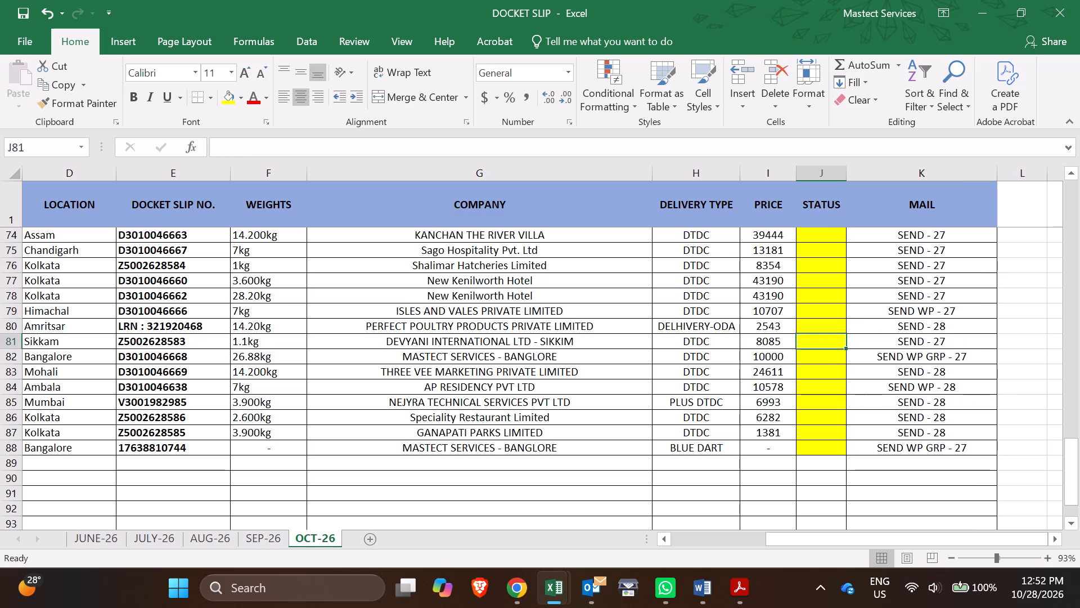
key("ctrl+s")
key("ctrl+s")
Enter the date 28-Oct-26 for serial number 89, below the 27-Oct Bangalore Blue Dart entry, and save the workbook.
key("Up")
key("Left")
key("Left")
key("Left")
key("Left")
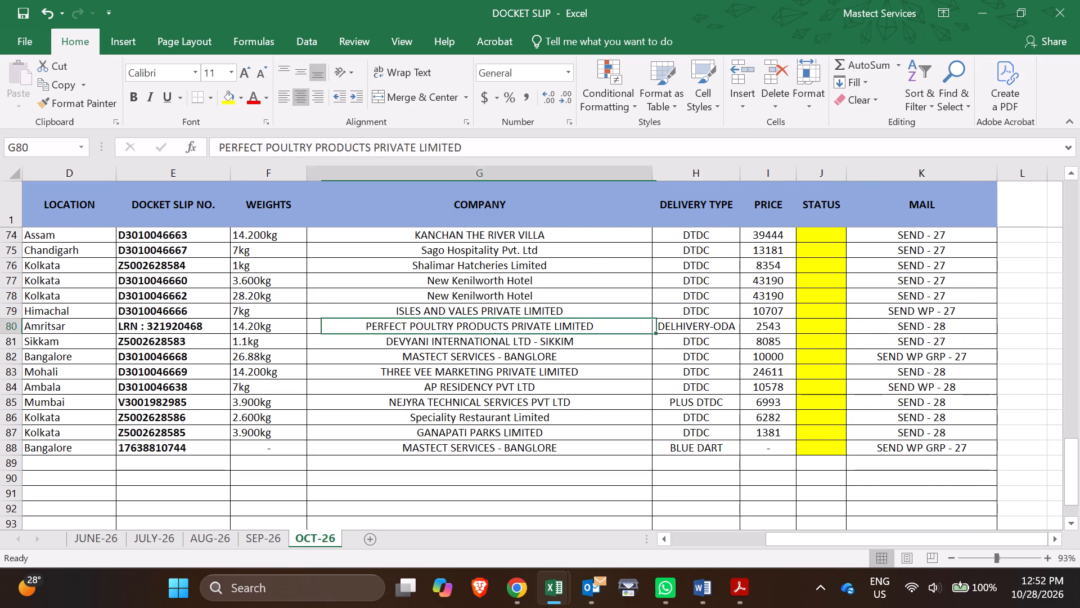
key("Left")
key("Left")
key("Left")
key("Down")
key("Down")
key("Down")
key("Down")
key("Down")
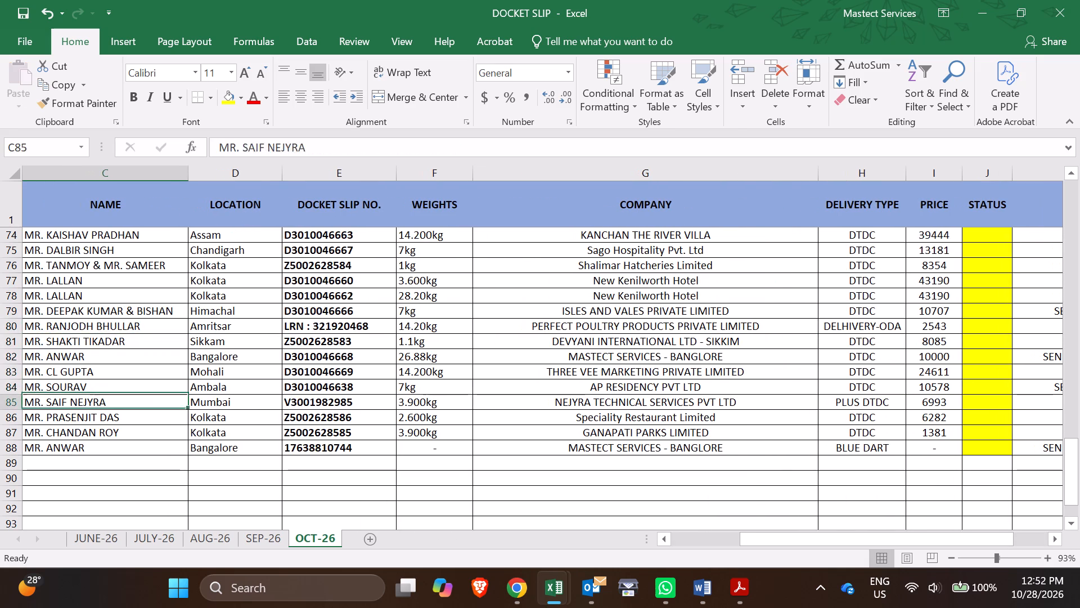
key("Down")
key("Down")
key("Down")
scroll(287, 228, "right", 4)
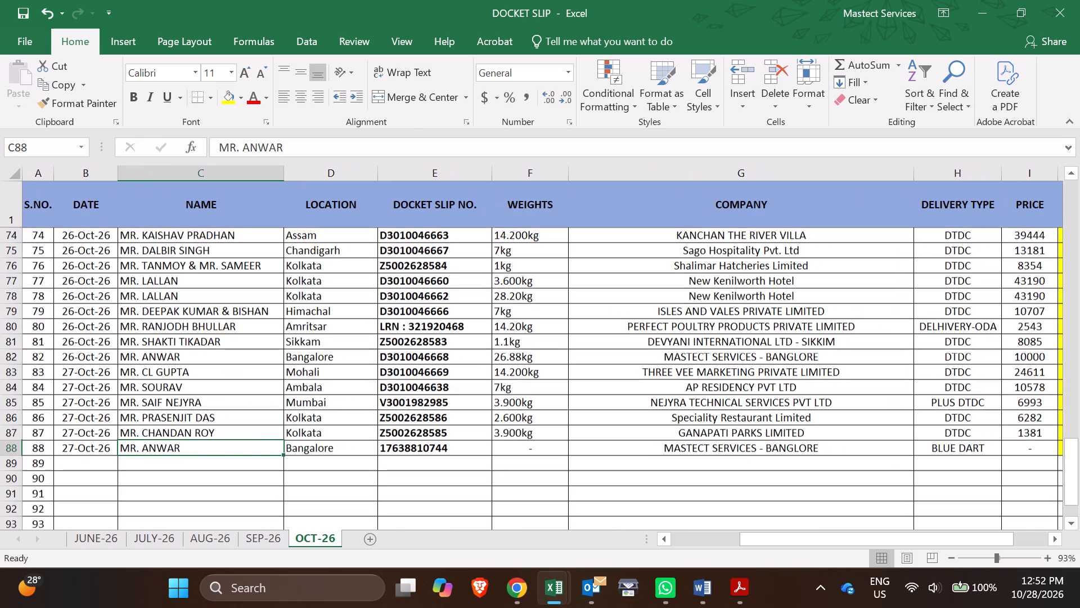
left_click(89, 469)
key("ctrl+d")
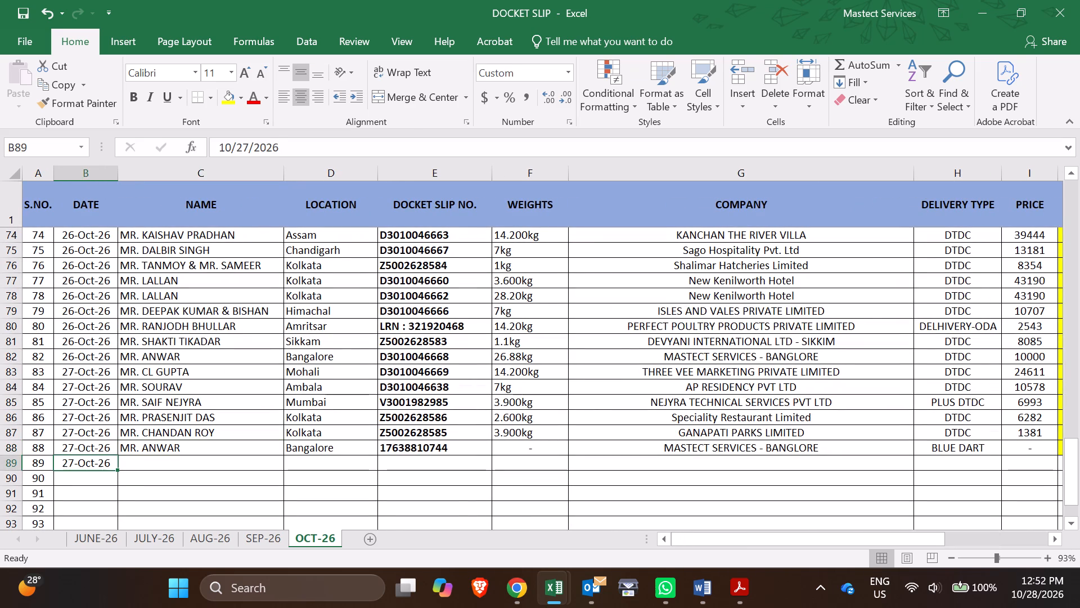
left_click(246, 148)
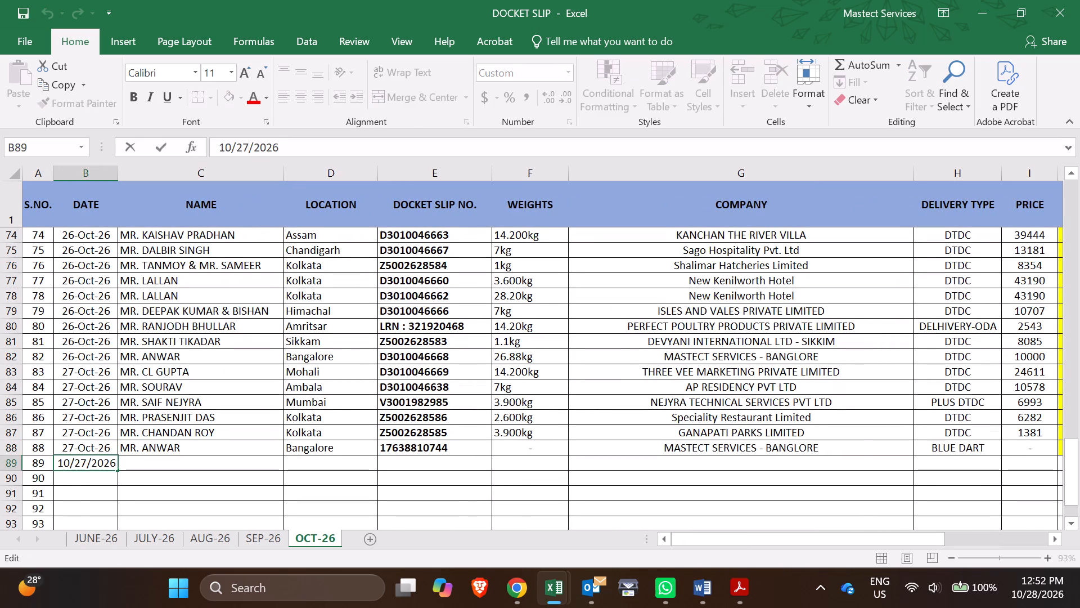
key("BackSpace")
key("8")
key("Return")
key("ctrl+s")
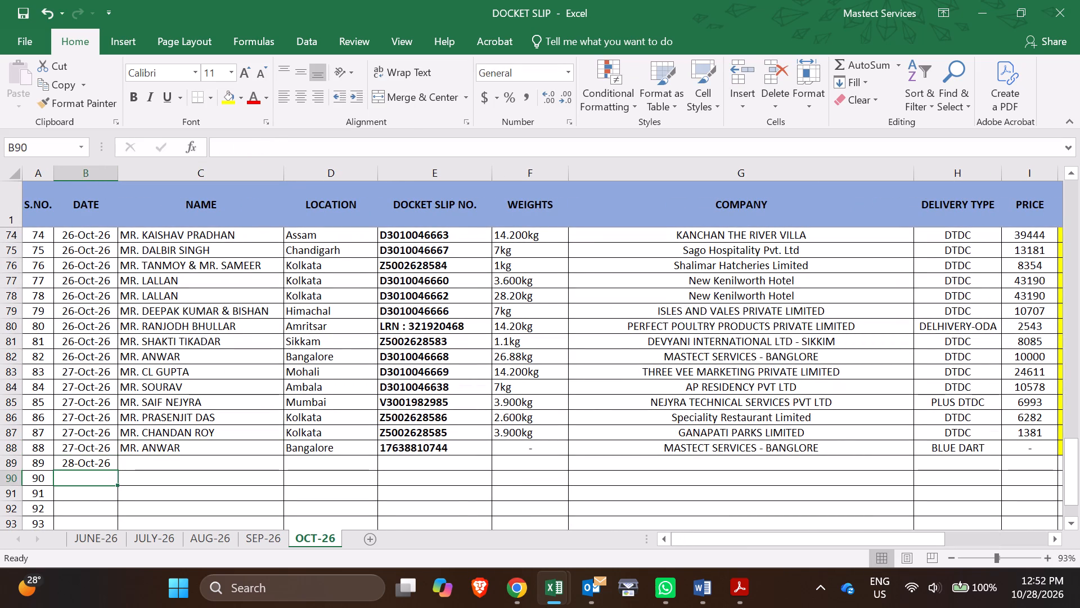
key("ctrl+s")
key("ctrl+s")
Switch back to the DispatcH RecordS workbook.
key("alt+Tab")
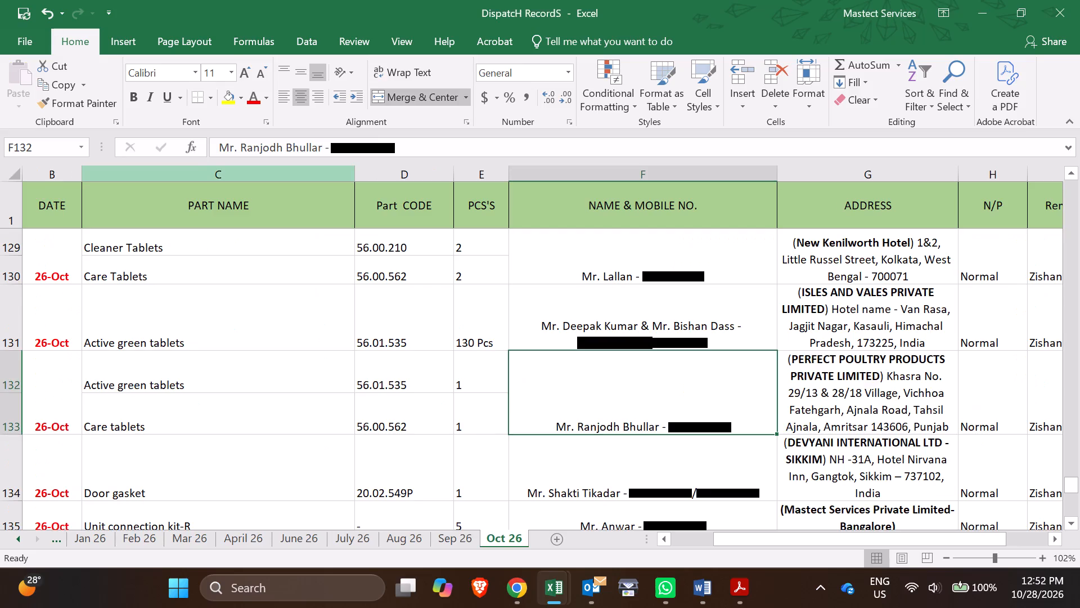
Check the Perfect Poultry active green tablets entry in the Oct 26 dispatch records, switching to the DOCKET SLIP workbook.
left_click(436, 390)
key("alt+Tab")
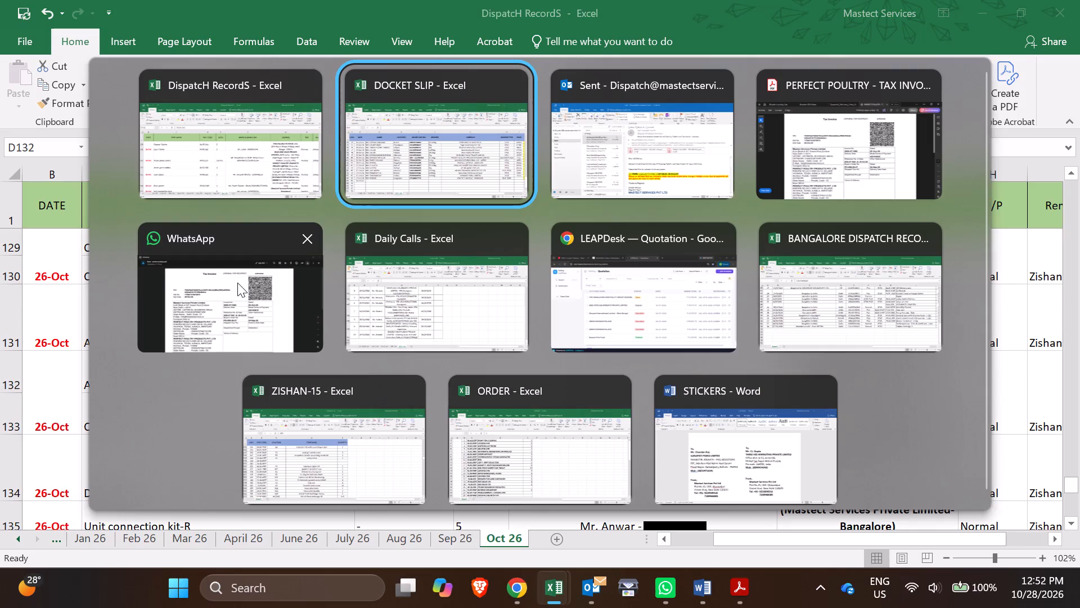
Switch to Adobe Acrobat and close the PERFECT POULTRY tax invoice PDF.
key("alt+Right")
key("alt+Right")
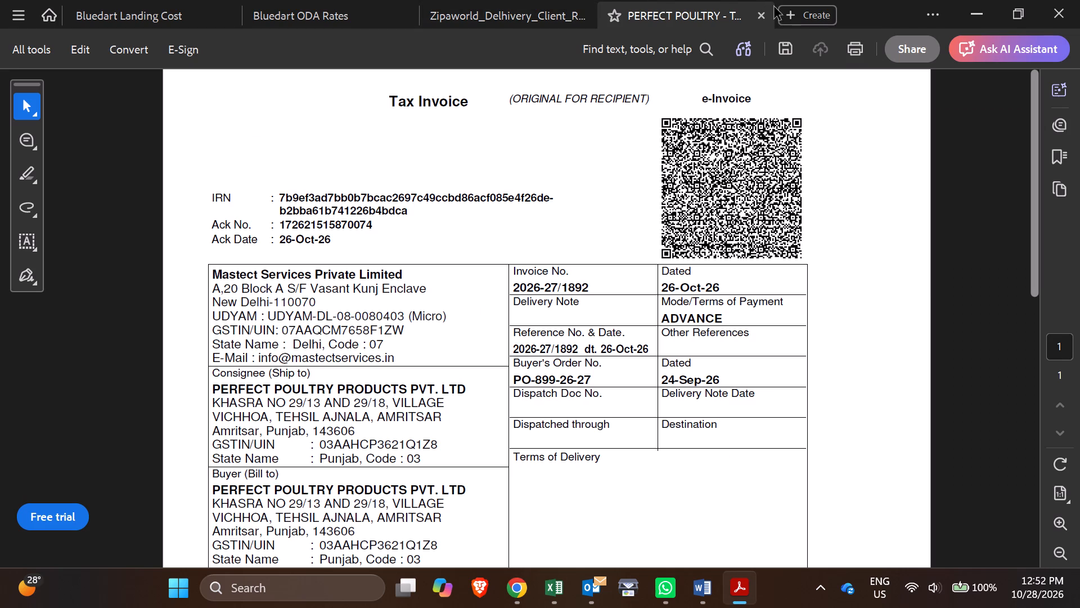
left_click(764, 16)
Bring up the overview of open windows to switch away from Adobe Acrobat.
key("alt+Tab")
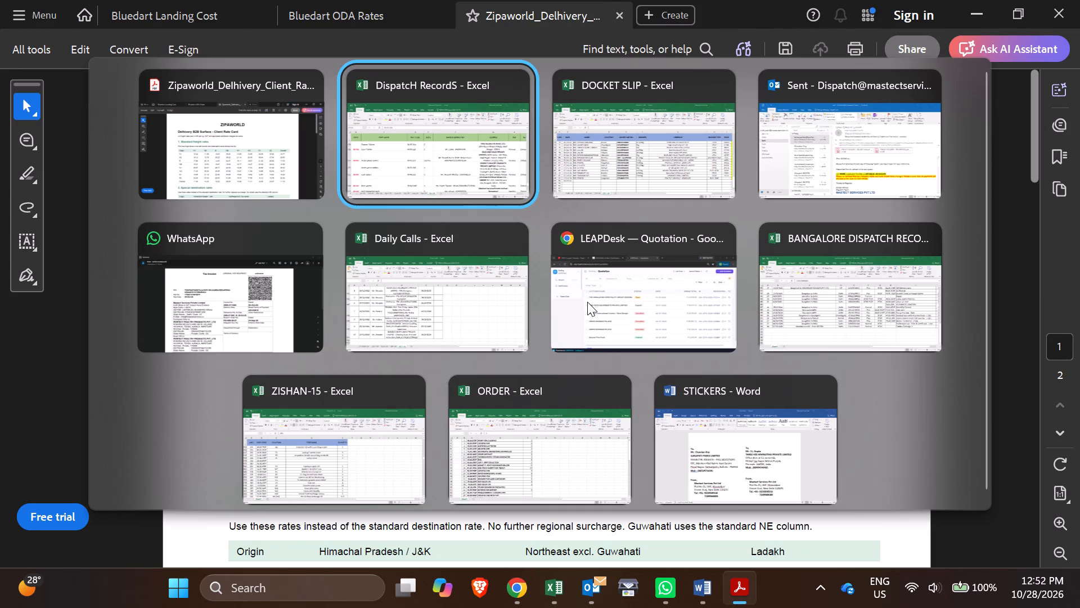
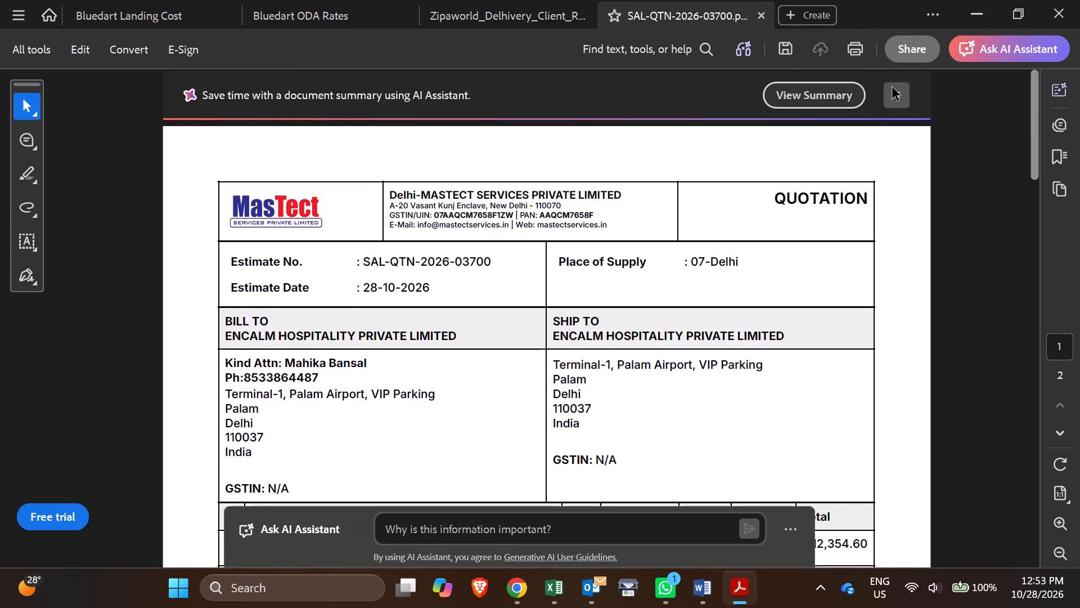
Review the items and totals in the Encalm Hospitality quotation SAL-QTN-2026-03700, and close the PDF.
scroll(687, 293, "down", 4)
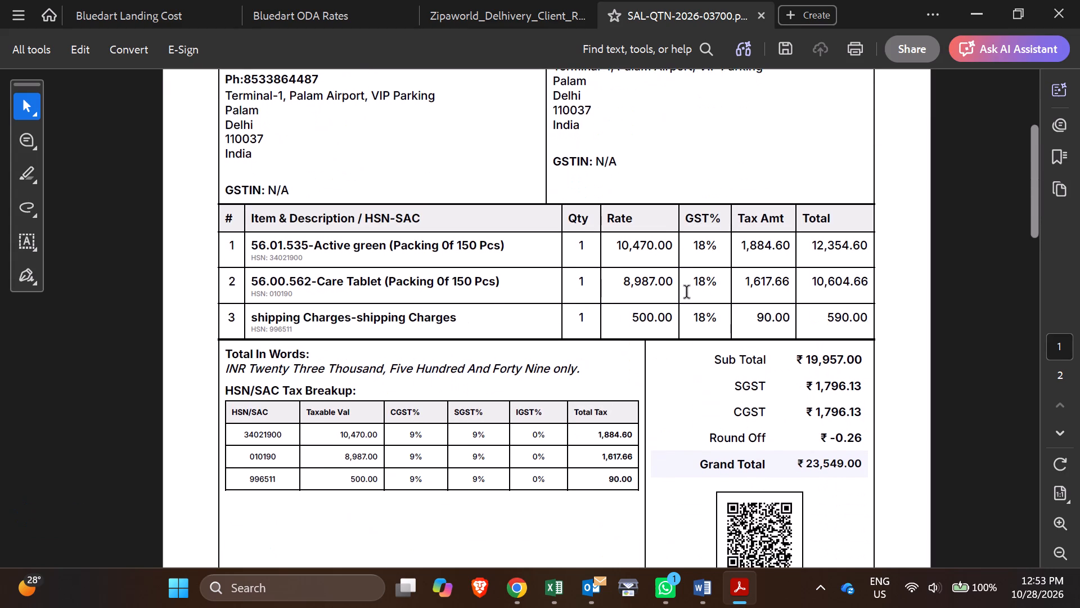
scroll(687, 293, "down", 1)
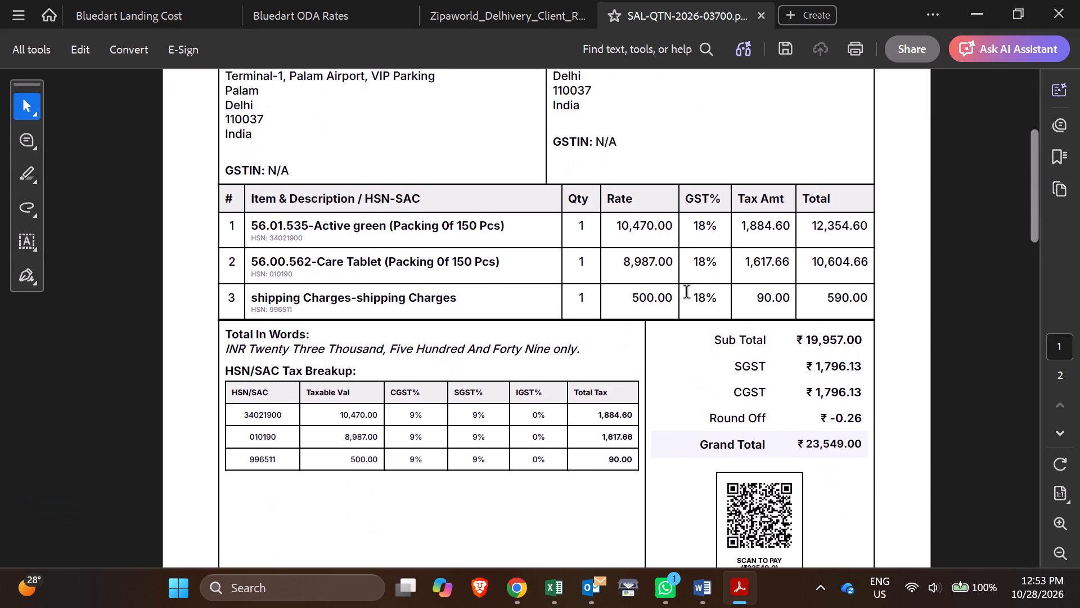
scroll(687, 293, "down", 1)
scroll(687, 293, "up", 6)
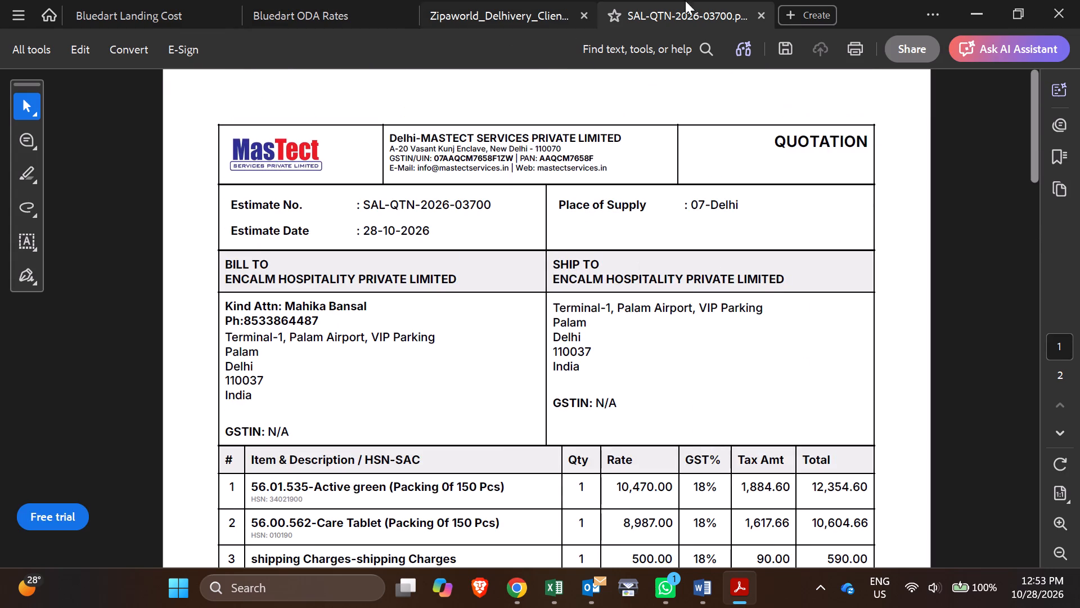
left_click(760, 18)
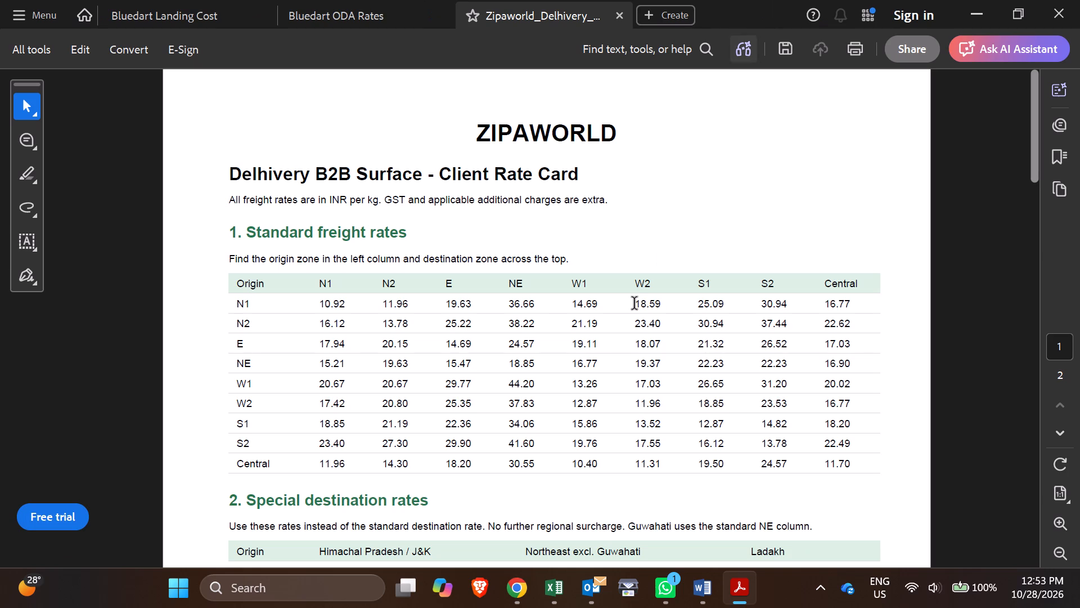
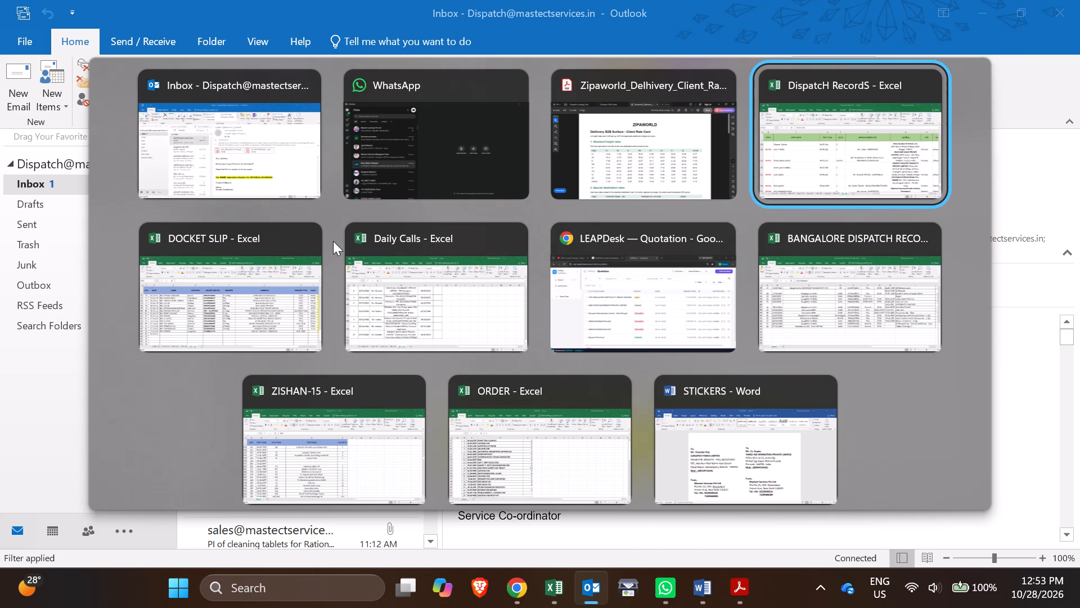
Start a new entry in the first empty row of the Oct 26 sheet with serial number 90 and save the workbook.
scroll(547, 341, "down", 3)
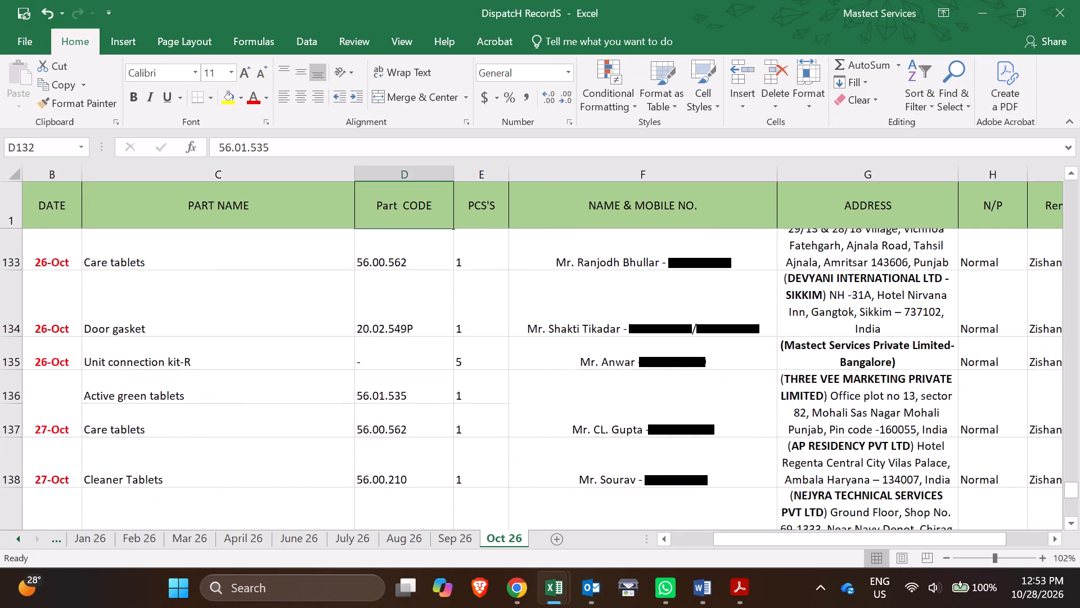
scroll(547, 341, "right", 3)
scroll(547, 341, "down", 6)
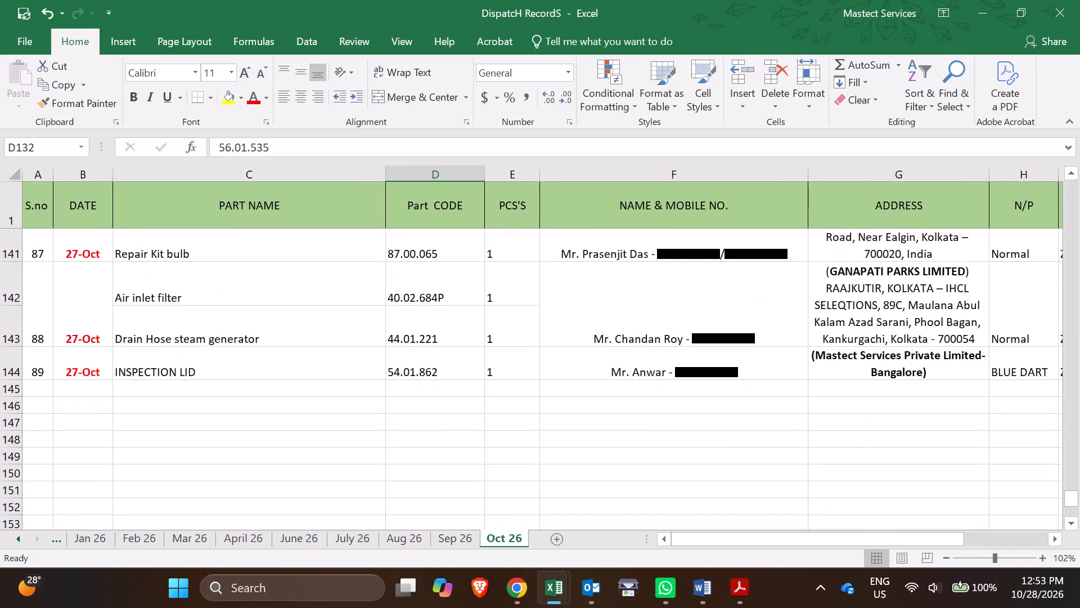
scroll(547, 341, "down", 1)
left_click(33, 351)
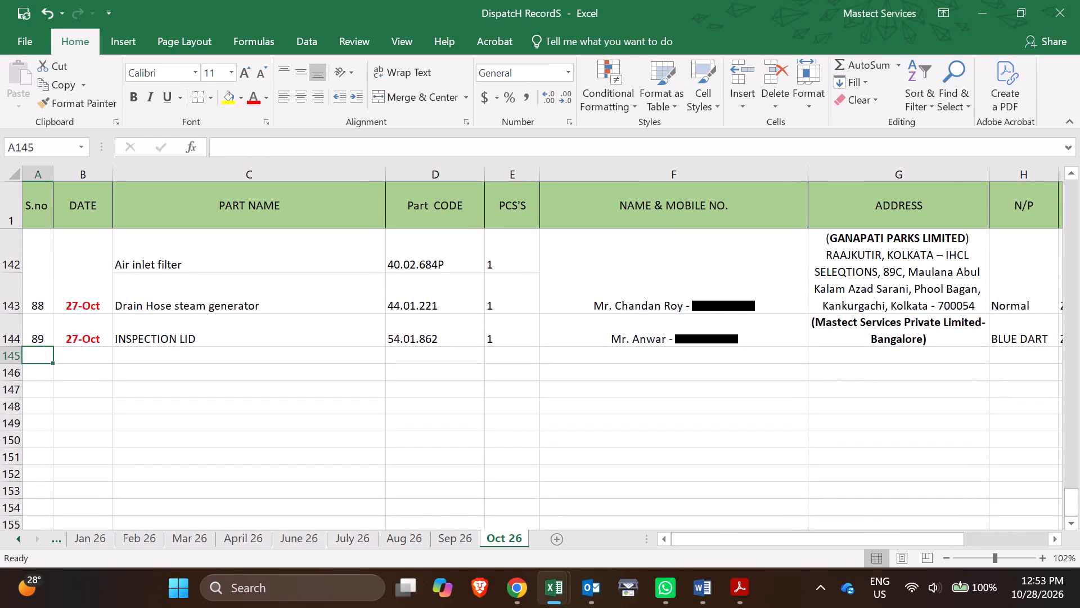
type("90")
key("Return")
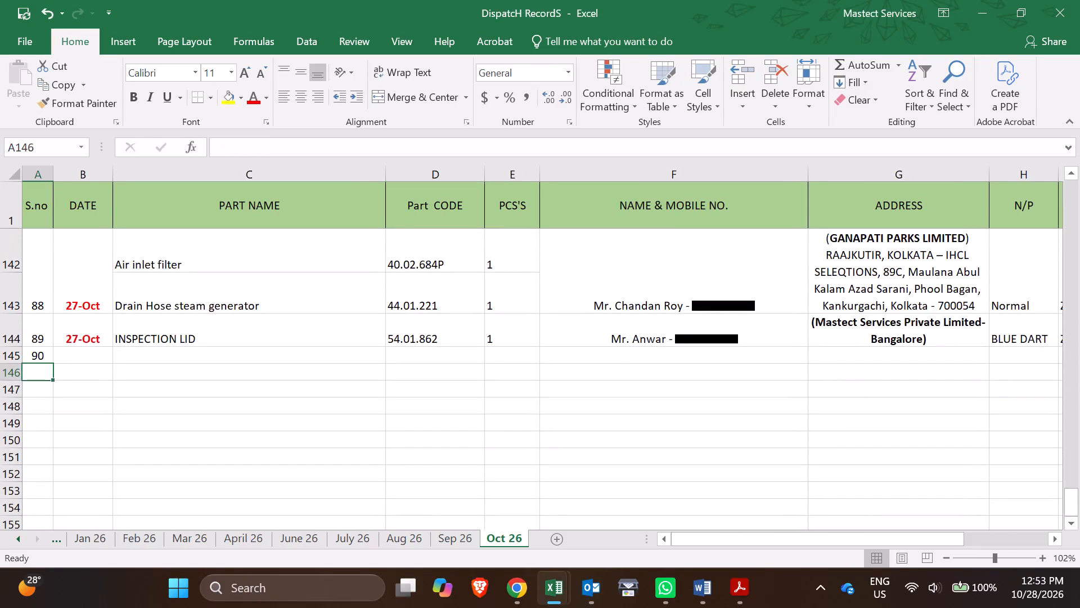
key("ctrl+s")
Copy the date from the row above into entry 90, change it to 28-Oct, and save the workbook.
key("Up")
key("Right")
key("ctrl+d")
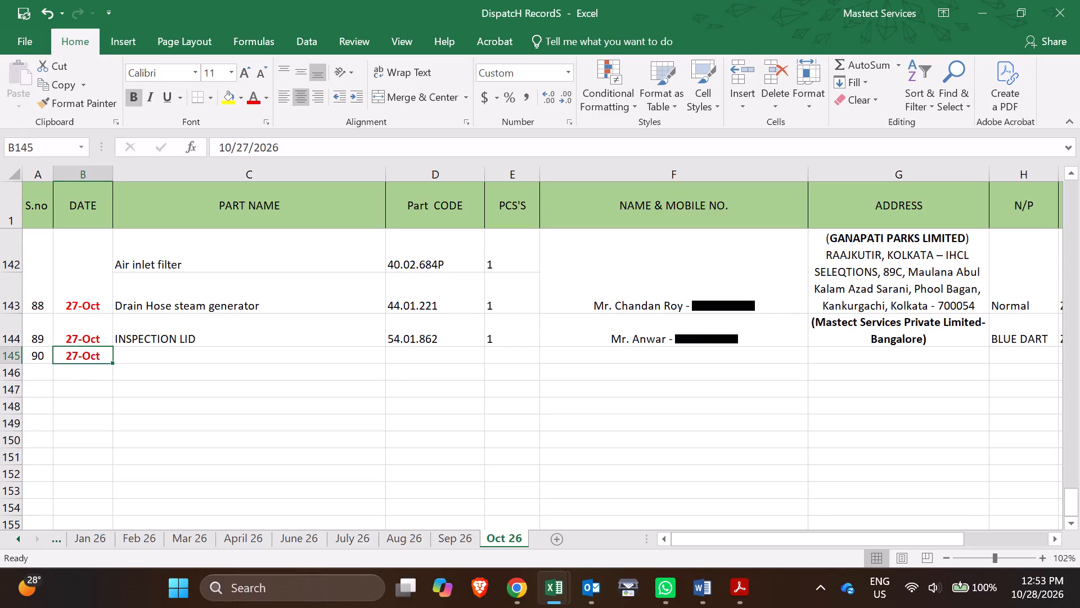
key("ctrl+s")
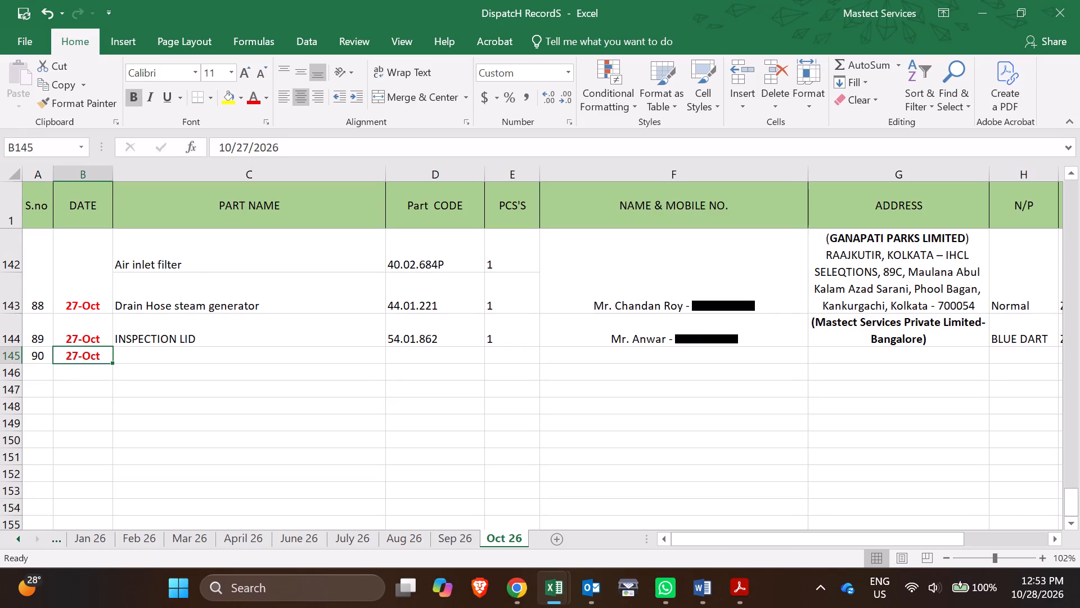
left_click(247, 154)
key("BackSpace")
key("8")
key("Return")
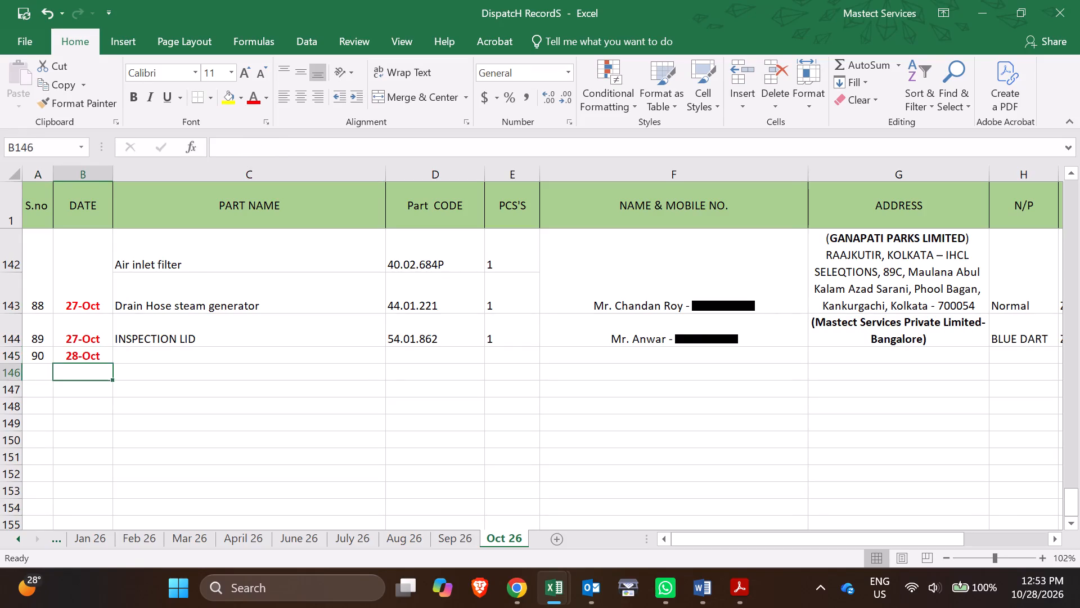
key("Up")
key("Right")
key("ctrl+s")
Switch from the DispatcH RecordS workbook to another open window.
key("alt+Tab")
key("alt+Right")
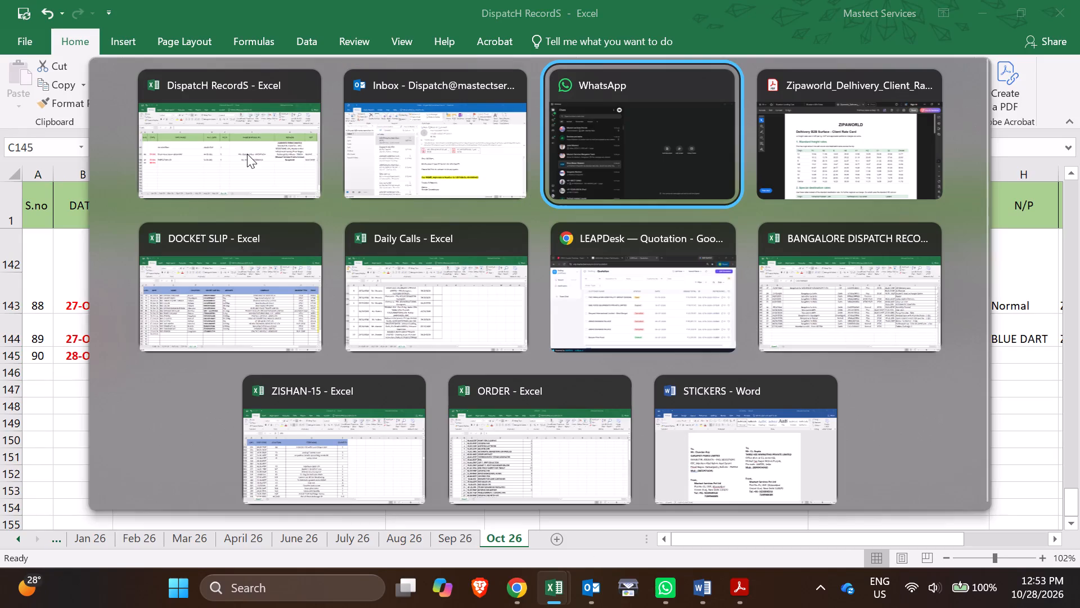
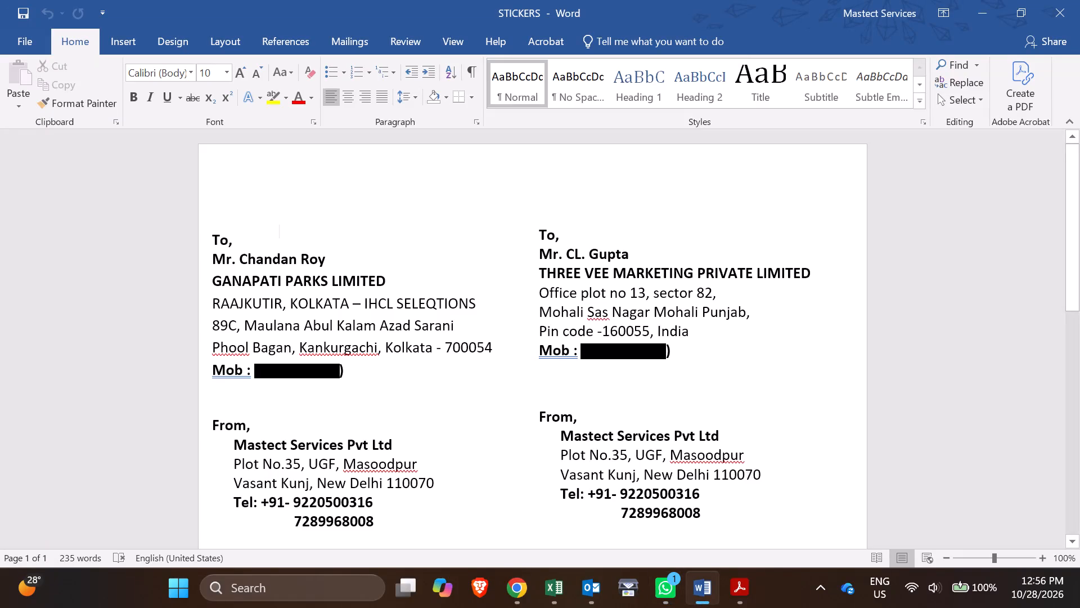
Replace the recipient's name after "Mr." with "Vikas" on the address sticker for Ganapati Parks Limited.
left_click(338, 256)
key("BackSpace")
key("BackSpace")
key("BackSpace")
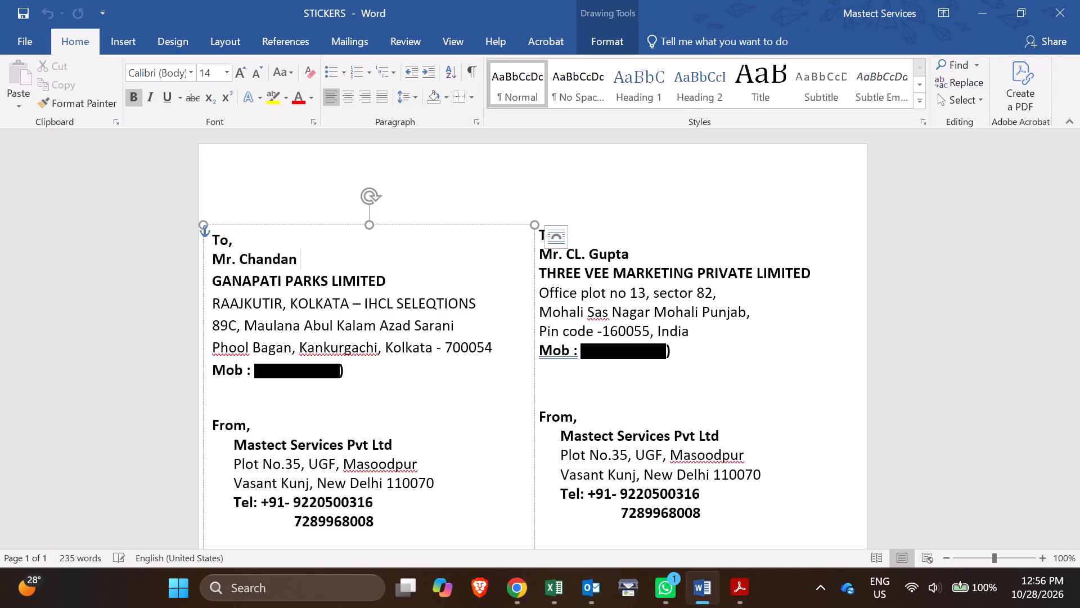
key("BackSpace")
key("BackSpace")
key("BackSpace")
key("BackSpace")
key("BackSpace")
key("BackSpace")
key("BackSpace")
key("BackSpace")
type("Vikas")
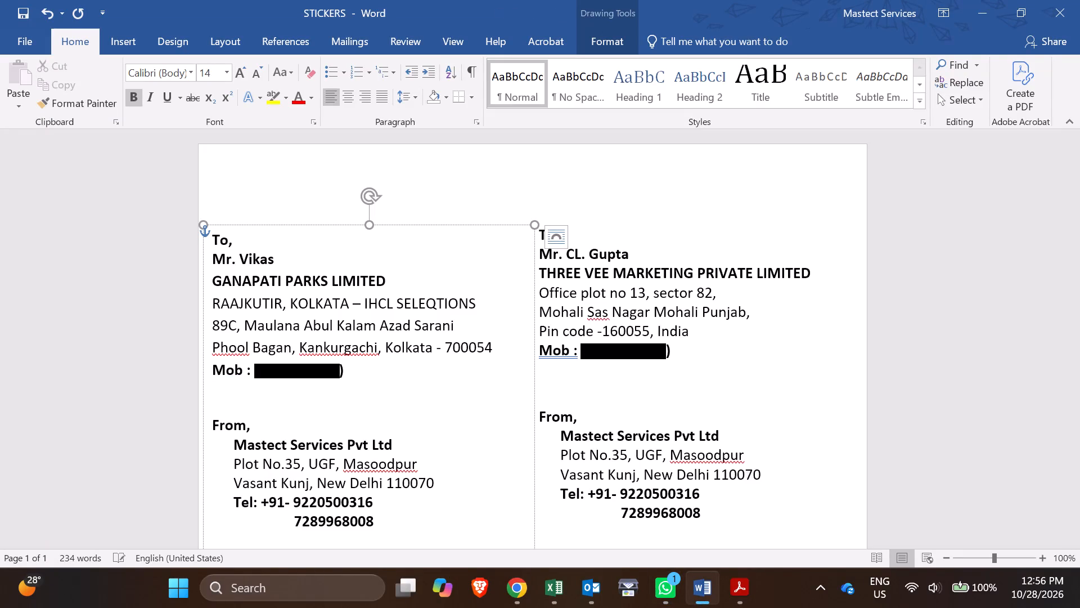
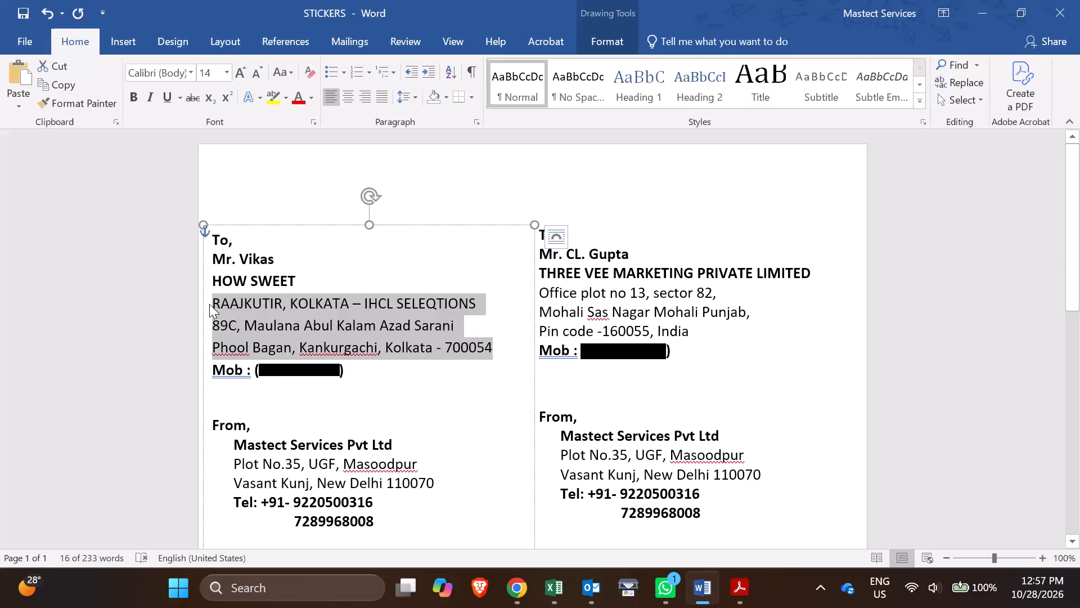
Replace the three Kolkata address lines under HOW SWEET on the first sticker with the copied plot and road address line.
key("BackSpace")
key("ctrl+v")
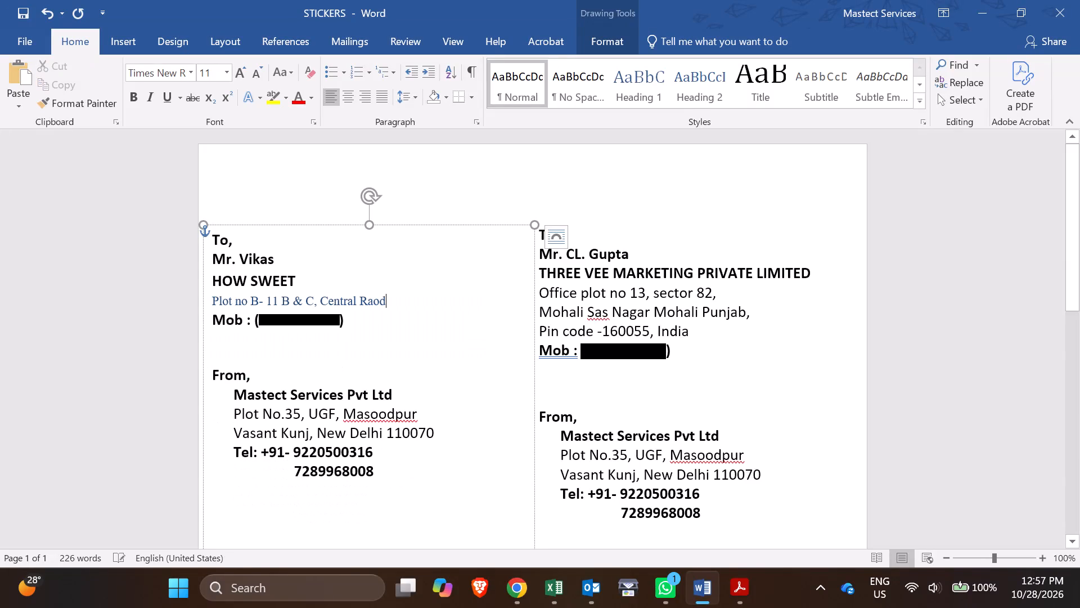
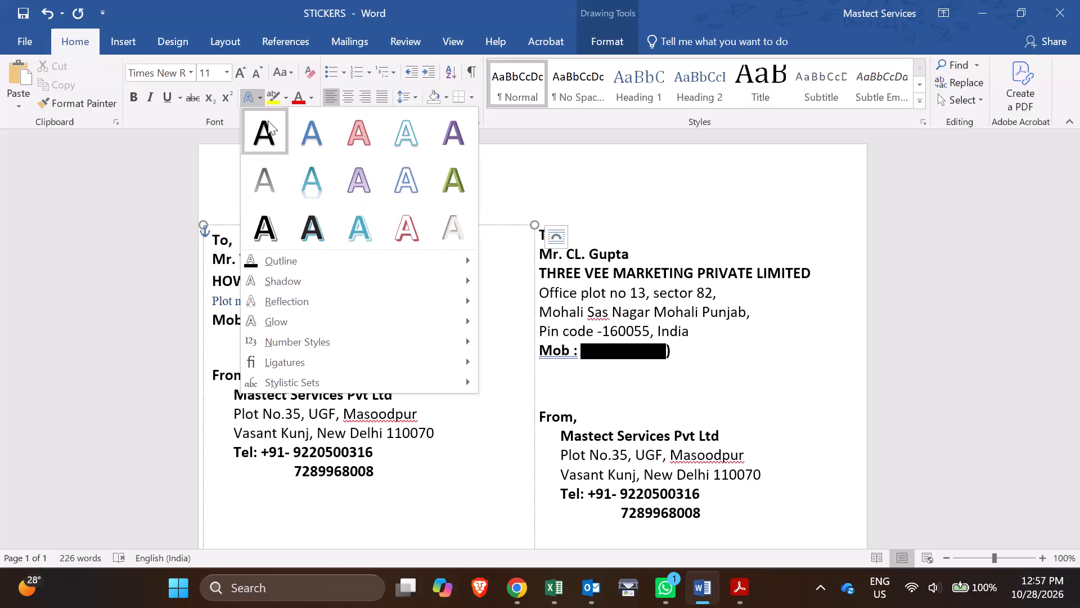
Undo the last insertion of the plot address line under HOW SWEET in the first label of the STICKERS document.
left_click(614, 199)
key("ctrl+z")
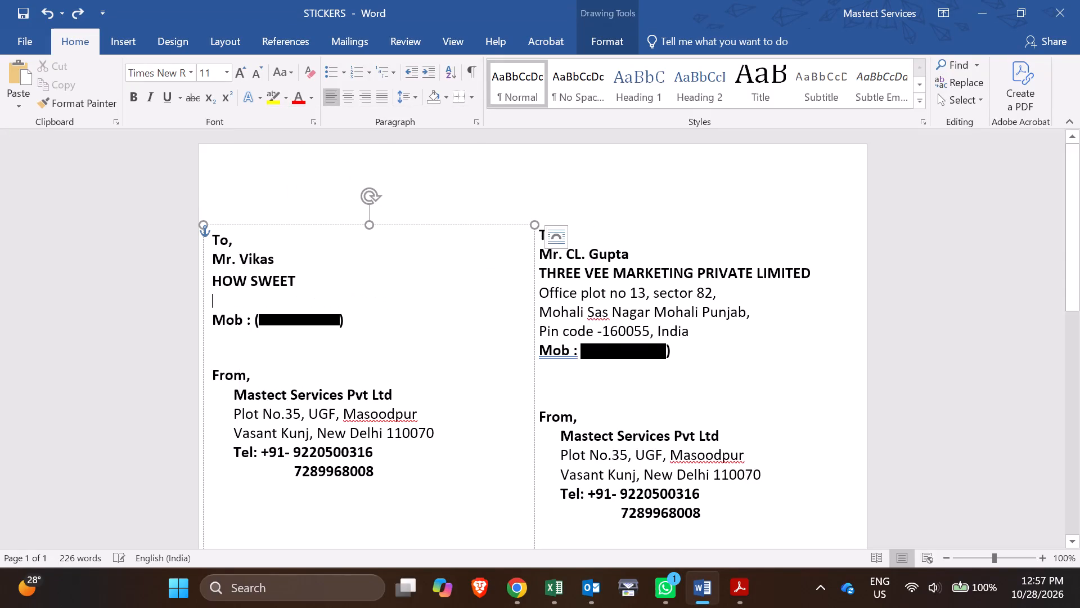
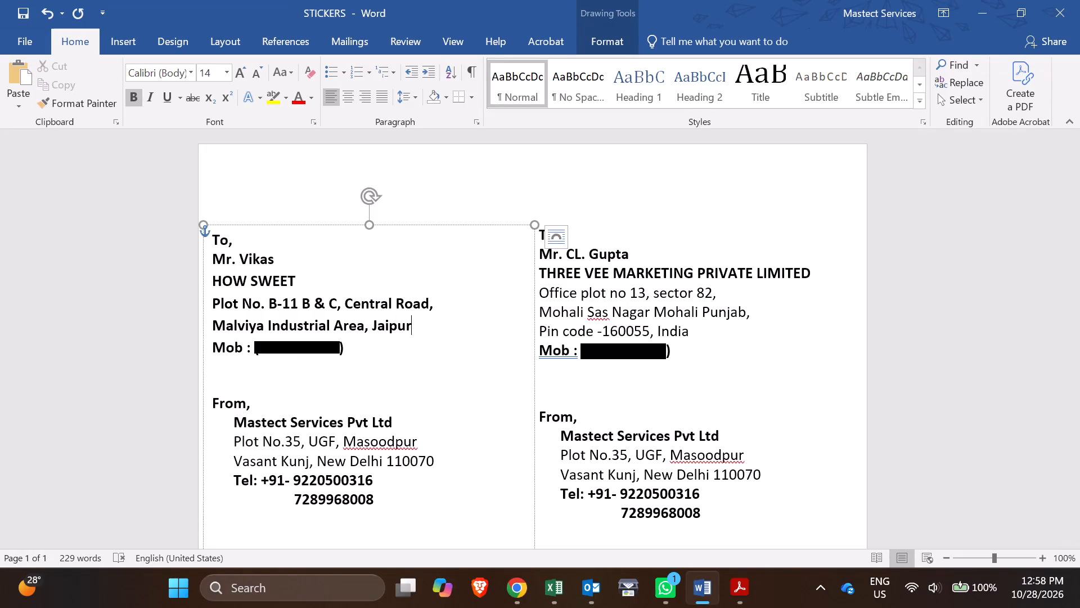
Add a comma after Jaipur at the end of the HOW SWEET address in the first label.
key("comma")
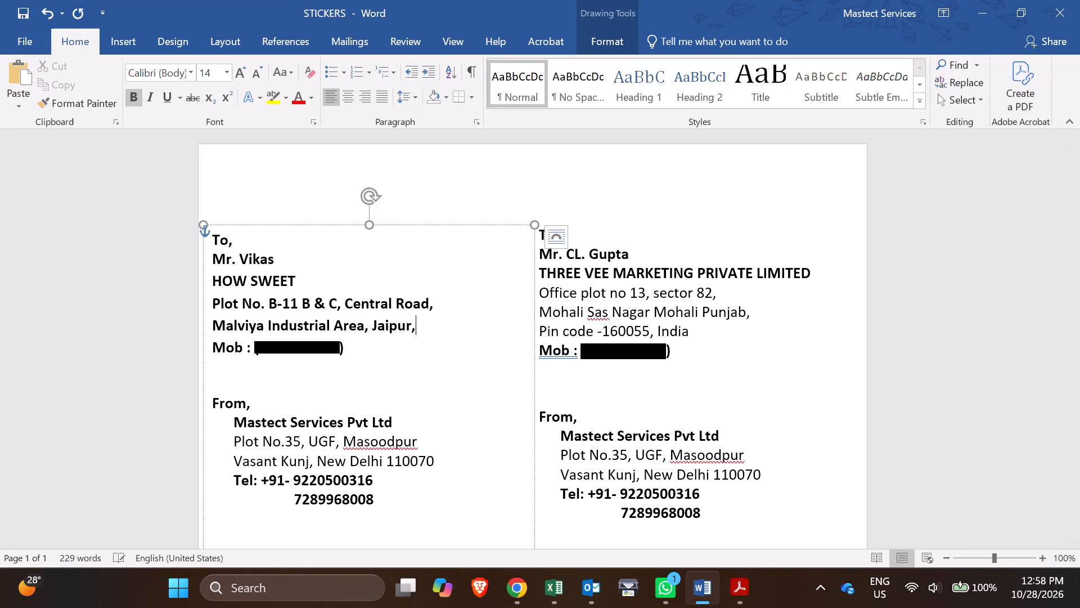
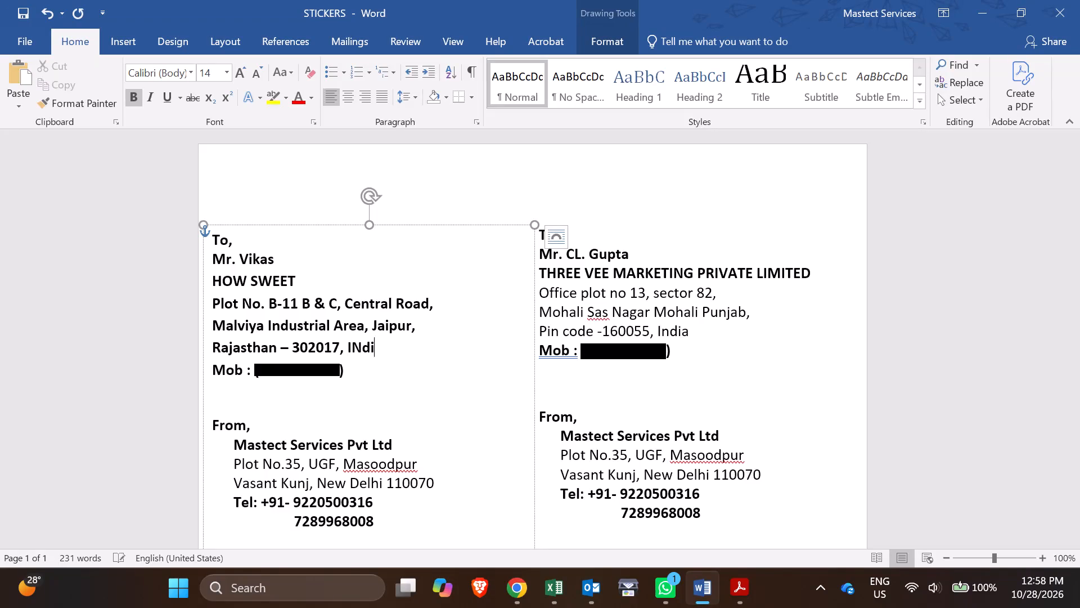
Finish the Rajasthan pin code line of the HOW SWEET label with the correctly spelled country name India.
key("BackSpace")
key("BackSpace")
key("BackSpace")
key("BackSpace")
type("na")
key("i")
key("BackSpace")
key("BackSpace")
type("dia")
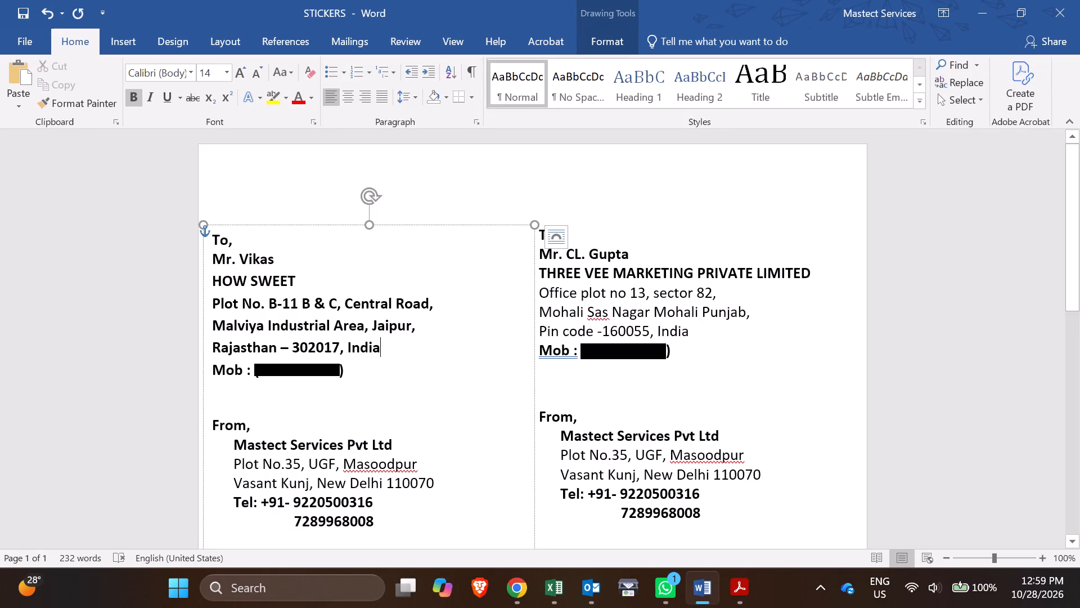
Remove bold from the three HOW SWEET address lines, from Plot No. through India, in the first label.
left_click(219, 305)
key("Left")
key("shift+Down")
key("shift+Down")
key("shift+Down")
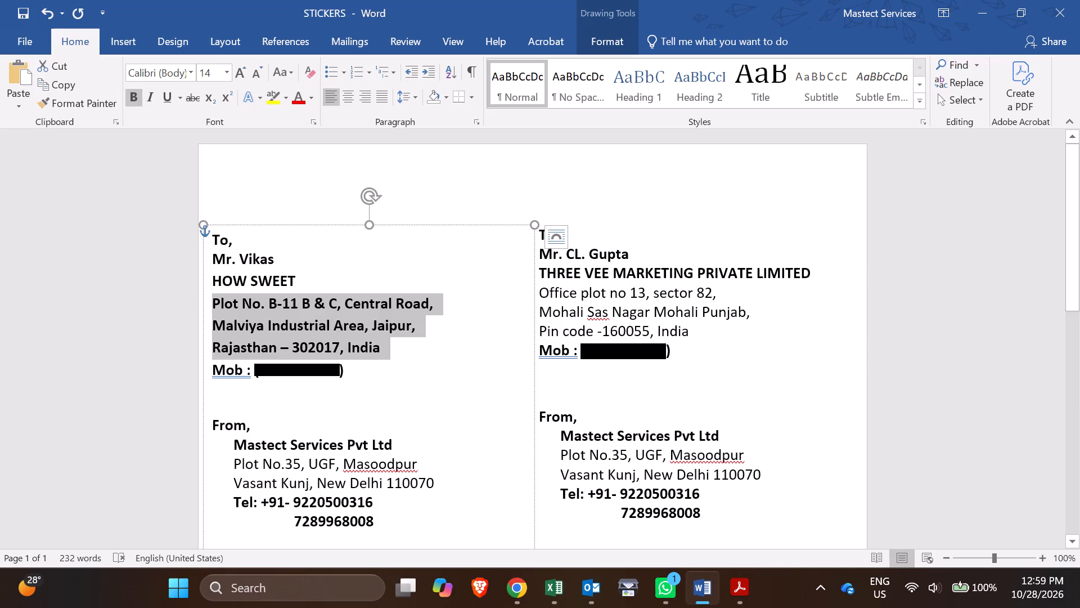
key("shift+Left")
key("ctrl+b")
left_click(322, 352)
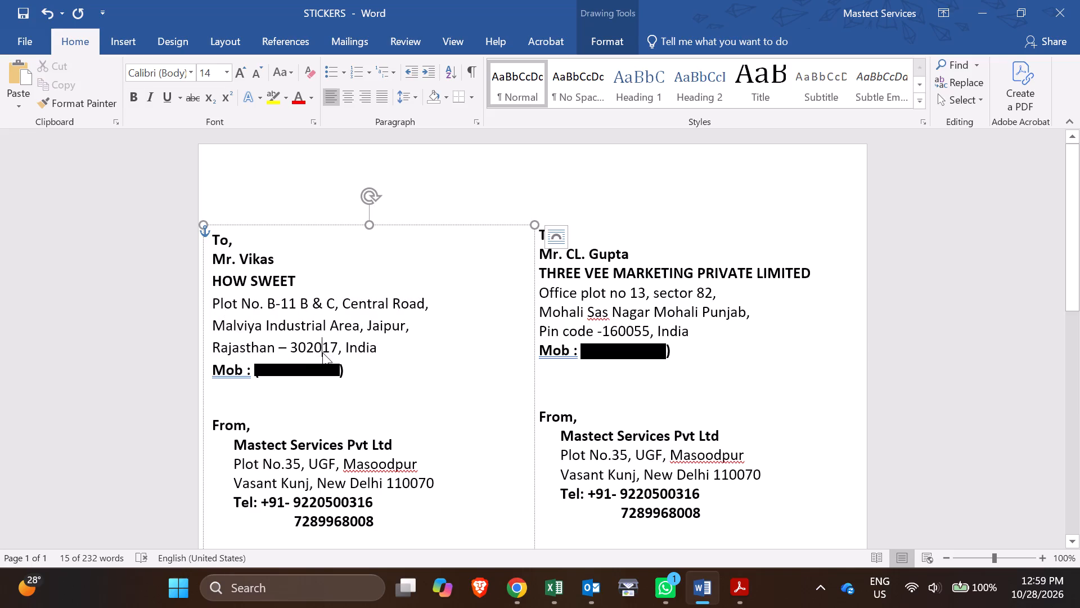
Insert a new line after Jaipur in the HOW SWEET address and begin a landmark entry with Near.
left_click(416, 330)
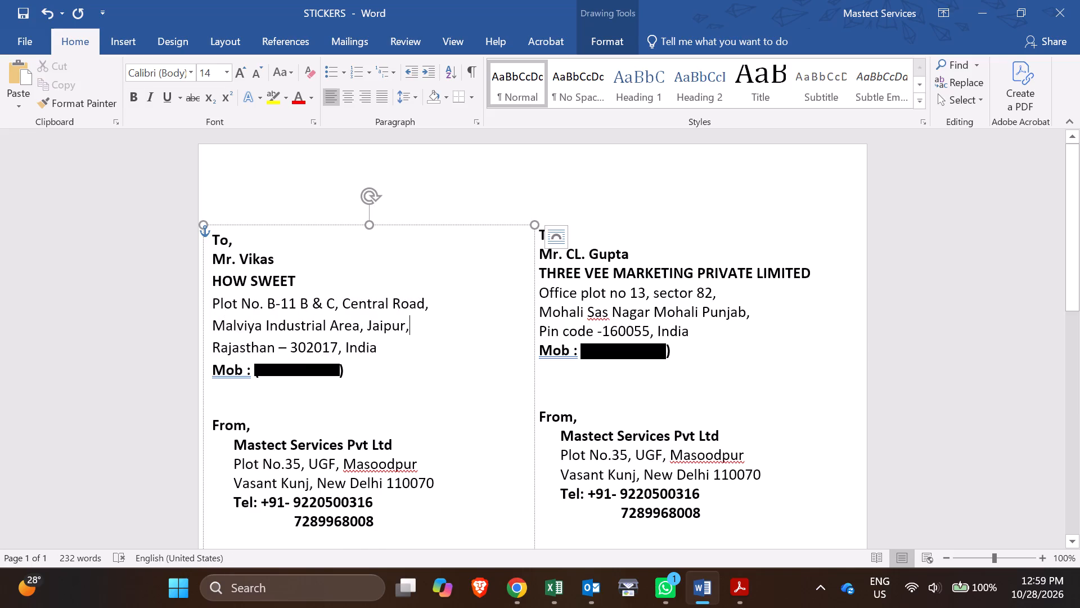
key("shift+Return")
type("Near")
key("space")
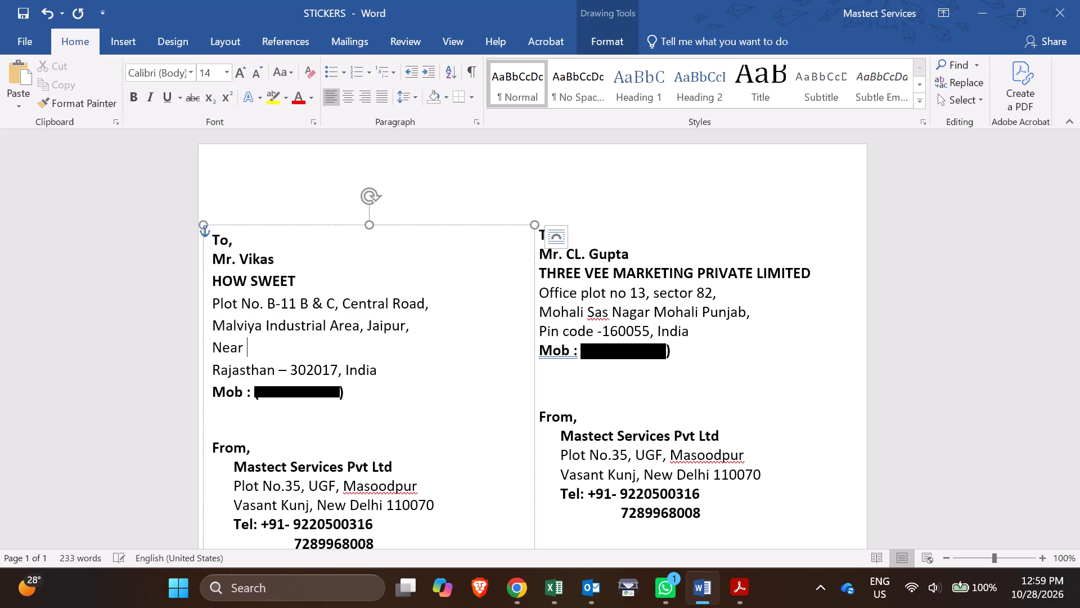
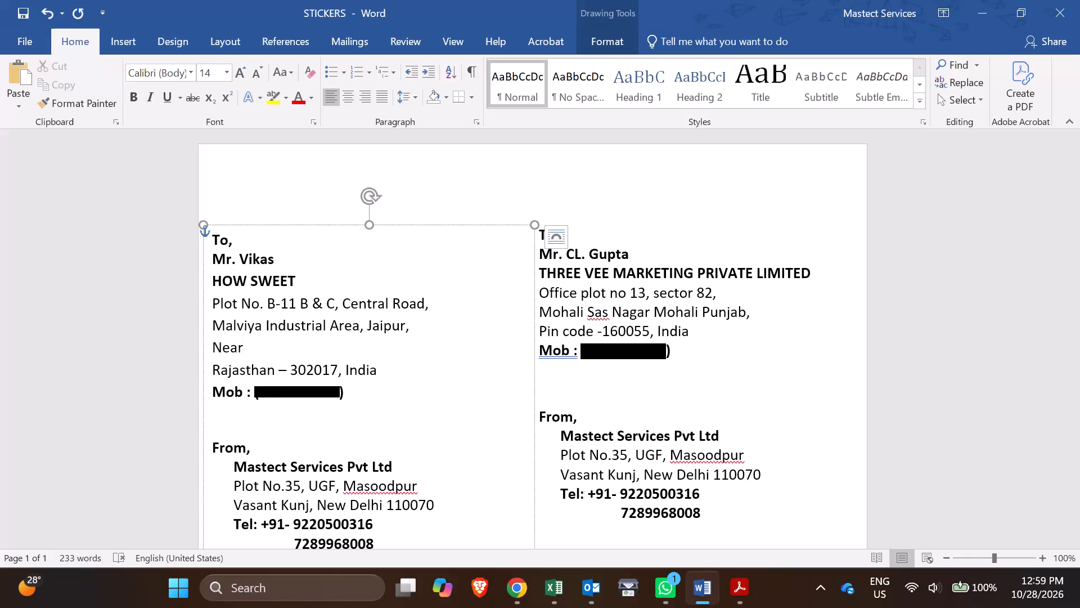
Complete the landmark line of the HOW SWEET address so that it reads Near, TU finance.
type(",")
key("space")
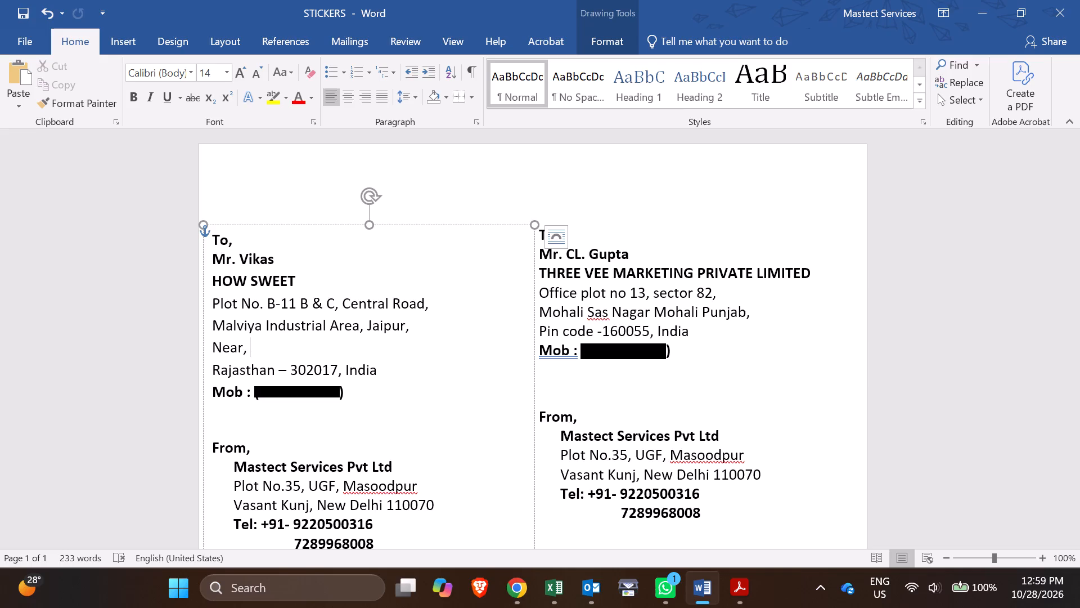
key("shift+t")
type("U finana")
key("BackSpace")
key("BackSpace")
type("nce")
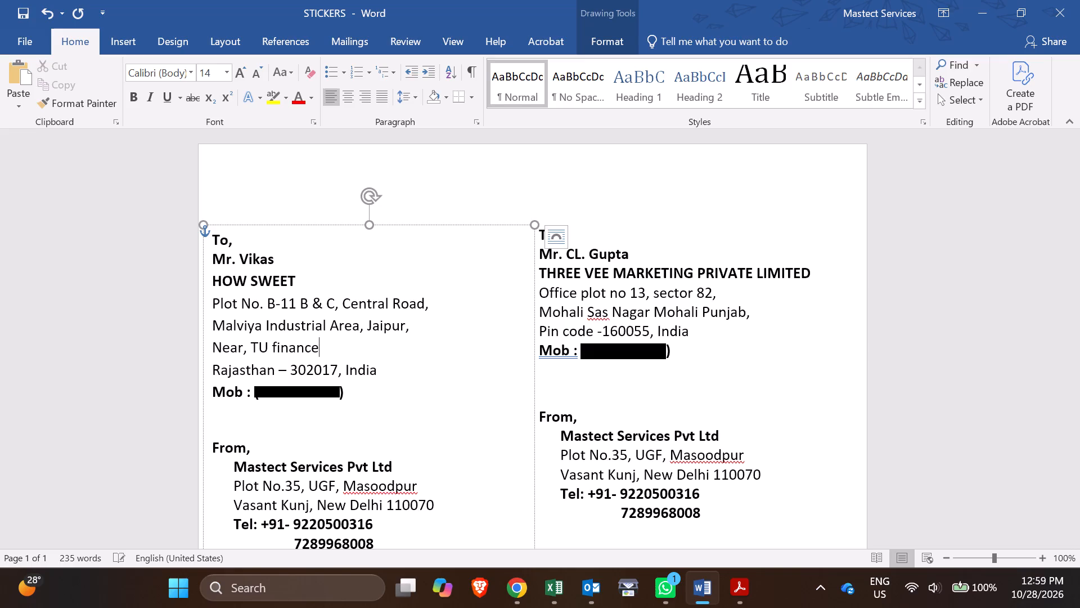
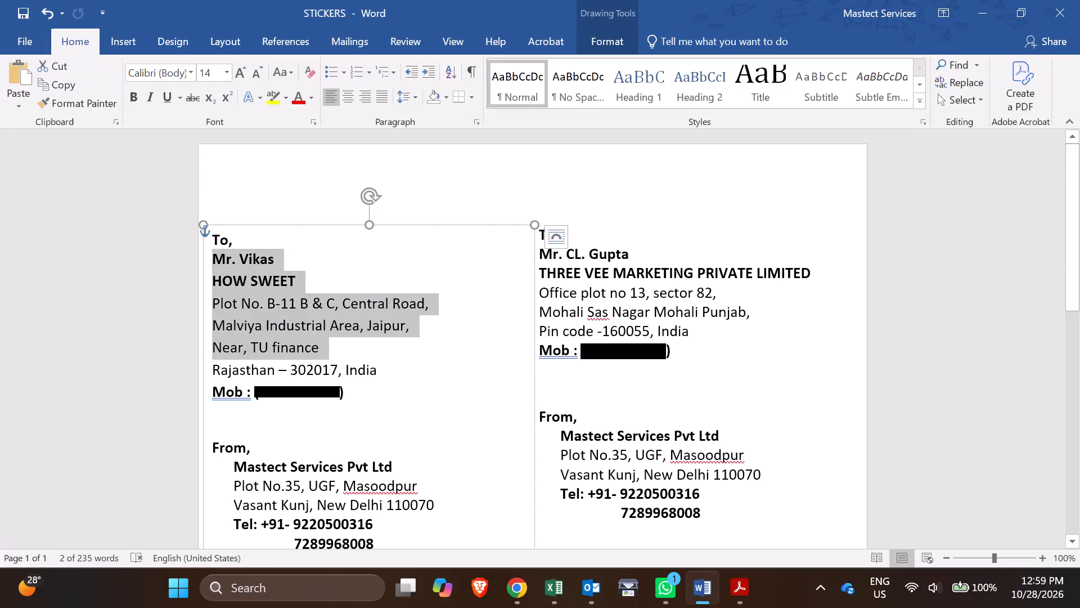
Copy the full HOW SWEET recipient block in the first label, from the contact name through the Mob line.
key("shift+Down")
key("shift+Down")
key("shift+Left")
key("ctrl+c")
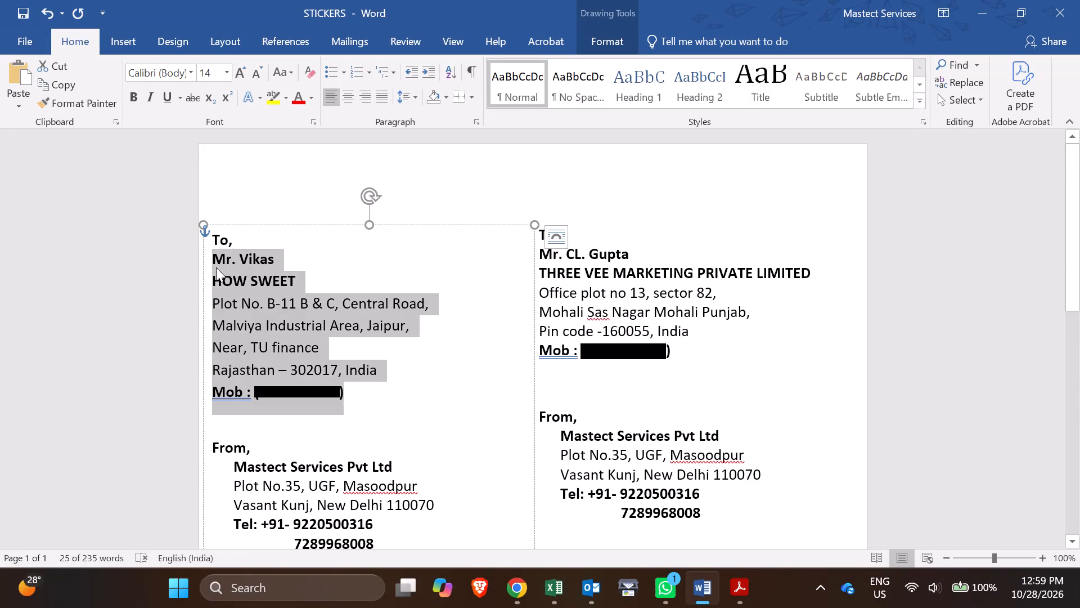
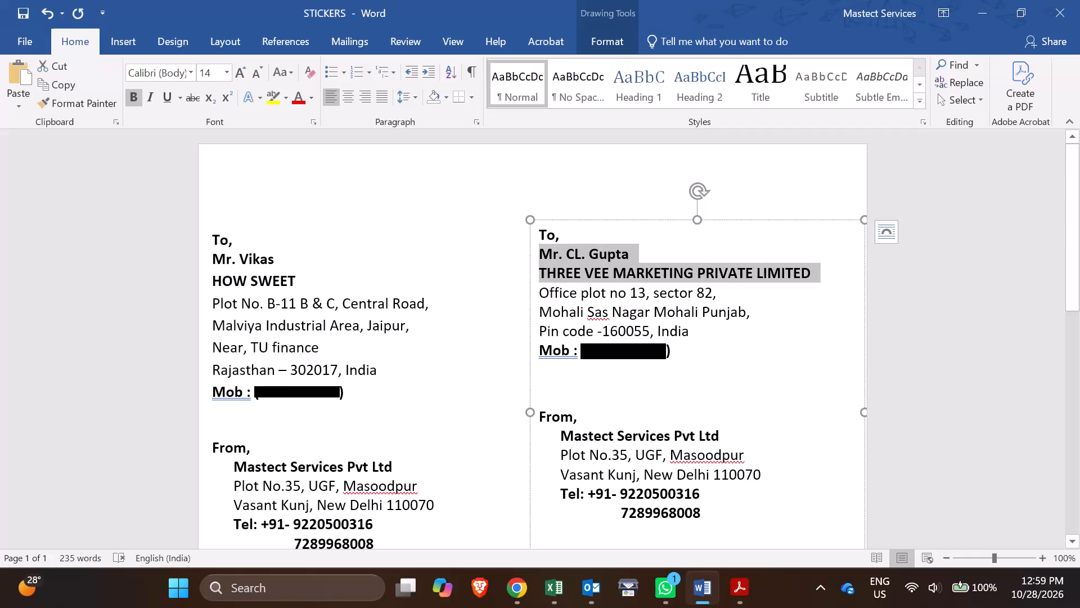
Select the recipient block of the THREE VEE MARKETING PRIVATE LIMITED label, from the contact name through the Mob line.
key("shift+Down")
key("shift+Down")
key("shift+Down")
key("shift+Left")
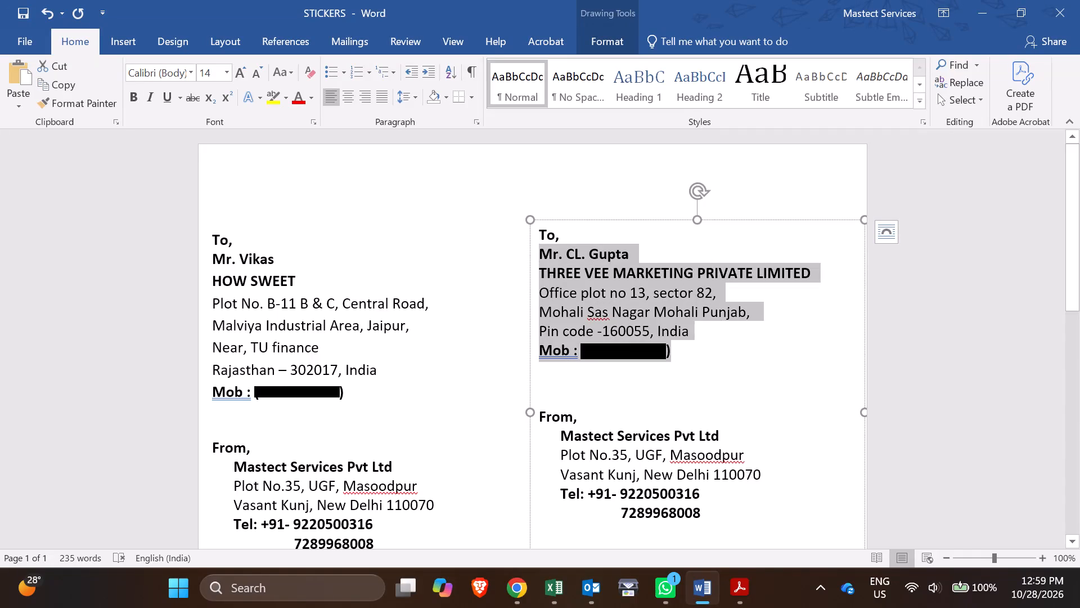
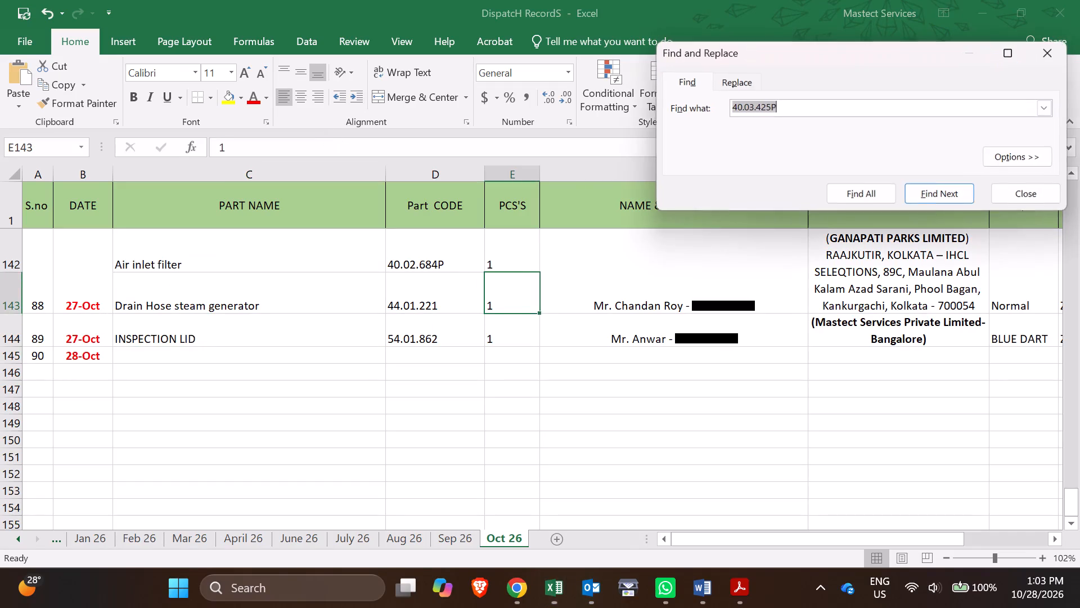
Search the Oct 26 dispatch sheet for PEERLESS HOTELS and check for repeat matches.
key("BackSpace")
key("ctrl+v")
key("Return")
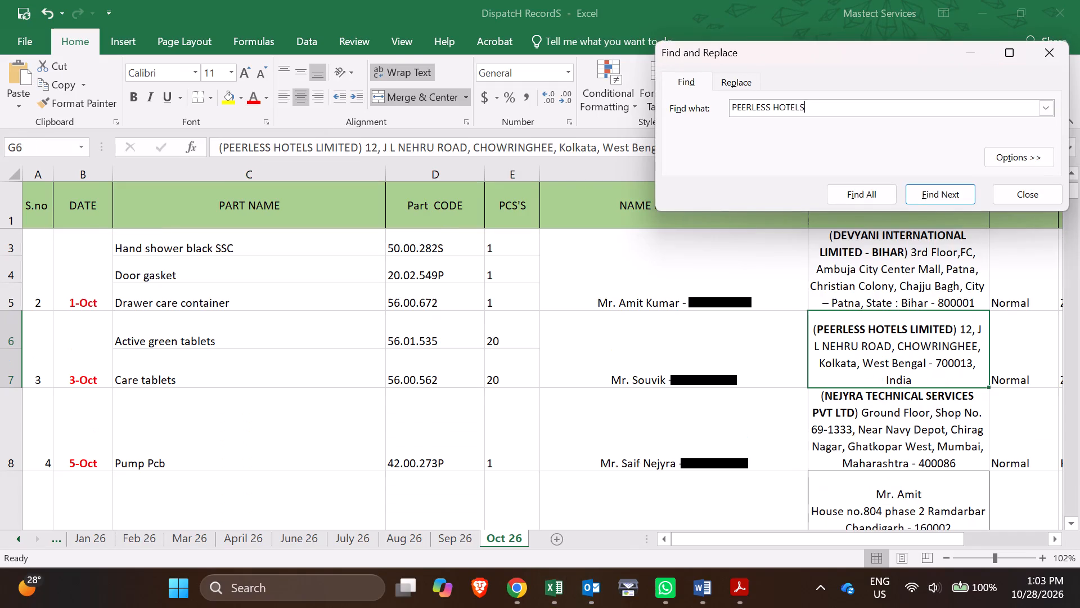
key("Return")
key("Return")
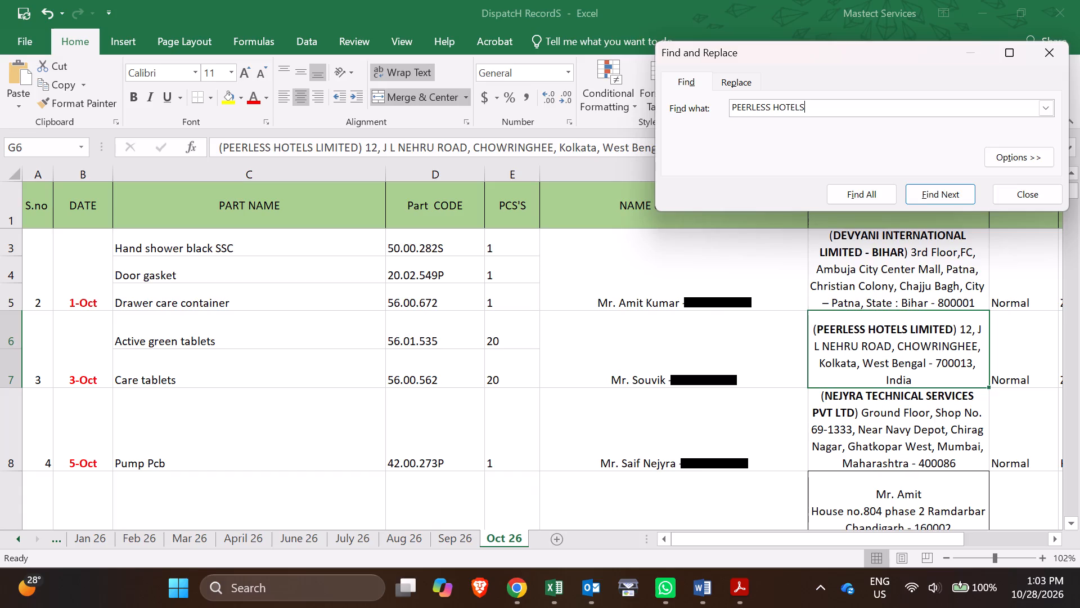
left_click(1033, 52)
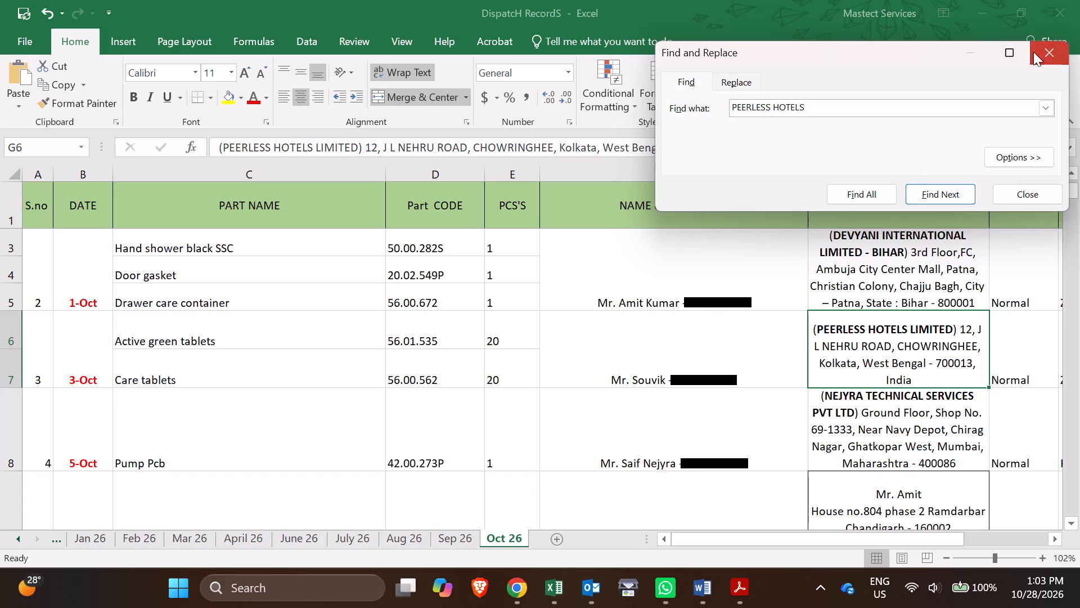
Examine the full 3-Oct dispatch entry for PEERLESS HOTELS LIMITED, from the serial number across to the remark and address.
left_click(748, 324)
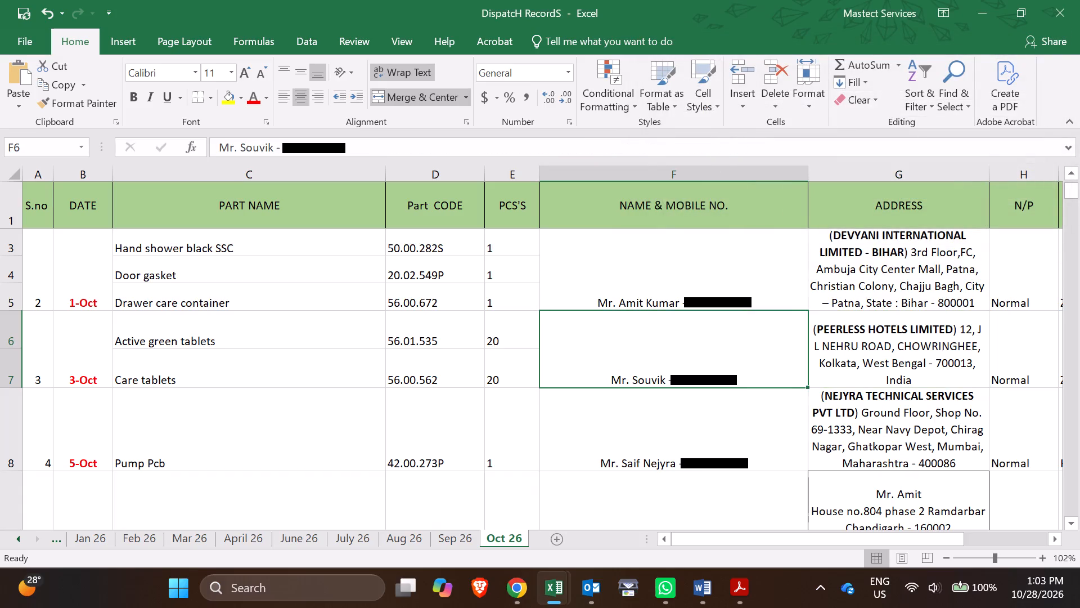
left_click(51, 352)
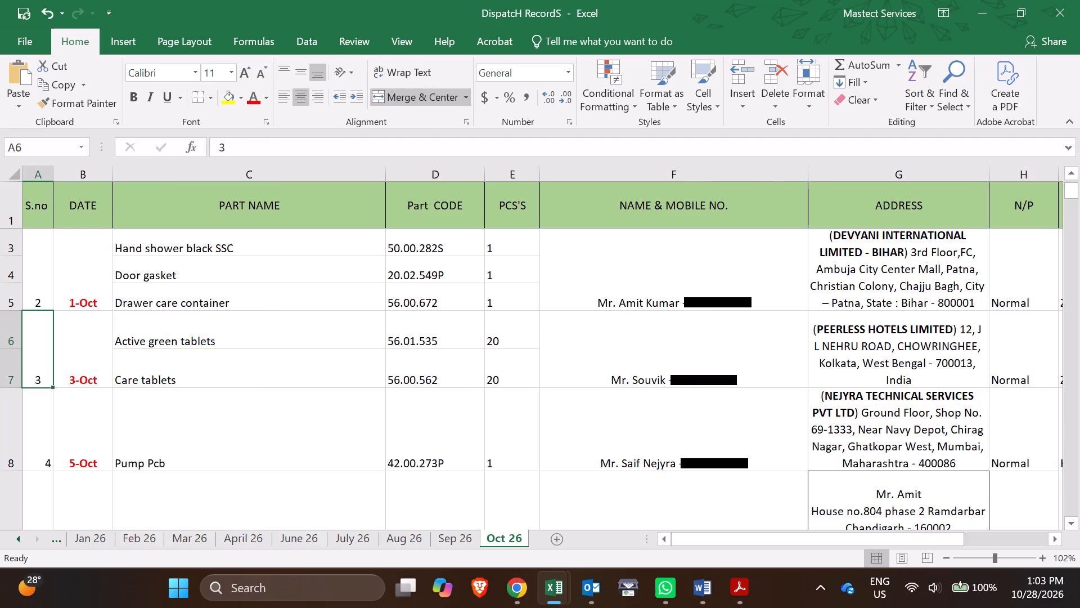
key("ctrl+shift+Right")
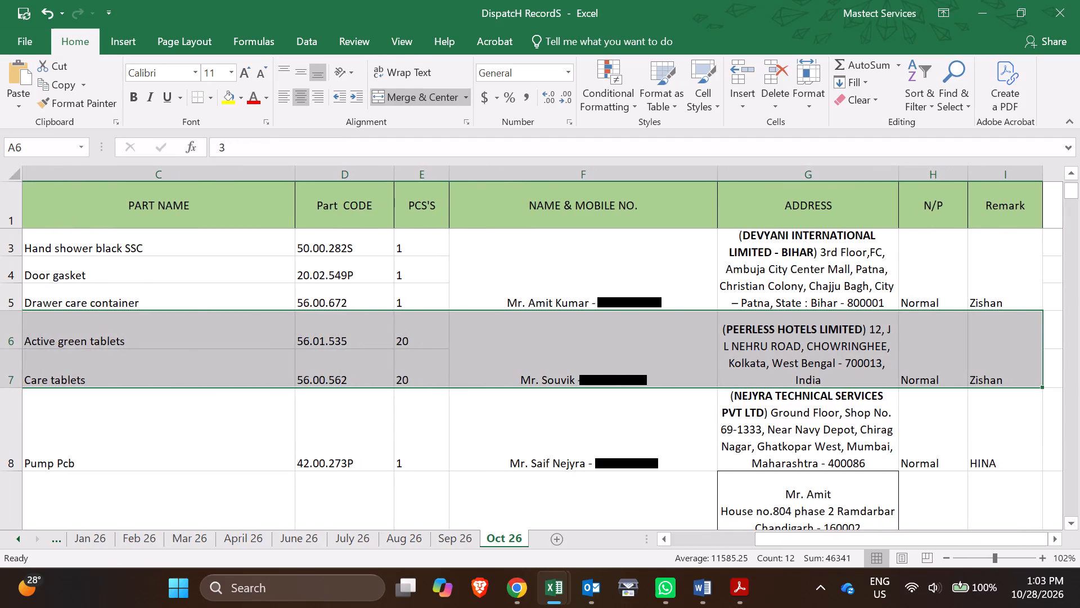
scroll(507, 376, "right", 2)
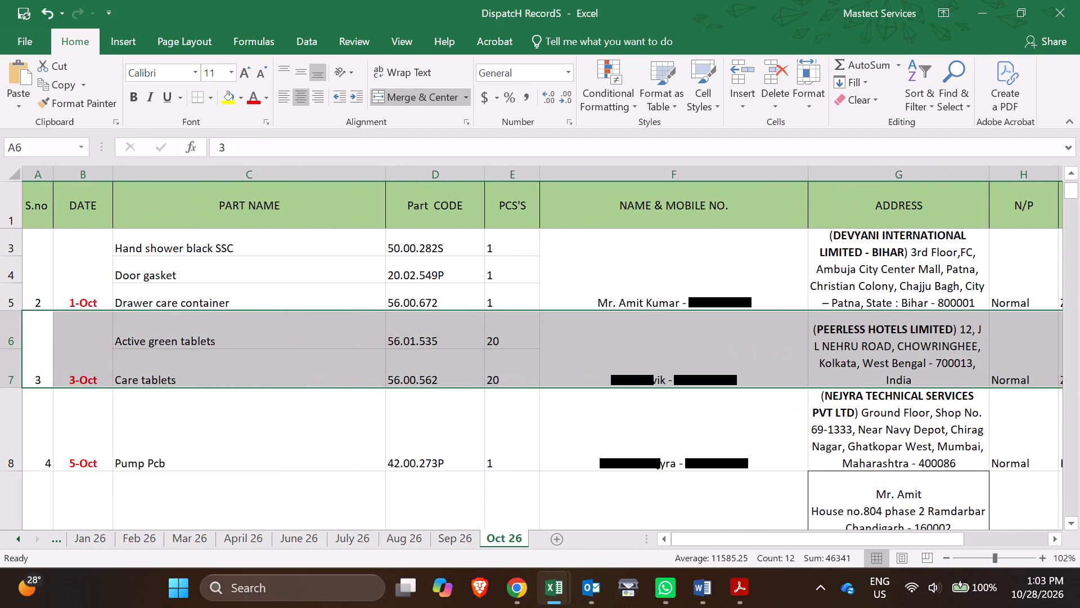
left_click(813, 359)
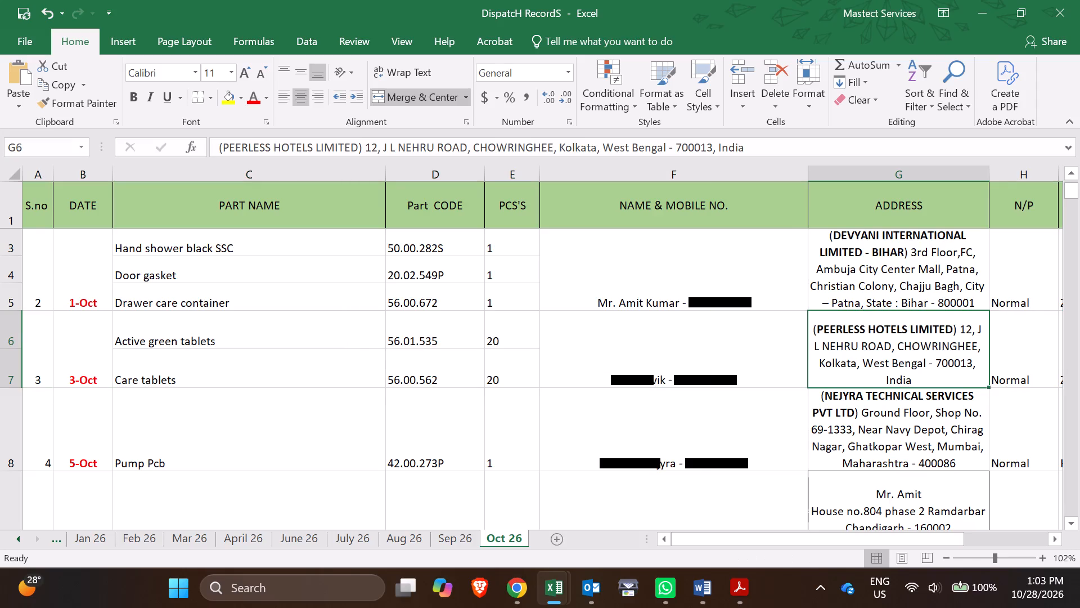
Repeat the PEERLESS HOTELS search to look for any further entries in the Oct 26 dispatch sheet.
key("ctrl+f")
key("Return")
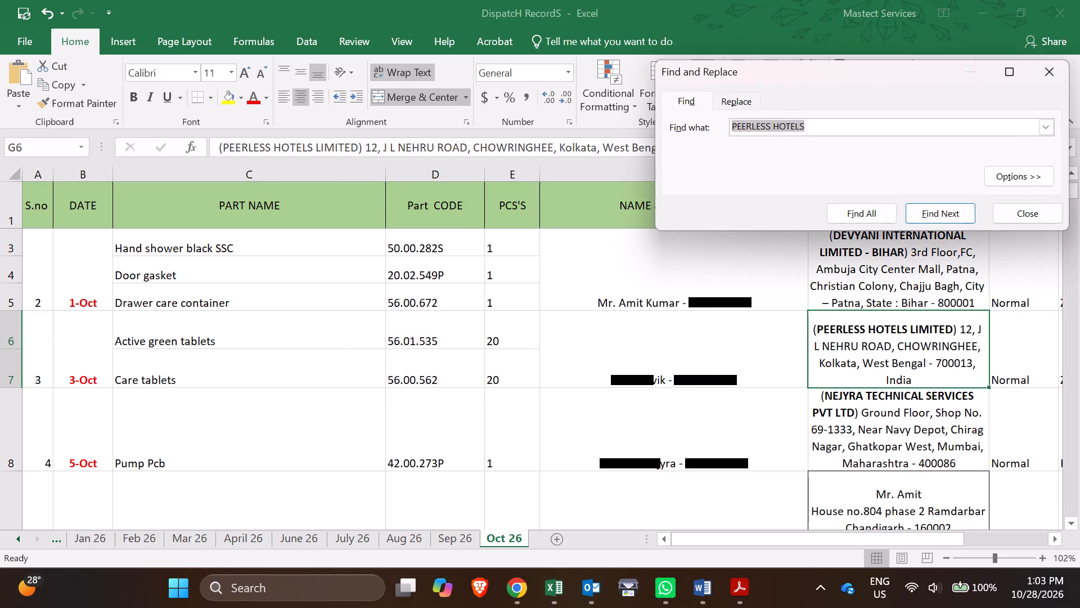
key("Return")
key("Return")
key("Return")
Close the search and select the full 3-Oct PEERLESS HOTELS LIMITED entry, both part rows, from serial number across to remark.
left_click(1054, 77)
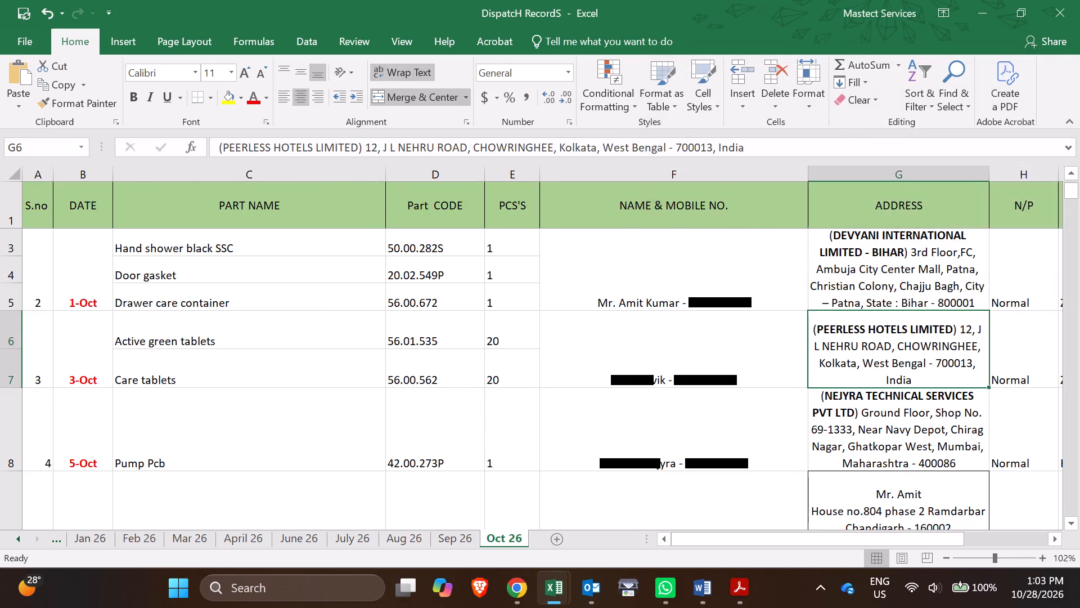
left_click(40, 354)
key("ctrl+shift+Right")
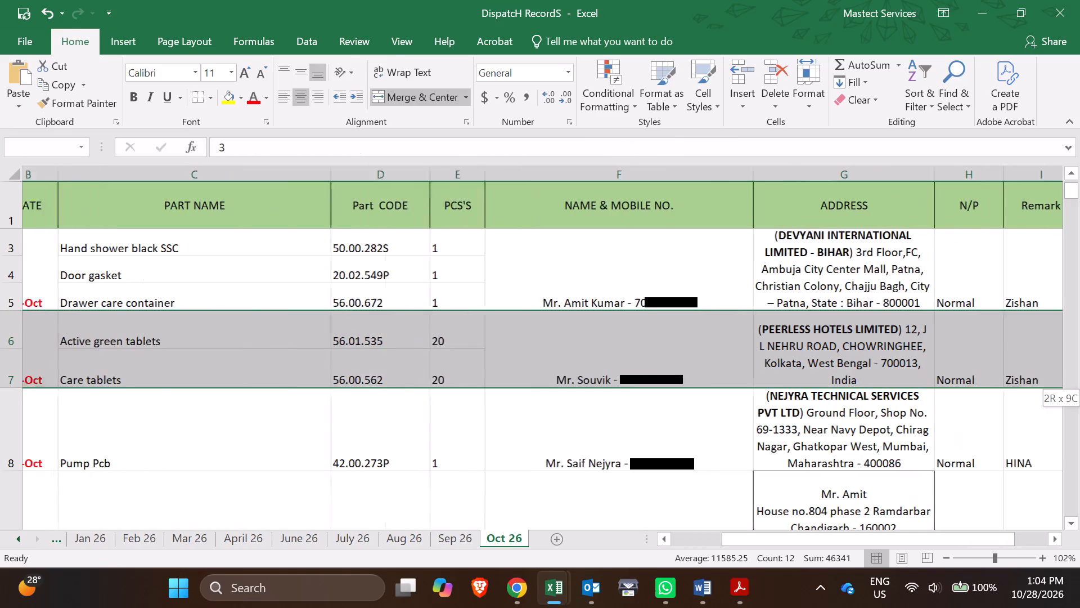
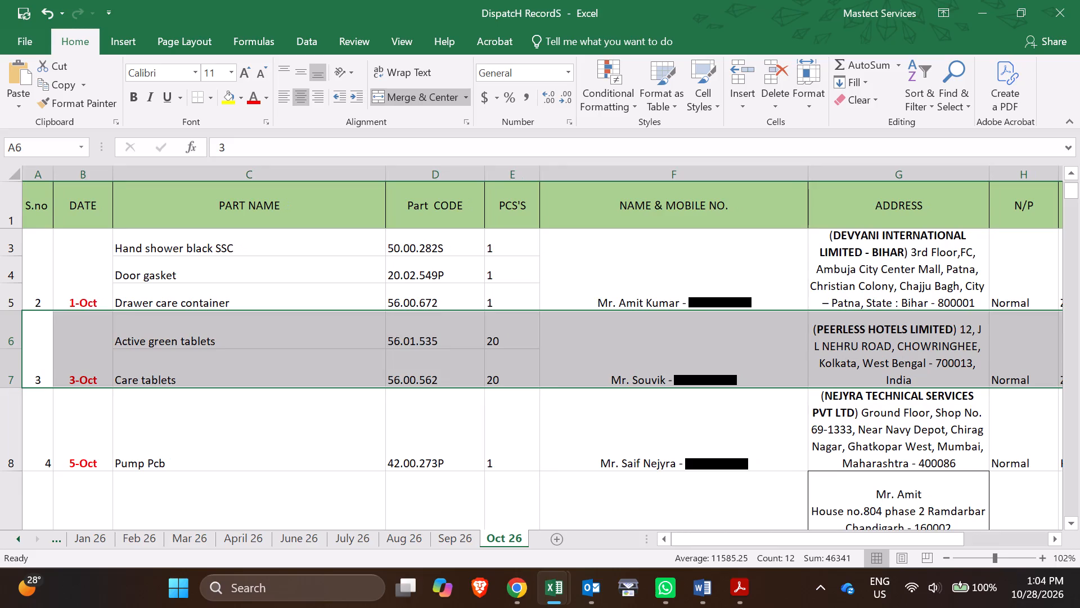
Copy only the company name PEERLESS HOTELS LIMITED, without brackets, from the address cell of the 3-Oct dispatch entry.
left_click(847, 374)
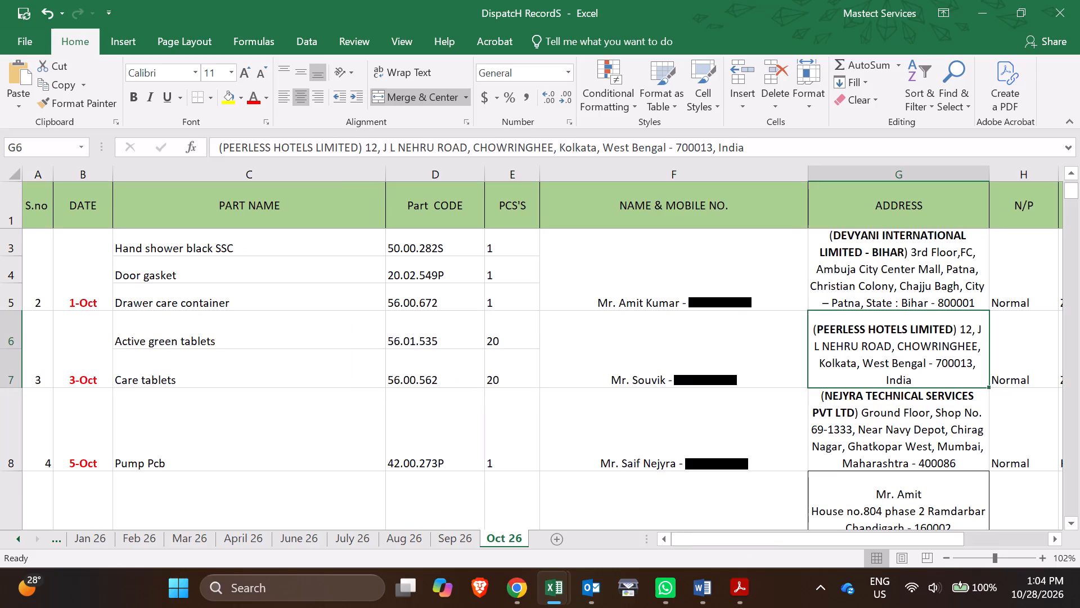
left_click(226, 145)
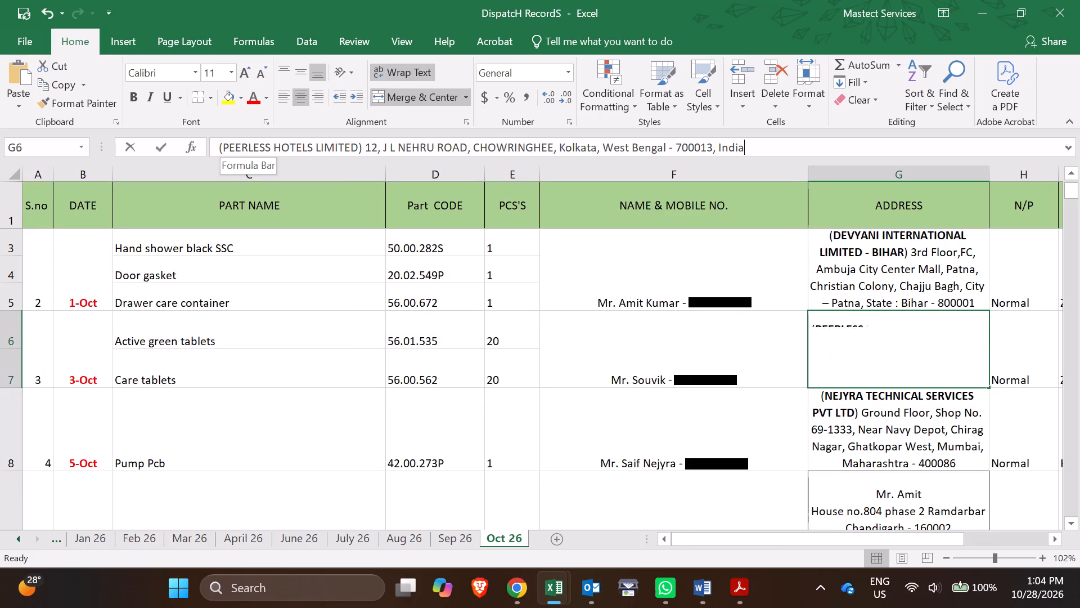
key("shift+Right")
key("shift+Right")
key("shift+Right")
key("shift+Right")
key("shift+Right")
key("shift+Right")
key("shift+Right")
key("shift+Right")
key("shift+Right")
key("shift+Right")
key("shift+Right")
key("shift+Right")
key("shift+Right")
key("shift+Right")
key("shift+Right")
key("shift+Right")
key("shift+Right")
key("shift+Right")
key("shift+Right")
key("shift+Right")
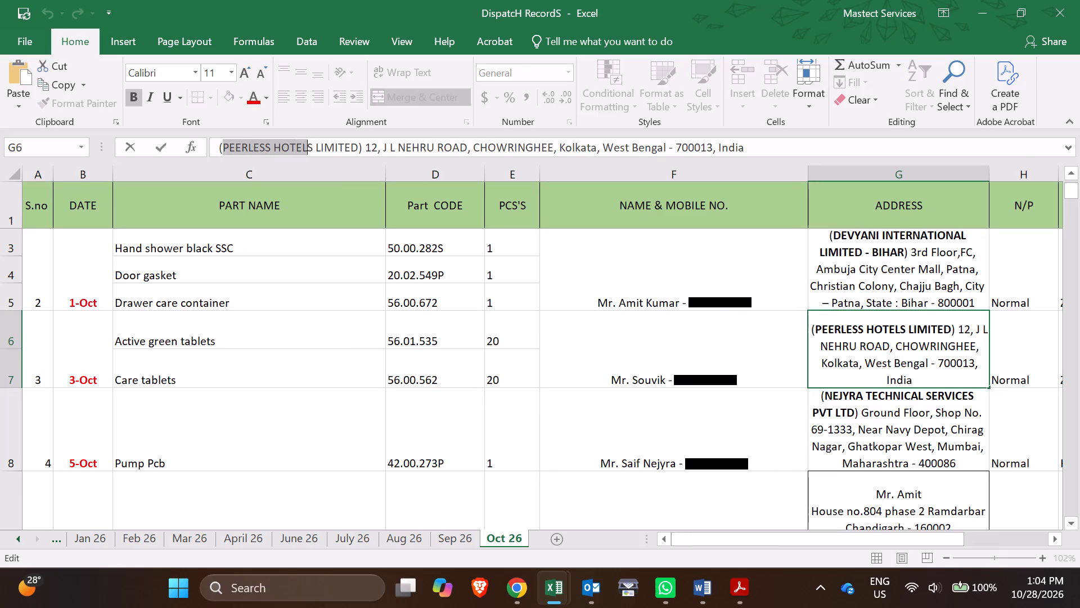
key("shift+Right")
key("shift+Right")
key("ctrl+c")
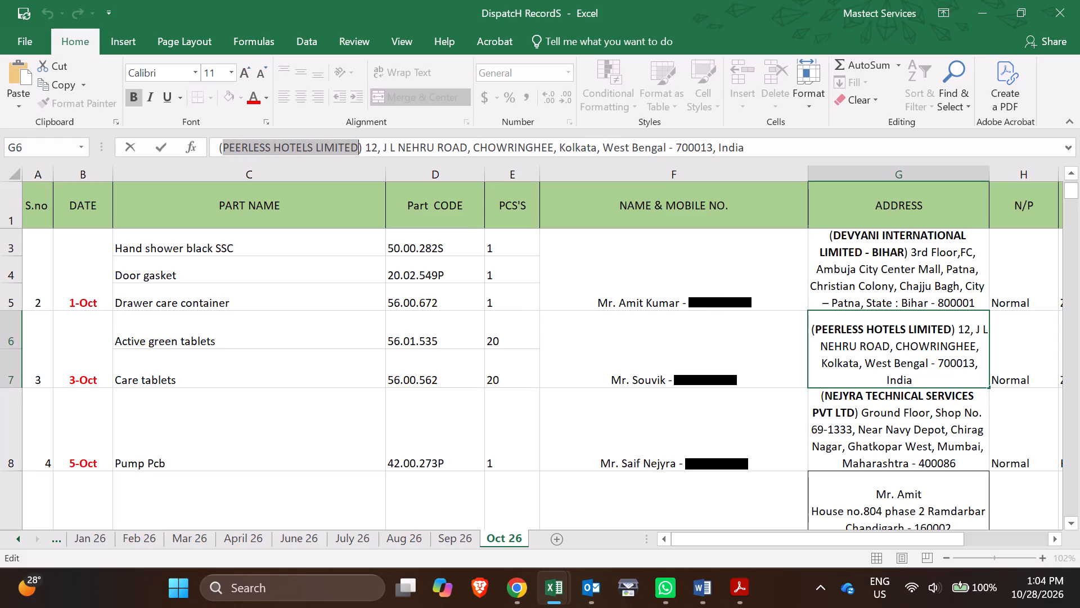
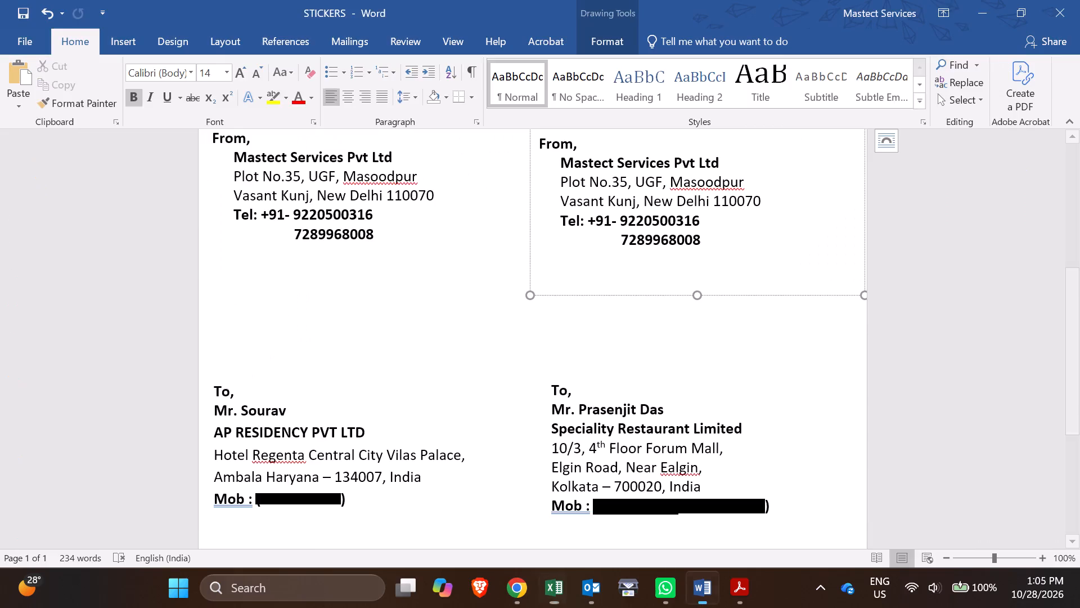
Replace the company names on the AP RESIDENCY and Speciality Restaurant recipient stickers with PEERLESS HOTELS LIMITED in the Word stickers document.
key("alt+Tab")
key("alt+Tab")
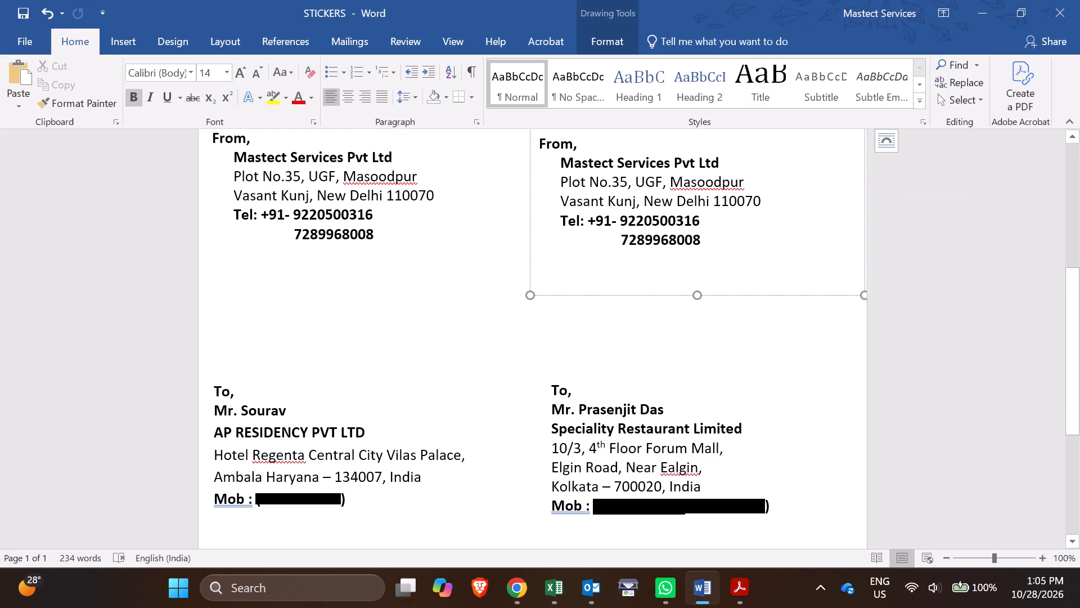
left_click(213, 435)
key("shift+Down")
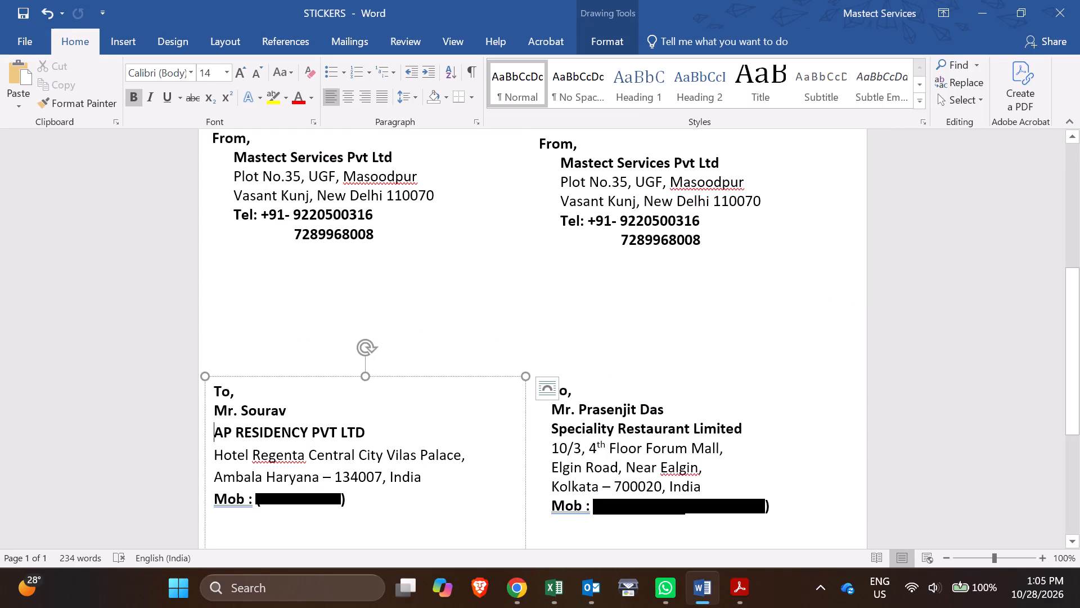
key("shift+Left")
key("ctrl+v")
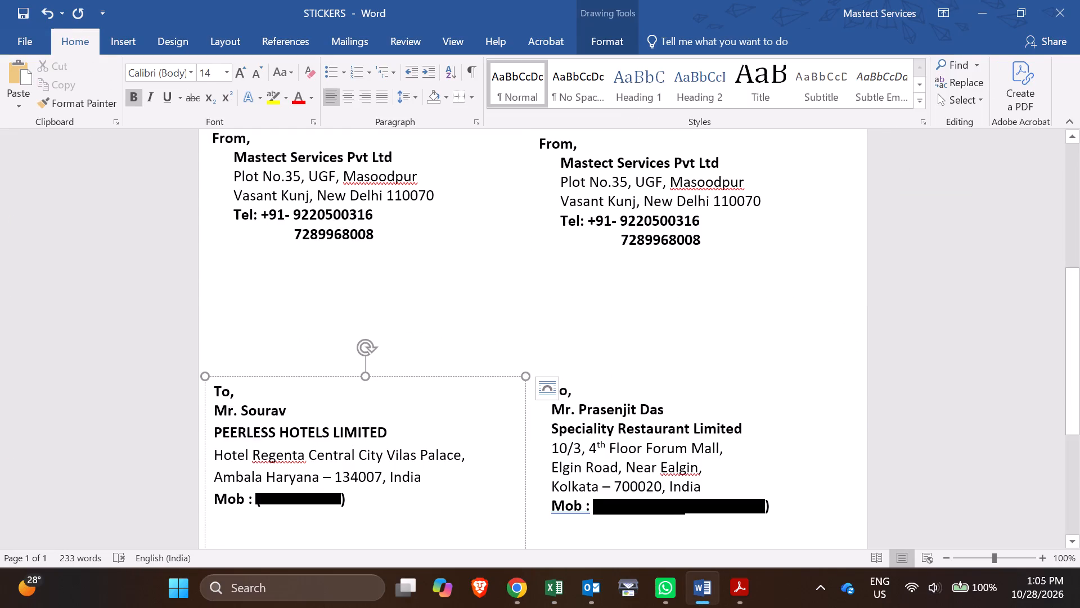
left_click(554, 432)
key("shift+Down")
key("shift+Left")
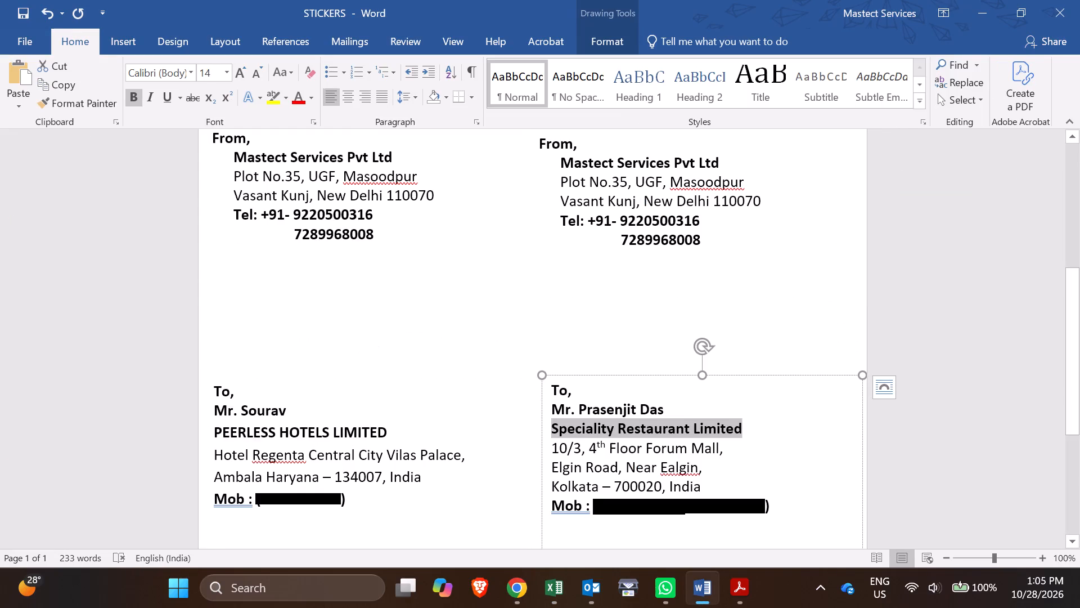
key("ctrl+v")
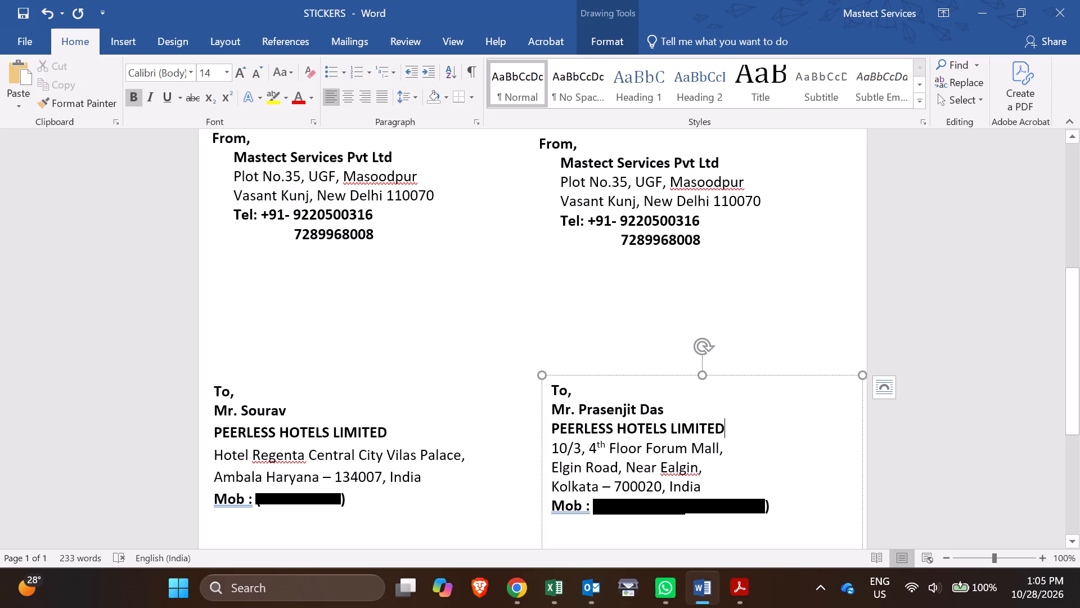
Replace the recipient Mr. Sourav with the contact copied from the PEERLESS HOTELS 3-Oct entry in Excel, keeping a single Mr.
left_click(359, 404)
key("alt+Tab")
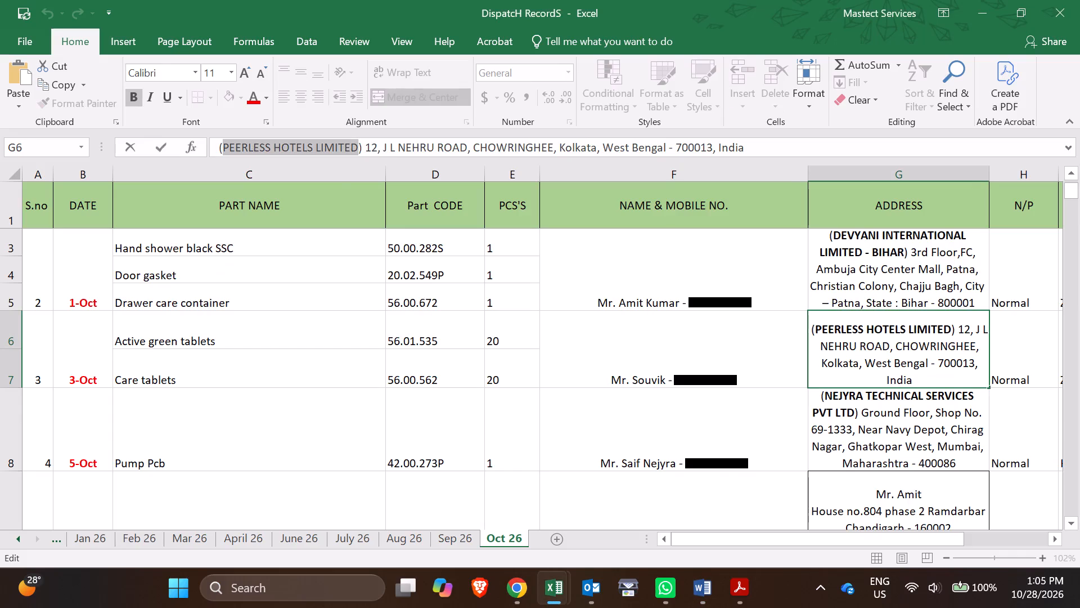
left_click(640, 364)
triple_click(322, 147)
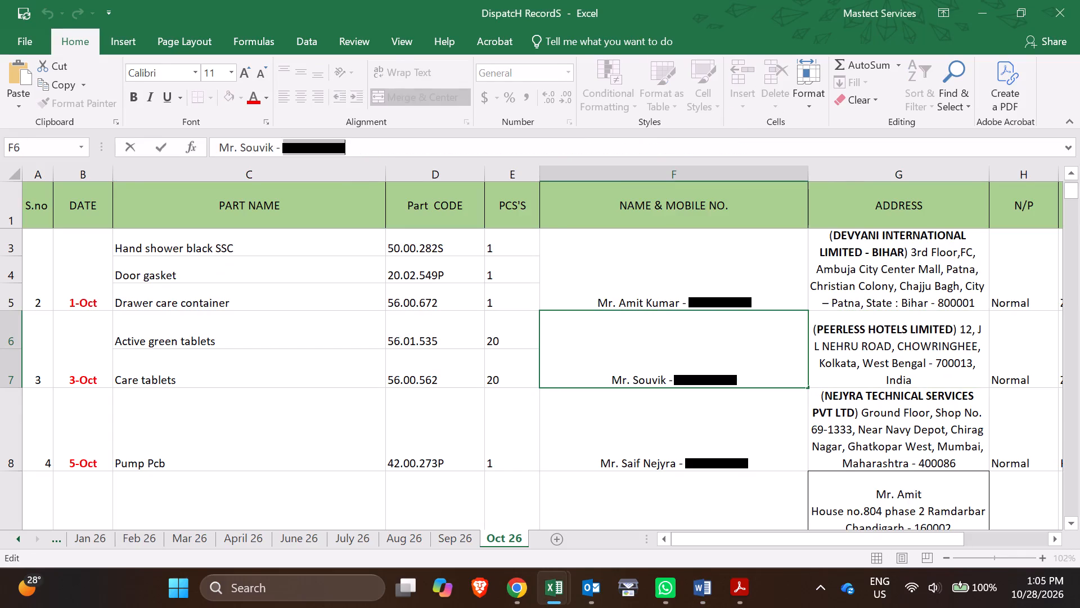
key("ctrl+c")
key("alt+Tab")
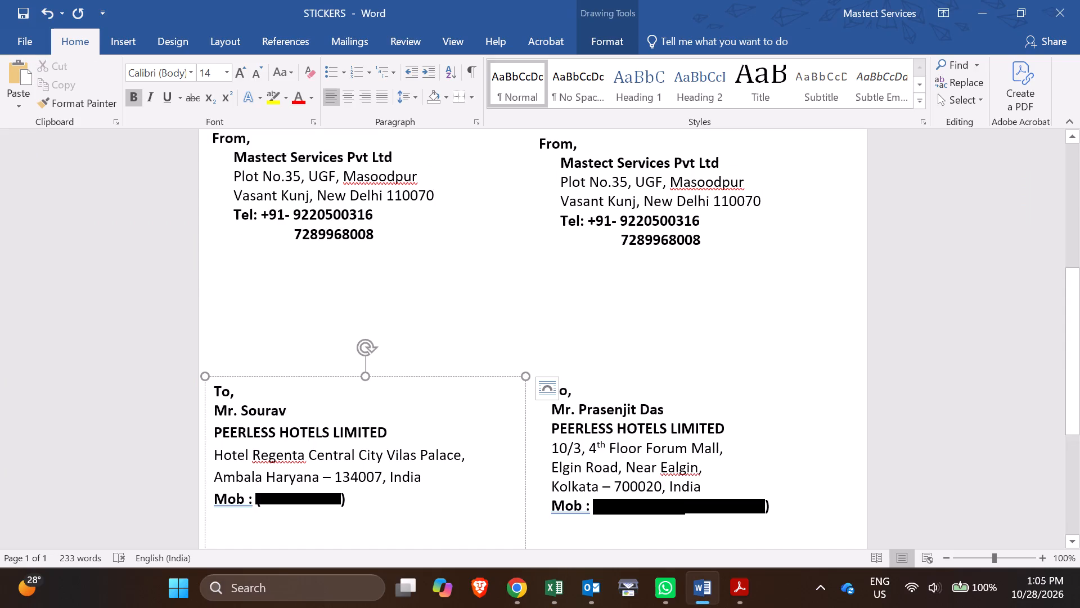
key("BackSpace")
key("BackSpace")
key("BackSpace")
key("BackSpace")
key("BackSpace")
key("BackSpace")
key("ctrl+v")
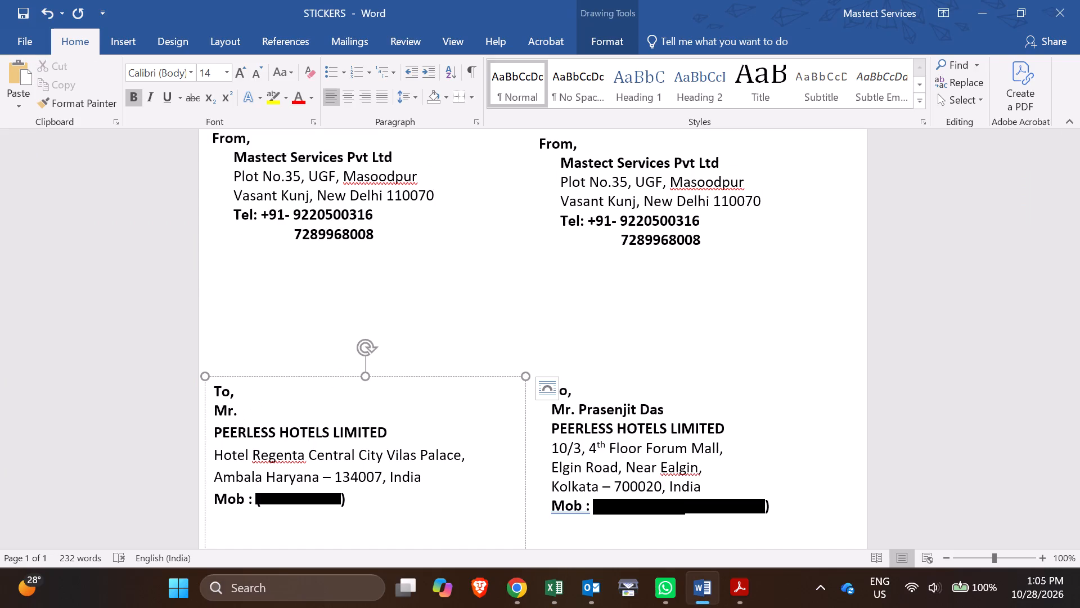
left_click(269, 413)
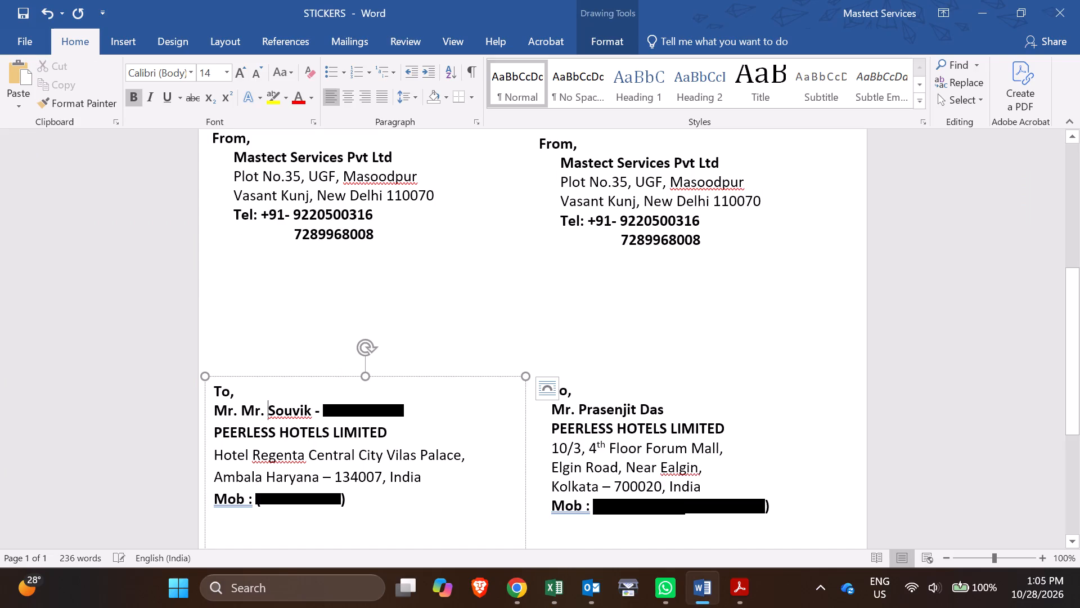
key("BackSpace")
key("BackSpace")
key("BackSpace")
key("BackSpace")
key("BackSpace")
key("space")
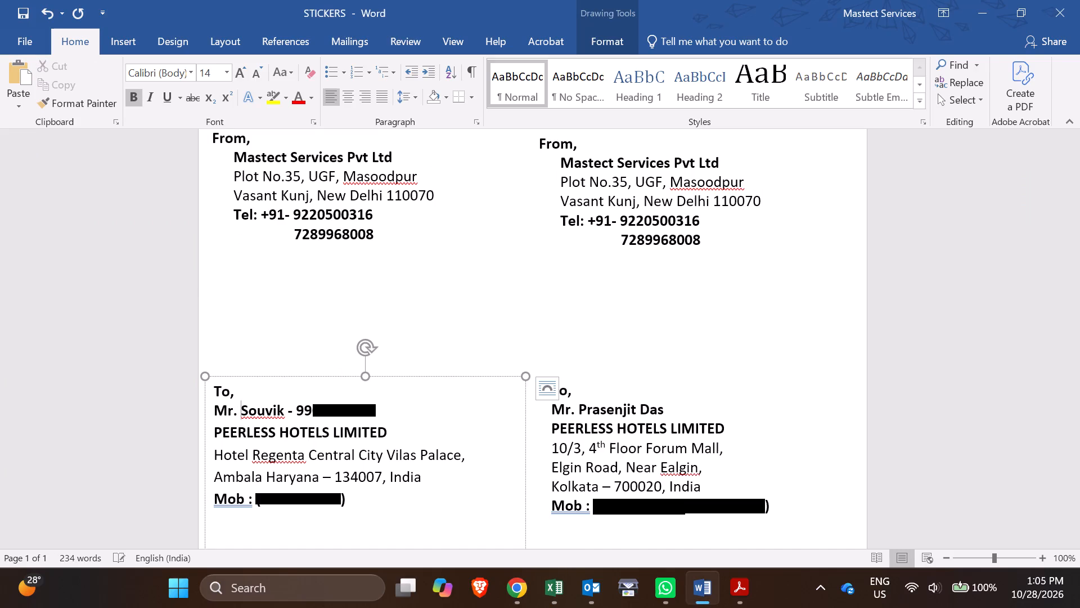
Remove the dash after Souvik and move the mobile number from the name line into the Mob line, replacing the old number.
key("Right")
key("Right")
key("Right")
key("Right")
key("Right")
key("Right")
key("Right")
key("Right")
key("Right")
key("Right")
key("Left")
key("Left")
key("BackSpace")
key("BackSpace")
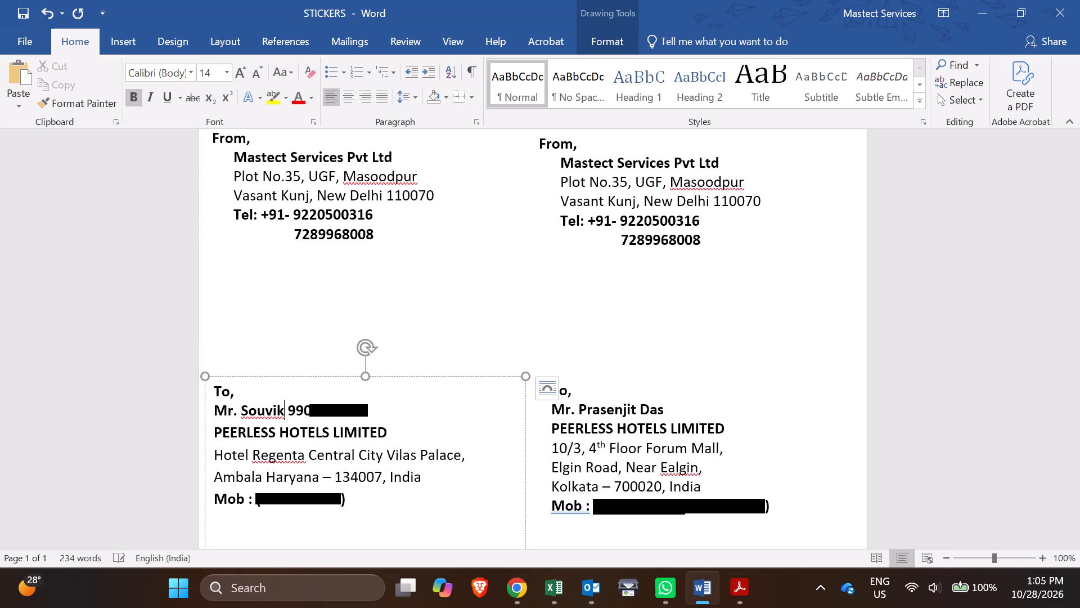
key("Right")
key("shift+Right")
key("shift+Right")
key("shift+Right")
key("shift+Right")
key("shift+Right")
key("shift+Right")
key("shift+Right")
key("shift+Right")
key("shift+Right")
key("shift+Right")
key("shift+Right")
key("shift+Right")
key("shift+Left")
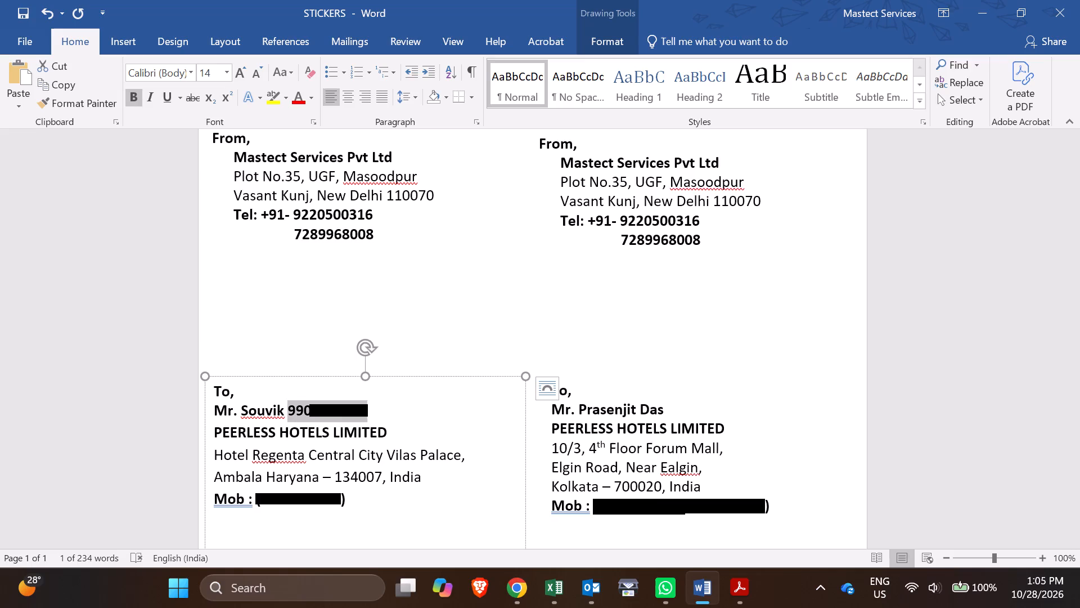
key("shift+Left")
key("shift+Right")
key("ctrl+x")
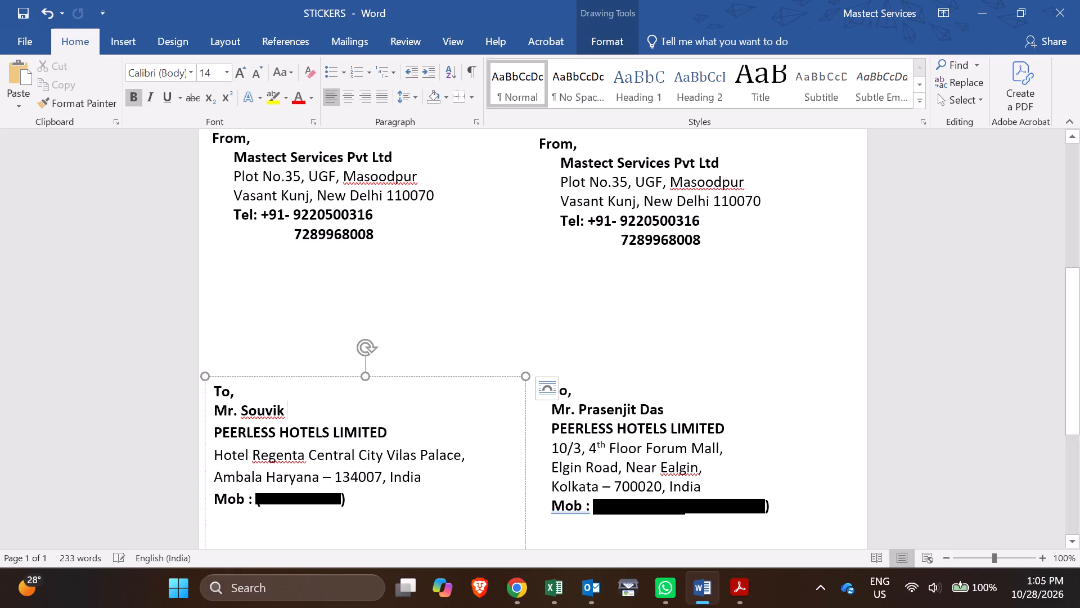
key("BackSpace")
double_click(304, 501)
key("ctrl+v")
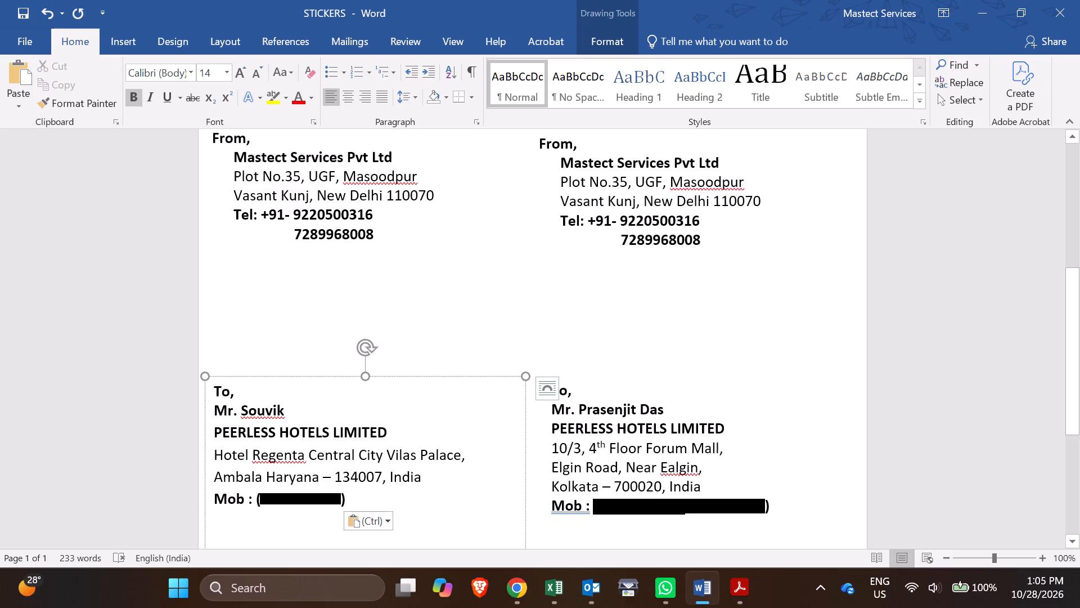
Replace the Hotel Regenta street line on Souvik's sticker with the street part of the PEERLESS HOTELS address from the dispatch sheet.
key("alt+Tab")
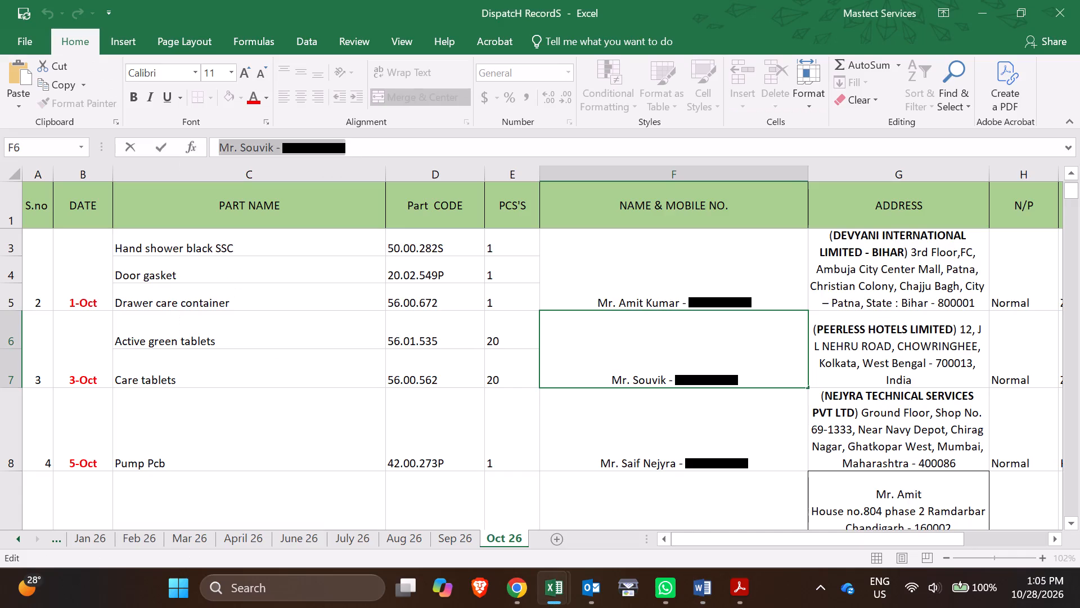
left_click(912, 338)
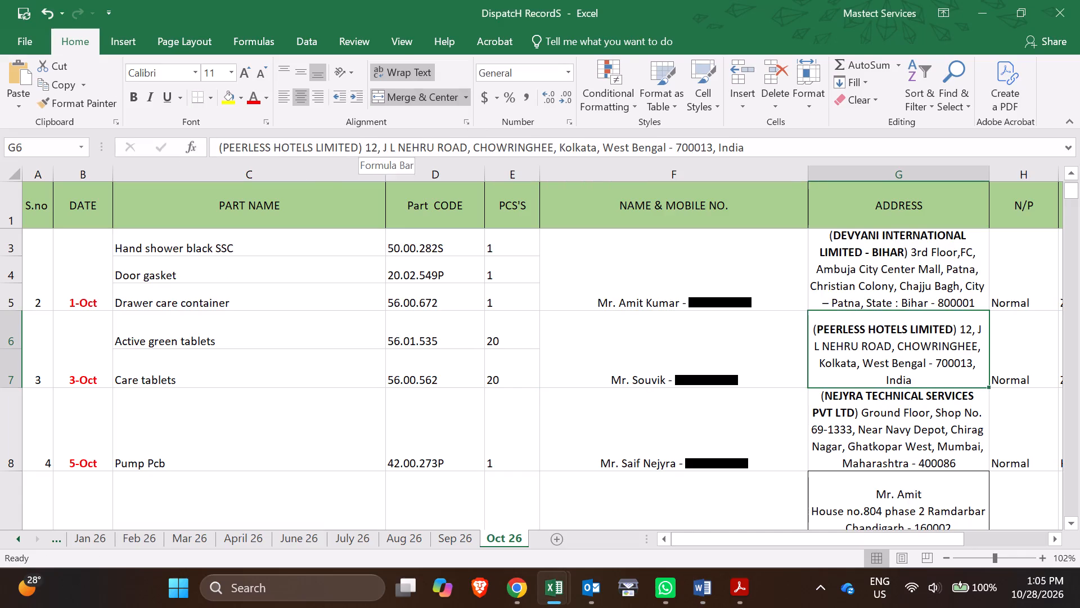
left_click(367, 151)
key("shift+Right")
key("shift+Right")
key("shift+Right")
key("shift+Right")
key("shift+Right")
key("shift+Right")
key("shift+Right")
key("shift+Right")
key("shift+Right")
key("shift+Right")
key("shift+Right")
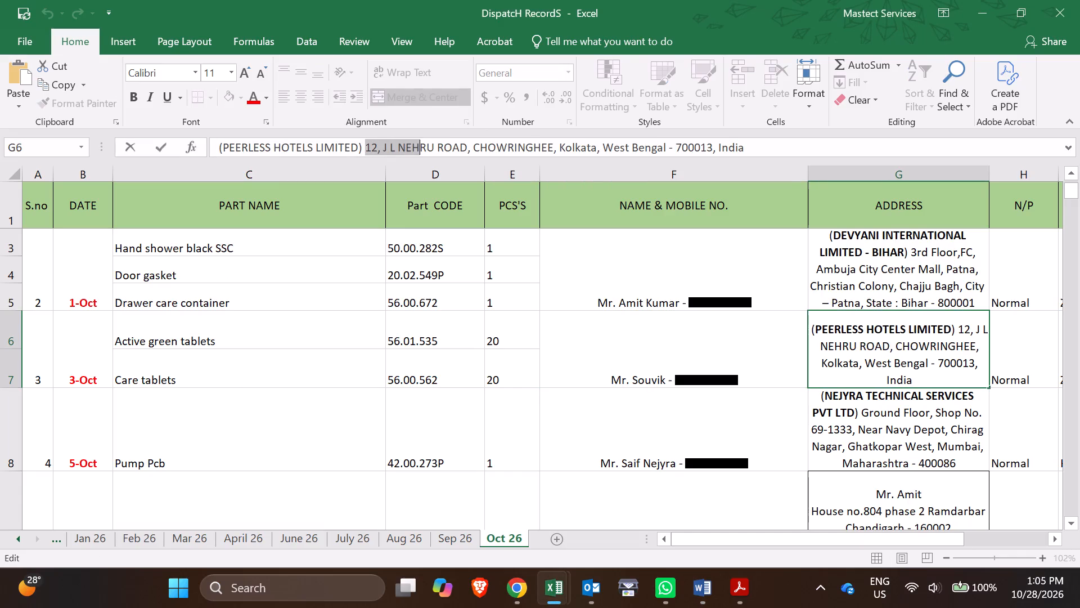
key("shift+Right")
key("shift+Right")
key("shift+Right")
key("shift+Right")
key("shift+Right")
key("shift+Right")
key("shift+Right")
key("shift+Right")
key("shift+Right")
key("shift+Right")
key("shift+Right")
key("shift+Right")
key("shift+Right")
key("shift+Right")
key("shift+Right")
key("shift+Right")
key("shift+Right")
key("shift+Right")
key("shift+Right")
key("shift+Right")
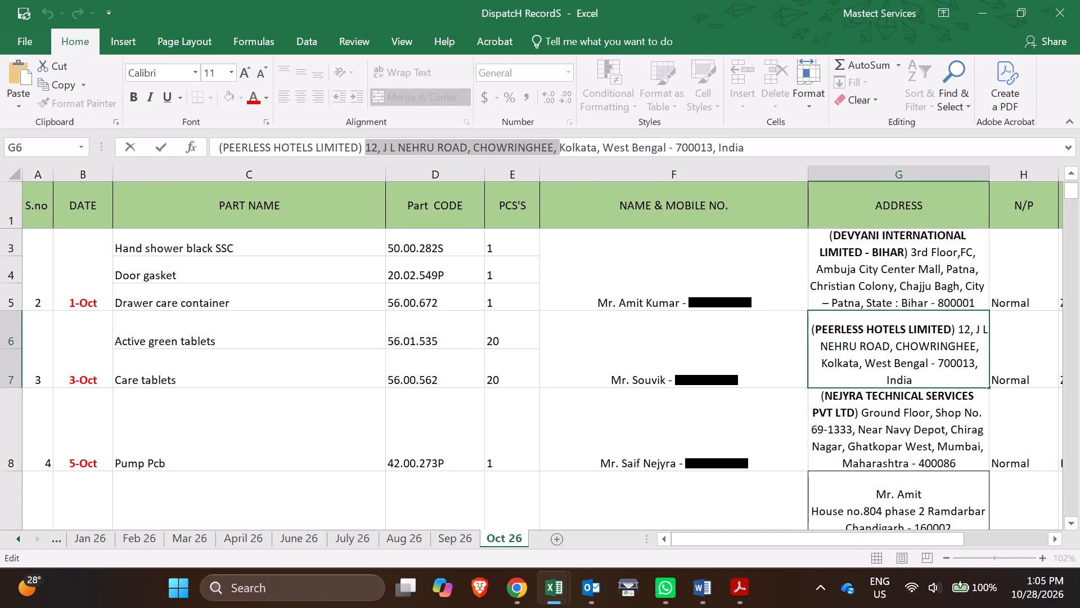
key("shift+Left")
key("shift+Left")
key("shift+Right")
key("ctrl+c")
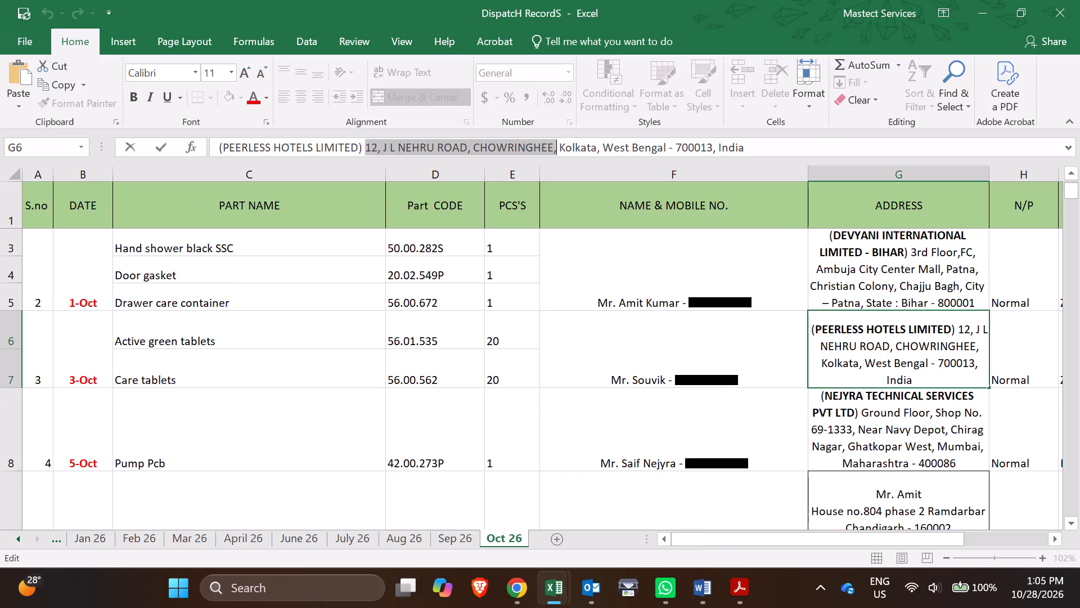
key("alt+Tab")
left_click(214, 455)
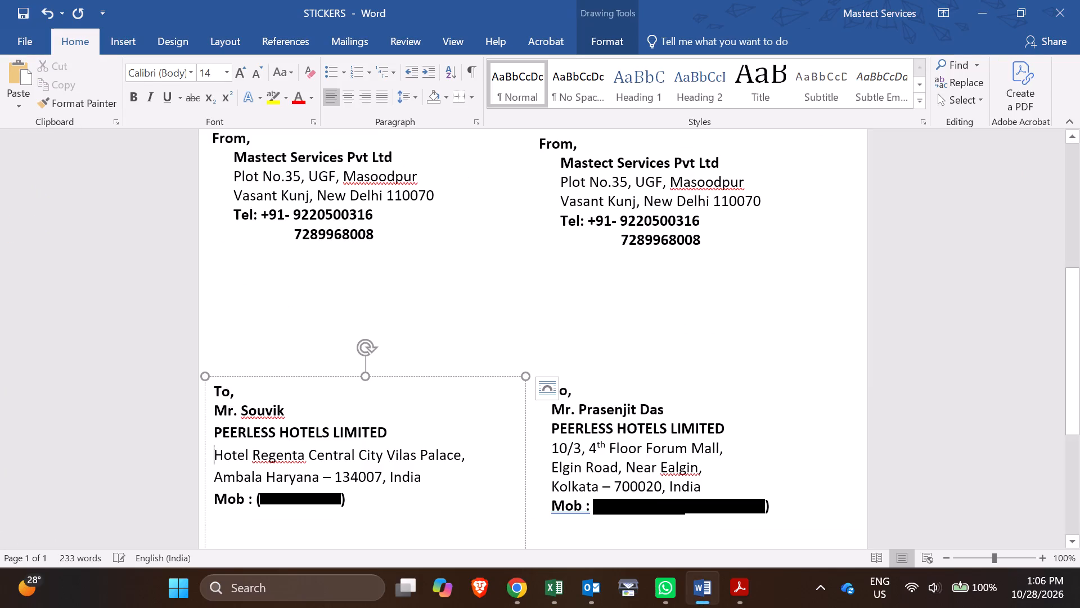
key("shift+Down")
key("shift+Left")
key("ctrl+v")
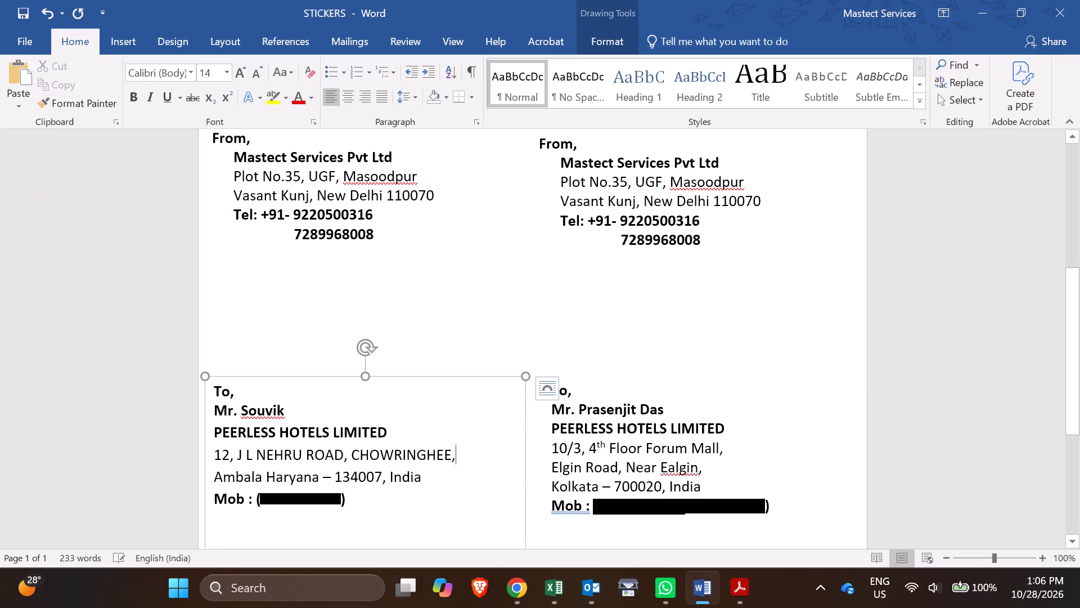
Replace the Ambala Haryana line with the Kolkata, West Bengal, PIN and country part of the dispatch address, and save the stickers.
key("alt+Tab")
left_click(559, 153)
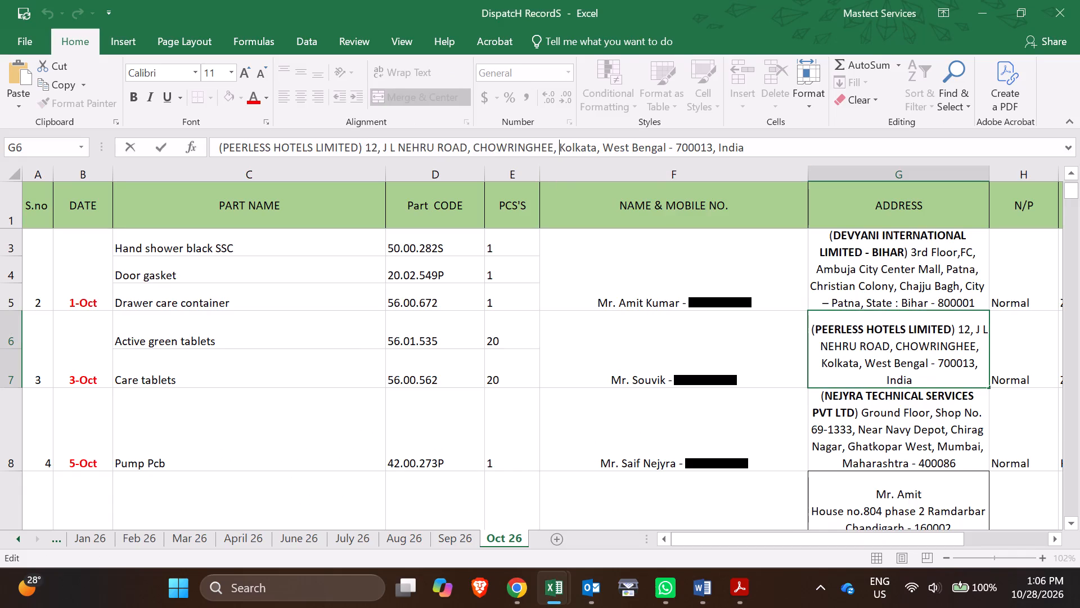
key("shift+Right")
key("shift+Right")
key("shift+Right")
key("shift+Right")
key("shift+Right")
key("shift+Right")
key("shift+Right")
key("shift+Right")
key("shift+Right")
key("shift+Right")
key("shift+Right")
key("shift+Right")
key("shift+Right")
key("shift+Right")
key("shift+Right")
key("shift+Right")
key("shift+Right")
key("shift+Right")
key("shift+Right")
key("shift+Right")
key("shift+Right")
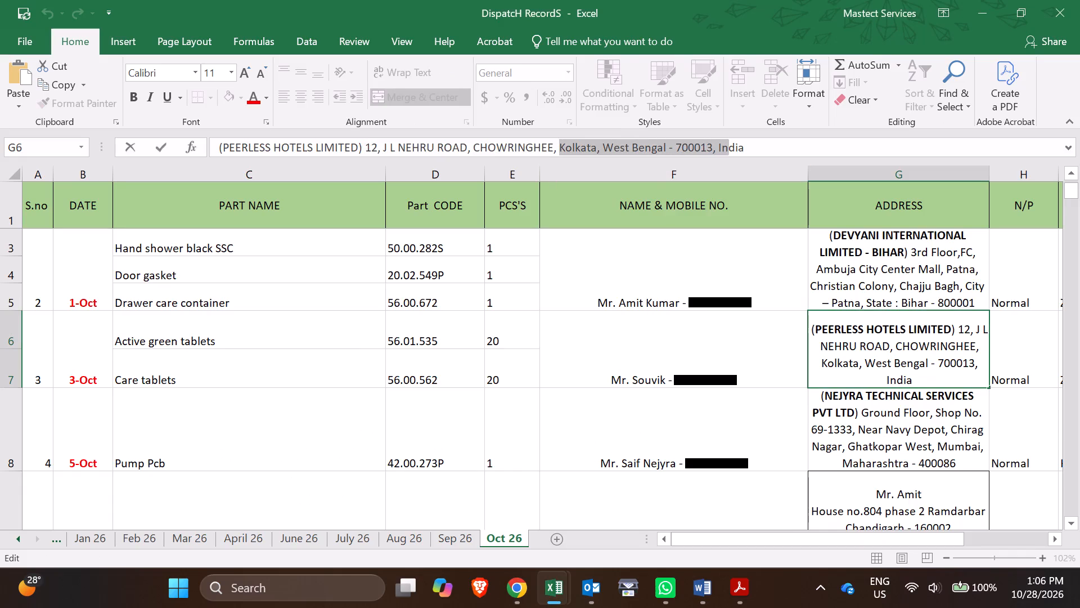
key("shift+Right")
key("shift+Right")
key("ctrl+c")
key("alt+Tab")
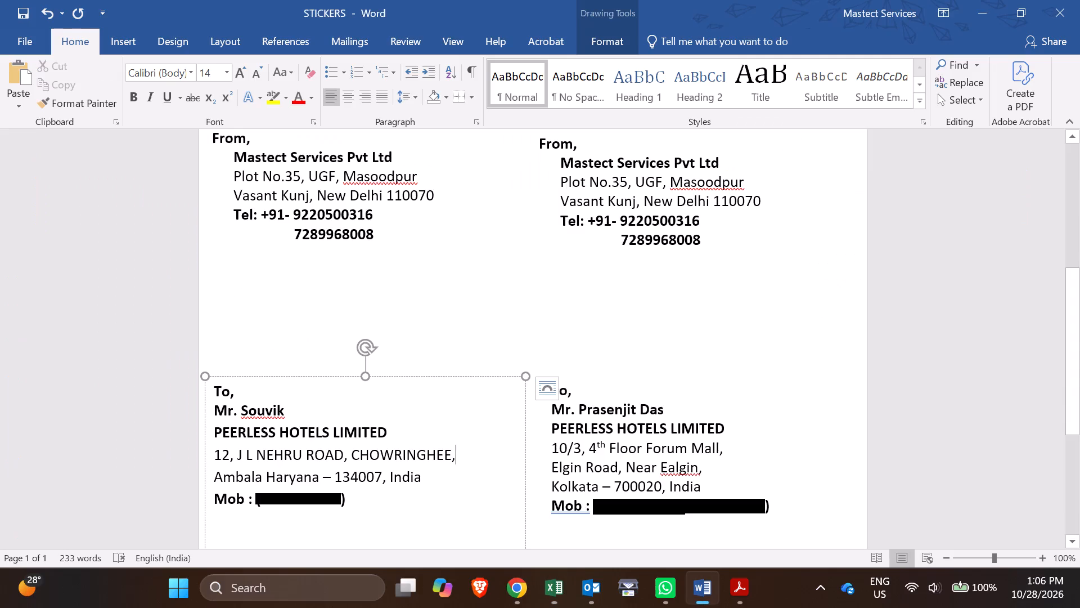
left_click(210, 479)
key("shift+Down")
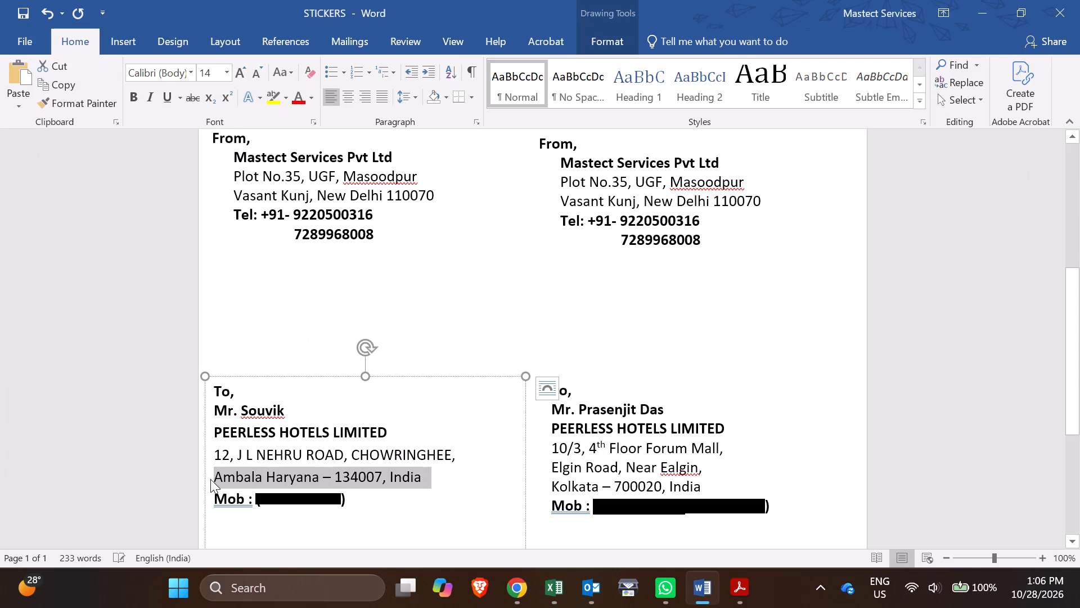
key("shift+Left")
key("ctrl+v")
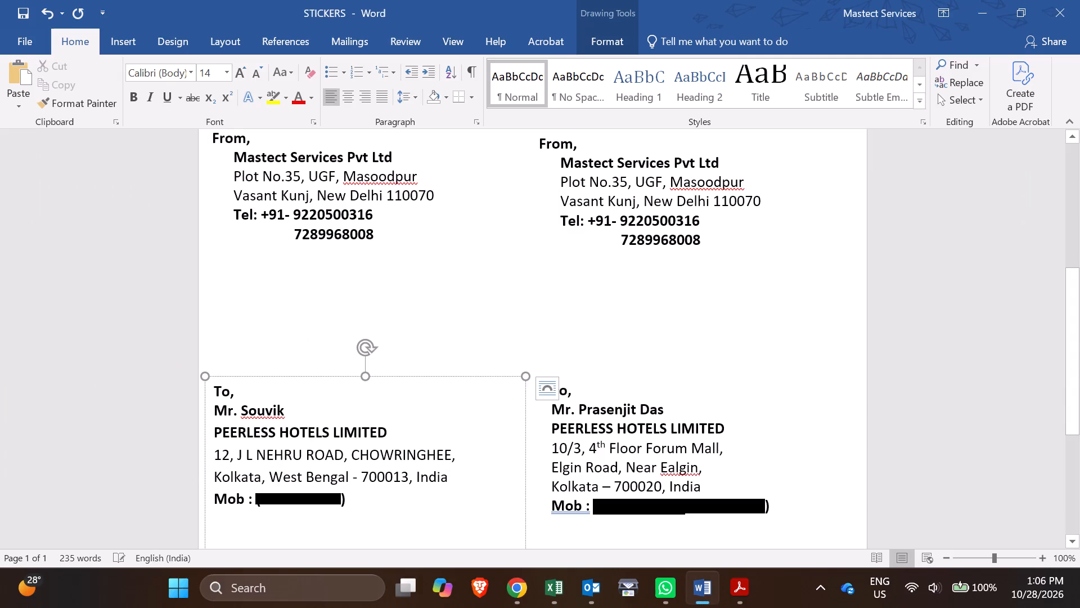
key("ctrl+s")
key("ctrl+s")
key("alt+Tab")
left_click(668, 354)
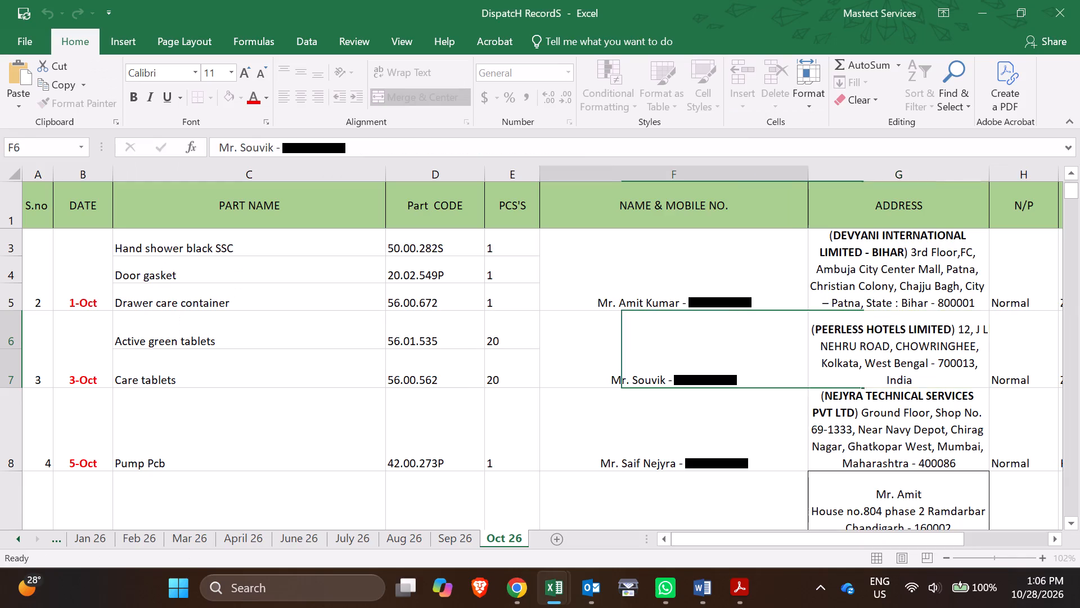
Replace the recipient, address and mobile lines on the neighbouring PEERLESS HOTELS LIMITED sticker with a copy of Mr. Souvik's, and save the stickers.
key("alt+Tab")
left_click(215, 402)
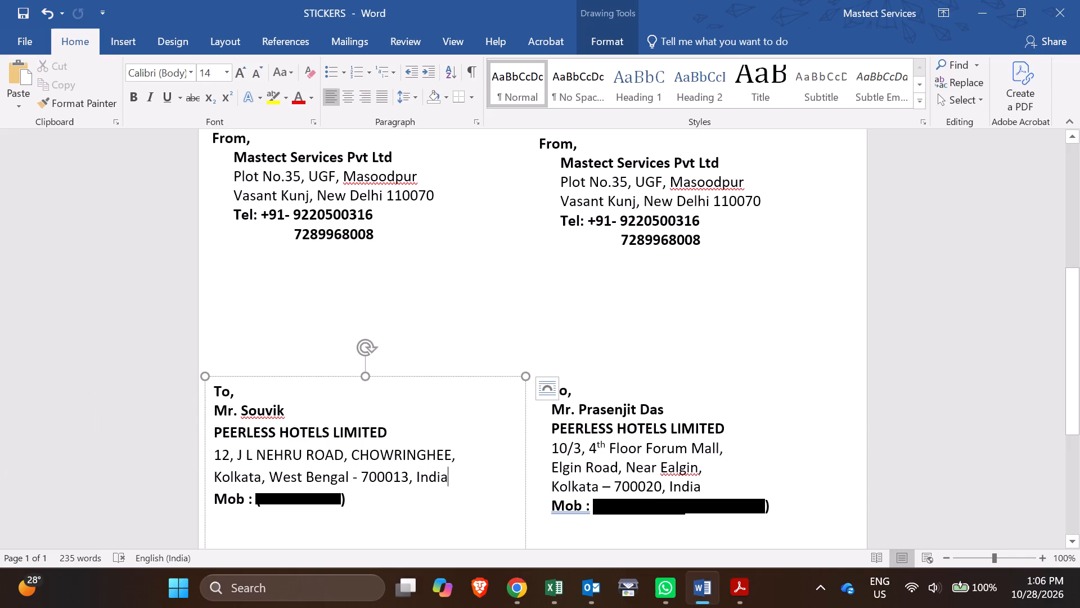
key("shift+Down")
key("shift+Down")
key("shift+Down")
key("shift+Down")
key("shift+Down")
key("shift+Left")
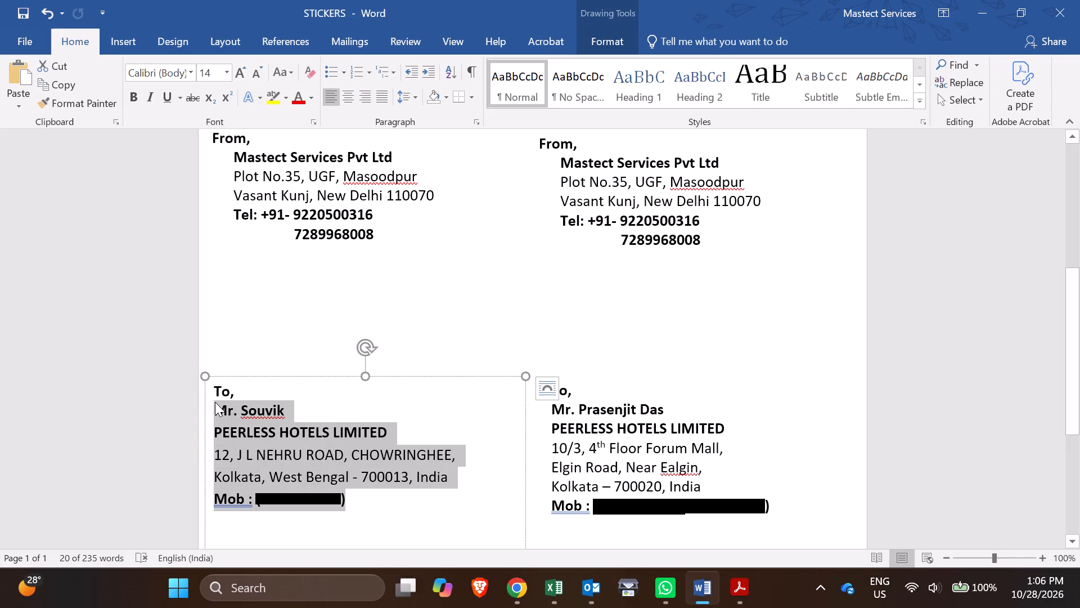
key("ctrl+c")
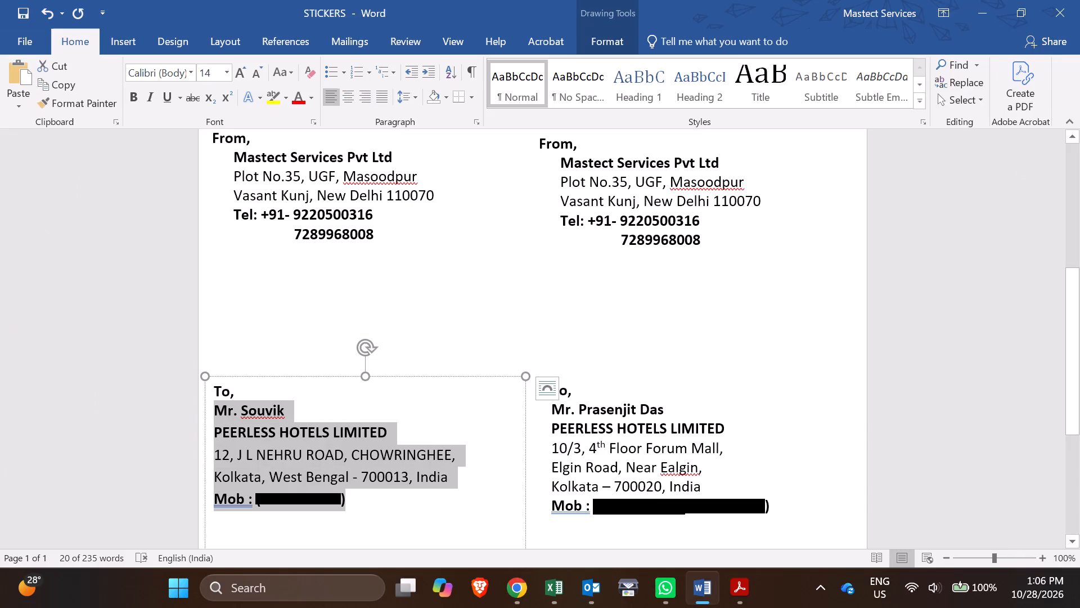
left_click(553, 417)
key("shift+Down")
key("shift+Down")
key("shift+Down")
key("shift+Down")
key("shift+Down")
key("shift+Down")
key("shift+Left")
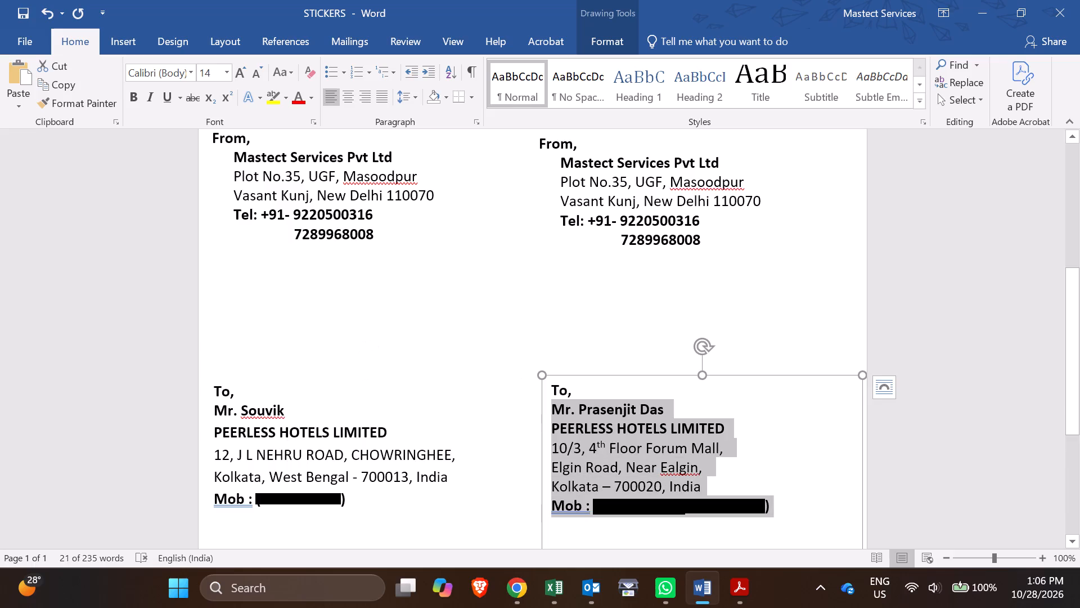
key("ctrl+v")
left_click(464, 418)
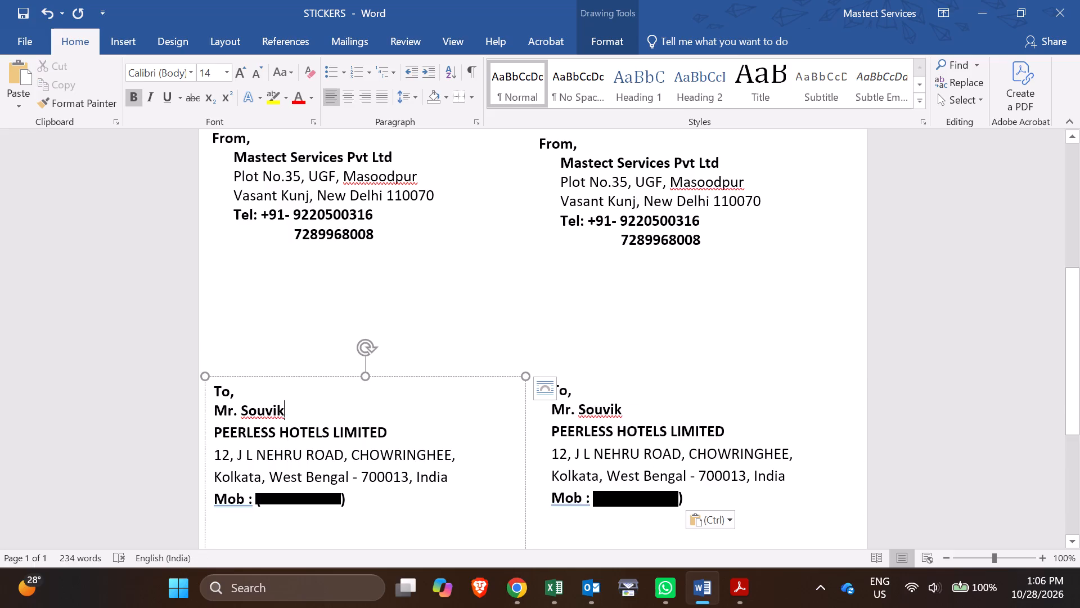
key("ctrl+s")
key("ctrl+s")
Review all four stickers on the sheet and examine their print preview before returning to the document.
scroll(464, 418, "up", 4)
scroll(464, 418, "down", 4)
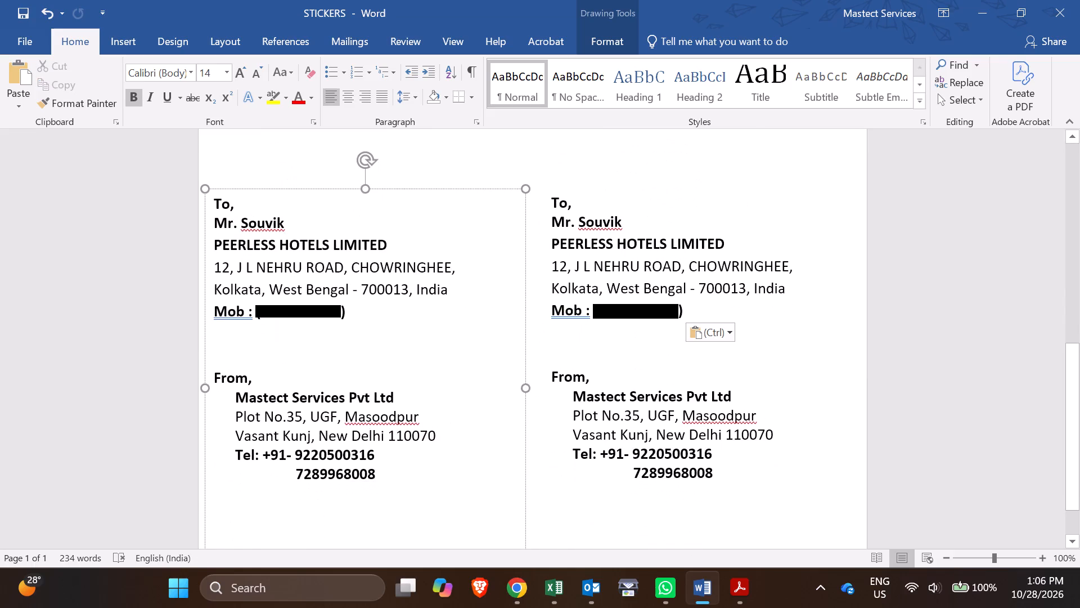
left_click(633, 350)
scroll(633, 350, "up", 6)
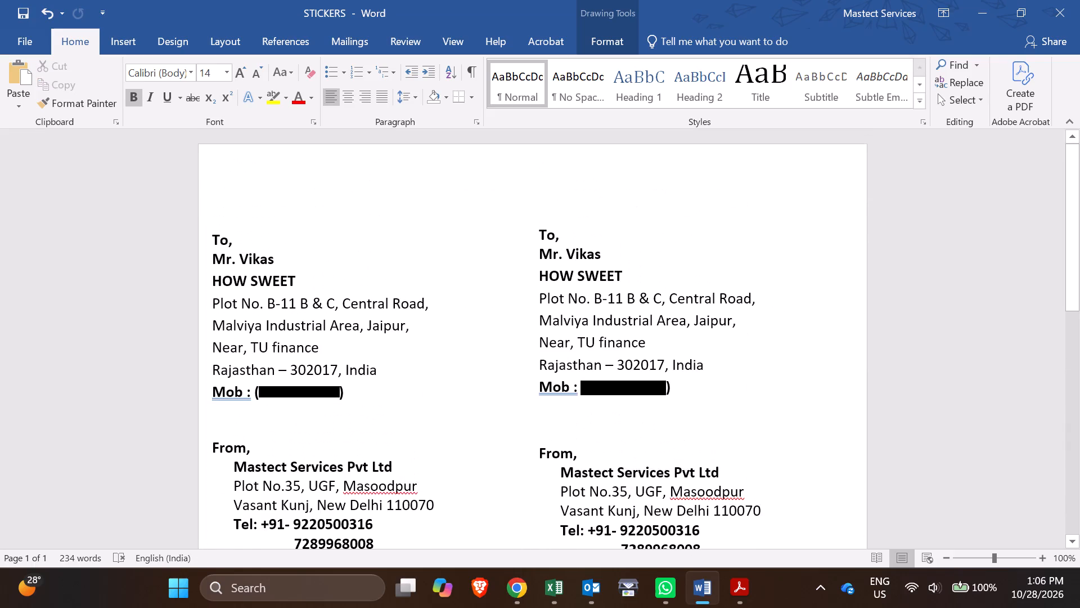
key("ctrl+p")
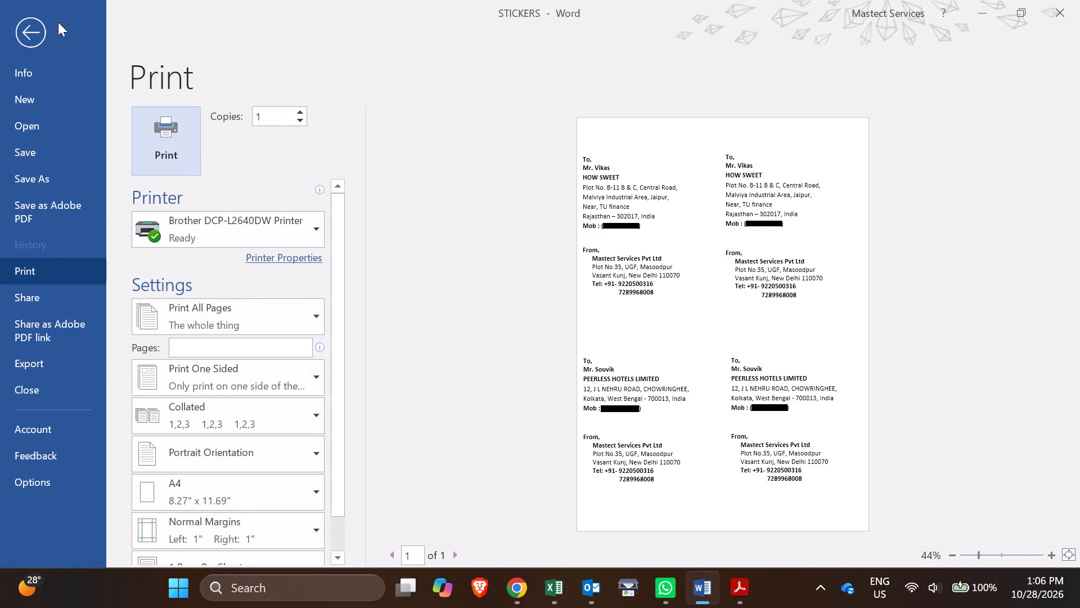
left_click(31, 33)
scroll(435, 288, "up", 5)
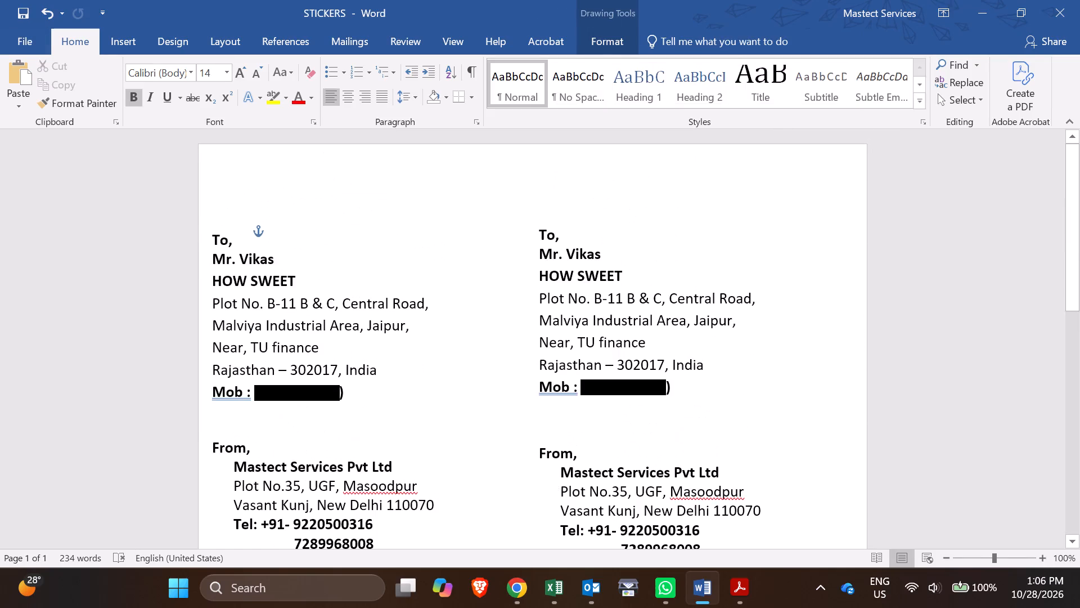
Switch to WhatsApp.
key("alt+Tab")
key("alt+Right")
key("alt+Right")
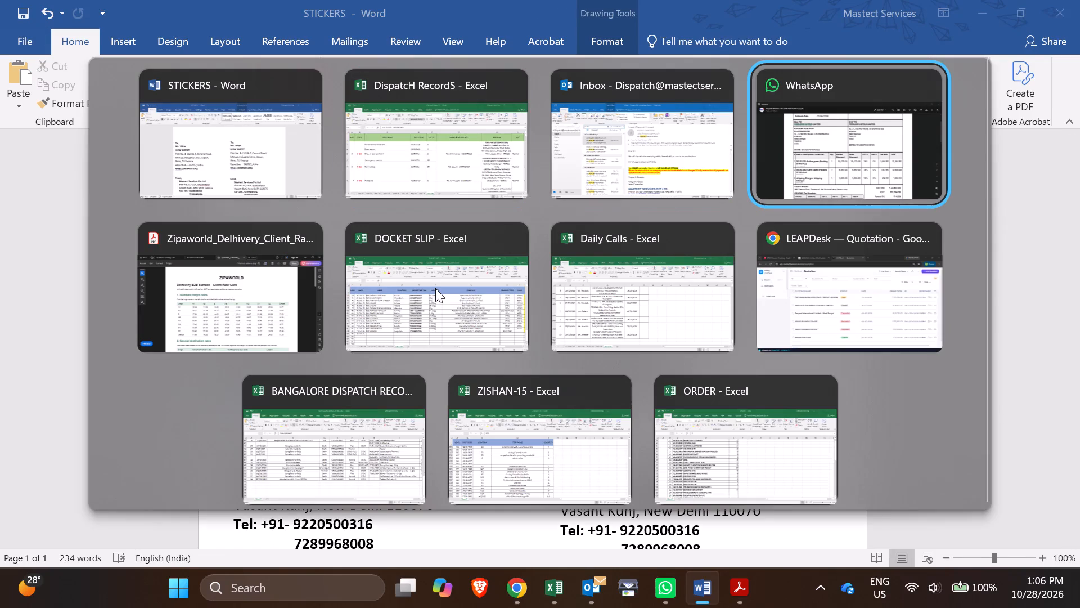
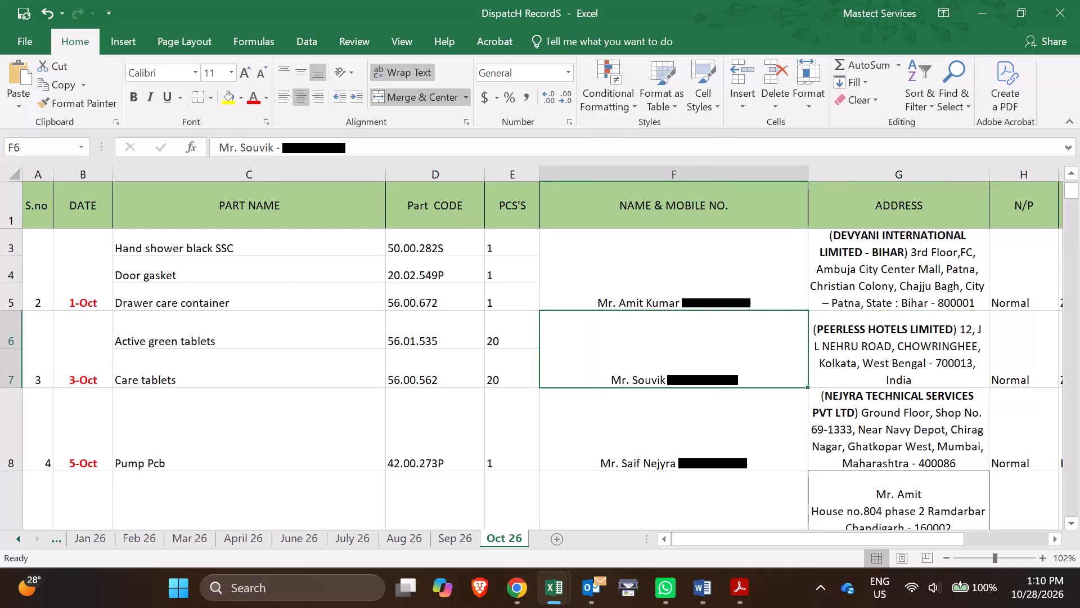
Save the dispatch records workbook.
key("ctrl+s")
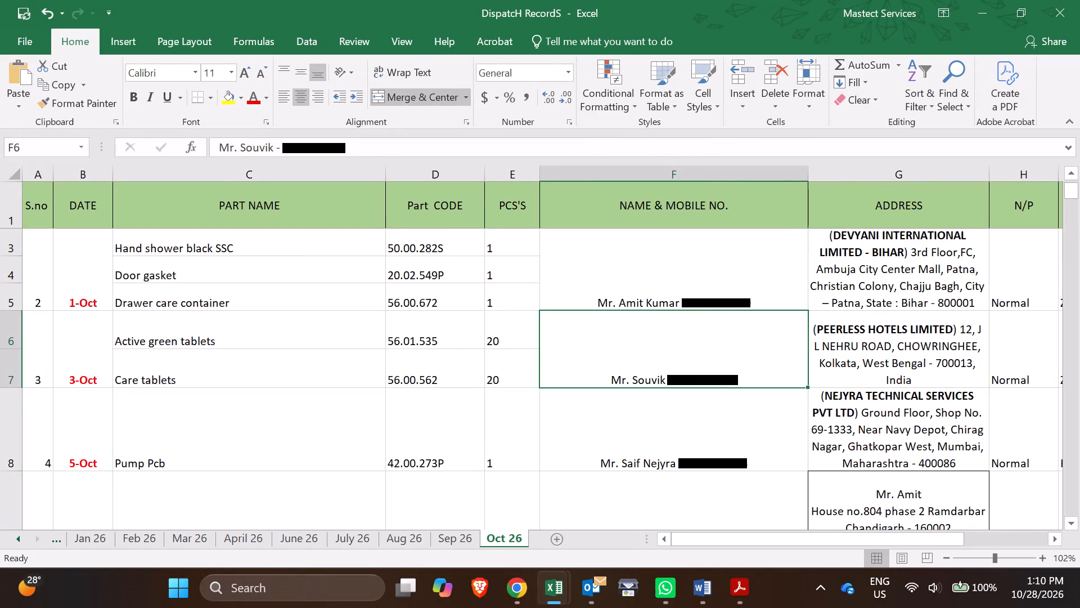
Select the full 3-Oct PEERLESS HOTELS LIMITED entry from serial number to remark and review its details.
left_click(29, 349)
key("ctrl+shift+Right")
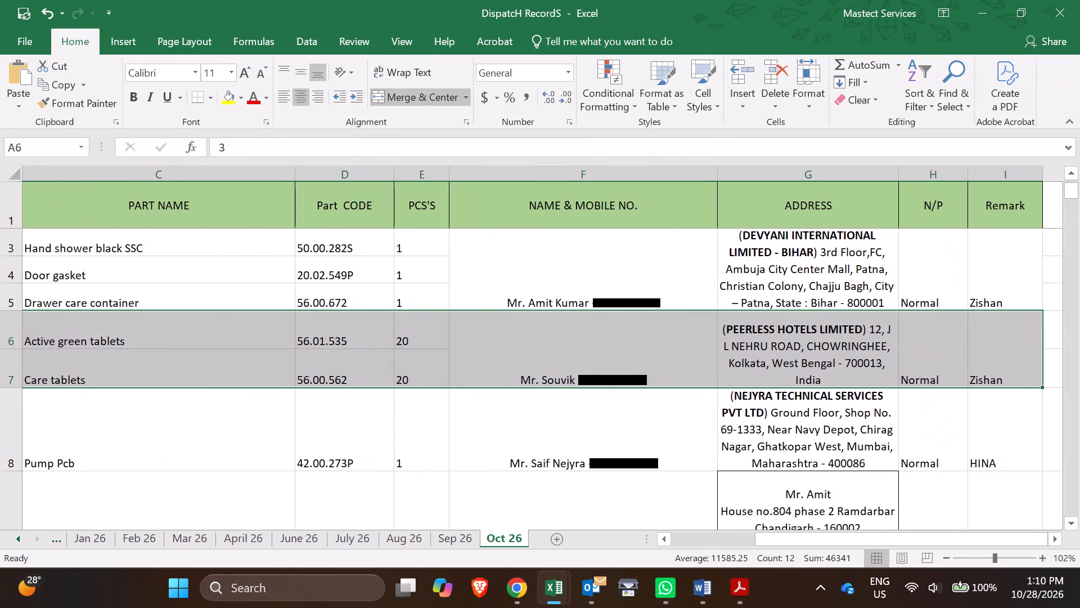
scroll(194, 345, "right", 4)
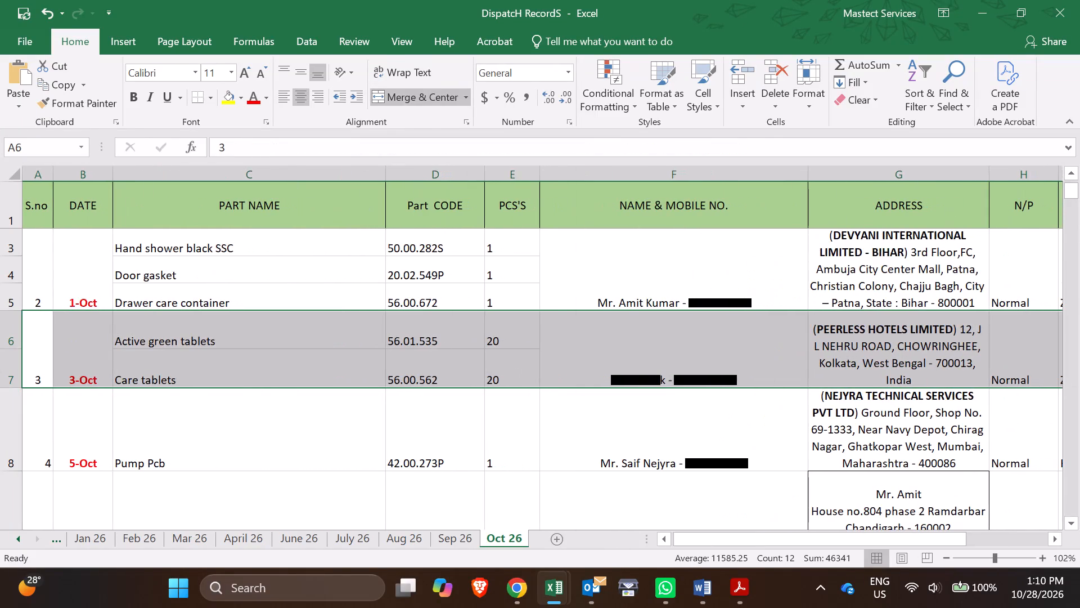
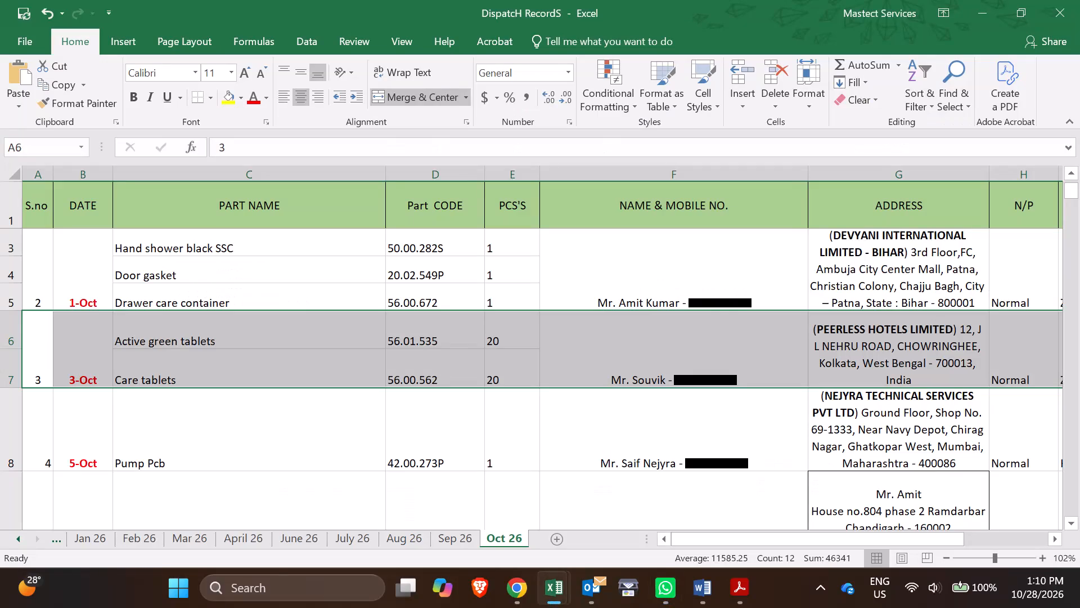
Switch from the dispatch records workbook to another open application window.
key("alt+Tab")
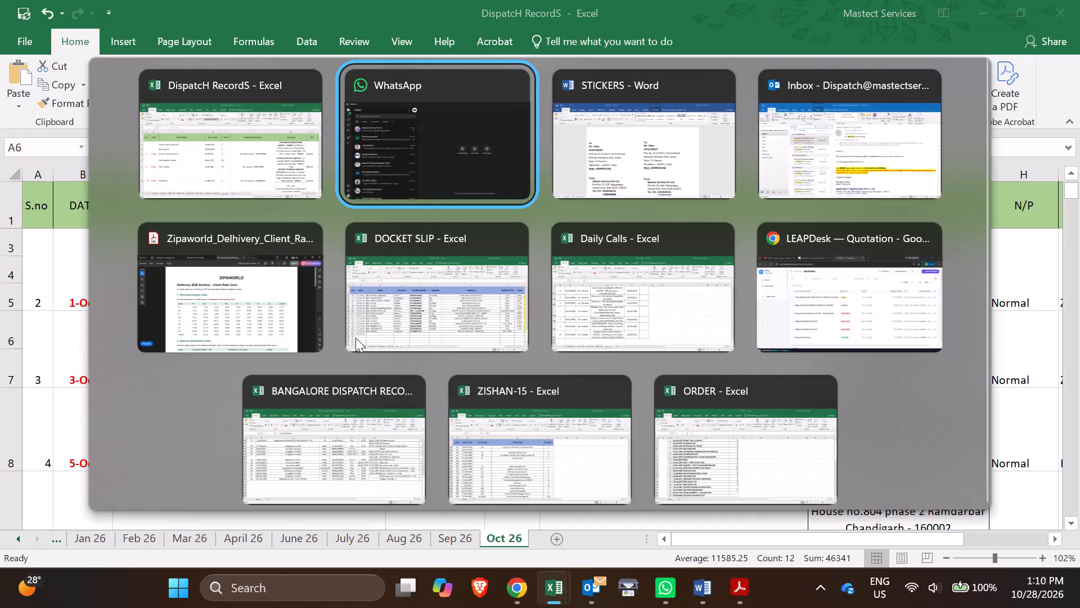
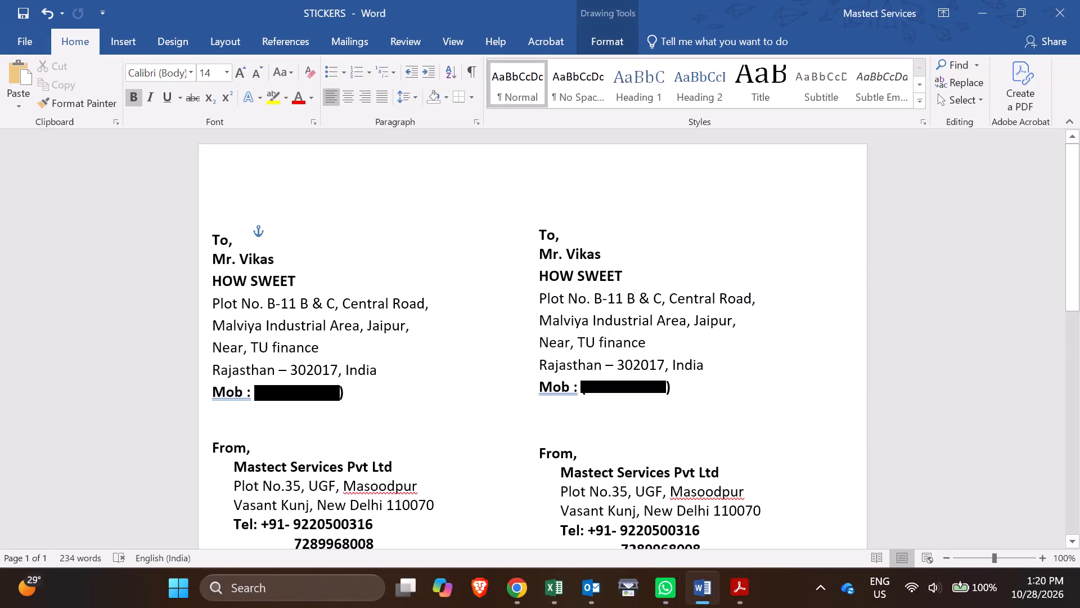
Switch to the STICKERS document in Word and save it with the HOW SWEET address stickers.
key("ctrl+s")
key("ctrl+s")
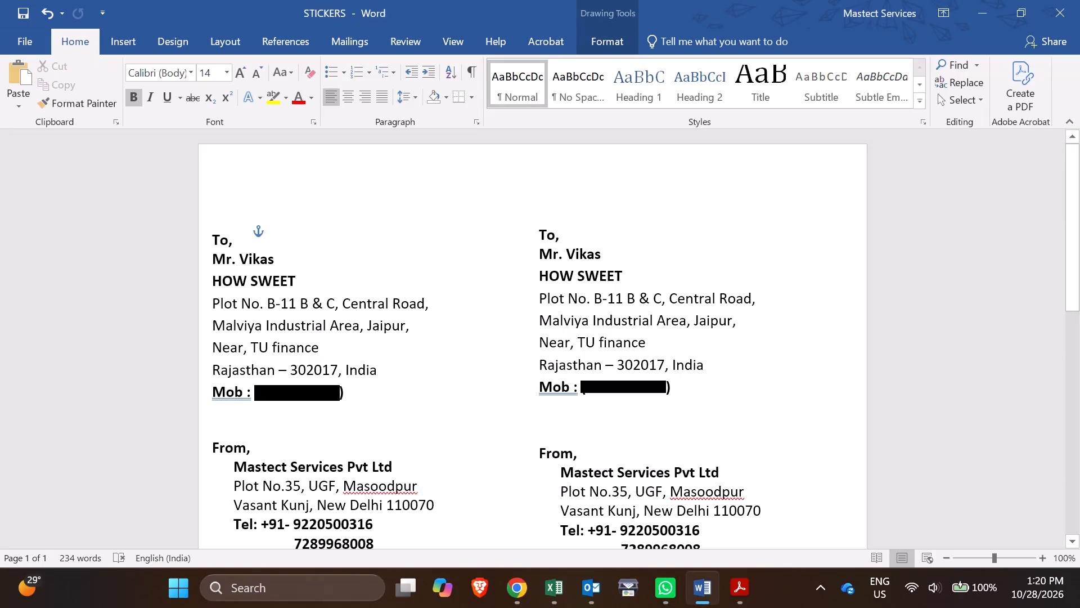
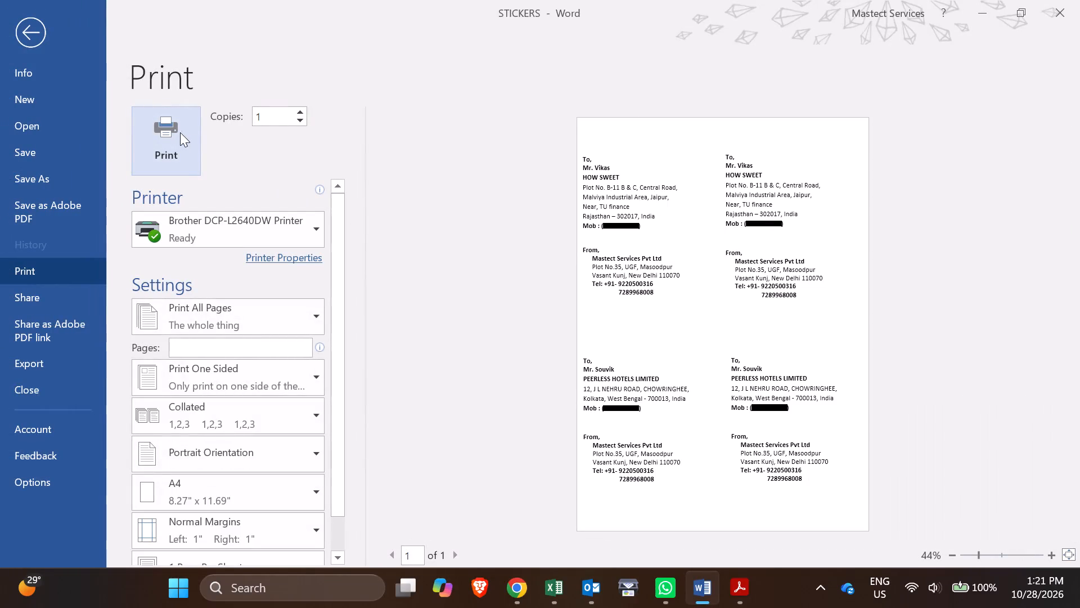
Print one copy of the STICKERS page with the HOW SWEET and PEERLESS HOTELS LIMITED address labels on the Brother DCP-L2640DW printer.
scroll(613, 234, "down", 2)
left_click(177, 142)
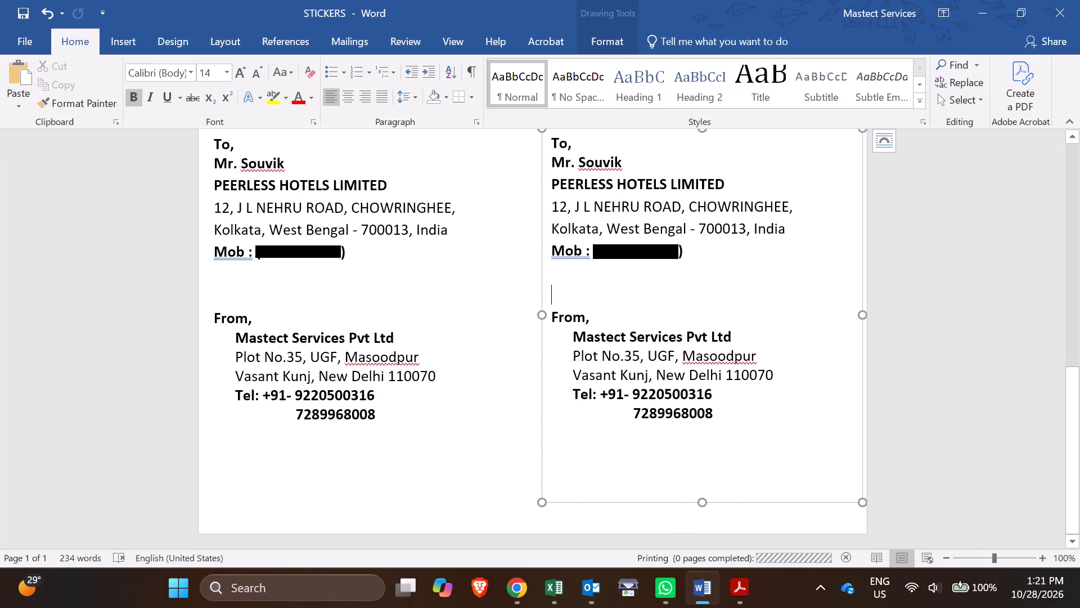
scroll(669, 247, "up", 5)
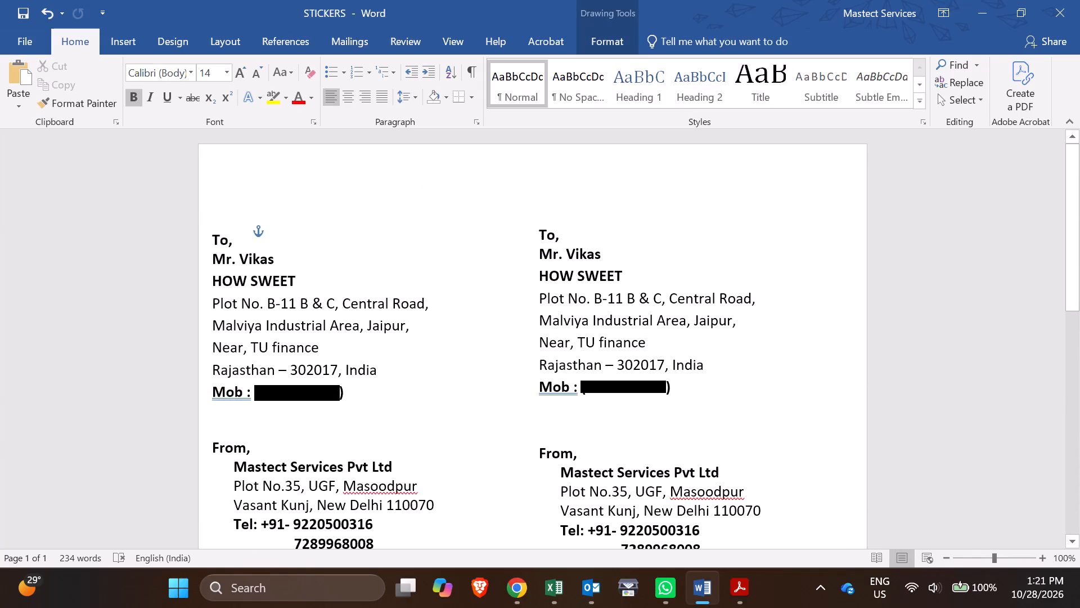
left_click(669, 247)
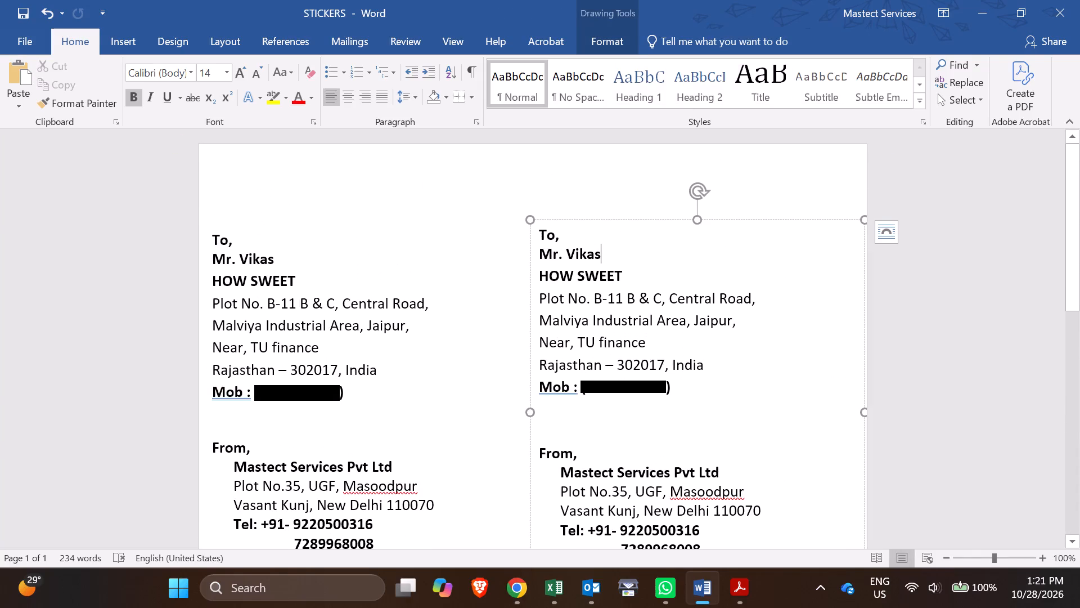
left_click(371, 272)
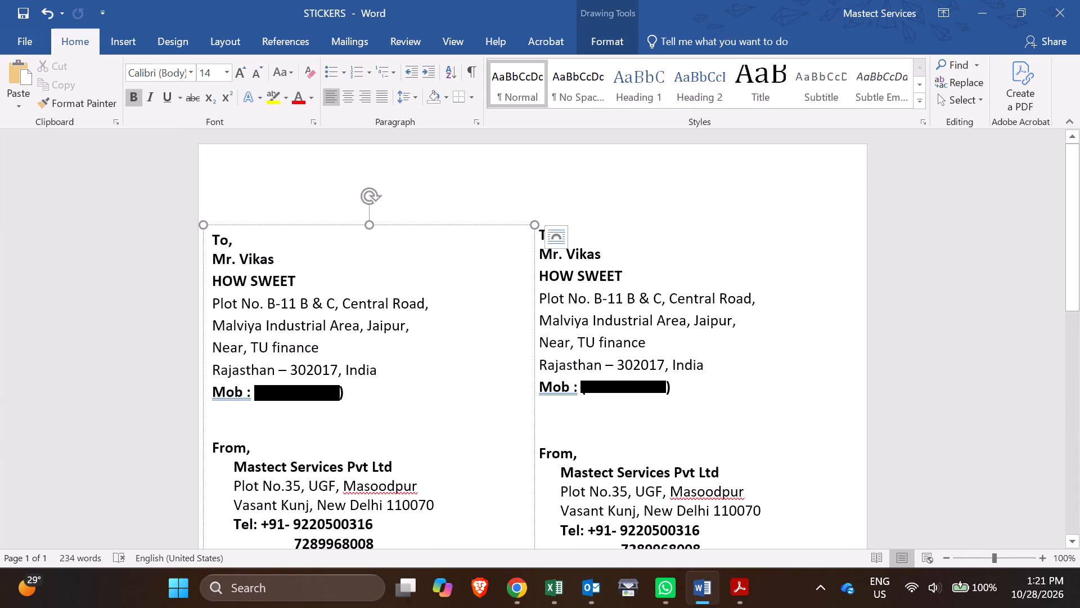
Examine the HOW SWEET and PEERLESS HOTELS LIMITED address labels across the whole STICKERS page.
left_click(568, 287)
left_click(343, 315)
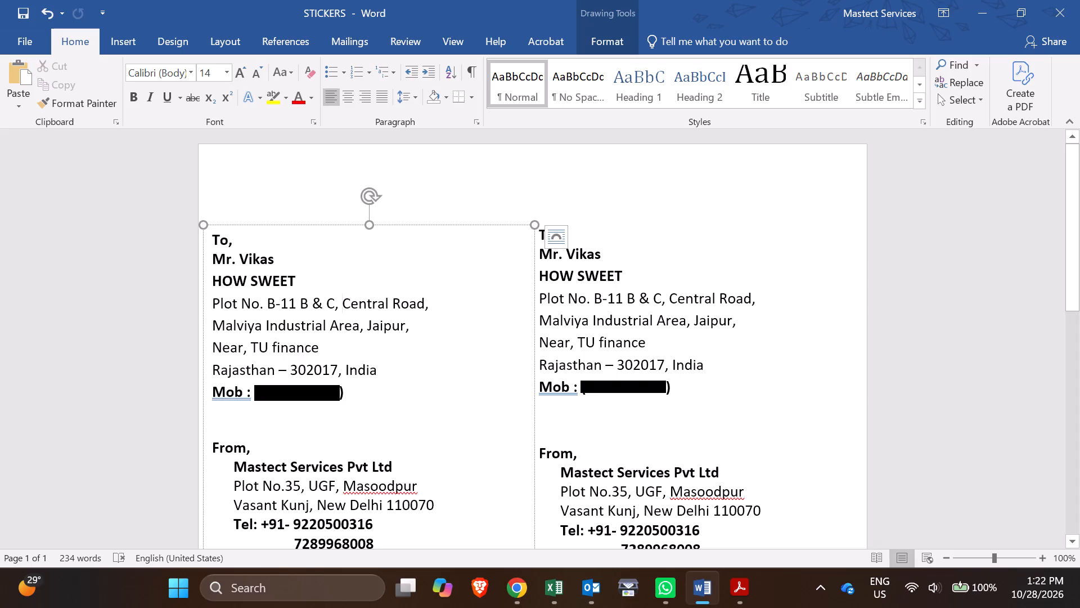
scroll(614, 327, "down", 1)
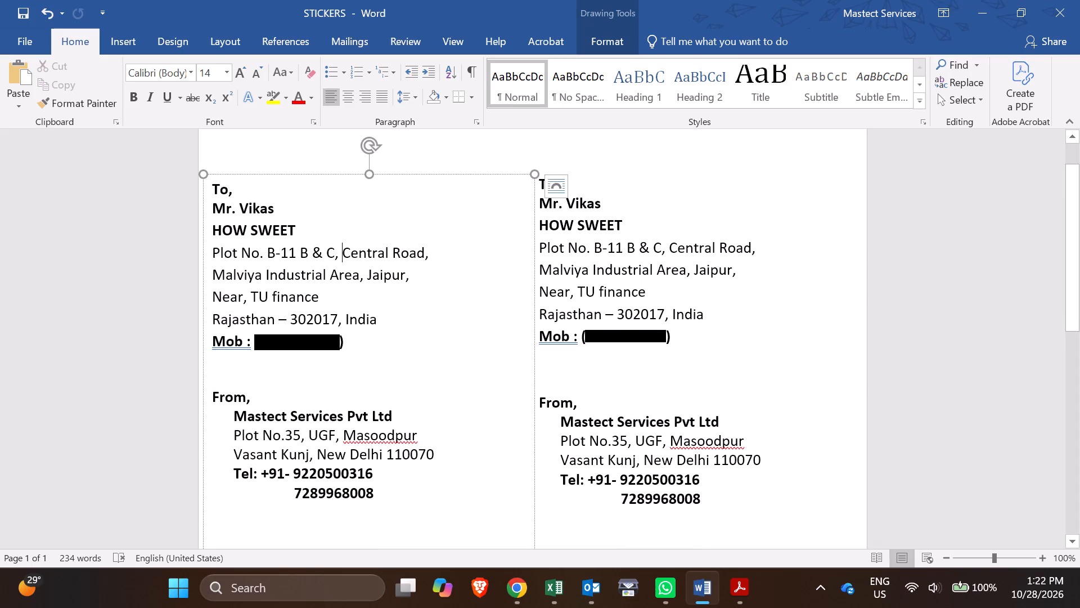
scroll(614, 327, "down", 1)
scroll(614, 327, "up", 6)
scroll(676, 376, "down", 5)
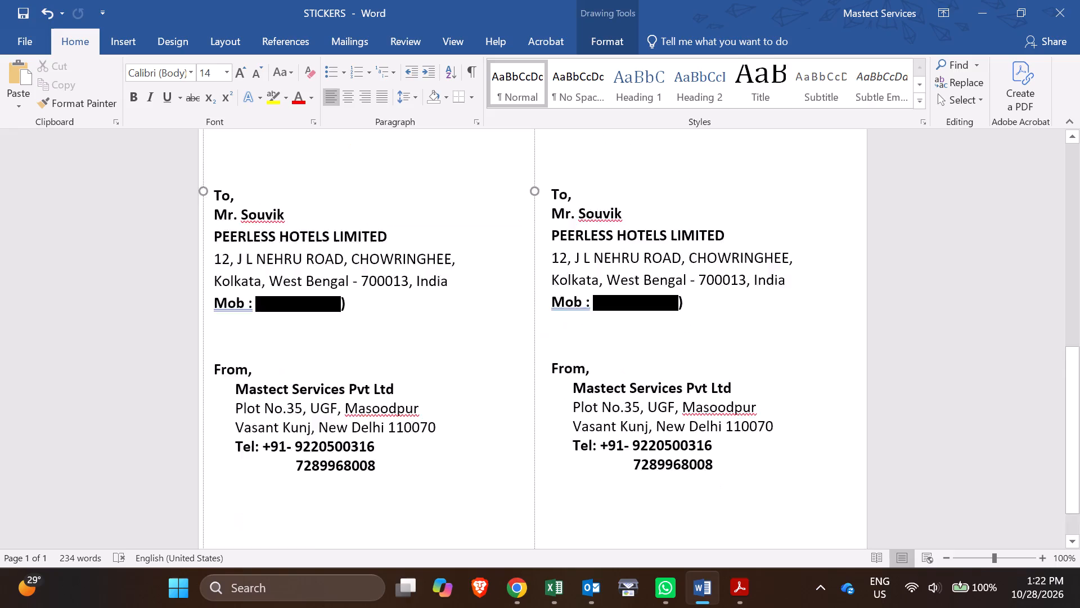
scroll(676, 376, "down", 3)
scroll(676, 376, "up", 9)
scroll(676, 376, "down", 7)
scroll(676, 376, "up", 6)
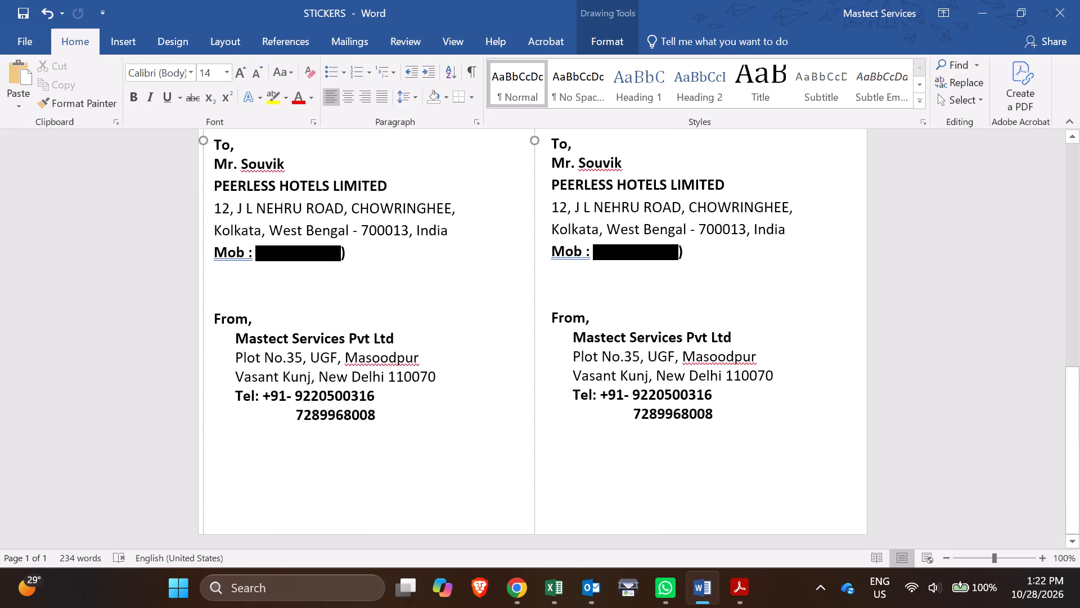
scroll(676, 376, "up", 1)
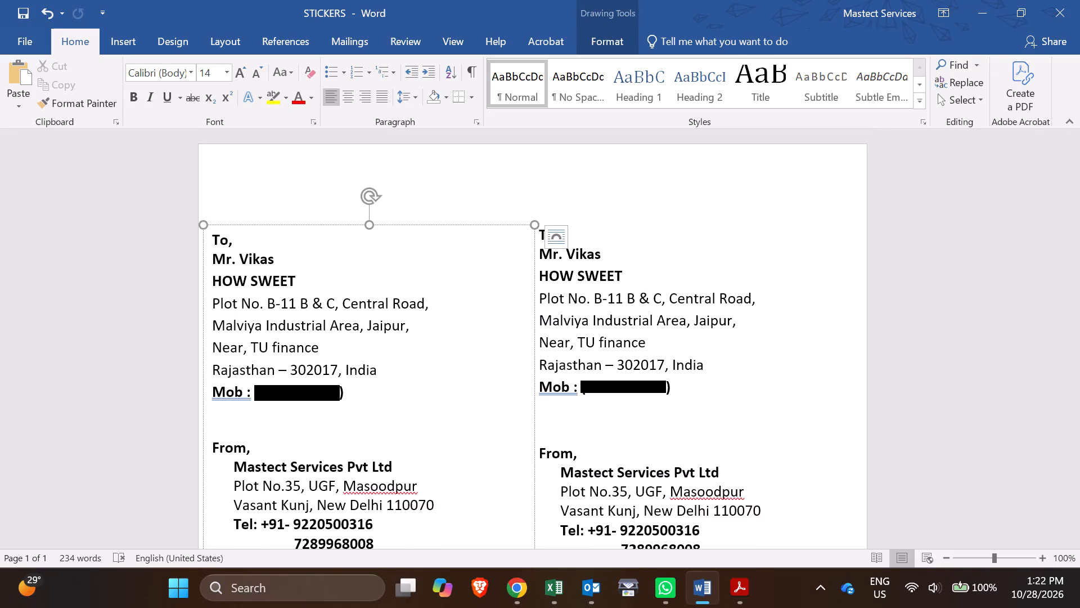
left_click(648, 387)
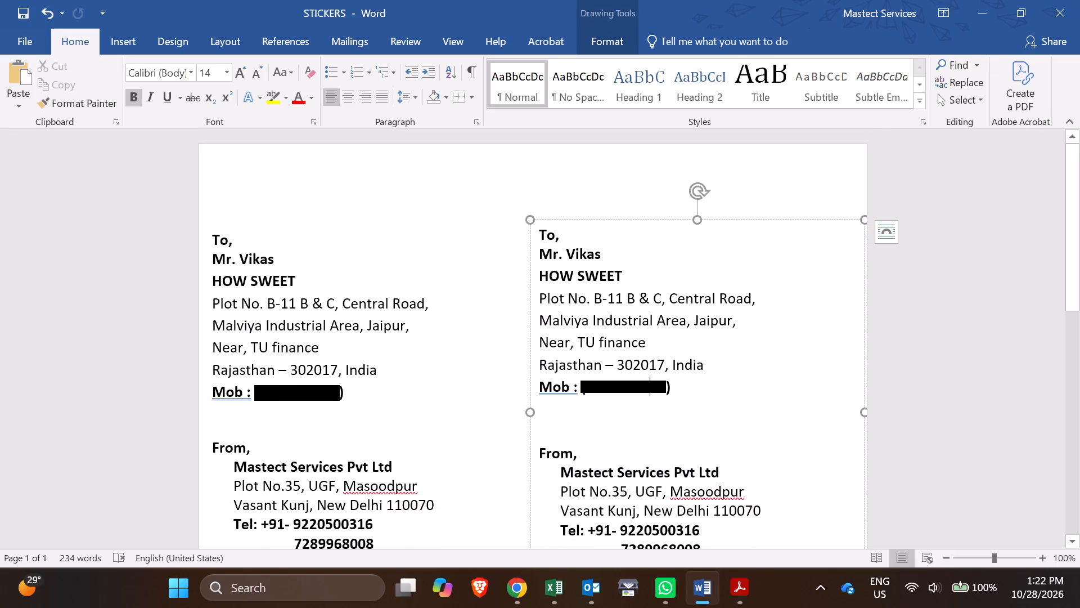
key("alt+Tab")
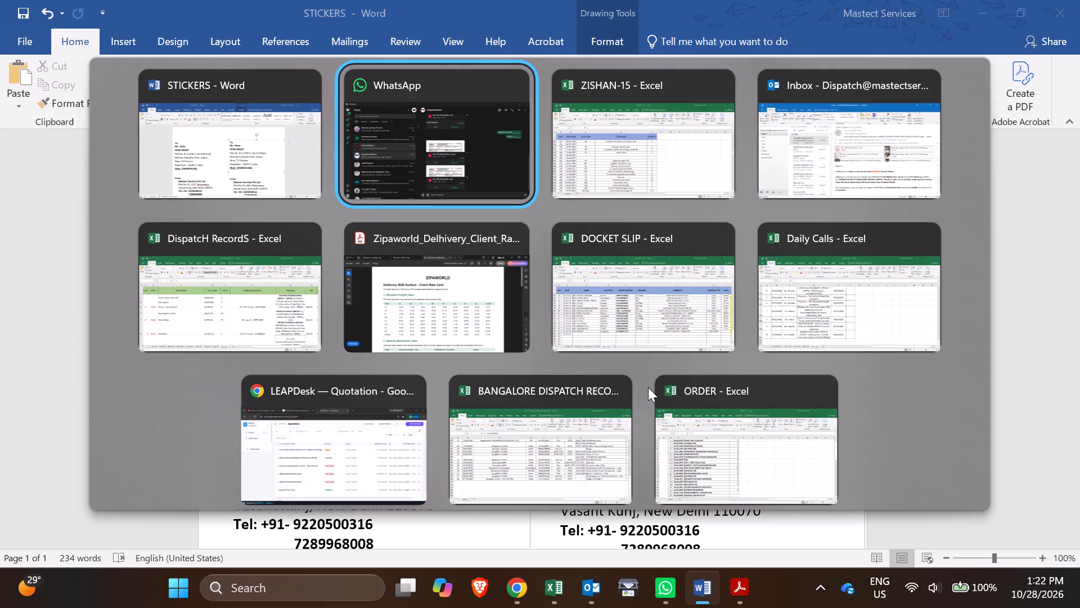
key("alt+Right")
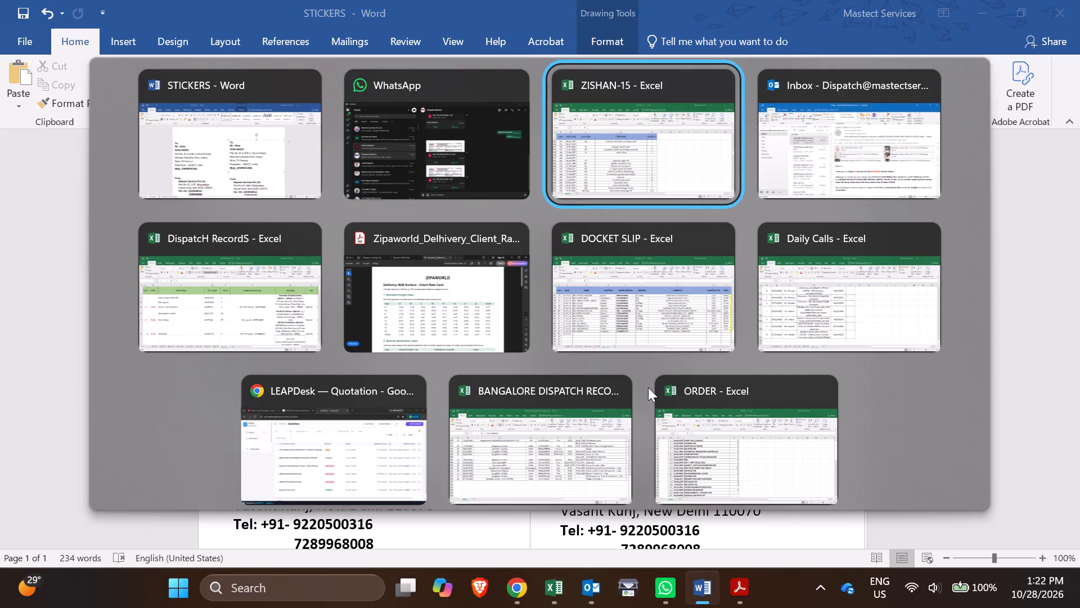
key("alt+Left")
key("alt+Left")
Switch from the STICKERS document to WhatsApp.
key("alt+Tab")
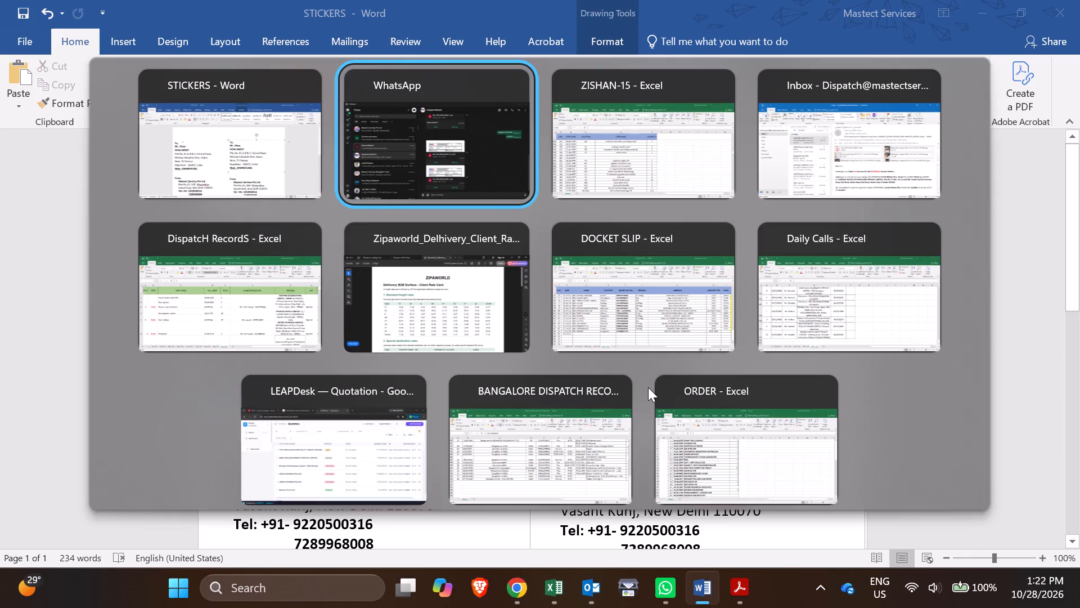
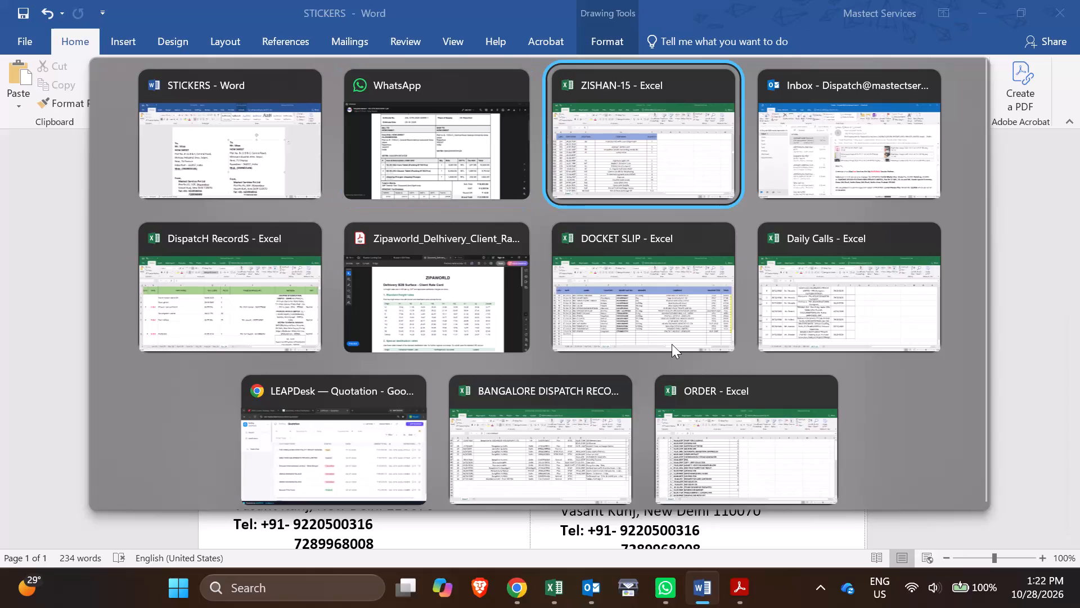
Switch to the DispatcH RecordS workbook, select the empty part name cell for 28-Oct entry 90 on the Oct 26 sheet, and save.
key("alt+Down")
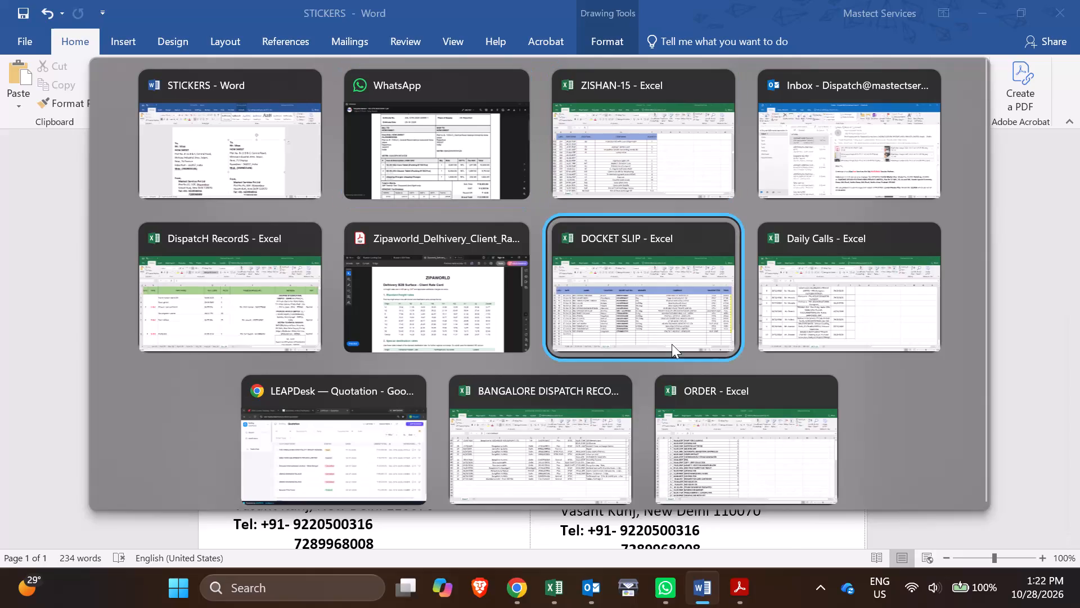
key("alt+Left")
key("alt+Left")
left_click(494, 429)
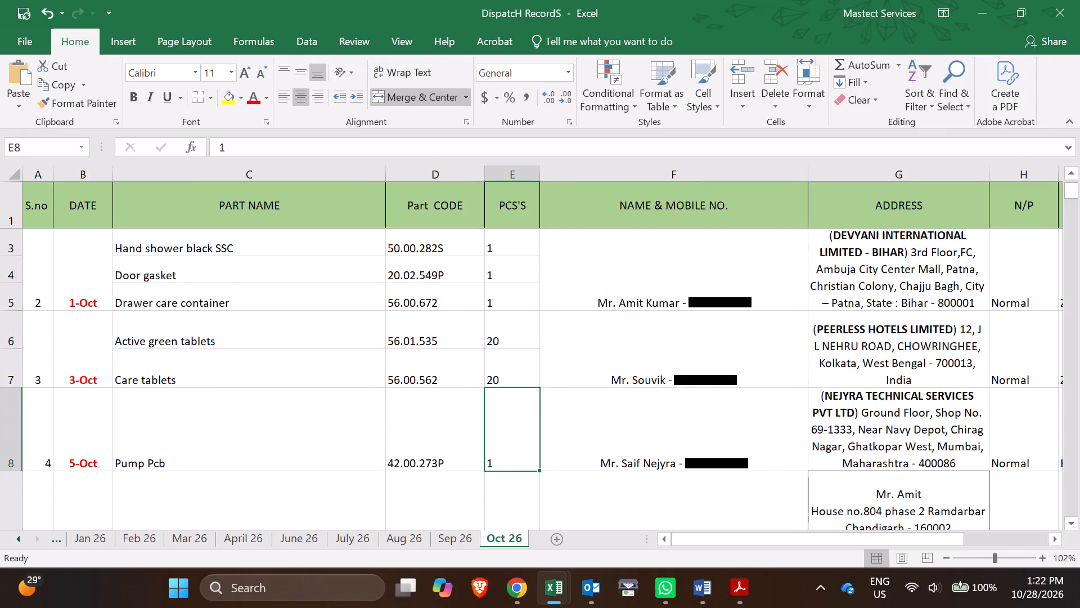
key("ctrl+s")
scroll(494, 429, "down", 11)
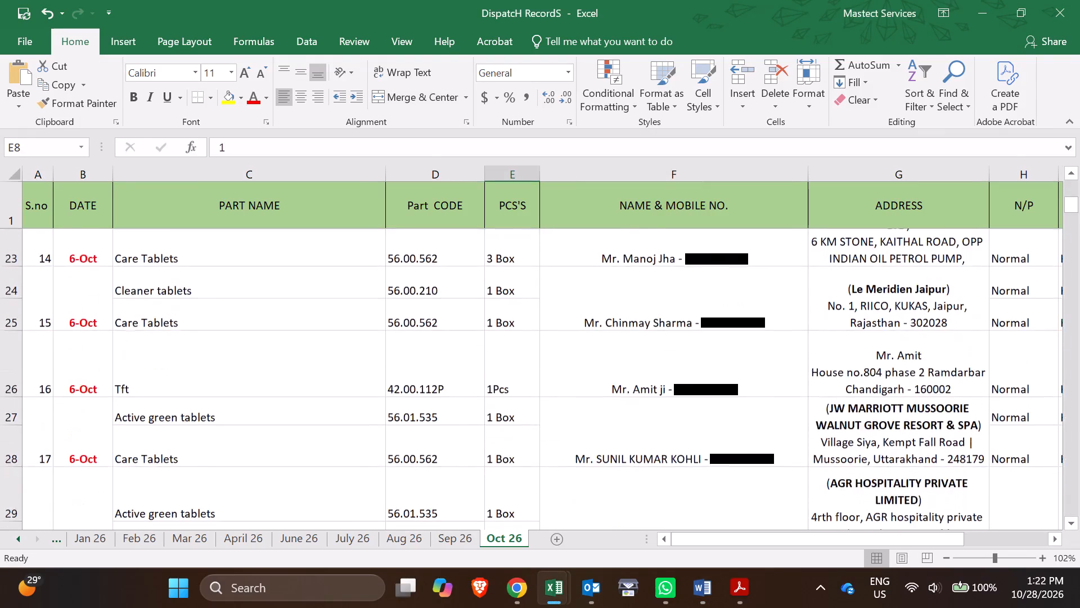
scroll(494, 429, "down", 18)
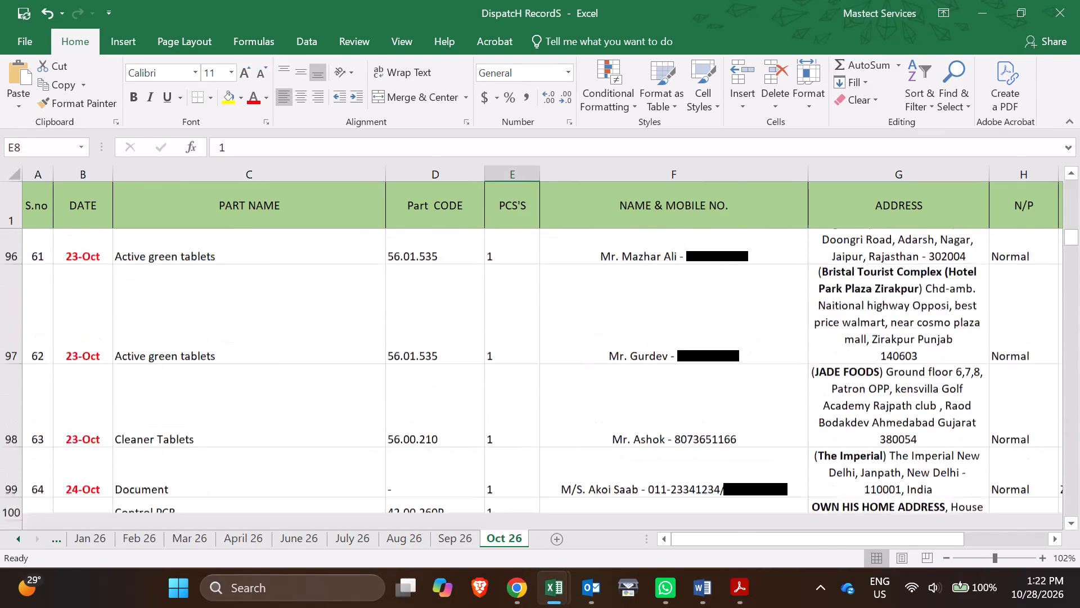
scroll(494, 429, "down", 6)
scroll(494, 429, "up", 2)
scroll(494, 429, "down", 1)
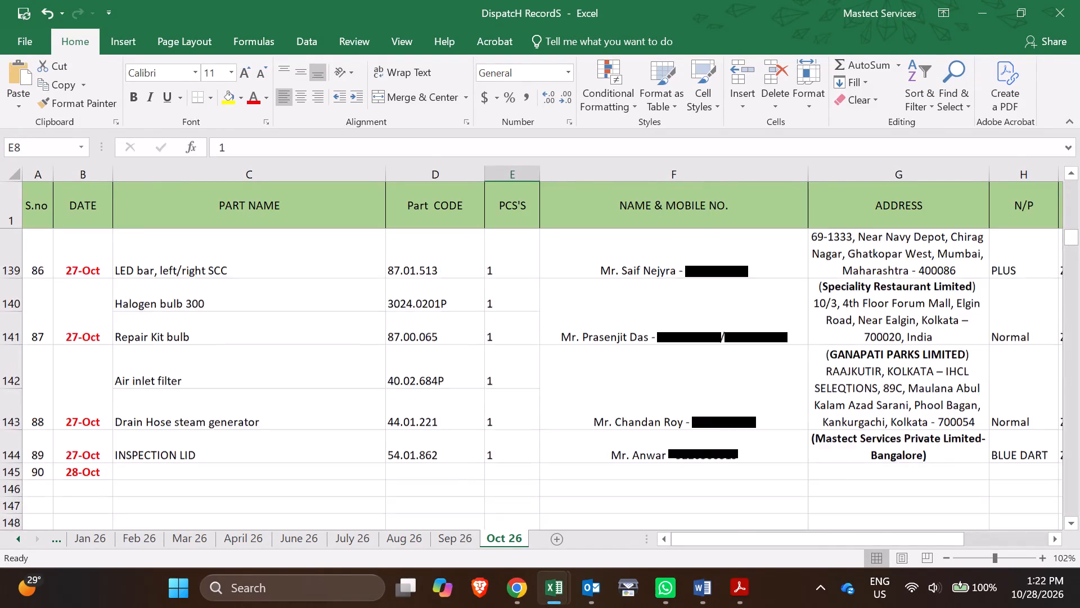
scroll(494, 429, "down", 1)
left_click(186, 387)
key("ctrl+s")
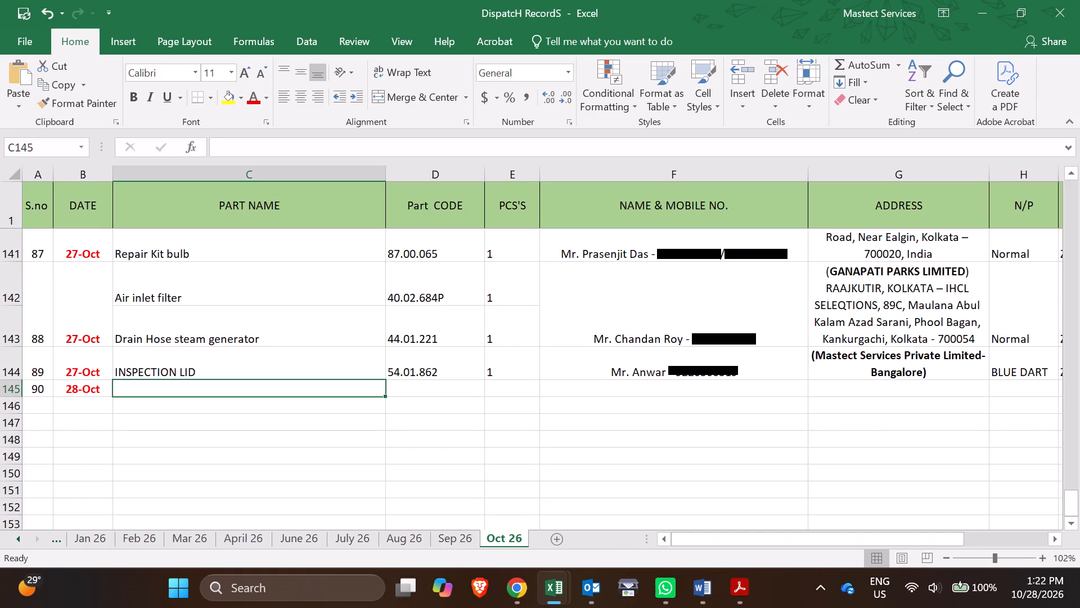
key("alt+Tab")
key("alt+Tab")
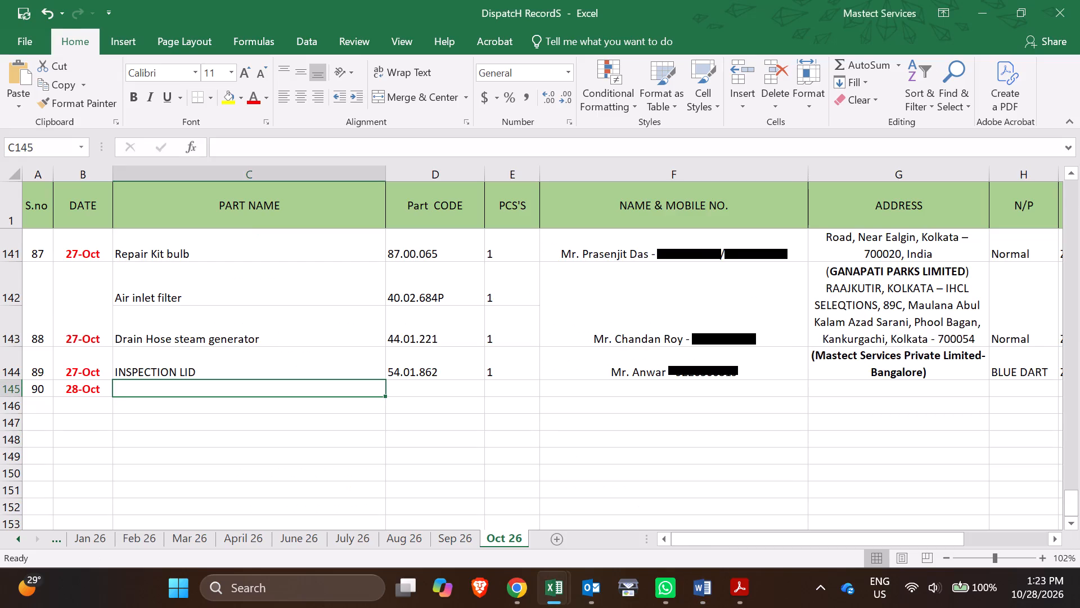
Switch from the October 2026 dispatch records workbook to the STICKERS document in Word.
key("alt+Tab")
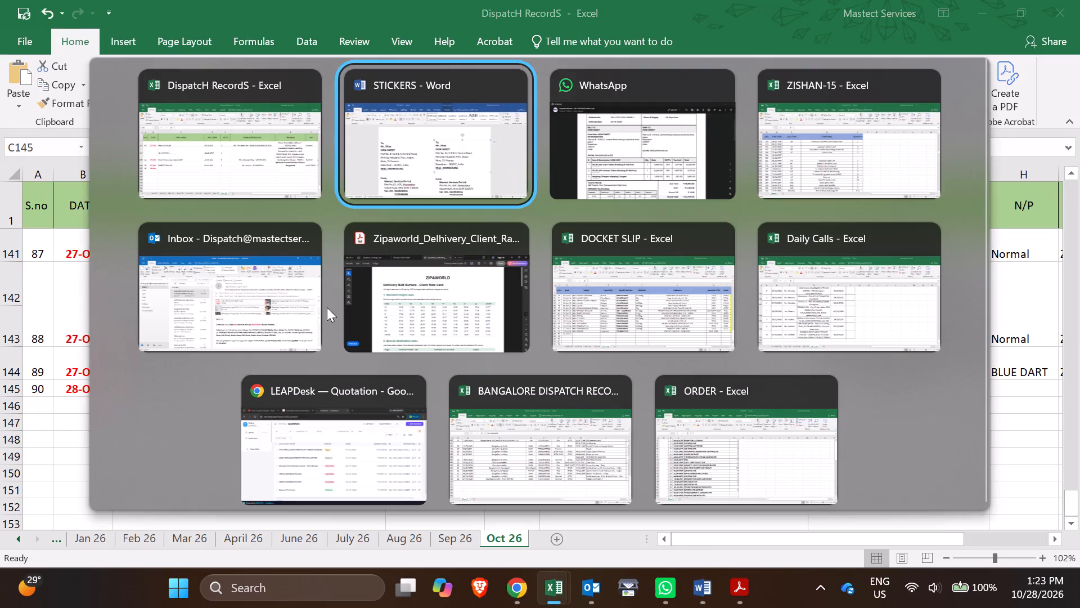
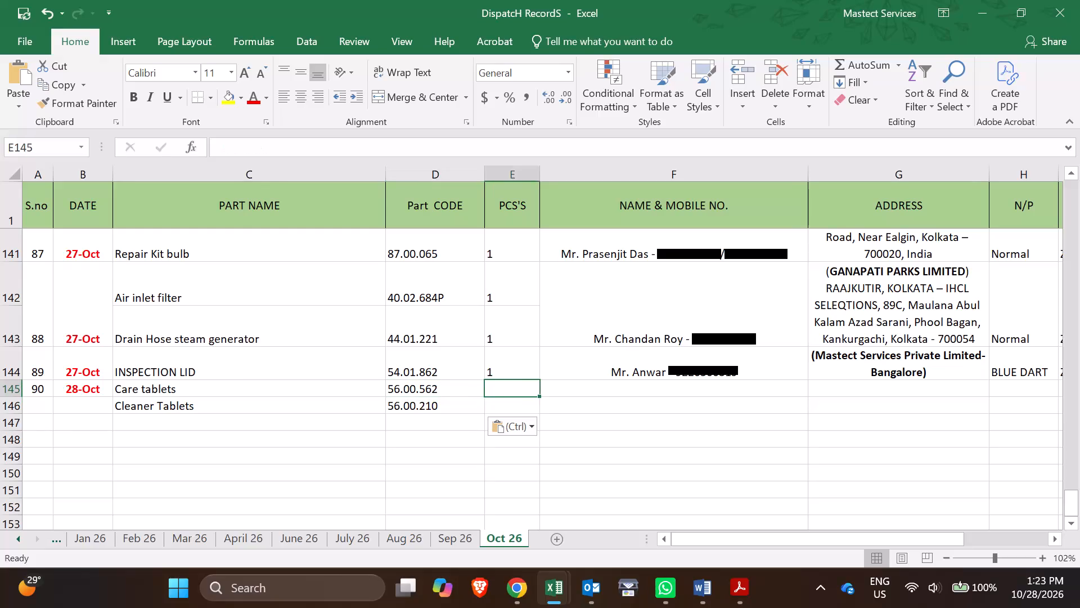
Enter 1 in PCS'S for both Care tablets and Cleaner Tablets in the 28-Oct entry of the Oct 26 dispatch records.
key("Return")
key("1")
key("Return")
key("Up")
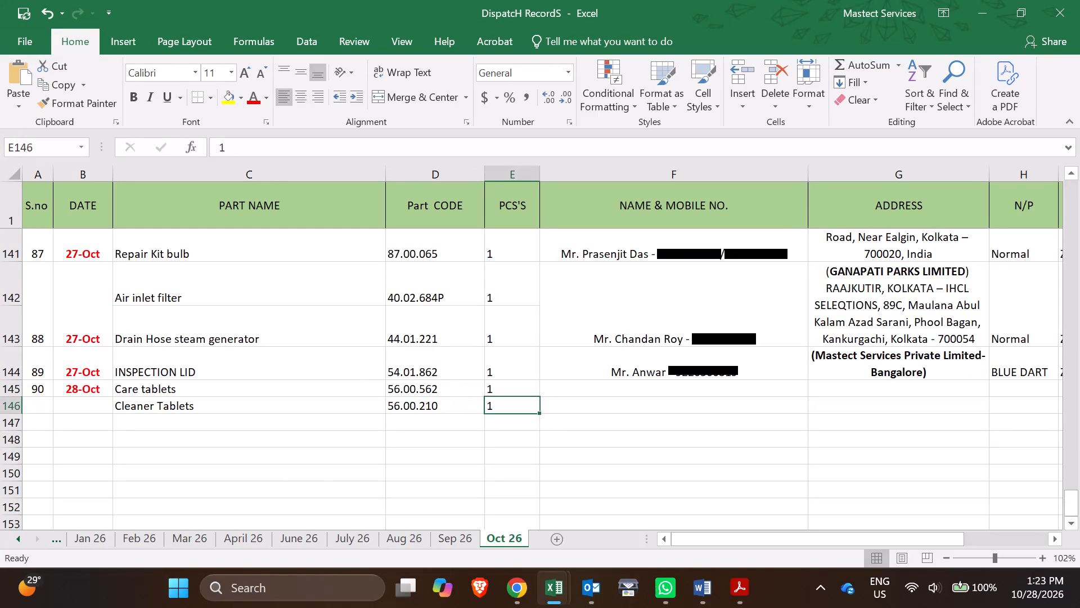
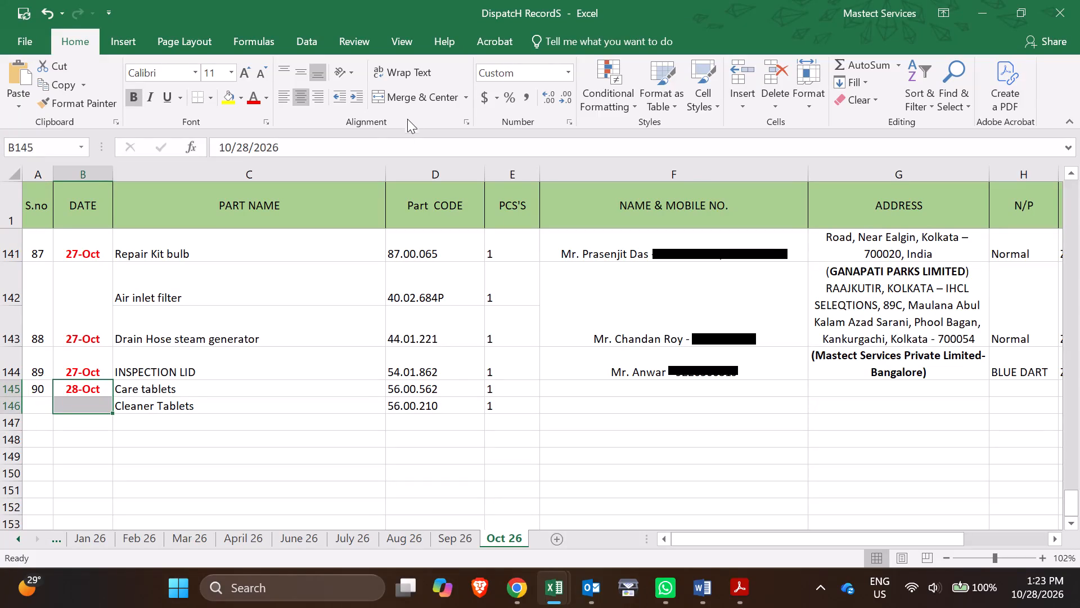
Merge and center the DATE cells, and likewise the S.no cells, across the Care tablets and Cleaner Tablets rows of entry 90.
left_click(409, 100)
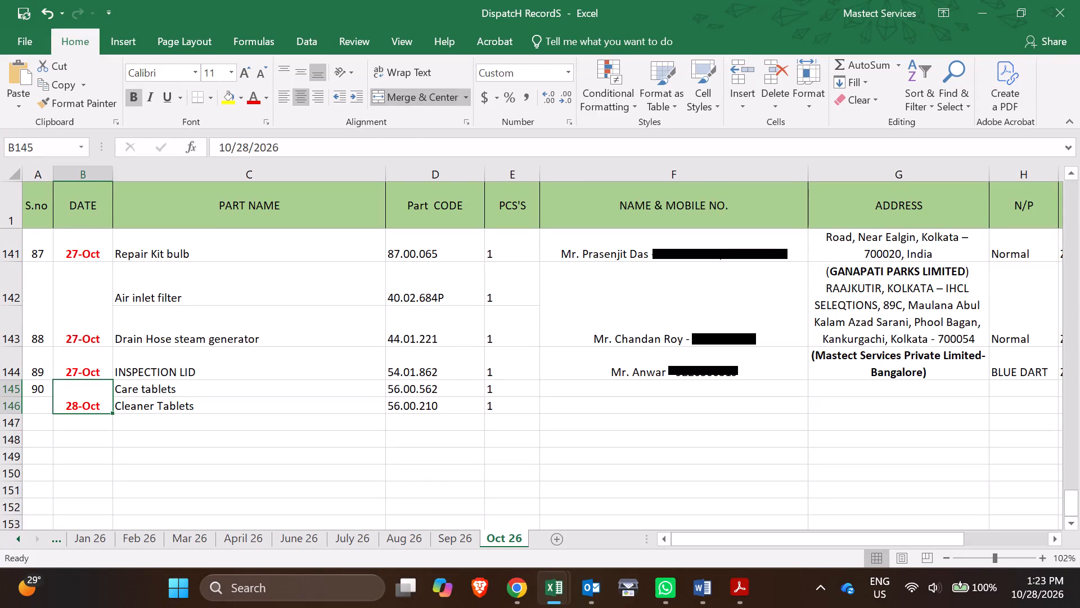
left_click(47, 387)
key("shift+Down")
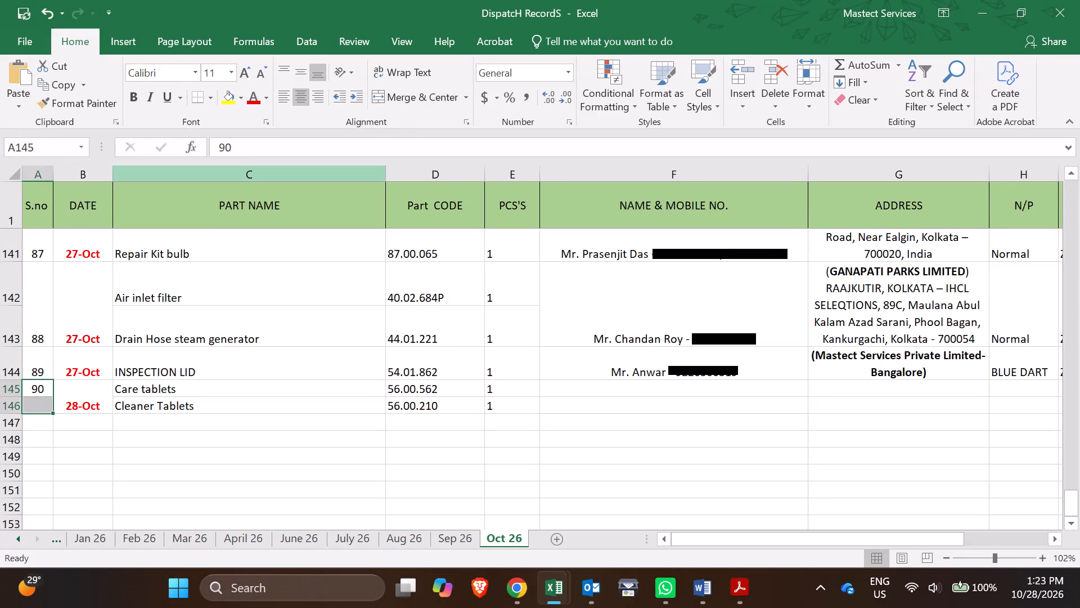
Merge and center the selected S.no cells of entry 90 across the Care tablets and Cleaner Tablets rows.
left_click(416, 95)
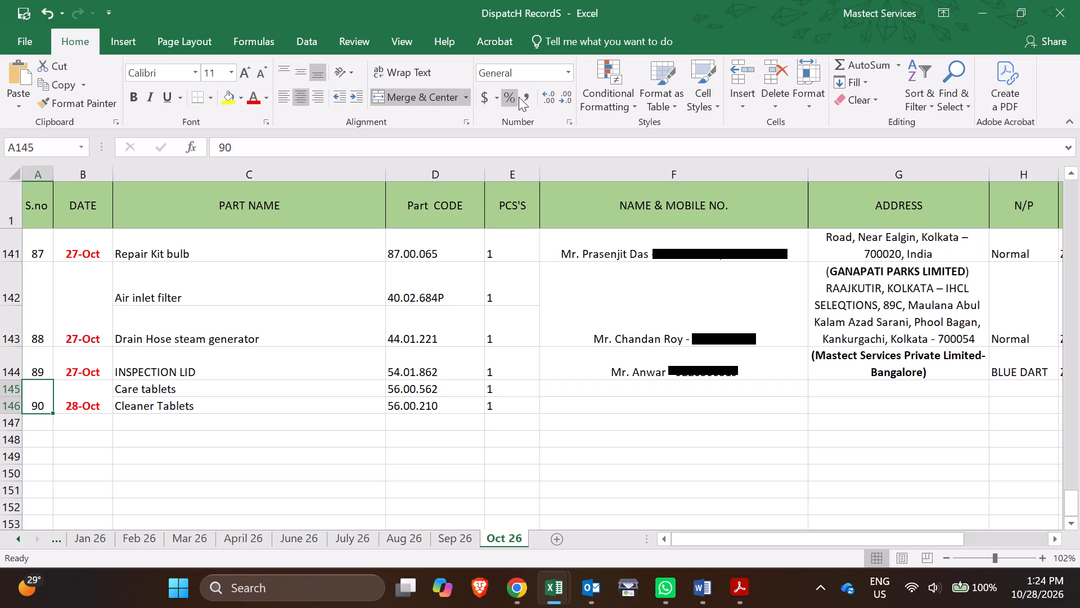
Merge and center the NAME & MOBILE NO., ADDRESS, N/P and Remark cells, each column separately, across the two rows of entry 90.
left_click(541, 391)
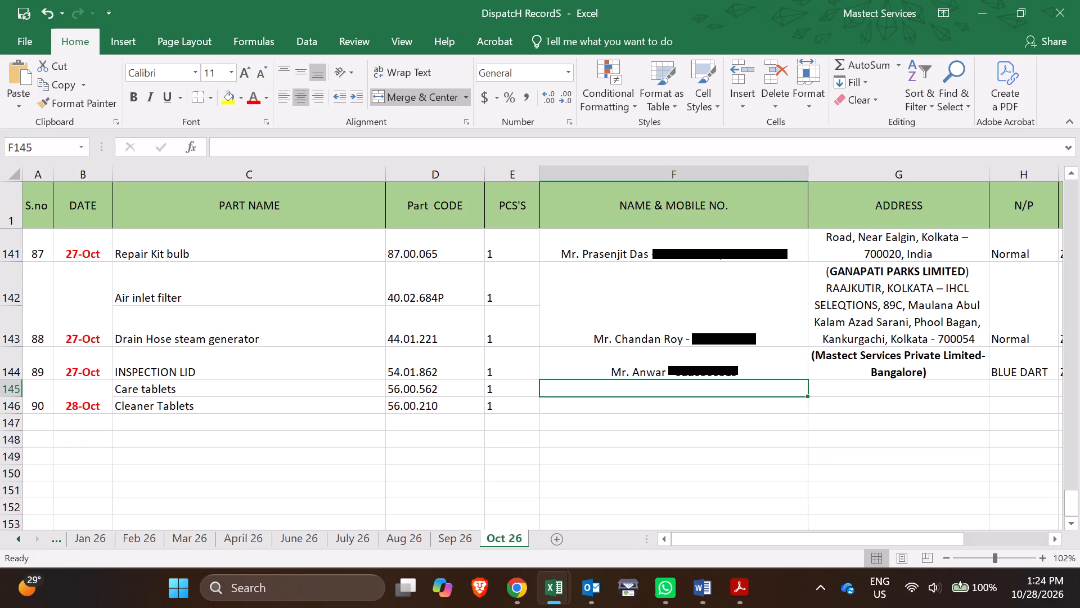
key("shift+Down")
left_click(407, 97)
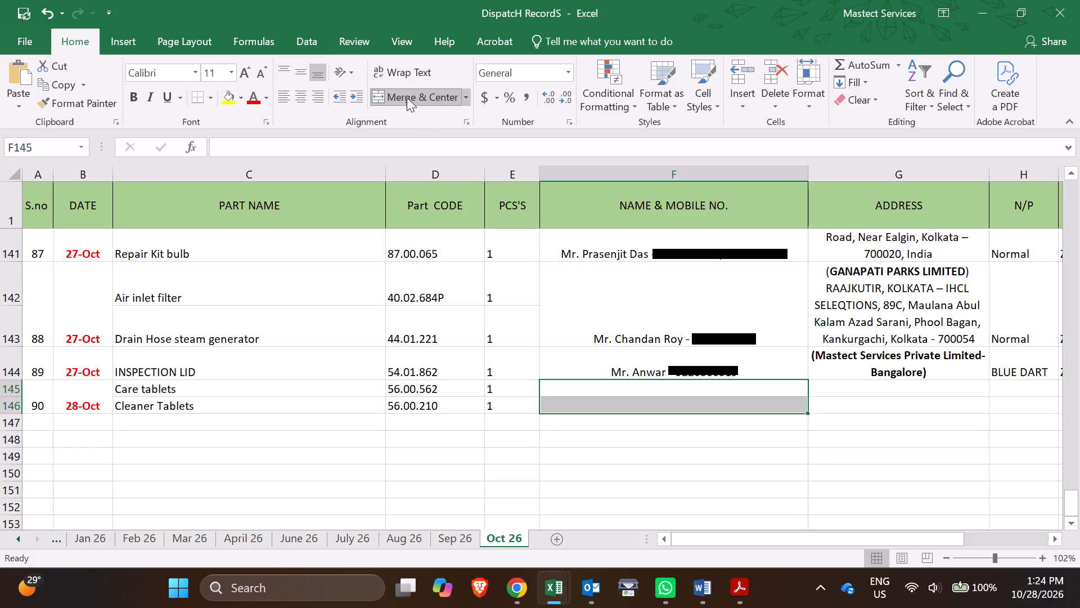
key("Right")
key("shift+Down")
left_click(407, 97)
key("Right")
key("shift+Down")
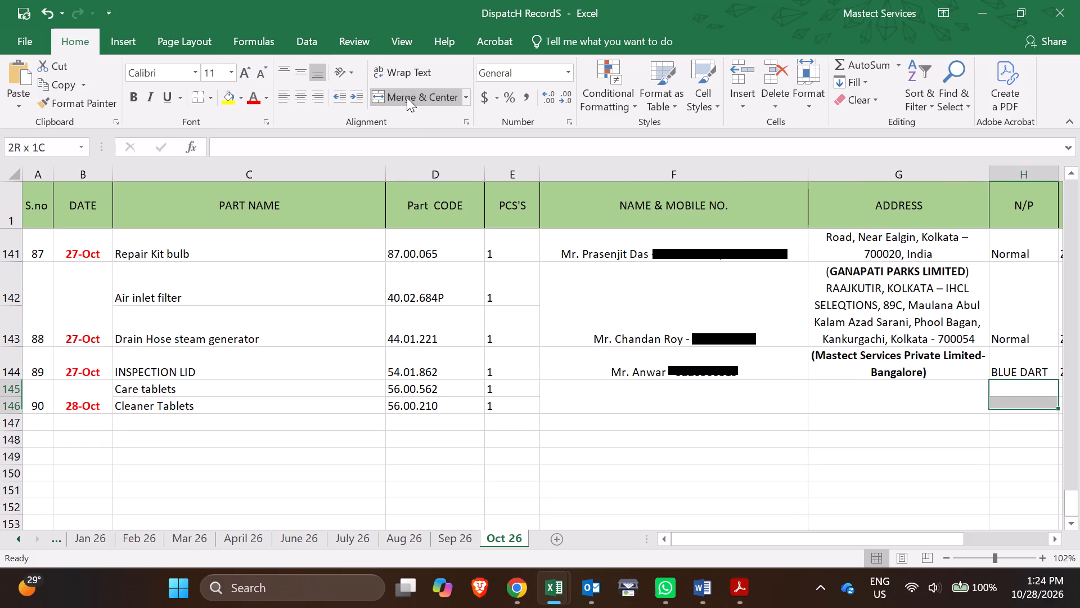
left_click(407, 97)
key("Right")
key("shift+Down")
left_click(407, 97)
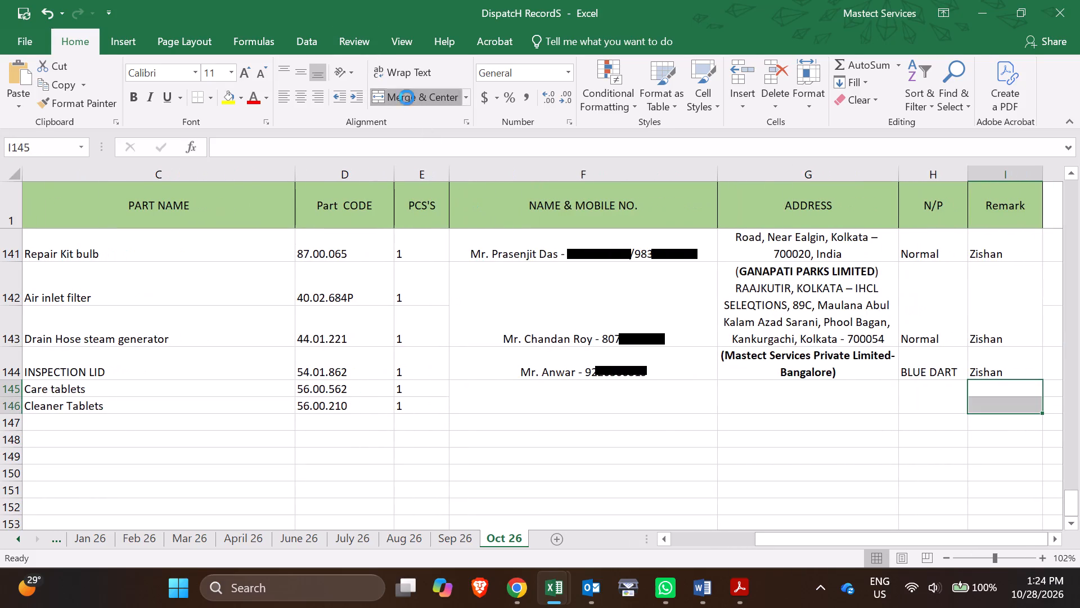
Save the dispatch records workbook and return to the recipient cells of entry 90.
key("Left")
key("Left")
key("Left")
key("Left")
key("ctrl+s")
key("Right")
key("Right")
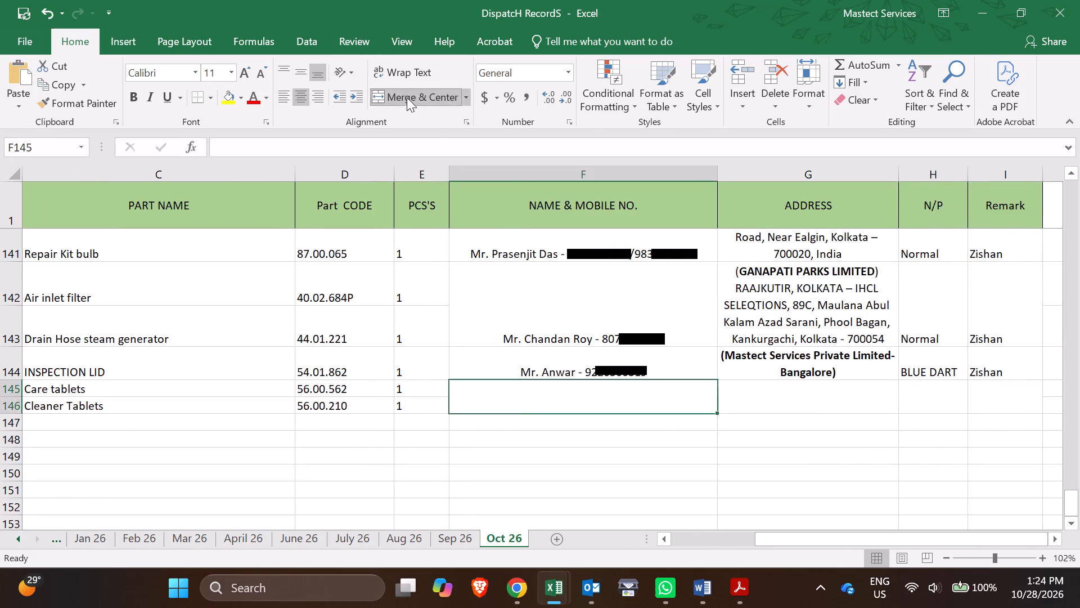
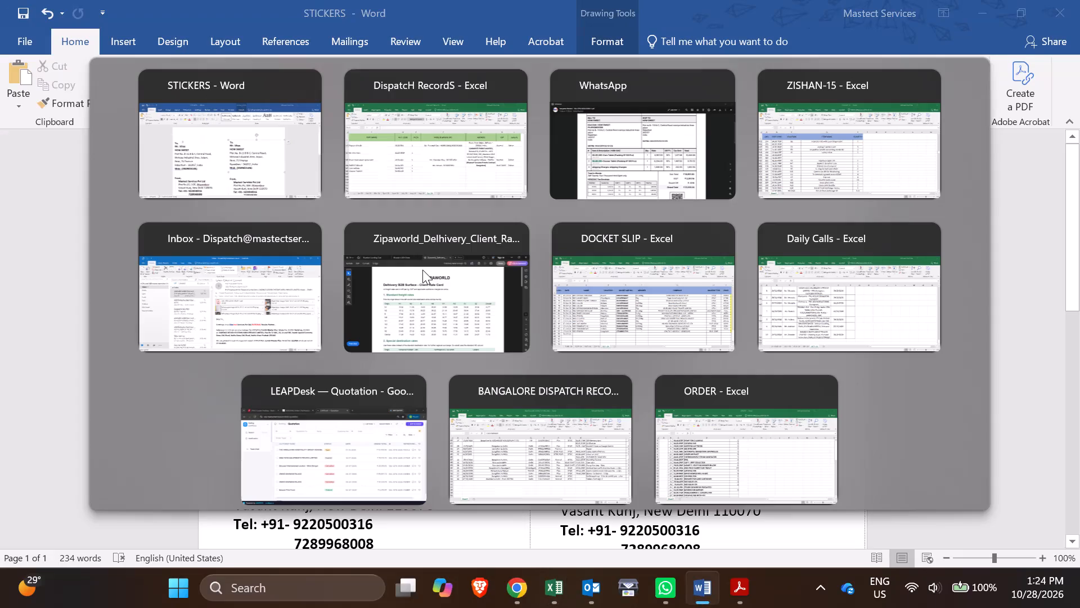
Copy the contact name from the HOW SWEET sticker in Word into entry 90's NAME & MOBILE NO. cell in Excel, followed by a spaced hyphen.
key("alt+Tab")
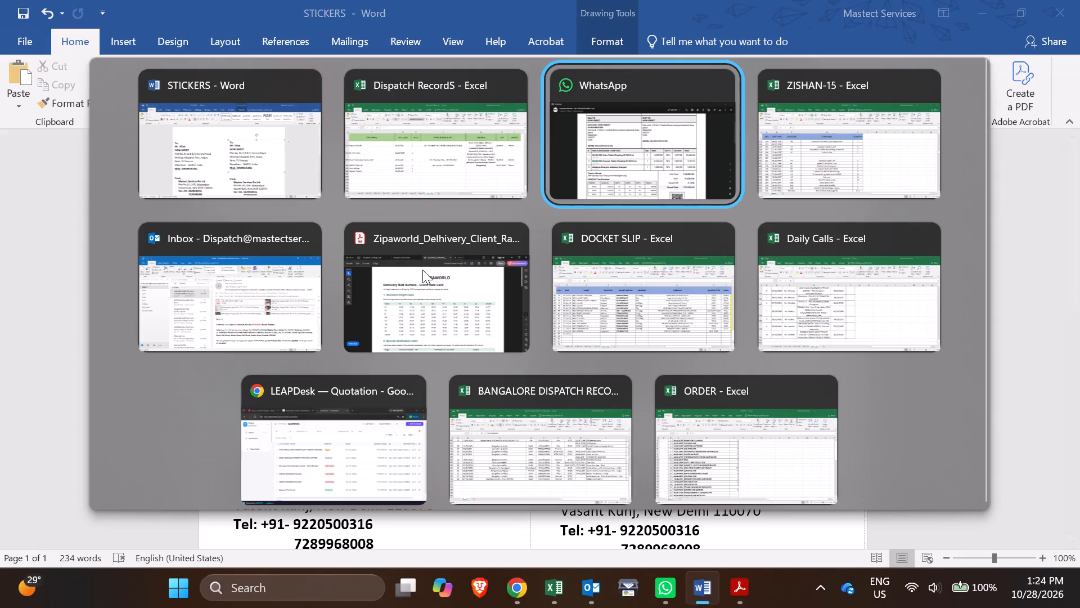
key("alt+Left")
key("alt+Tab")
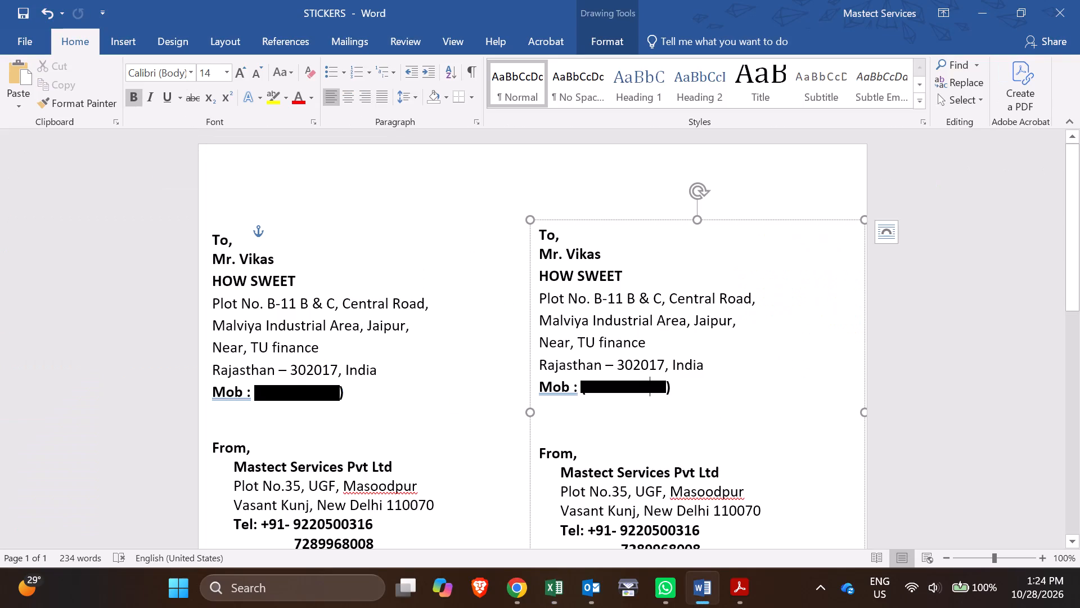
left_click(211, 261)
key("shift+Down")
key("shift+Left")
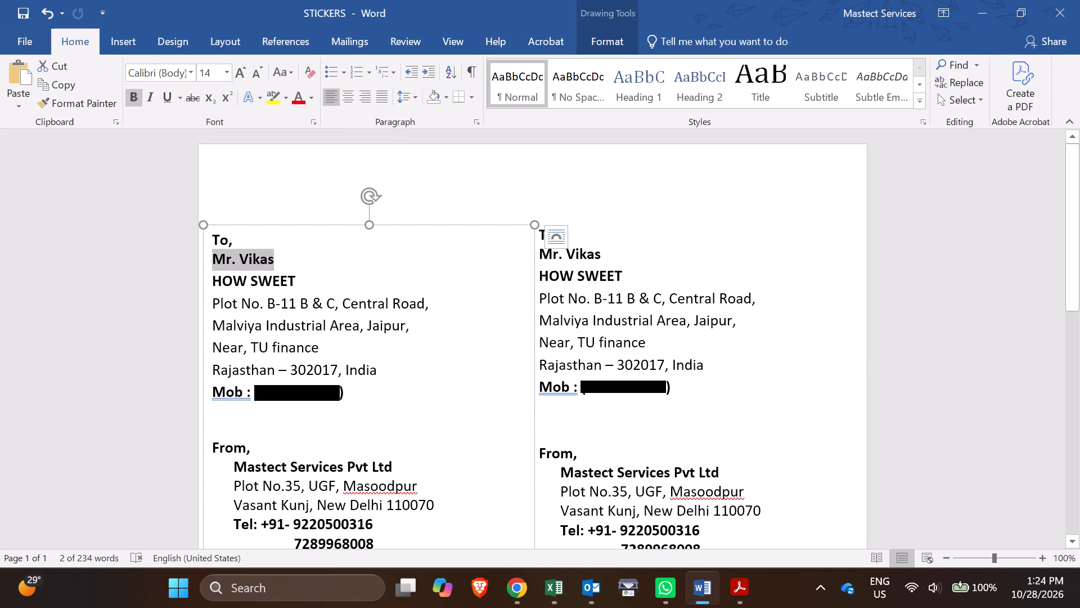
key("ctrl+c")
key("alt+Tab")
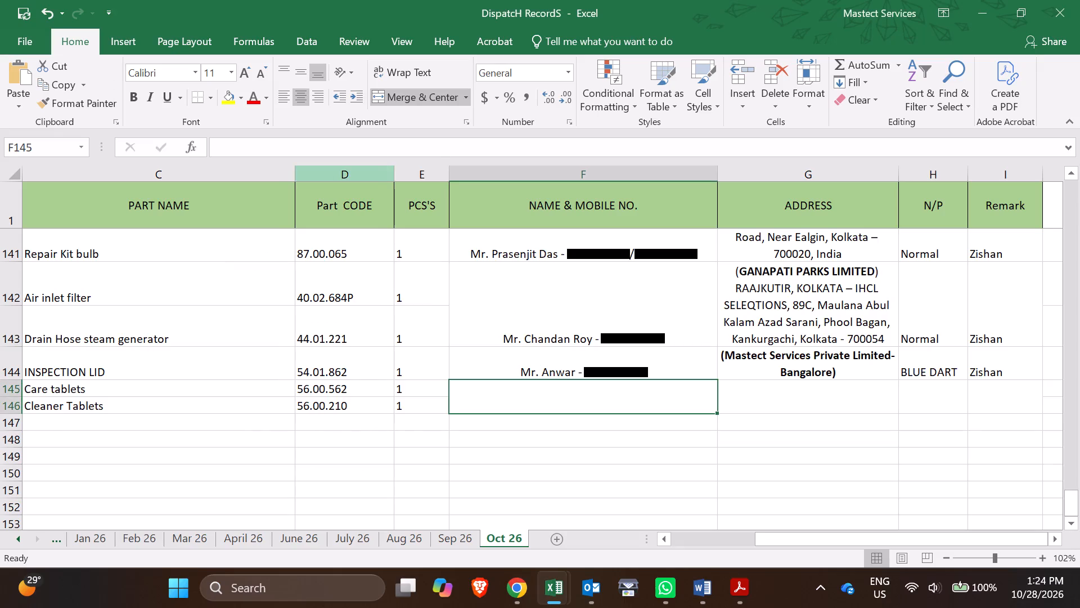
left_click(392, 148)
key("ctrl+v")
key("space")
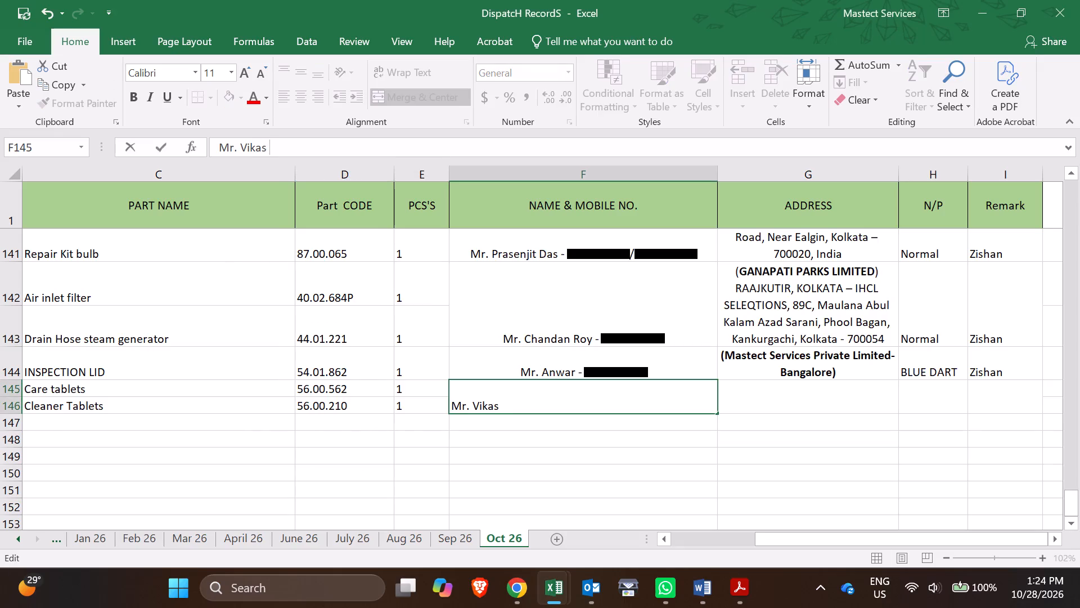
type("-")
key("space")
Append the contact's mobile number from the HOW SWEET sticker to entry 90's NAME & MOBILE NO. cell and save the workbook.
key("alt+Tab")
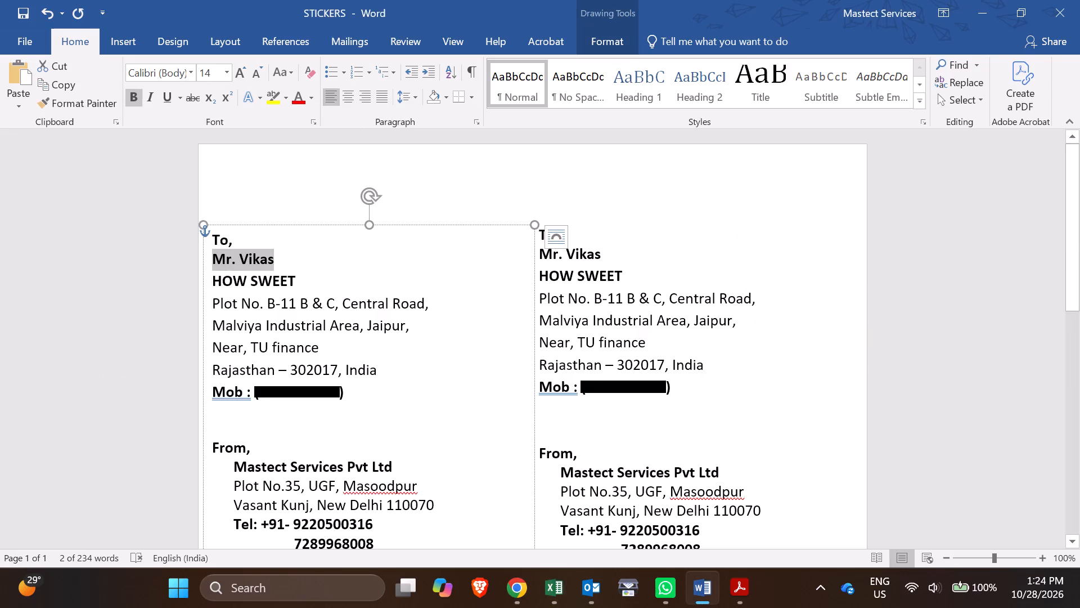
left_click(259, 390)
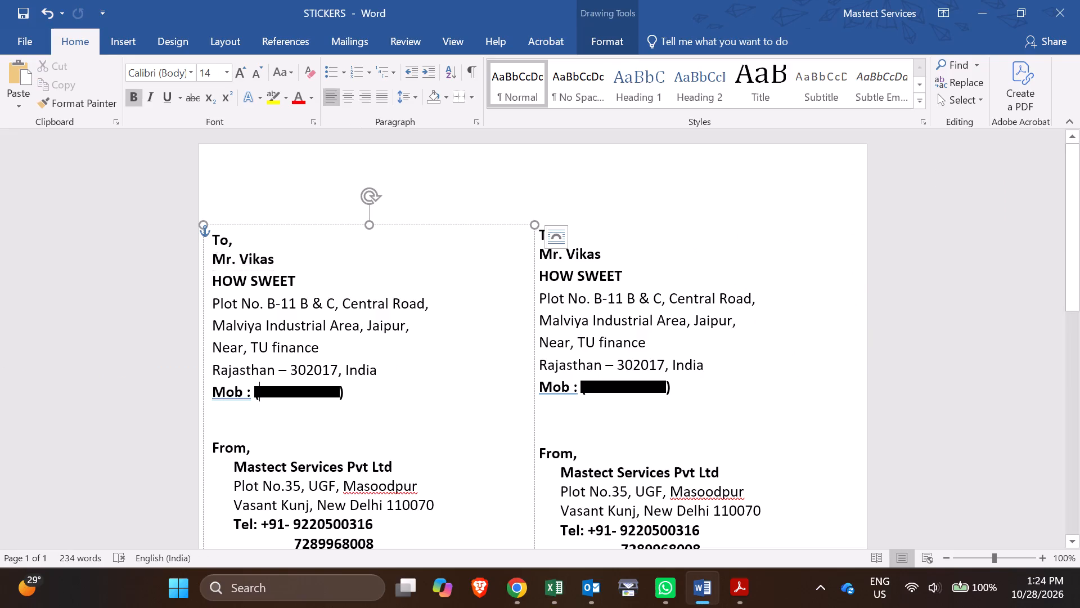
key("shift+Right")
key("shift+Right")
key("shift+Right")
key("shift+Right")
key("shift+Right")
key("shift+Right")
key("shift+Right")
key("shift+Right")
key("shift+Right")
key("shift+Right")
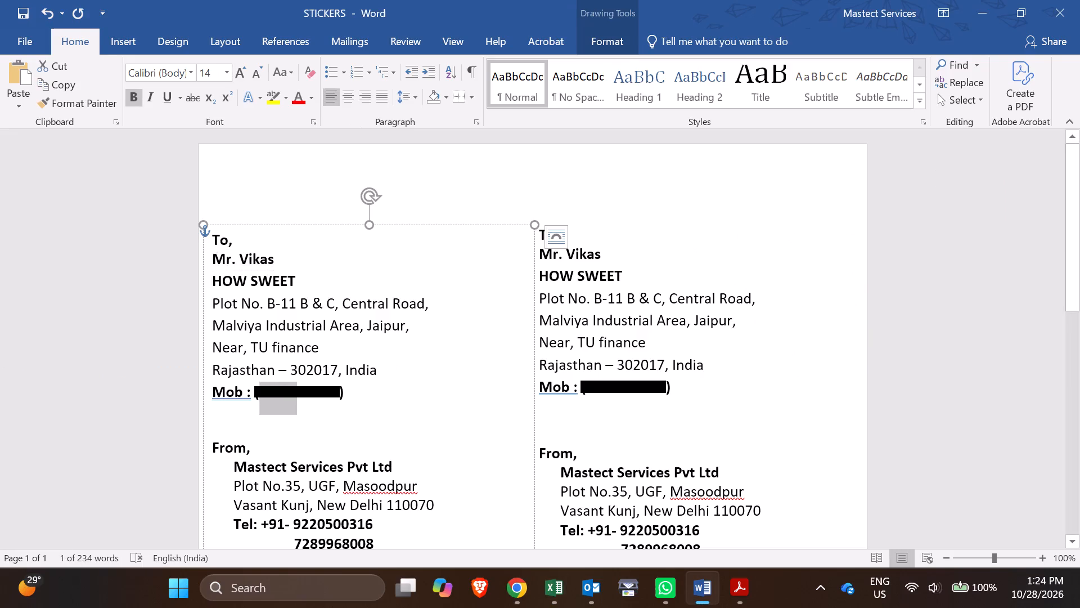
key("ctrl+c")
key("alt+Tab")
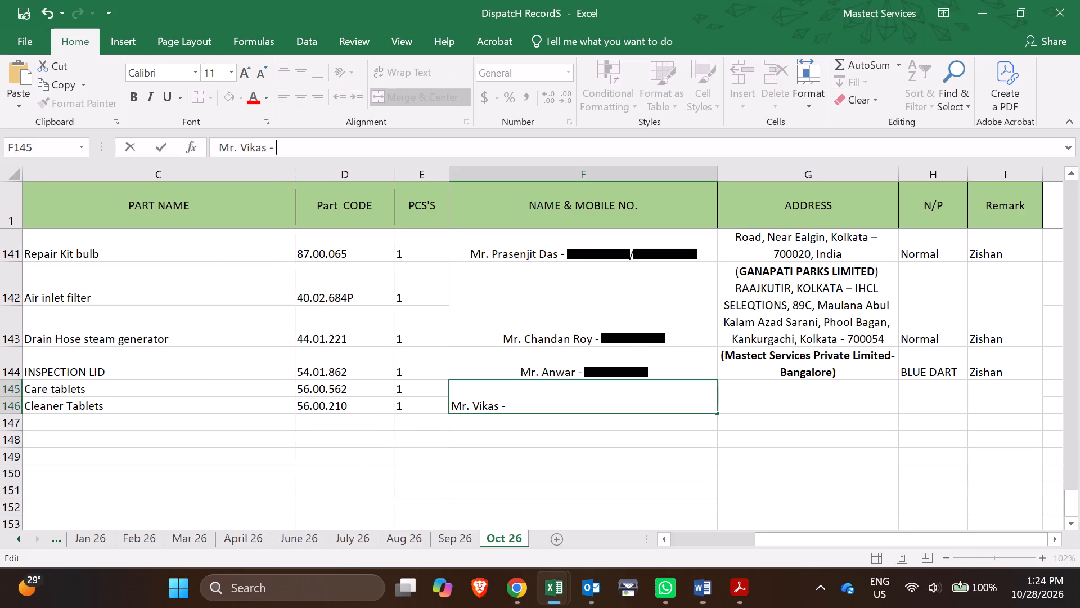
key("ctrl+v")
key("Return")
key("ctrl+s")
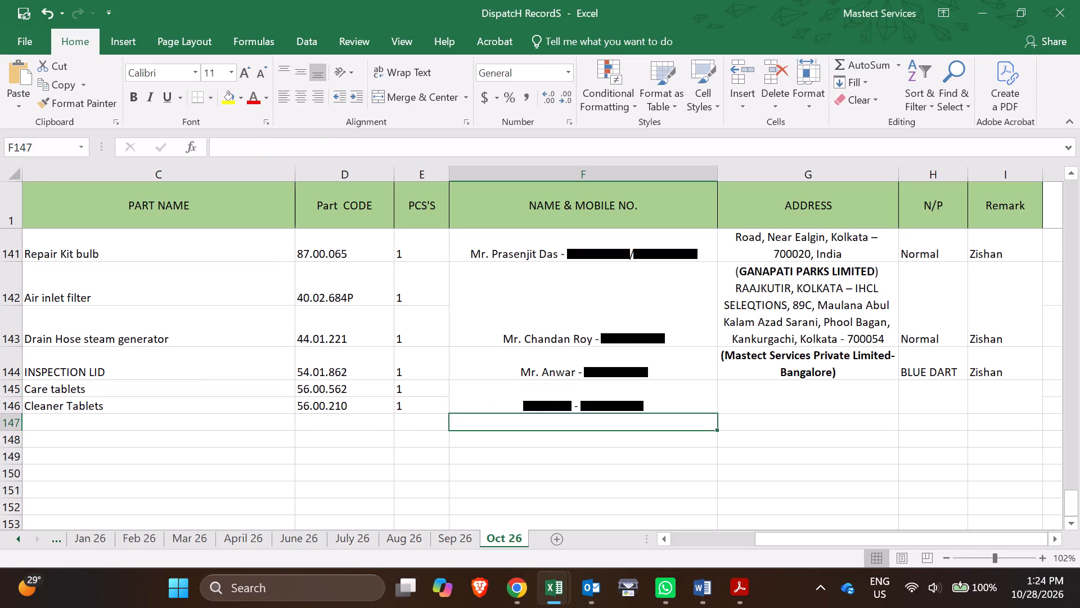
Start entry 90's ADDRESS cell with the company name from the sticker in parentheses, as (HOW SWEET), followed by a space.
key("Up")
key("Right")
key("alt+Tab")
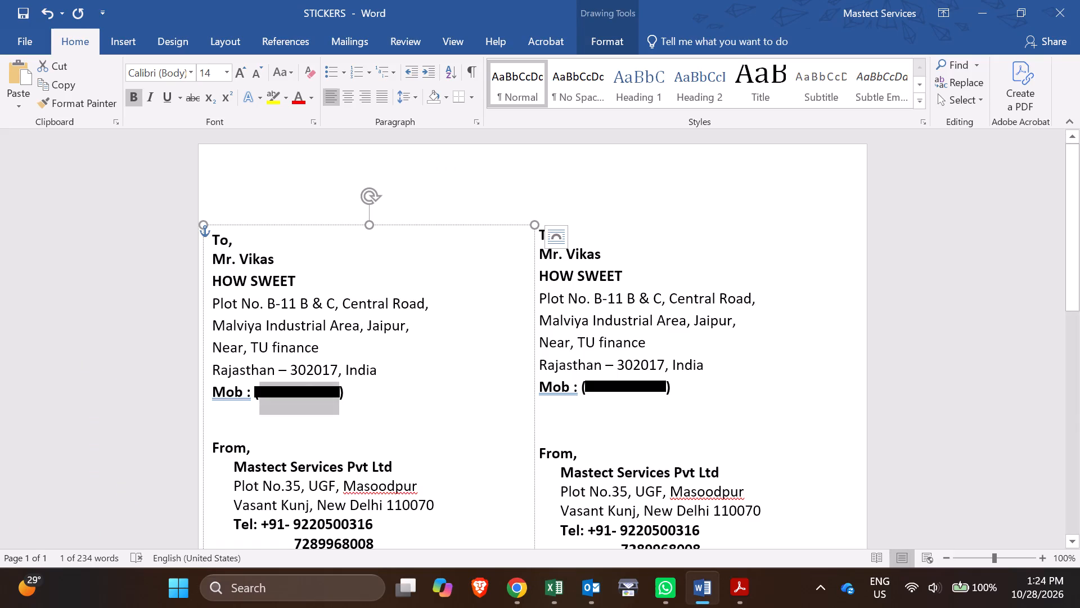
left_click(212, 282)
key("shift+Down")
key("shift+Left")
key("ctrl+c")
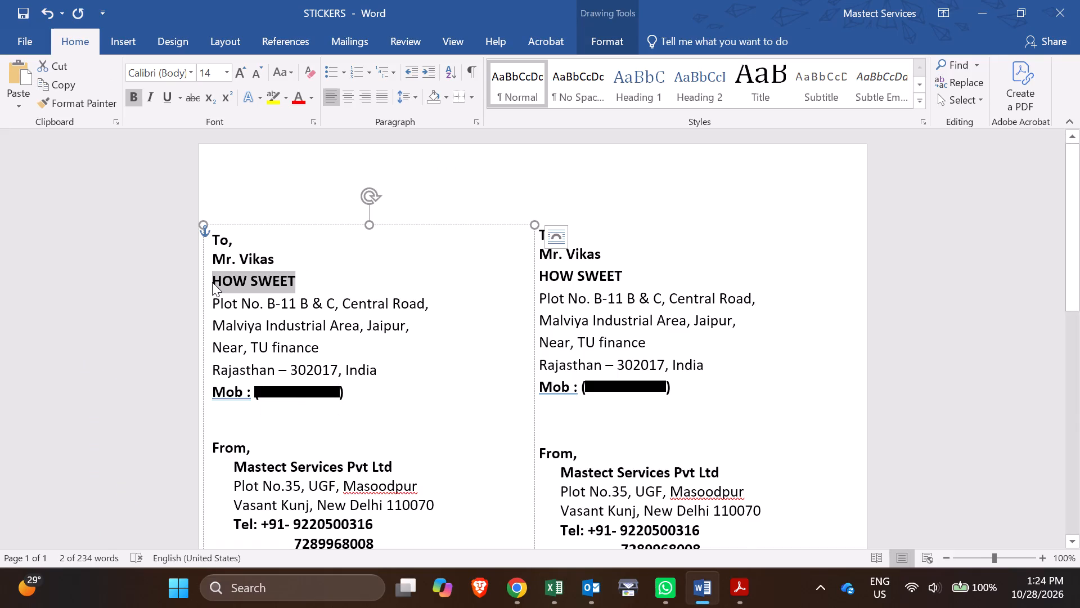
key("alt+Tab")
left_click(313, 146)
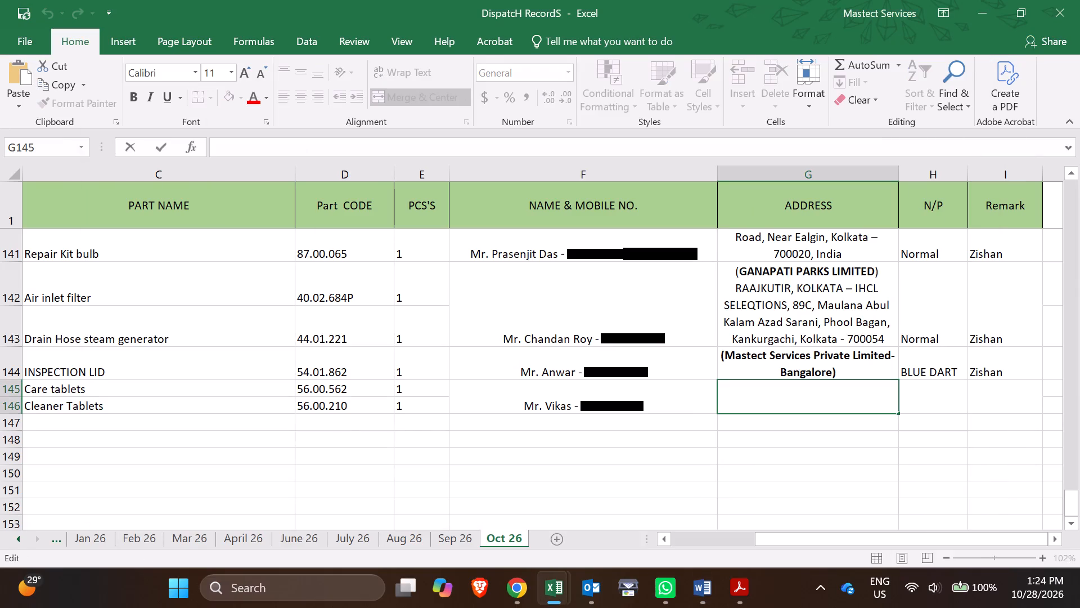
key("shift+parenleft")
key("ctrl+v")
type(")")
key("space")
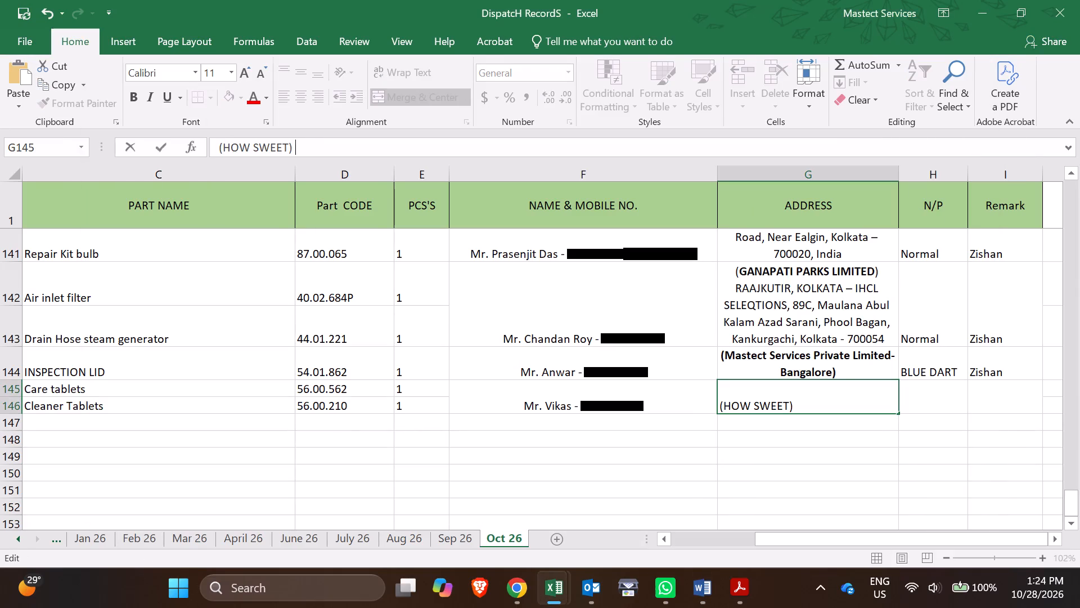
Append the plot and road line of the HOW SWEET sticker address to entry 90's ADDRESS cell, followed by a space.
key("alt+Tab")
left_click(213, 309)
key("shift+Down")
key("shift+Left")
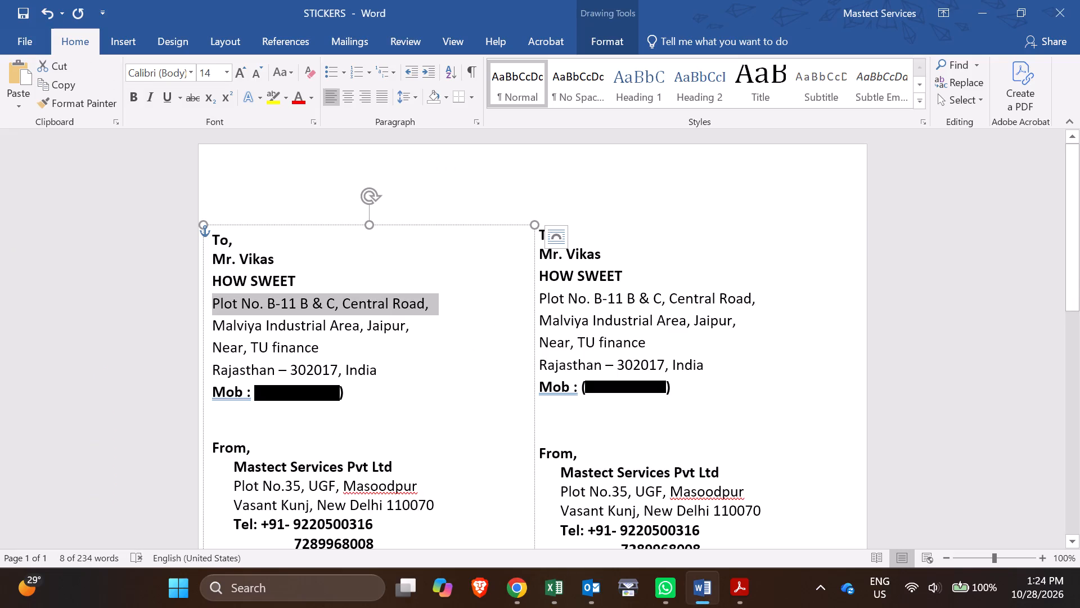
key("ctrl+c")
key("alt+Tab")
key("ctrl+v")
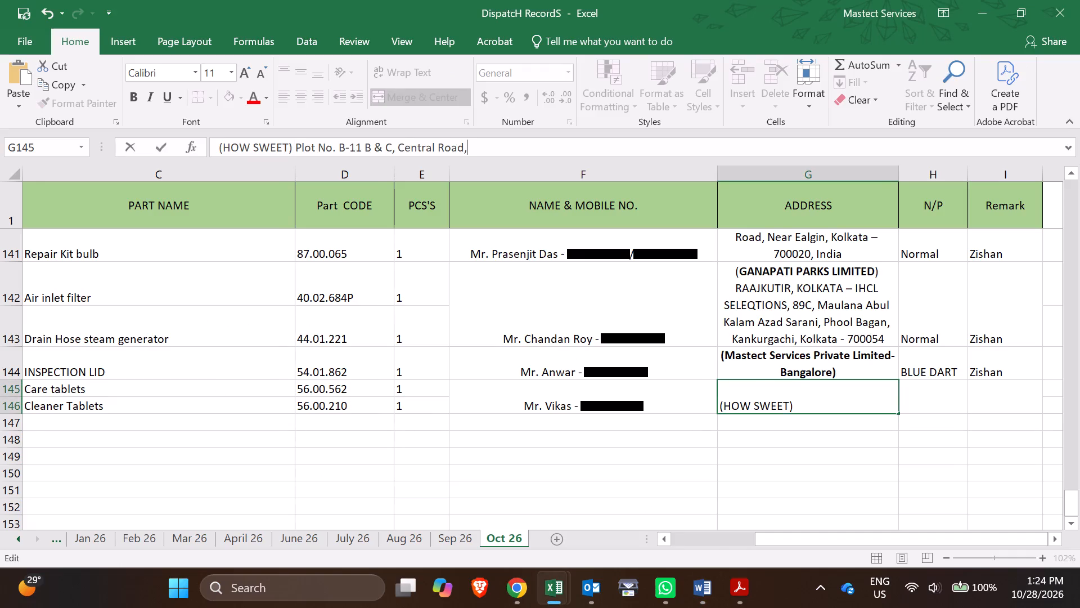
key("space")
Append the industrial area and city line of the HOW SWEET sticker to entry 90's ADDRESS cell, followed by a space.
key("alt+Tab")
left_click(214, 332)
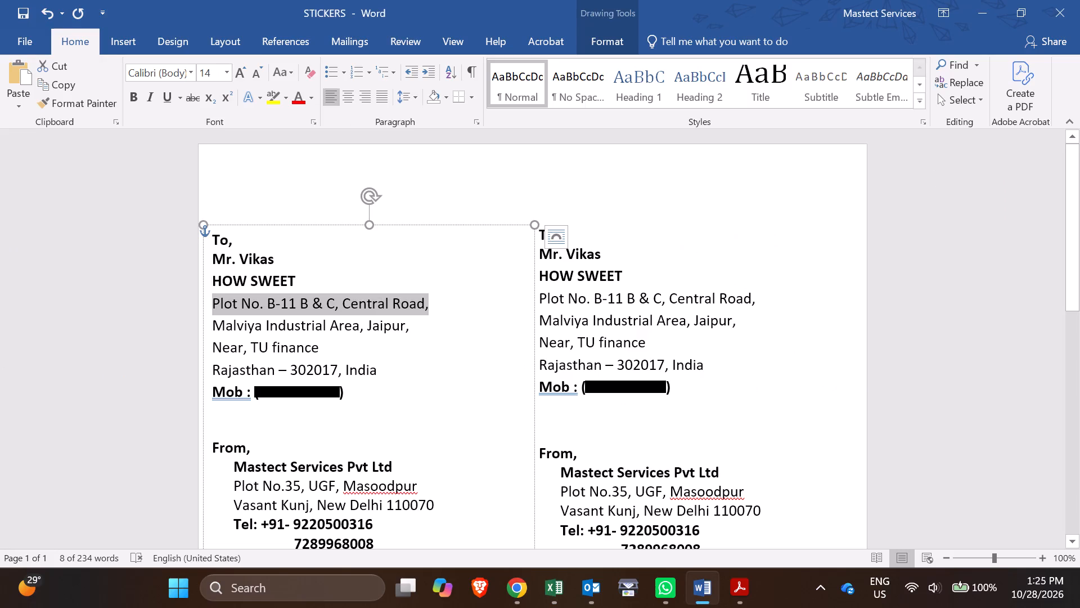
key("shift+Down")
key("shift+Left")
key("ctrl+c")
key("alt+Tab")
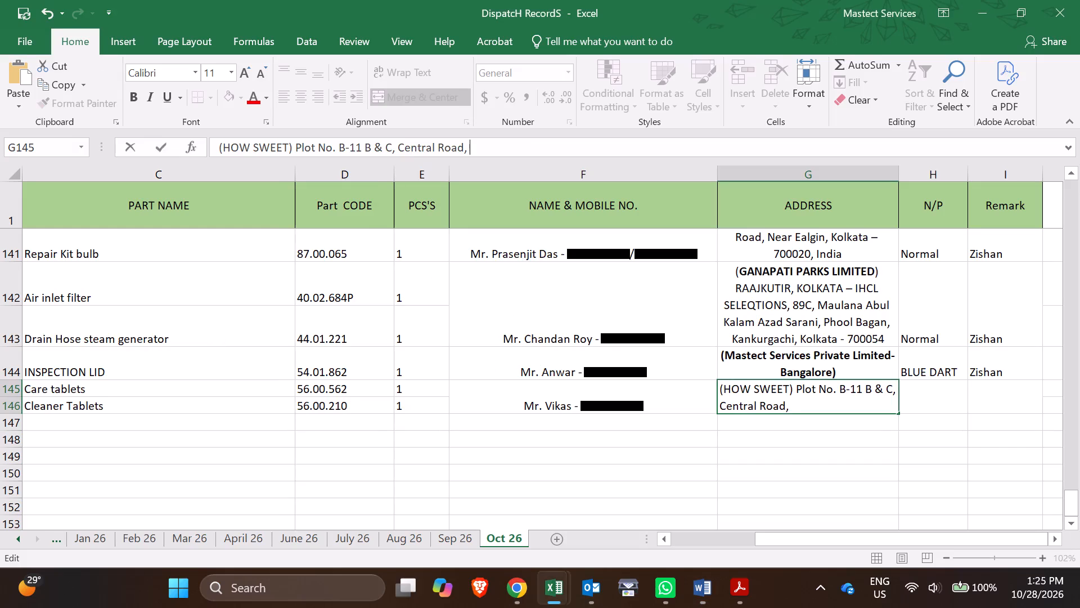
key("ctrl+v")
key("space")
Append the landmark line of the HOW SWEET sticker address to the end of entry 90's ADDRESS cell.
key("alt+Tab")
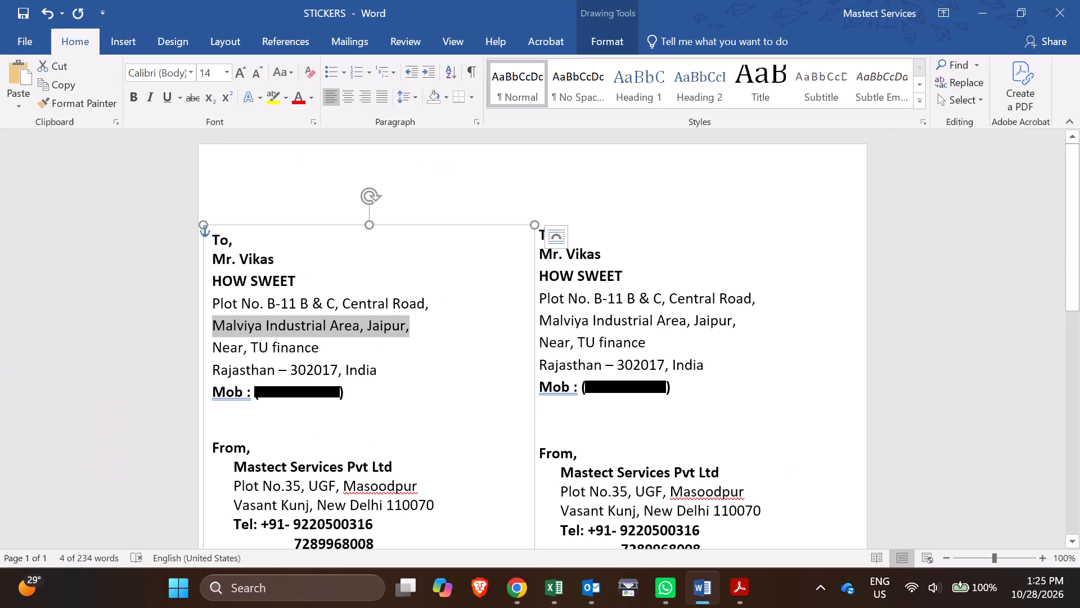
left_click(216, 350)
key("shift+Down")
key("ctrl+c")
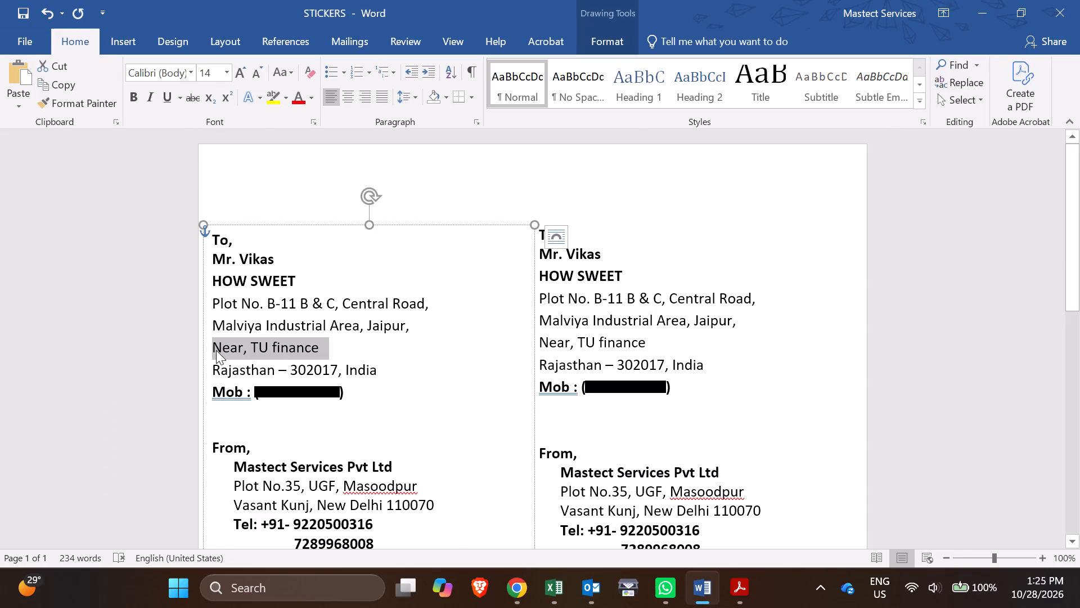
key("alt+Tab")
key("ctrl+v")
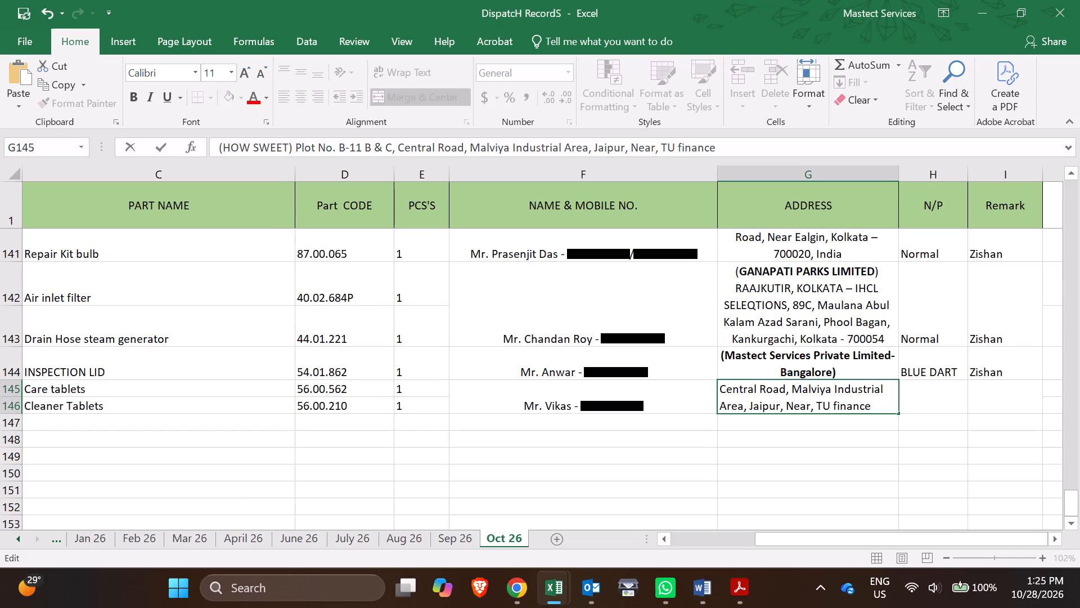
Append the state, postal code and country line from the STICKERS label to the HOW SWEET address in DispatcH RecordS and save.
type(",")
key("space")
key("alt+Tab")
left_click(215, 364)
key("shift+Down")
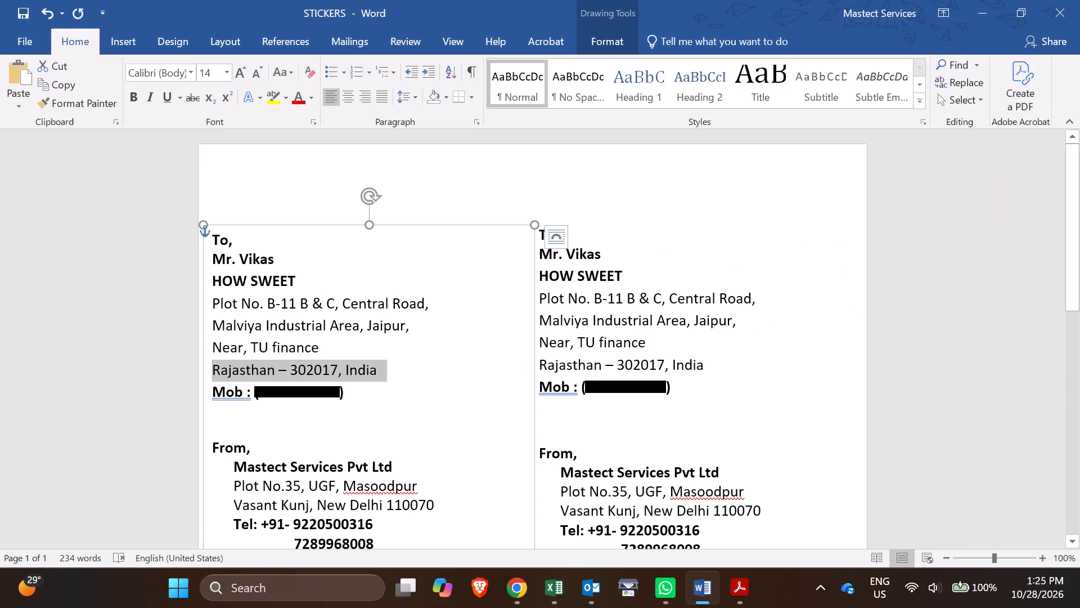
key("shift+Left")
key("ctrl+c")
key("alt+Tab")
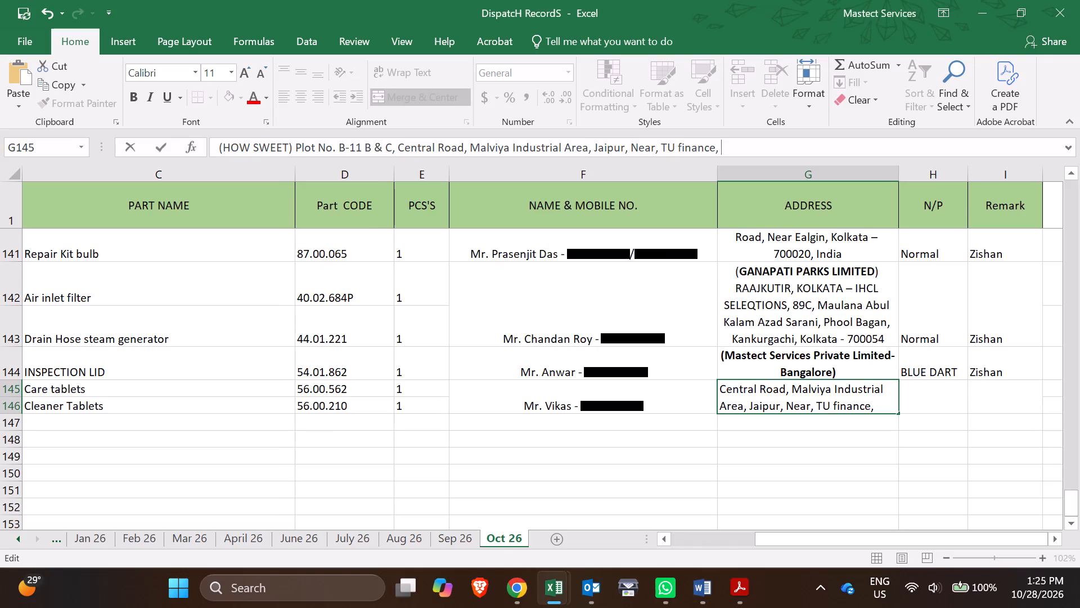
key("ctrl+v")
key("Return")
key("ctrl+s")
key("Up")
Switch to the ZISHAN-15 stock workbook, save it, and look up the row for part code 40.04.639.
key("alt+Tab")
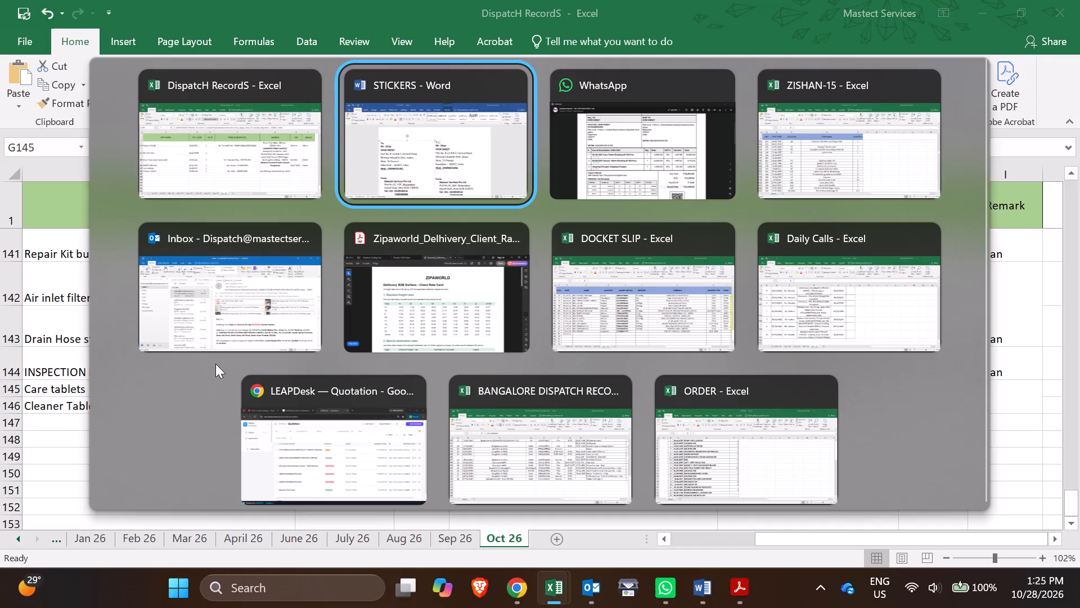
key("alt+Right")
key("alt+Right")
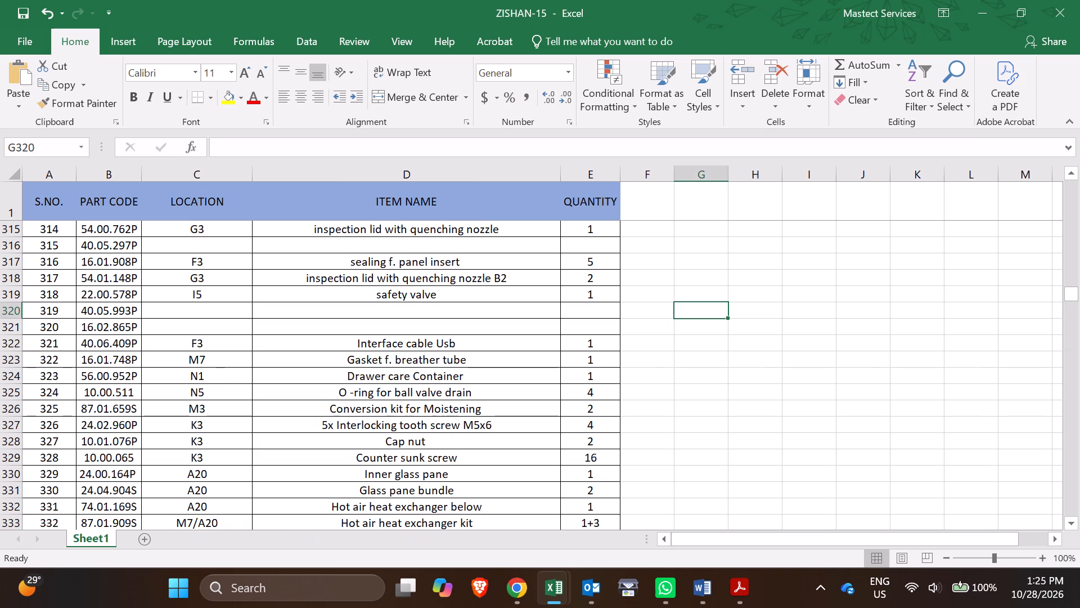
key("ctrl+s")
key("ctrl+s")
key("ctrl+f")
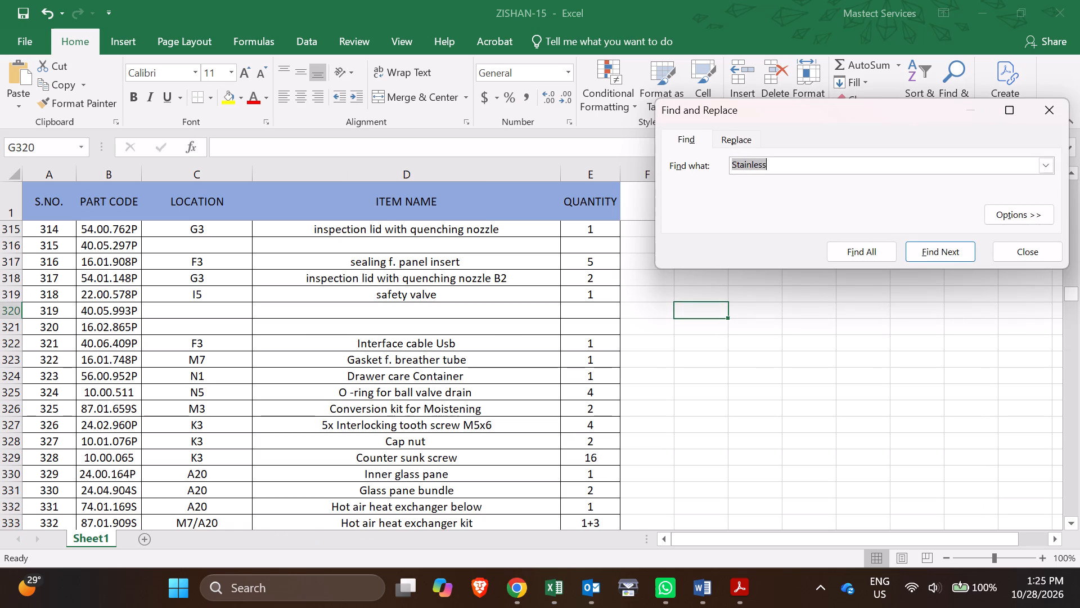
key("BackSpace")
left_click(632, 334)
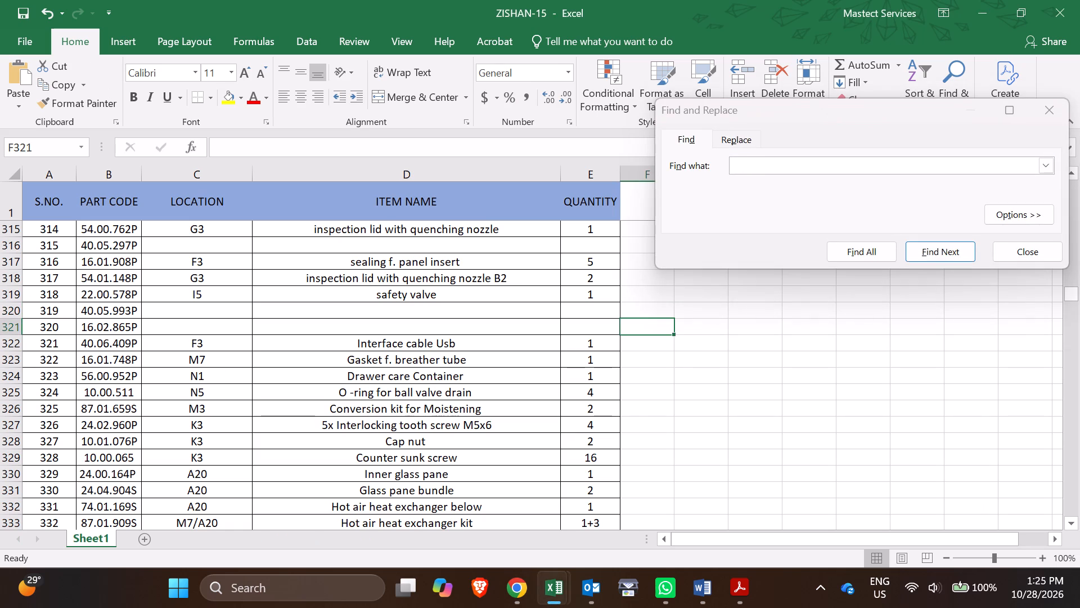
left_click(771, 164)
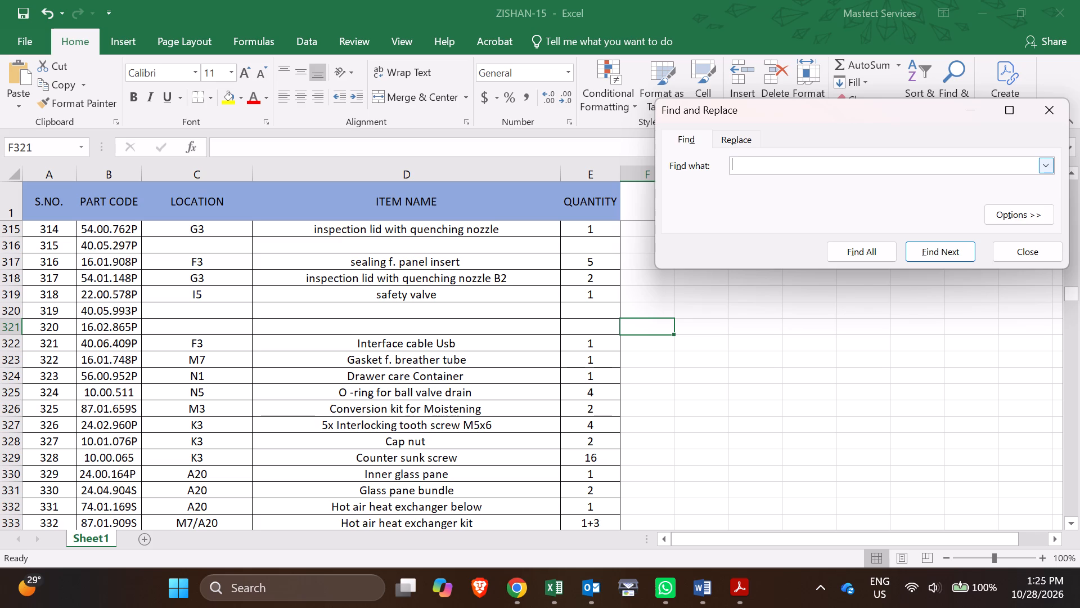
type("40.04.")
key("6")
type("39")
key("Return")
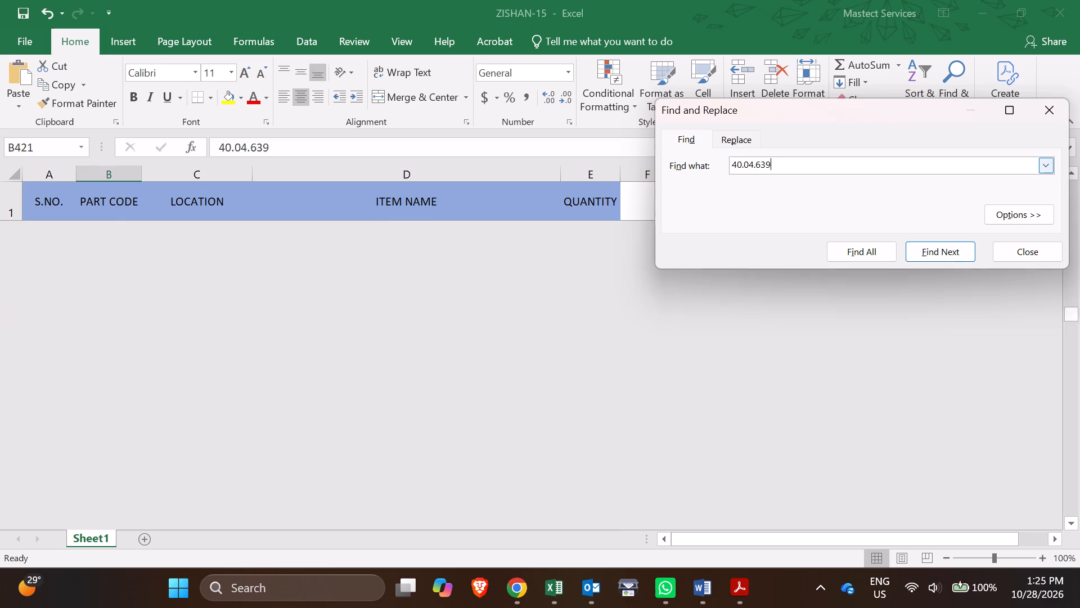
key("Return")
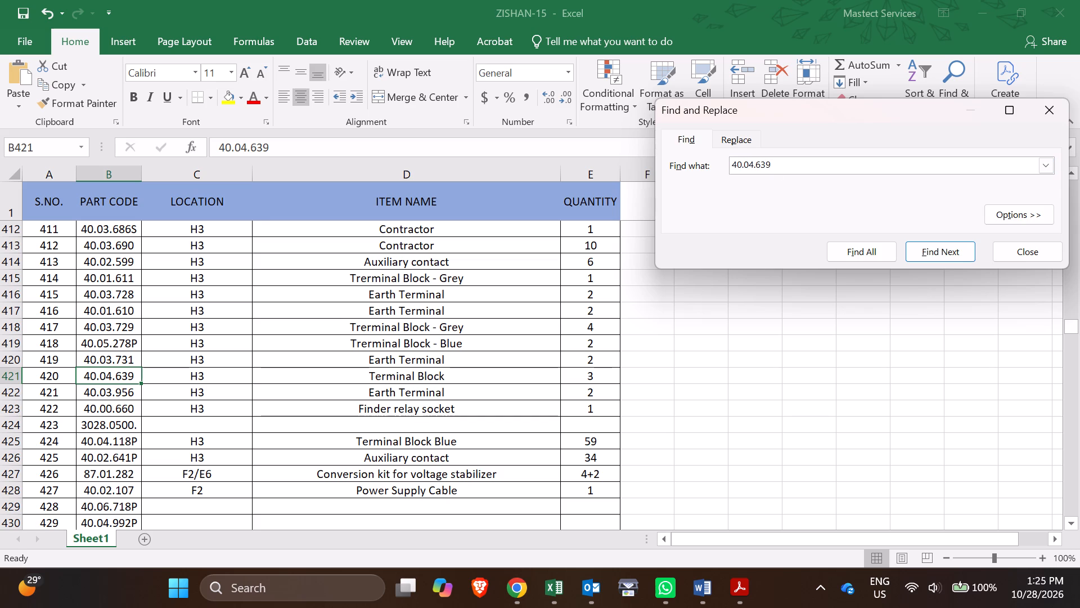
left_click(0, 375)
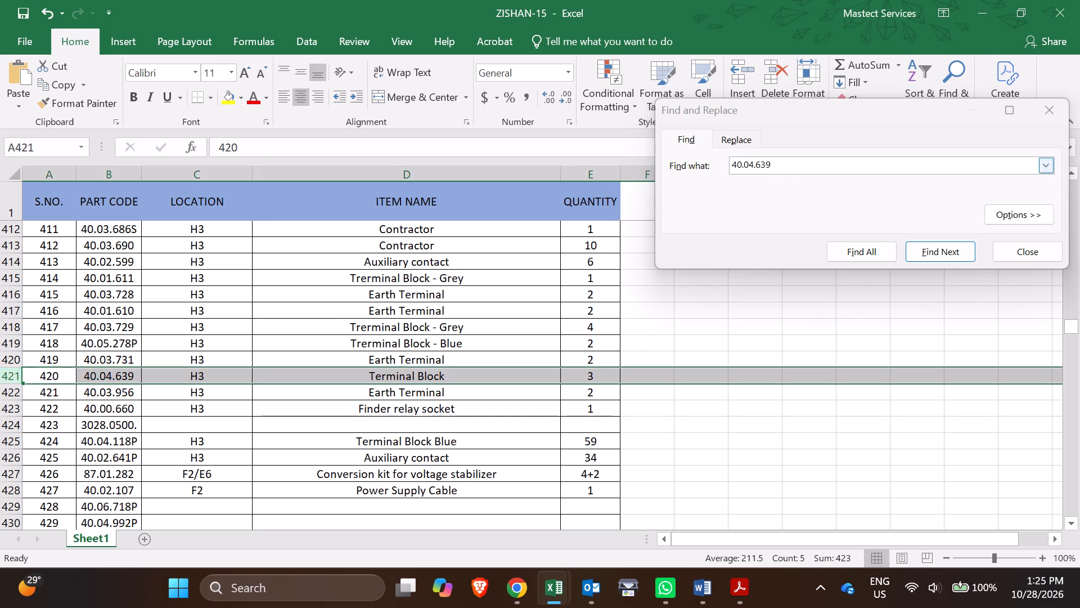
left_click(834, 165)
left_click(706, 319)
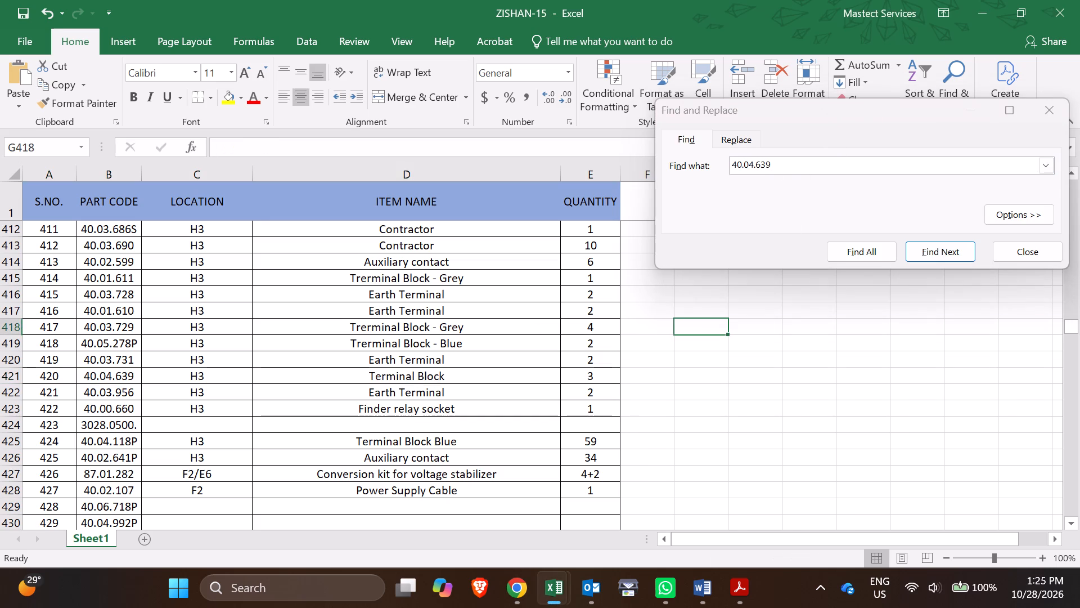
Search the ZISHAN-15 stock list for part code 40.05.278.
left_click(801, 155)
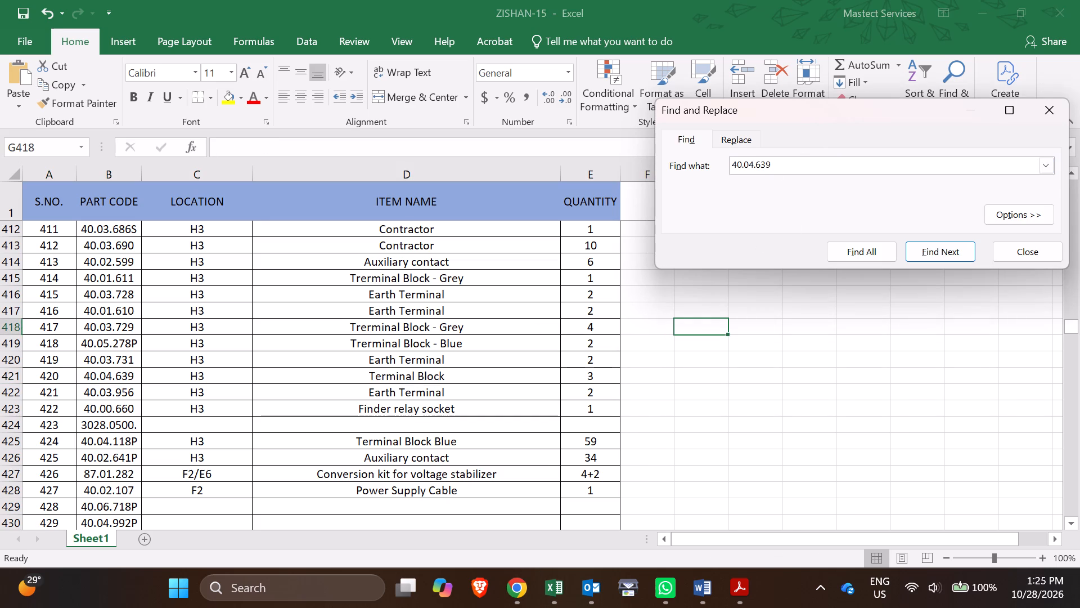
key("BackSpace")
key("BackSpace")
key("BackSpace")
key("BackSpace")
key("BackSpace")
key("BackSpace")
type("05.")
type("278")
key("Return")
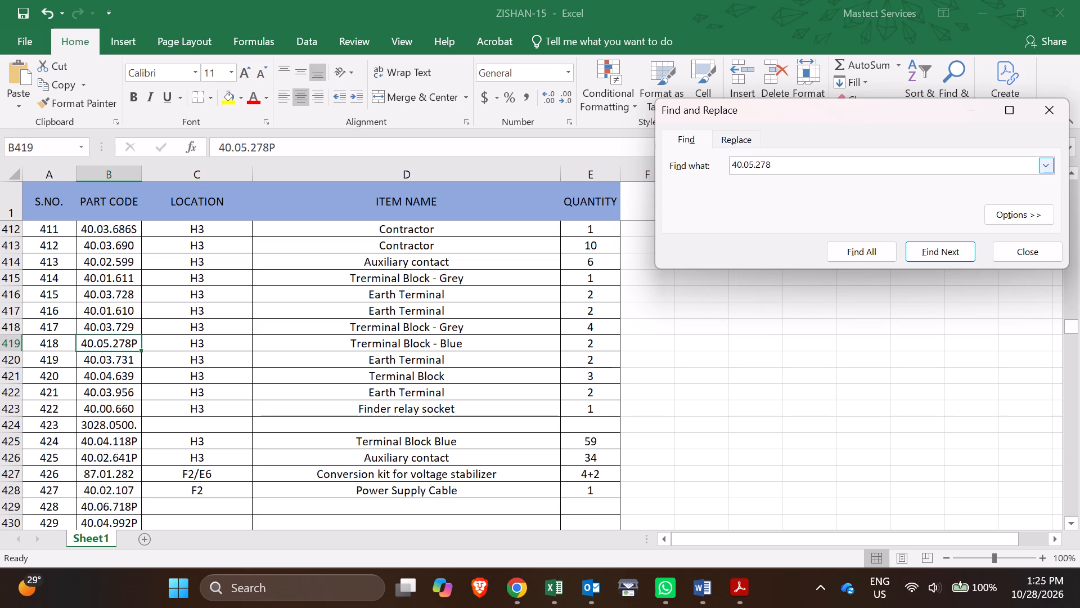
key("Return")
Search the ZISHAN-15 stock list for part code 40.05.260.
key("BackSpace")
key("BackSpace")
key("BackSpace")
key("2")
type("60")
key("Return")
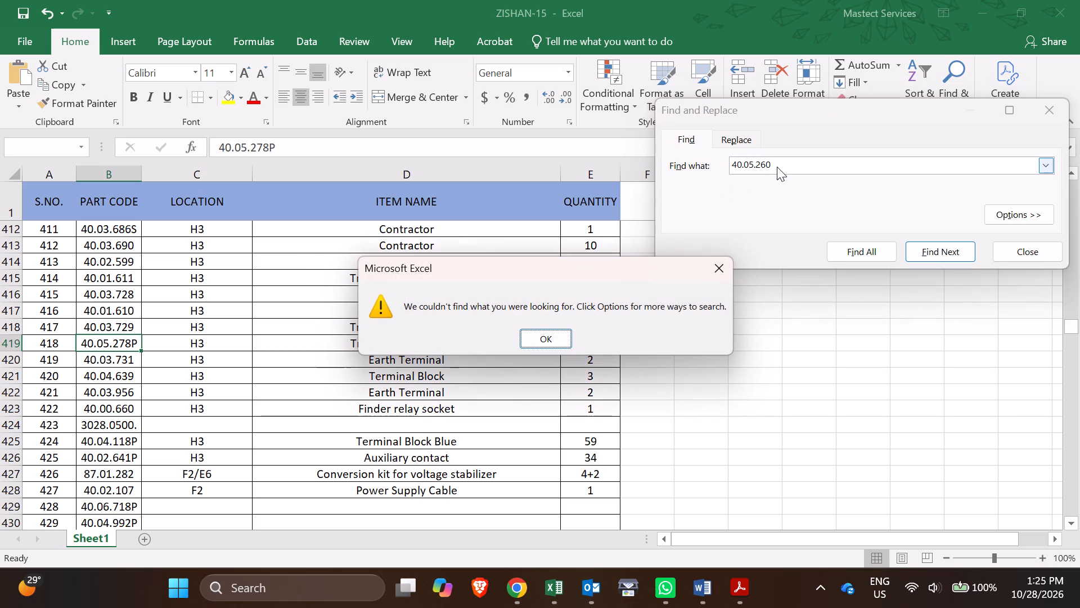
key("Return")
key("Return")
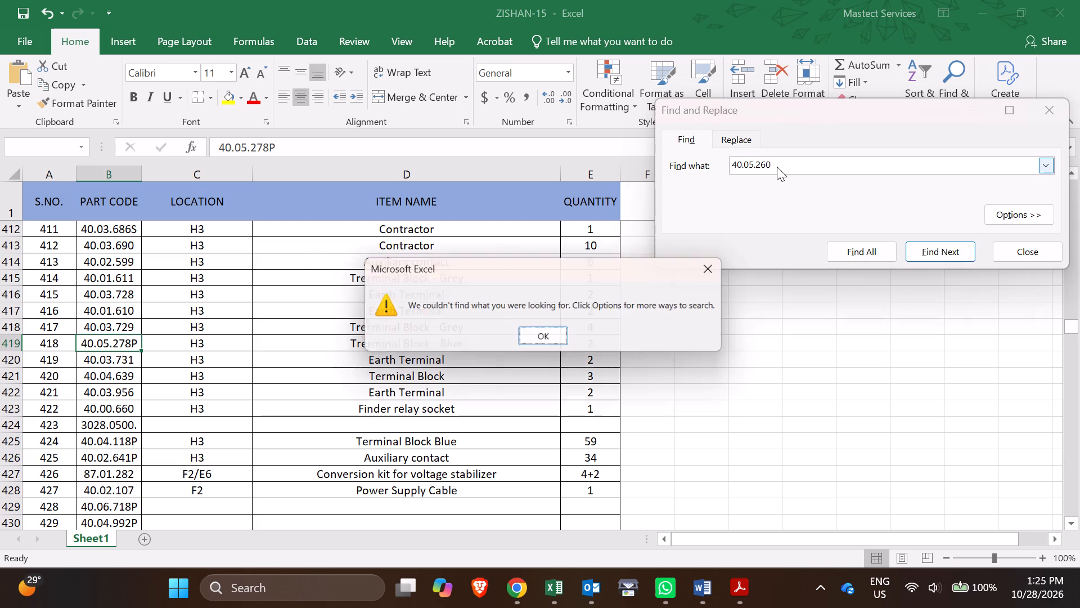
key("Return")
Search the ZISHAN-15 stock list for part code 87.01.076 and go through all its occurrences.
key("BackSpace")
key("BackSpace")
key("BackSpace")
key("BackSpace")
key("BackSpace")
key("BackSpace")
key("BackSpace")
key("BackSpace")
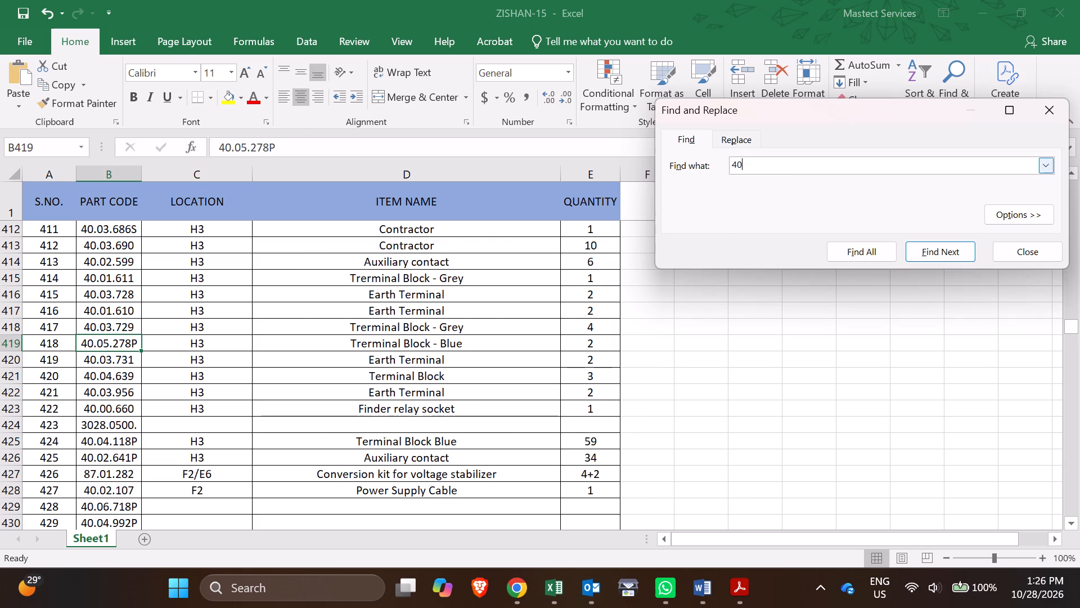
key("BackSpace")
key("BackSpace")
key("BackSpace")
type("87.01.")
type("076")
key("Return")
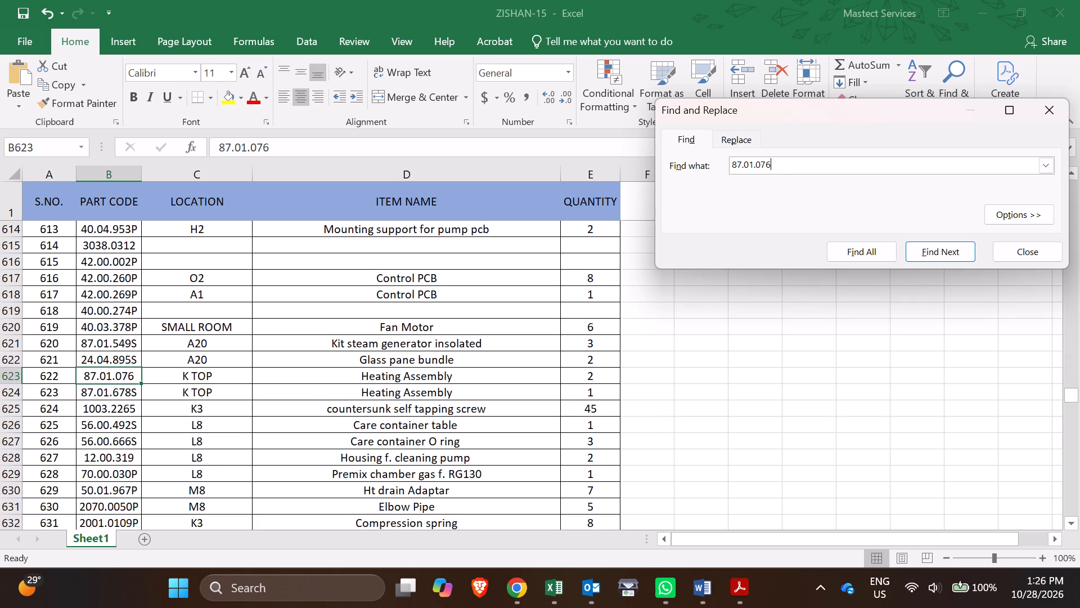
key("Return")
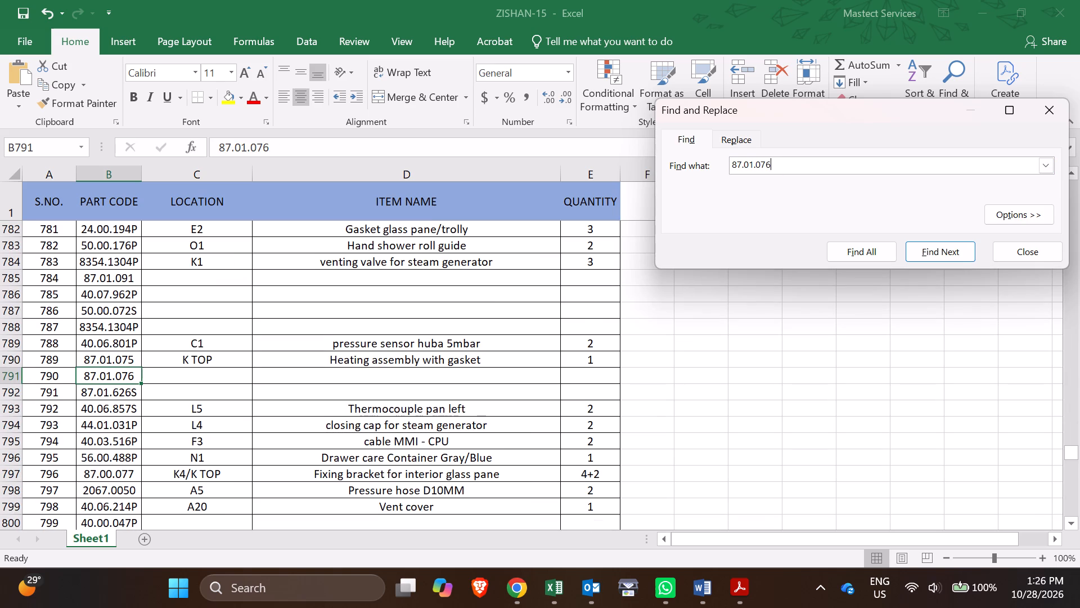
key("Return")
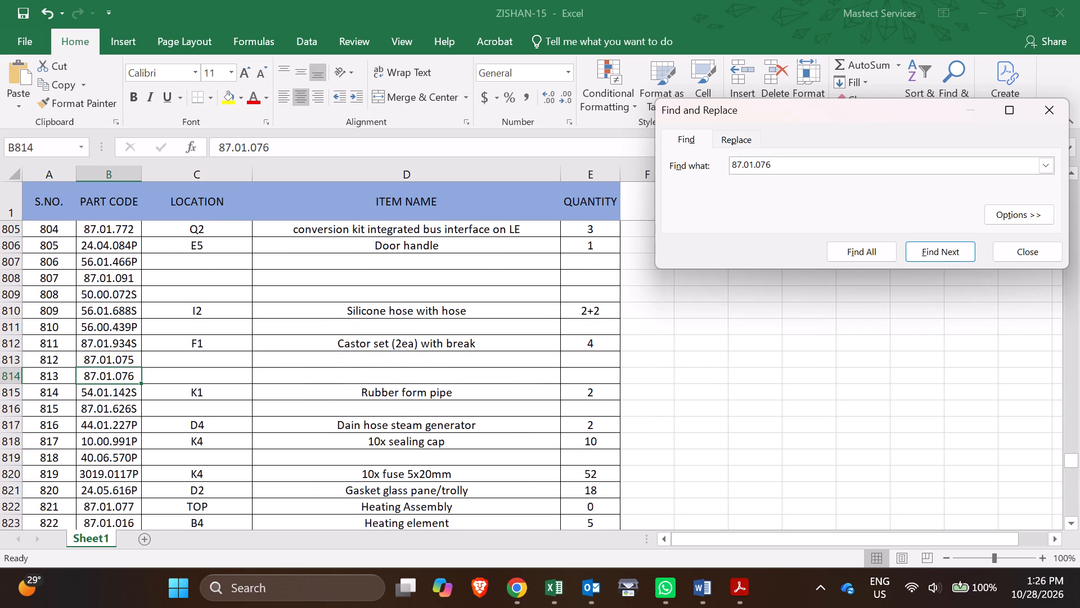
key("Return")
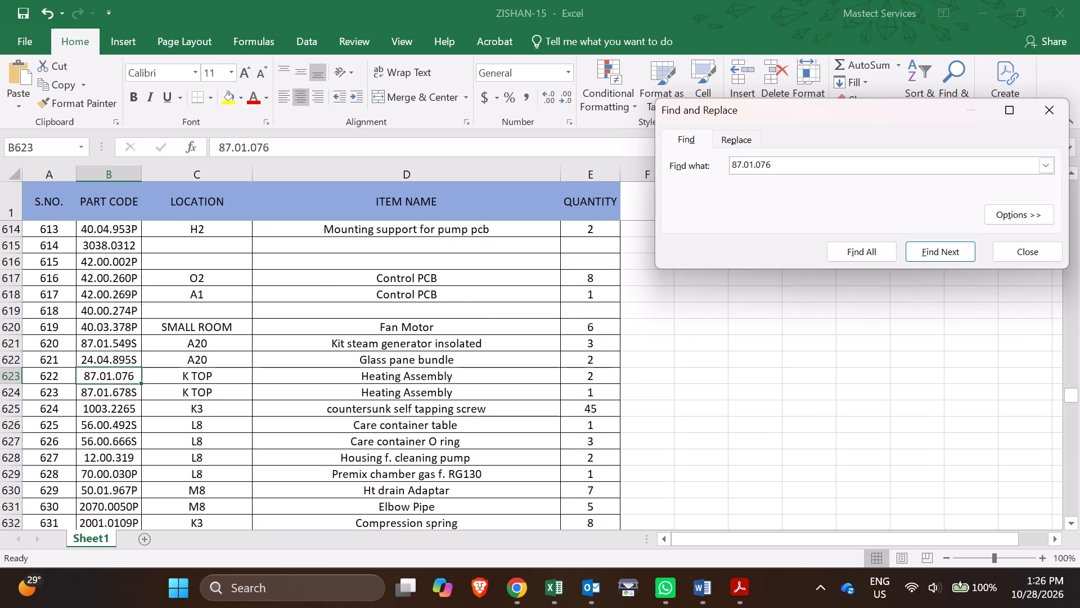
Search the ZISHAN-15 stock list for part code 40.03.410.
double_click(854, 161)
key("BackSpace")
type("40.03.")
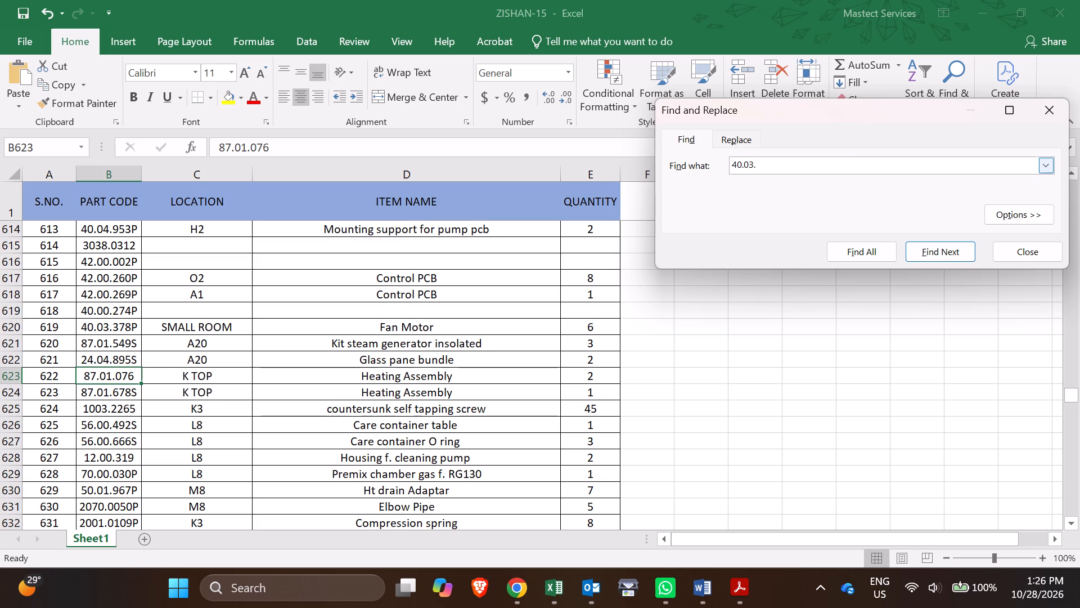
type("410")
key("Return")
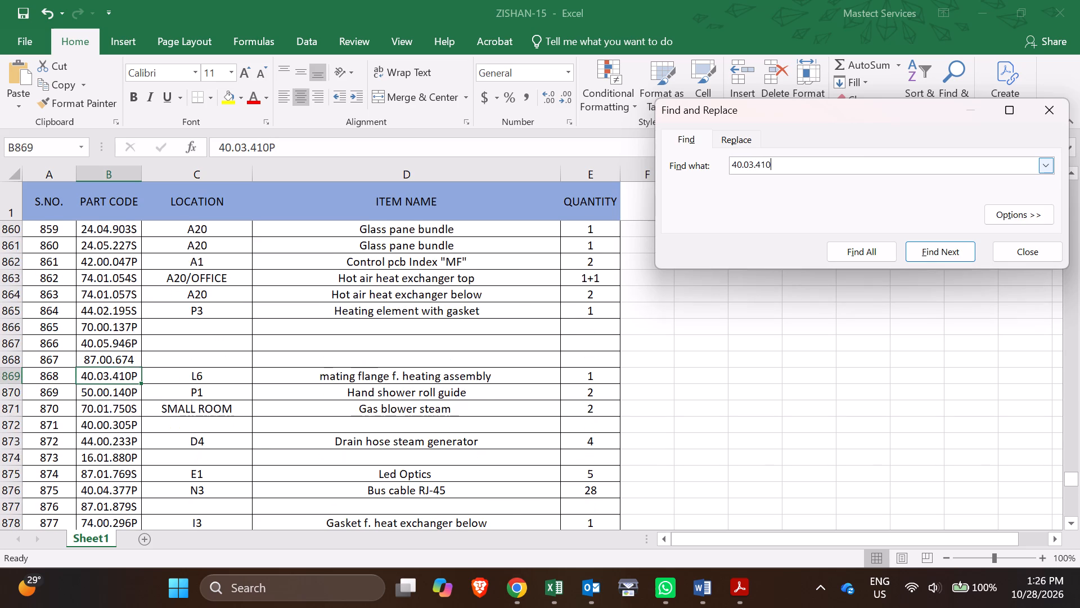
key("Return")
Search the ZISHAN-15 stock list for part code 87.01.099.
double_click(803, 164)
key("BackSpace")
type("87.01.")
type("099")
key("Return")
key("Return")
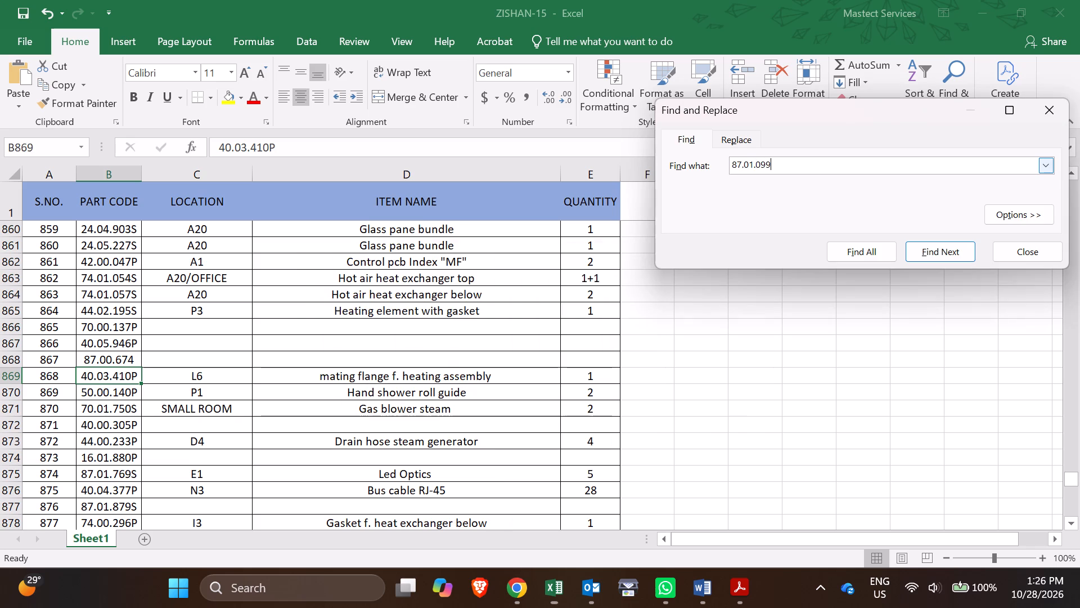
key("Return")
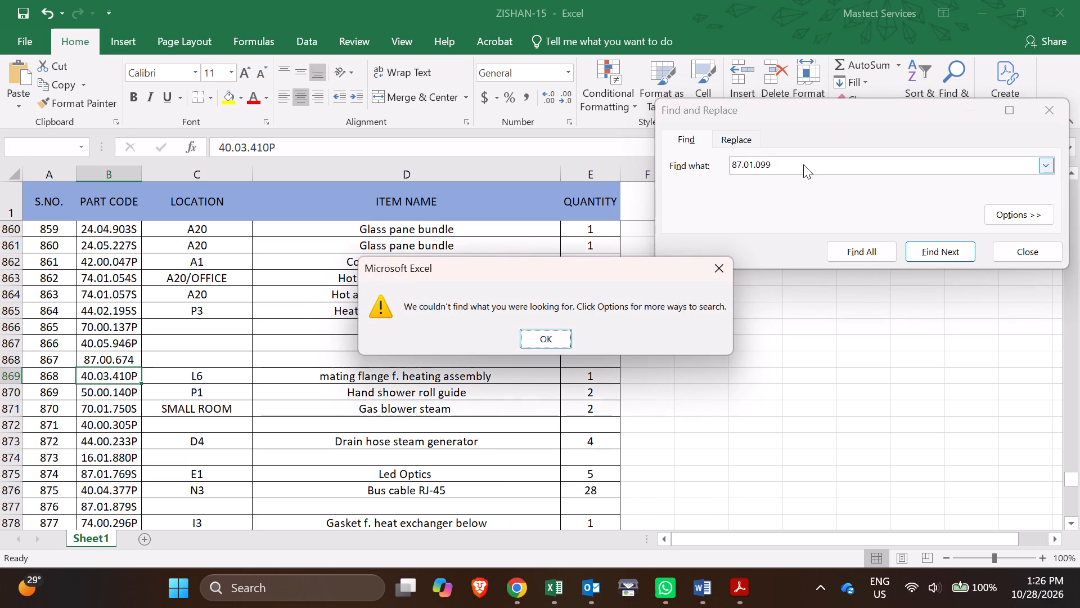
key("Return")
key("Return")
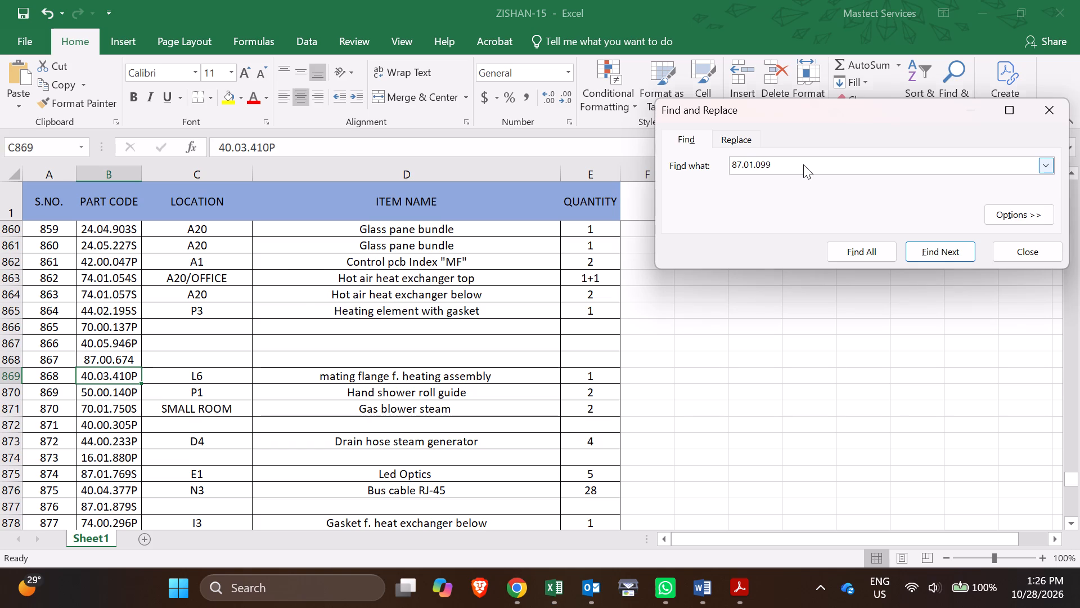
key("Return")
Search the ZISHAN-15 stock list for part code 40.03.772 and check its successive occurrences.
key("BackSpace")
key("BackSpace")
key("BackSpace")
key("BackSpace")
key("BackSpace")
key("BackSpace")
key("BackSpace")
key("BackSpace")
key("BackSpace")
key("BackSpace")
type("40.03.")
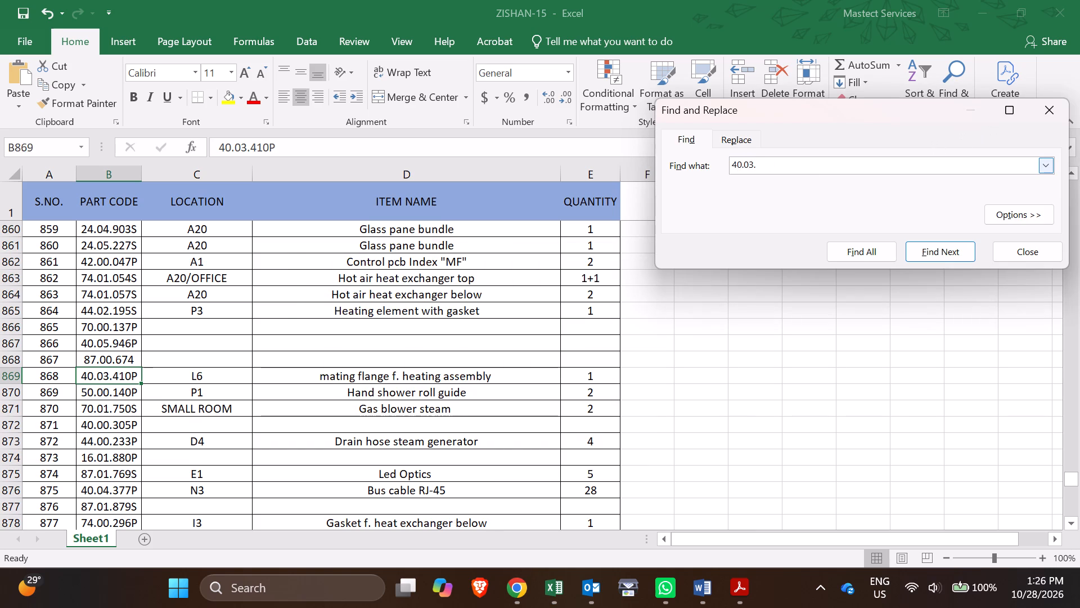
type("772")
key("Return")
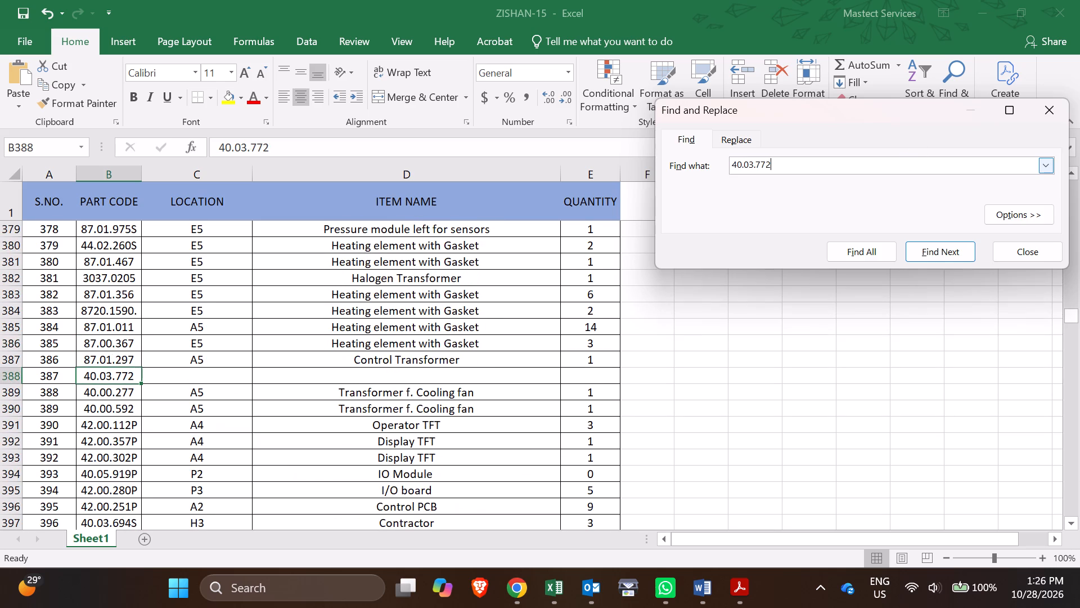
key("Return")
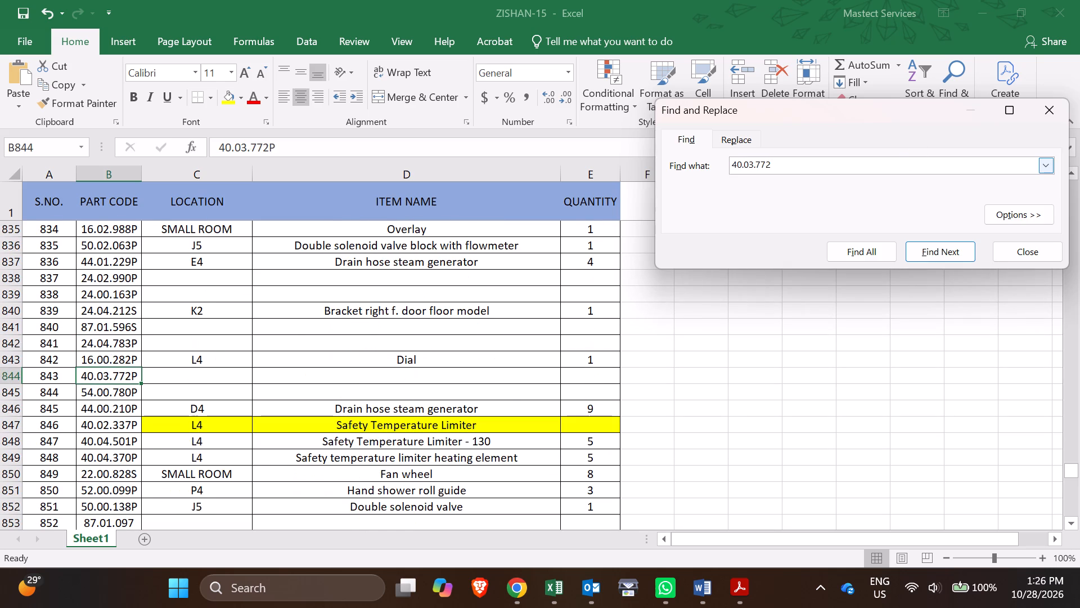
Check the remaining occurrence of part code 40.03.772 in the ZISHAN-15 stock list and close the search.
key("Return")
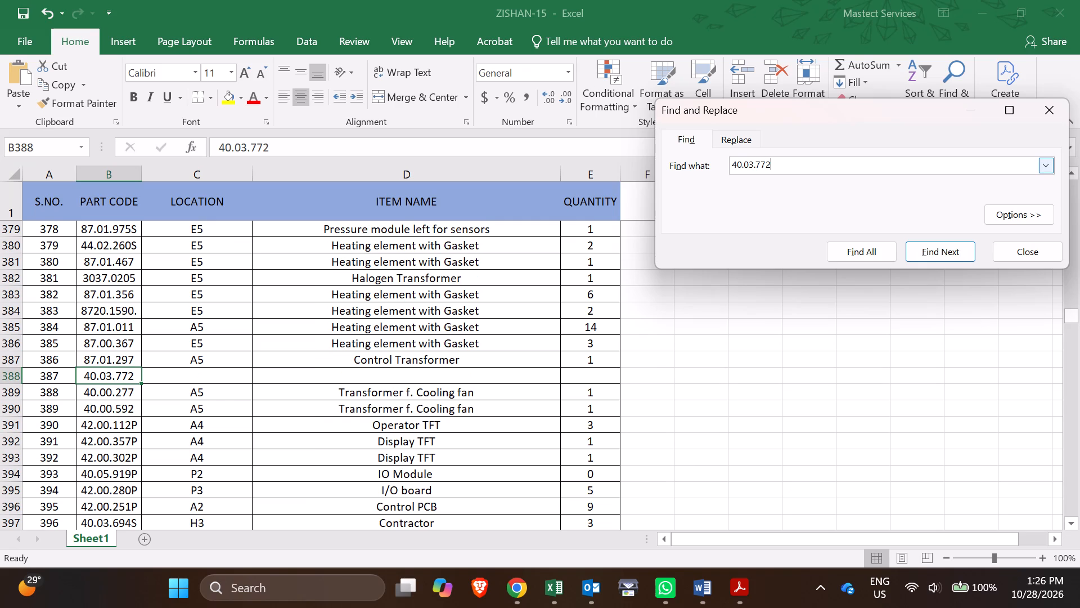
key("BackSpace")
key("BackSpace")
key("BackSpace")
key("BackSpace")
key("BackSpace")
key("BackSpace")
key("BackSpace")
key("BackSpace")
key("BackSpace")
key("BackSpace")
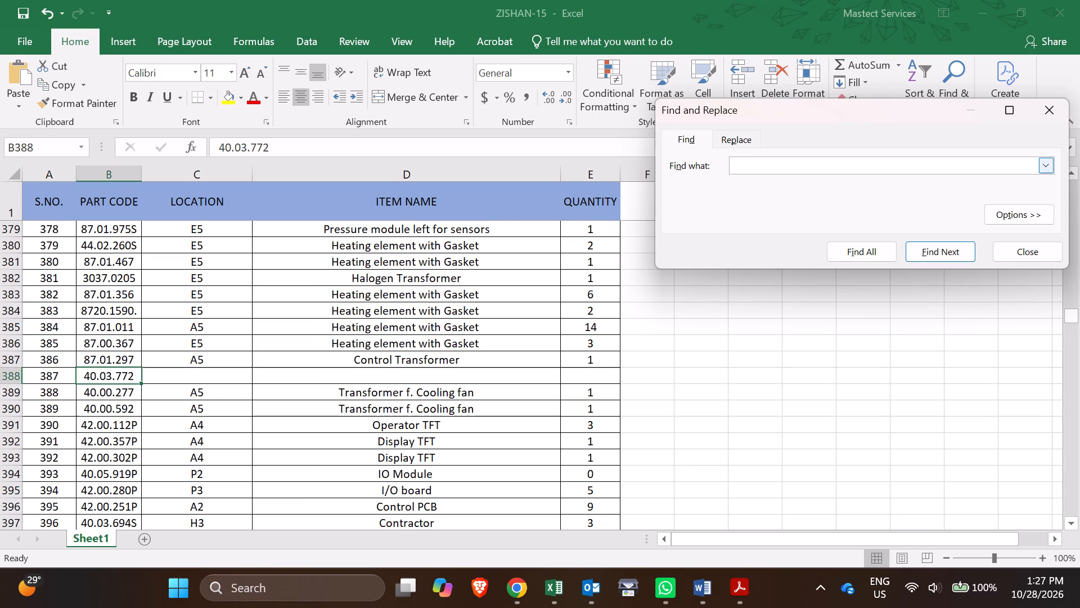
left_click(1048, 106)
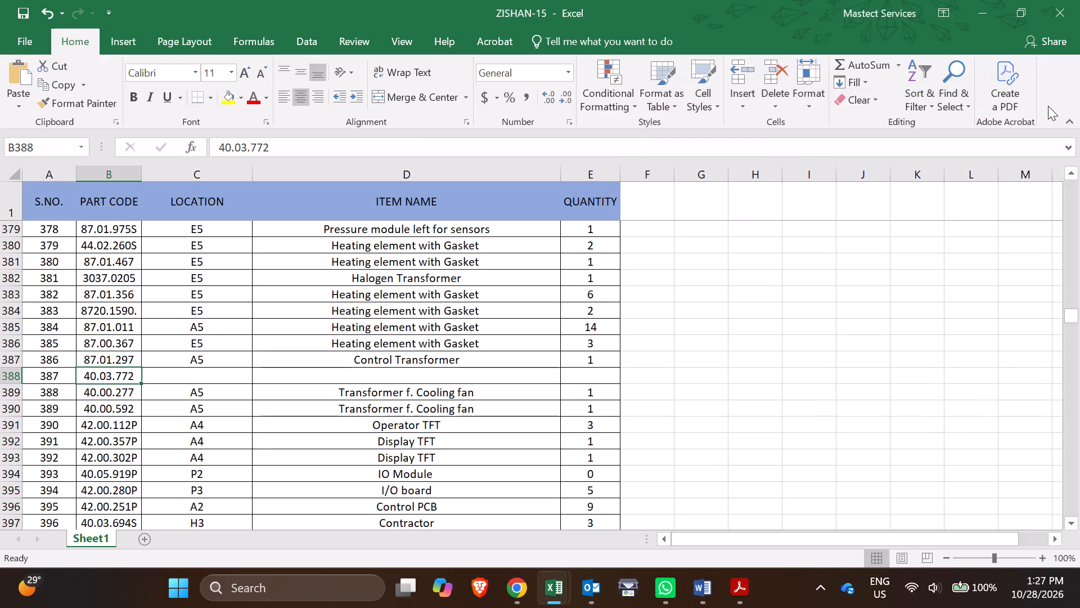
Switch to the DispatcH RecordS workbook, increase the heights of rows 145 and 146 to about 28.5 each, and save.
key("alt+Tab")
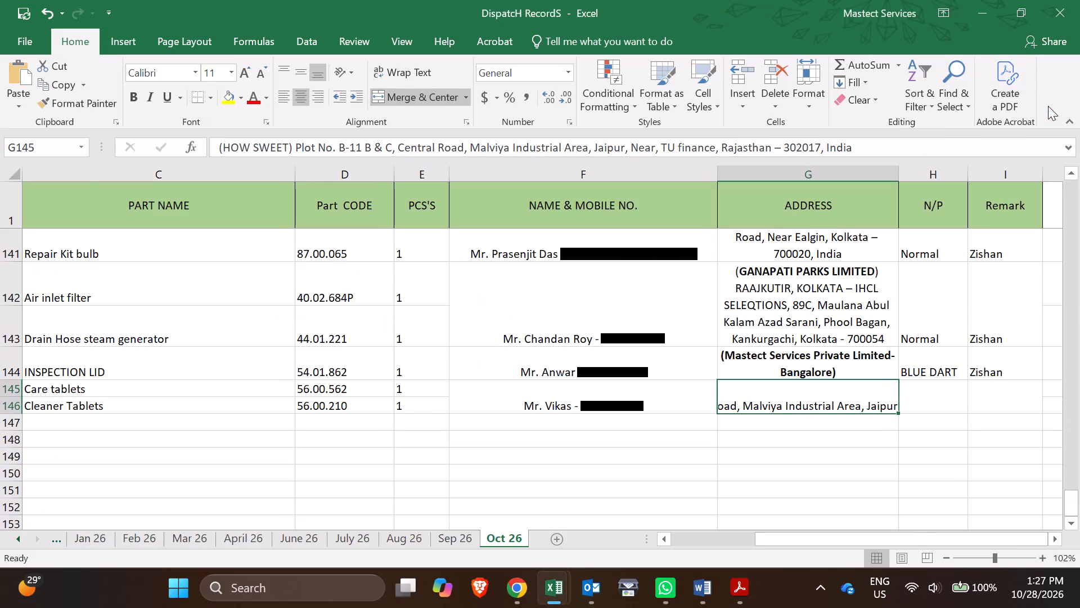
scroll(375, 346, "right", 4)
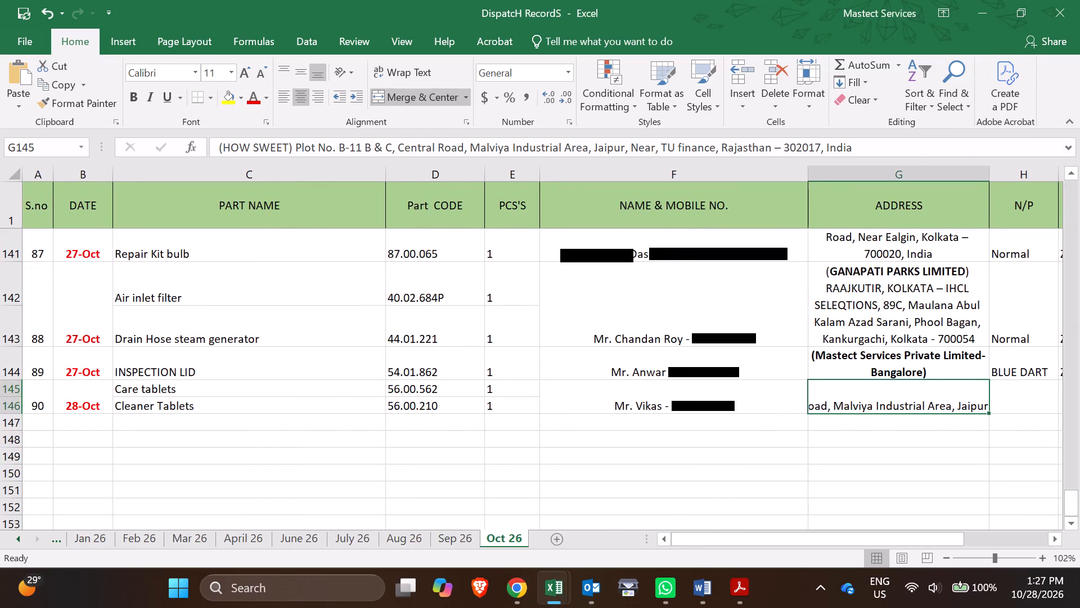
left_click_drag(17, 396, 17, 413)
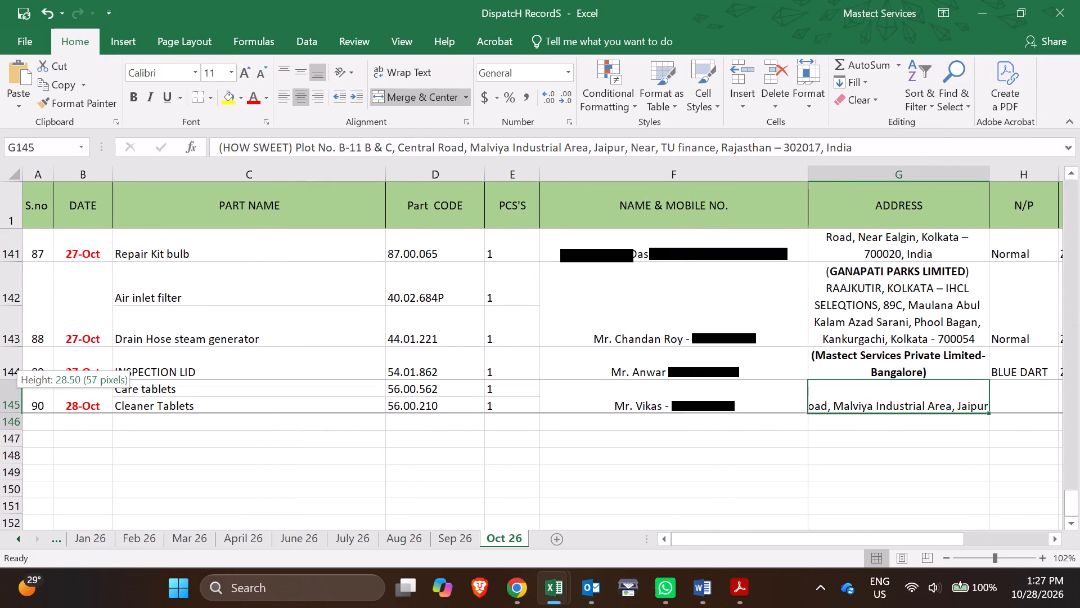
left_click_drag(17, 413, 17, 414)
left_click_drag(16, 431, 17, 449)
left_click(728, 382)
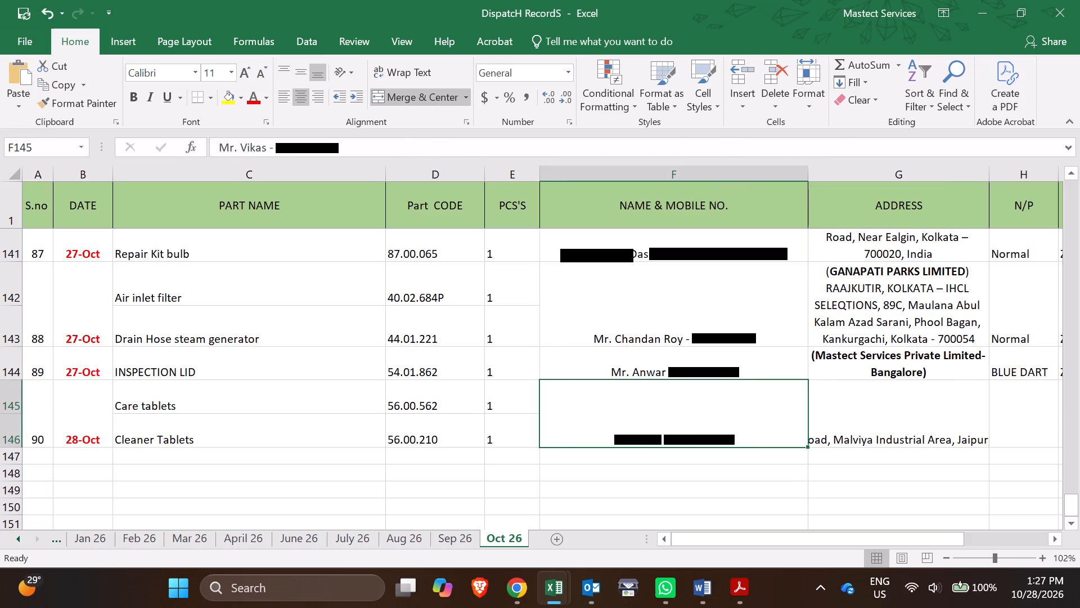
key("ctrl+s")
Wrap the text of the HOW SWEET address in entry 90.
left_click(864, 394)
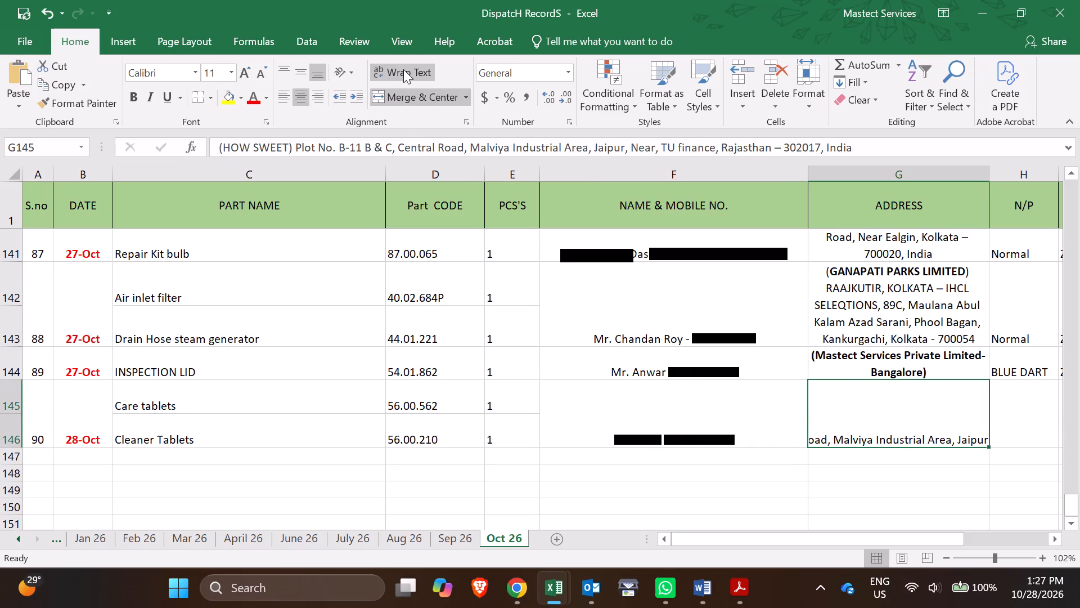
left_click(403, 69)
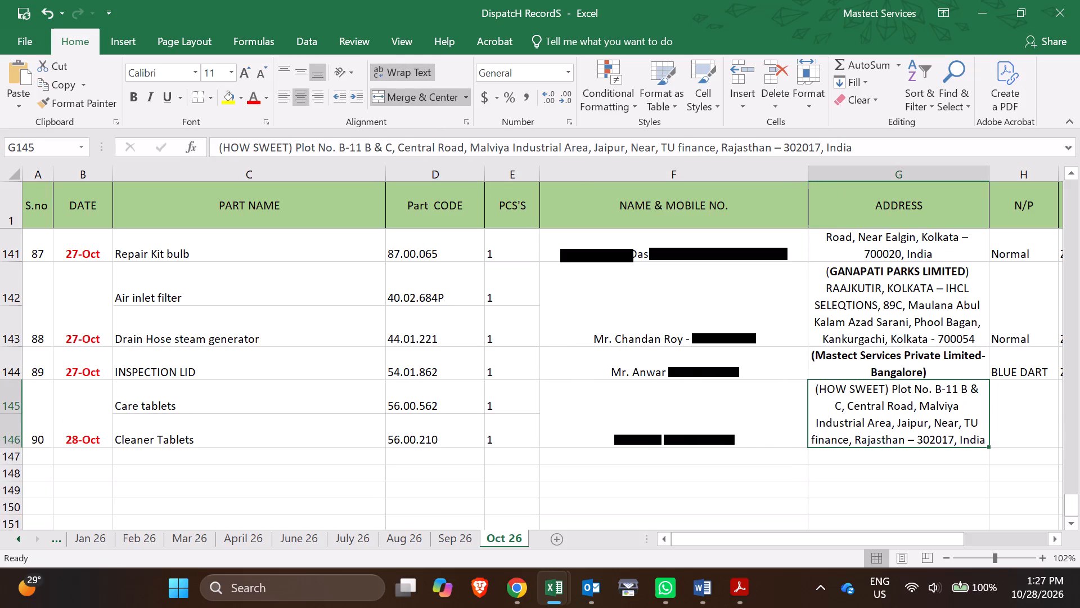
Make the company name HOW SWEET bold within the address of entry 90 and save the workbook.
left_click(226, 152)
key("shift+Right")
key("shift+Right")
key("shift+Right")
key("shift+Right")
key("shift+Right")
key("shift+Right")
key("shift+Right")
key("shift+Right")
key("shift+Right")
key("shift+Right")
key("shift+Right")
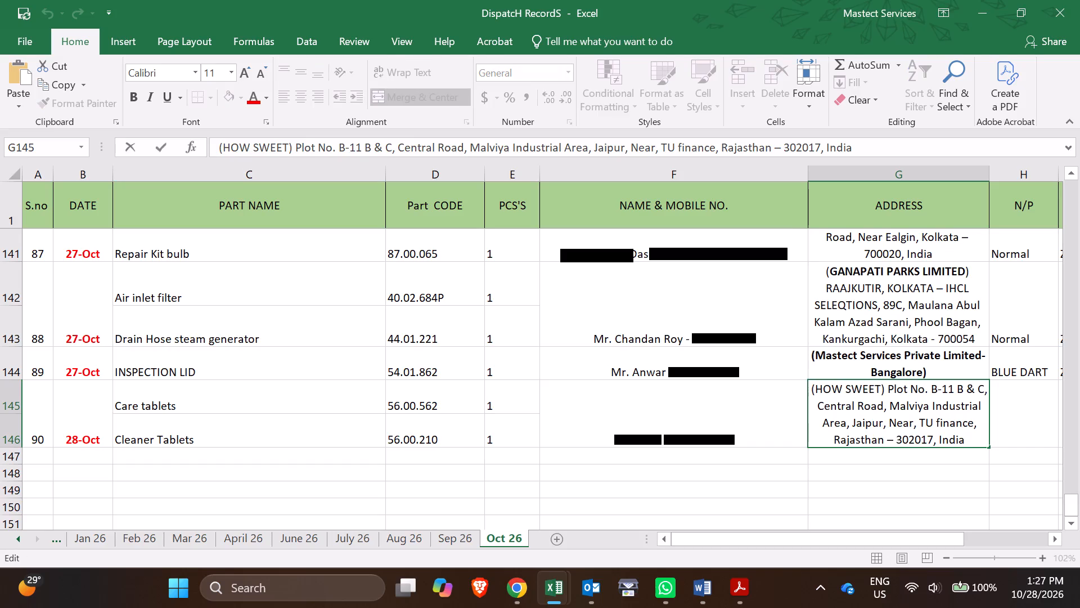
key("shift+Left")
key("shift+Left")
key("shift+Left")
key("shift+Right")
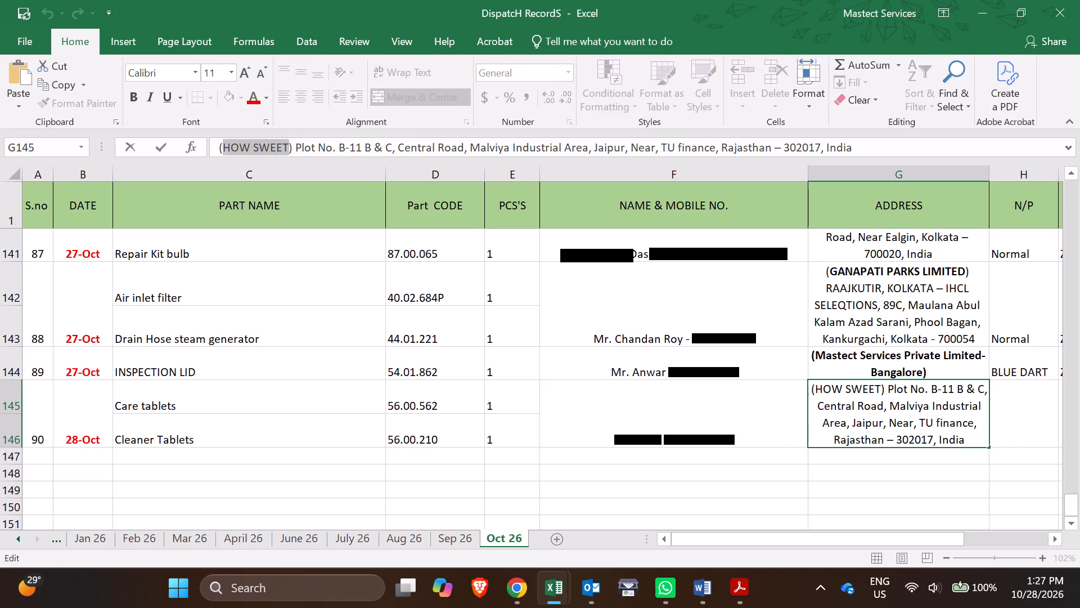
key("ctrl+b")
left_click(659, 410)
key("ctrl+s")
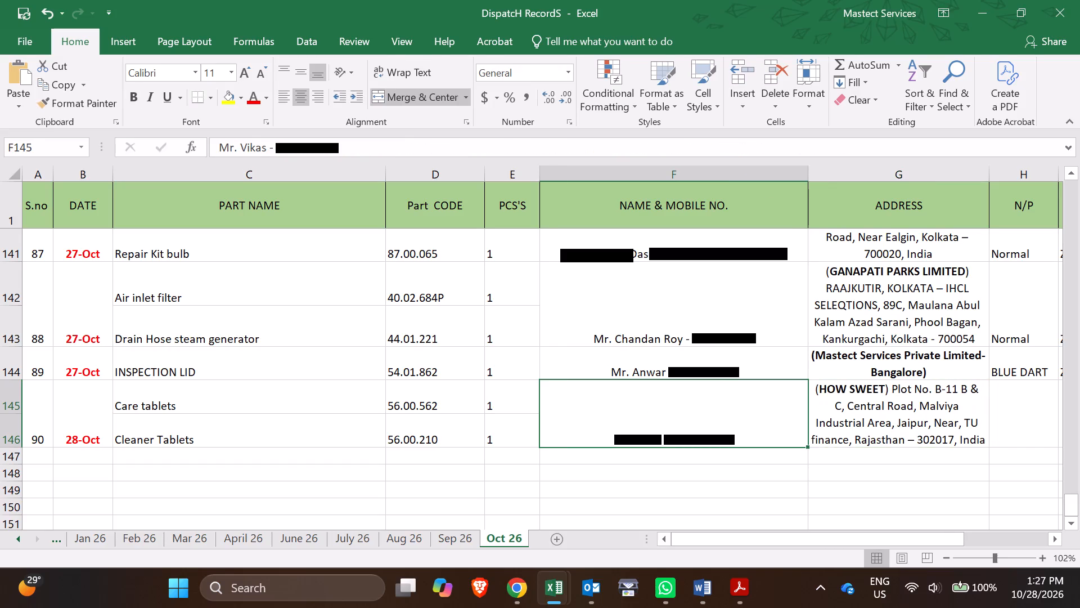
key("ctrl+s")
Fill in entry 90 with Normal under N/P and Zishan under Remark.
key("Right")
key("Right")
key("Right")
key("ctrl+s")
key("Left")
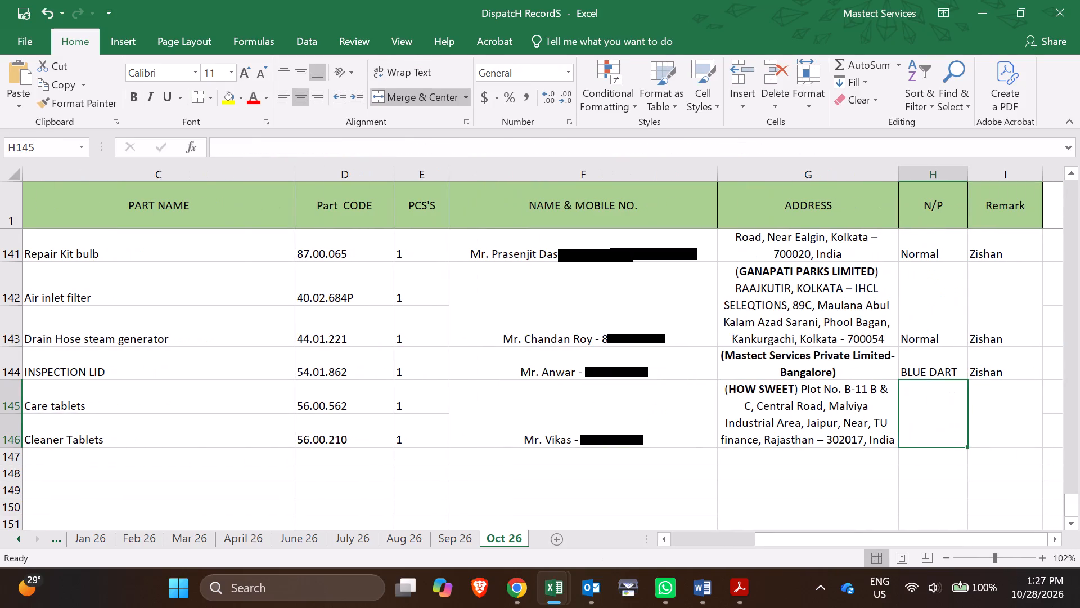
key("shift+b")
key("BackSpace")
key("BackSpace")
key("BackSpace")
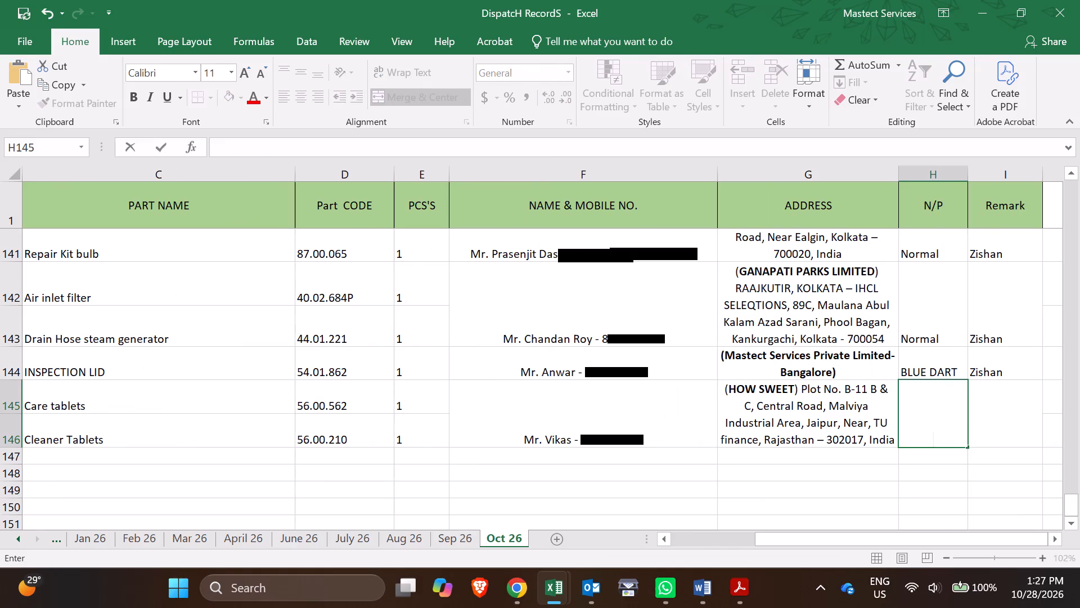
key("shift+n")
key("Return")
key("Up")
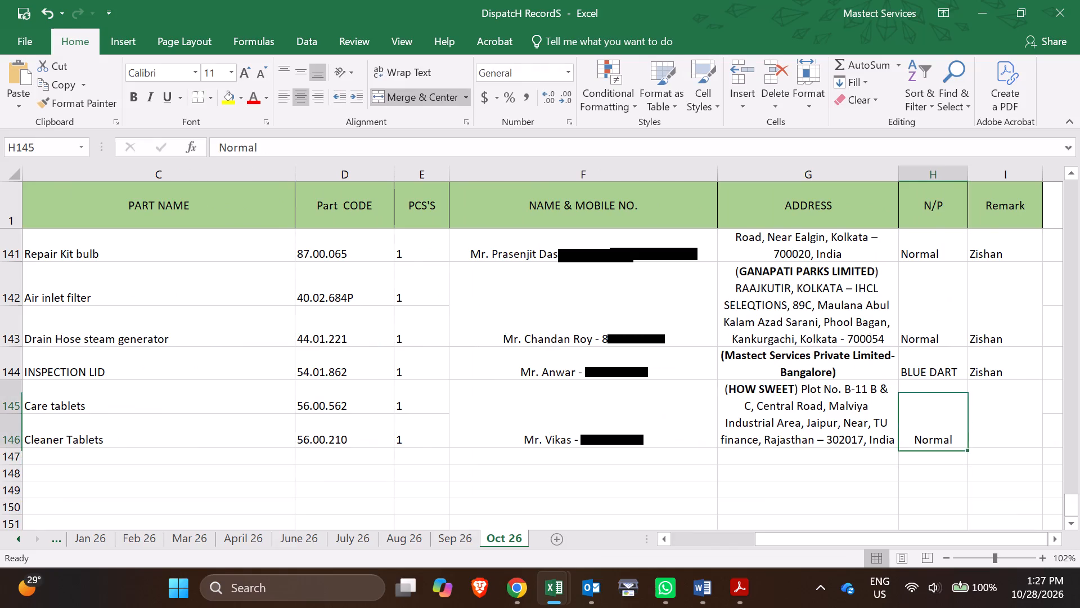
key("Right")
key("shift+z")
key("Return")
Left-align the N/P and Remark cells of entry 90 and save the workbook.
key("Up")
key("Left")
key("shift+Right")
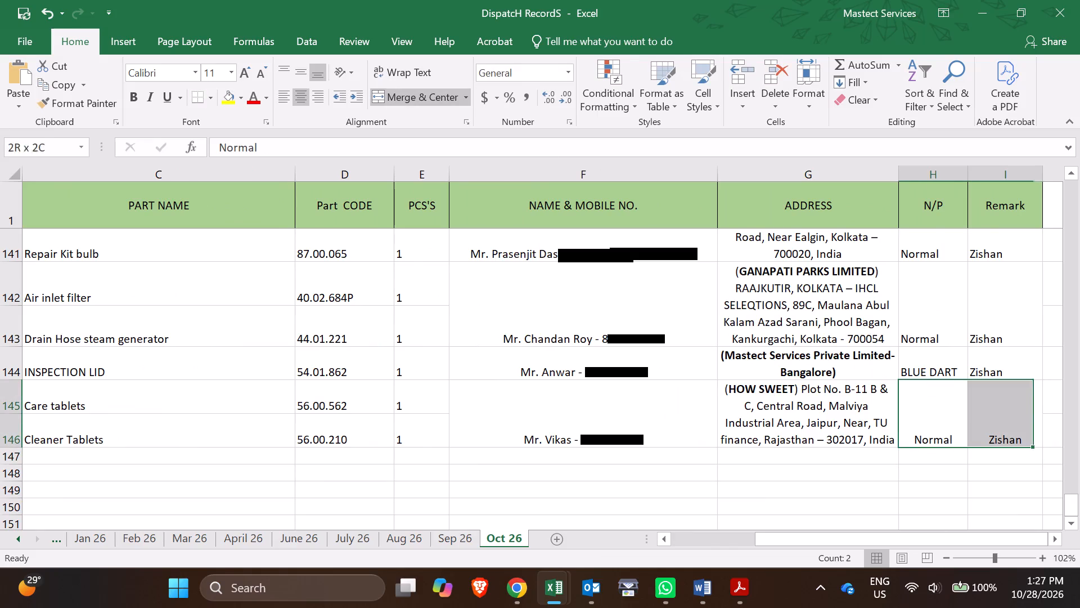
left_click(286, 96)
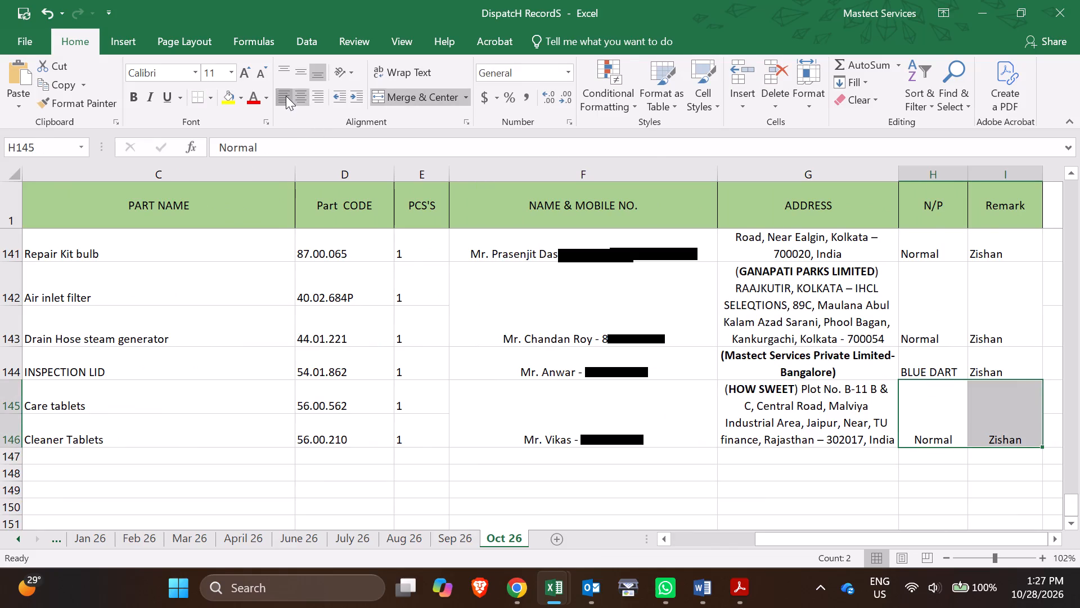
key("Left")
key("ctrl+s")
Enter serial number 91 in row 147 below entry 90 and centre it in its cell.
key("Left")
key("Left")
key("Left")
key("Left")
key("Left")
key("Left")
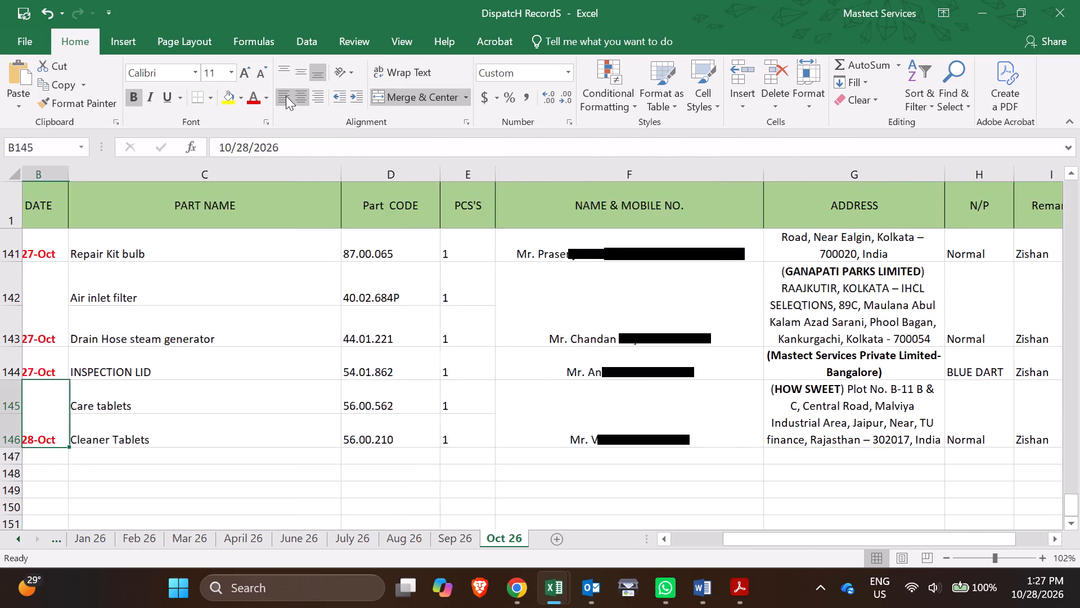
key("Left")
key("Down")
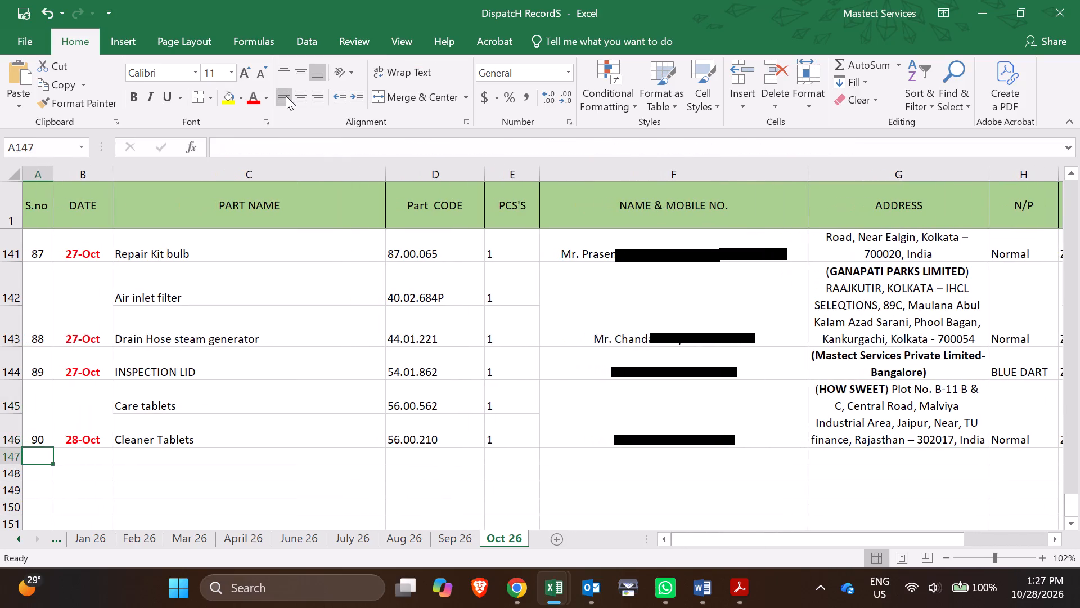
type("91")
key("Return")
key("Up")
left_click(304, 102)
Copy the 28-Oct date from entry 90 into the DATE column of entry 91 and save the workbook.
key("Right")
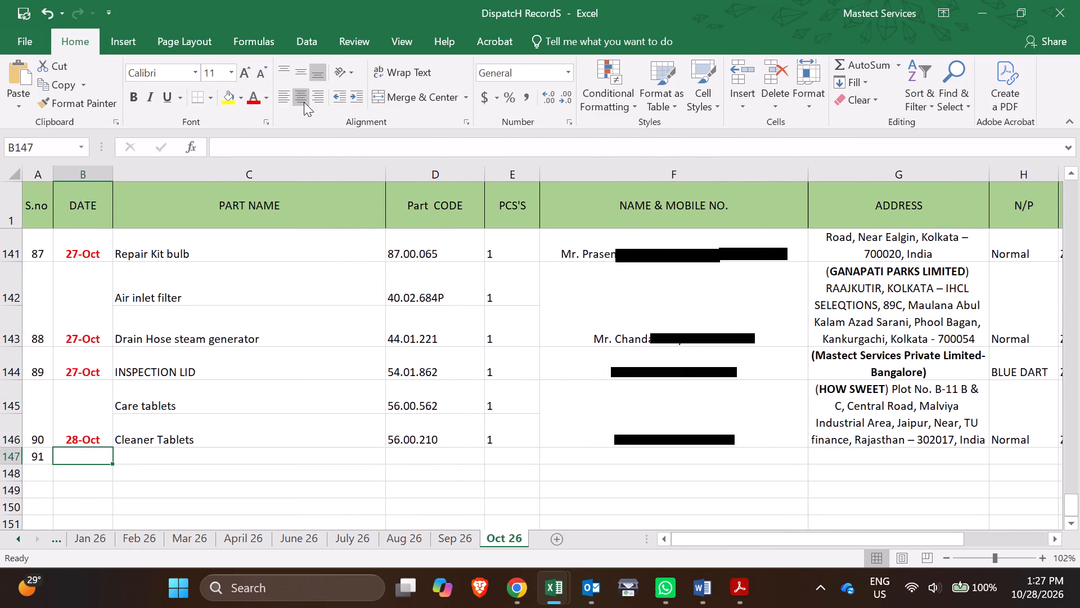
key("ctrl+d")
key("Return")
key("Up")
key("ctrl+c")
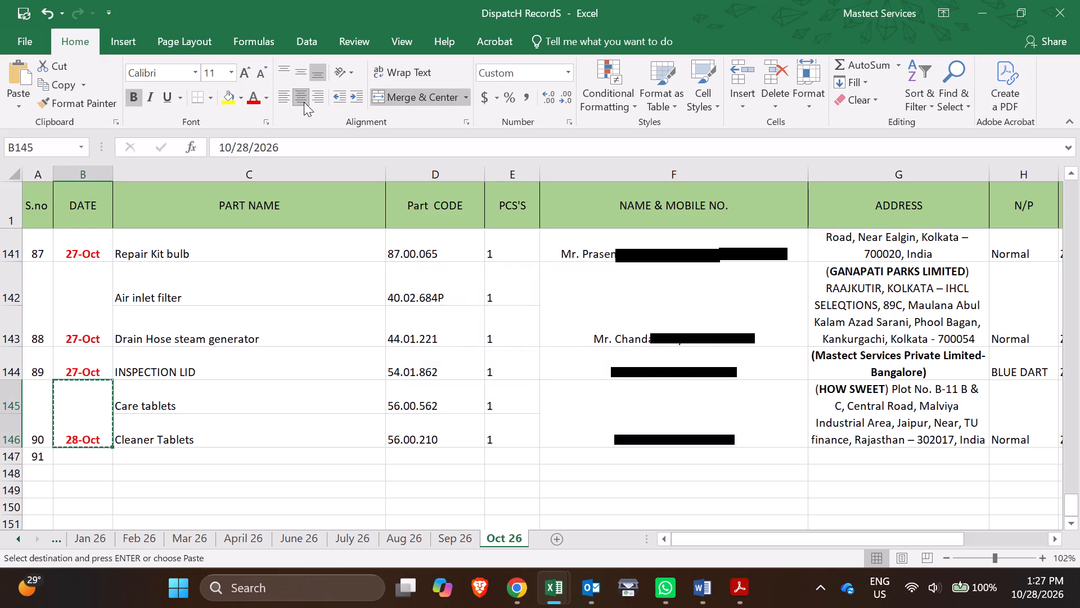
key("Down")
key("ctrl+v")
key("ctrl+s")
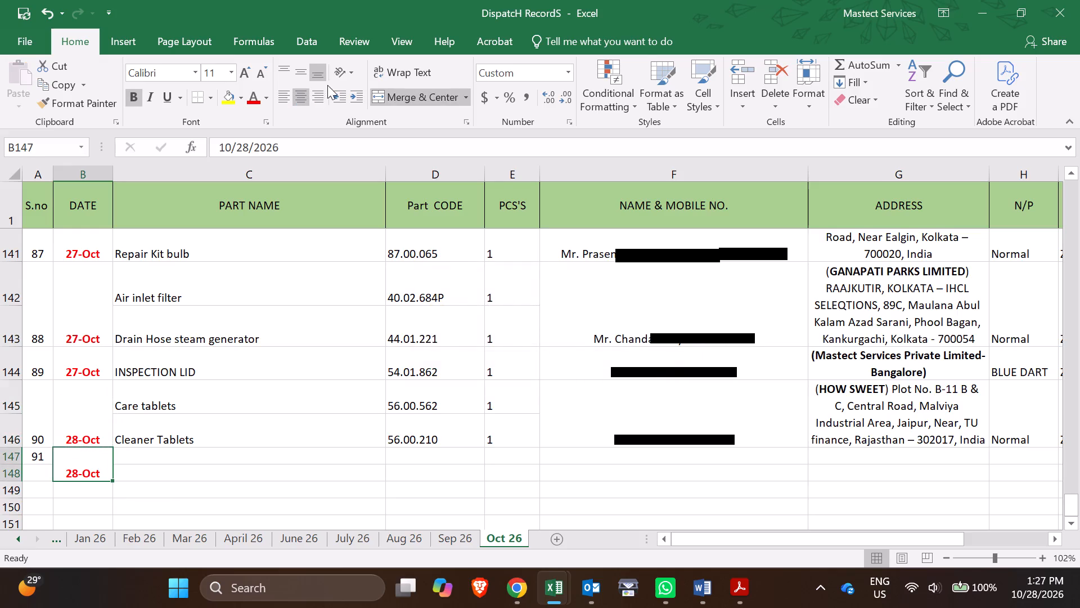
Unmerge the copied date cells in rows 147 and 148 and centre their contents.
left_click(405, 100)
left_click(298, 96)
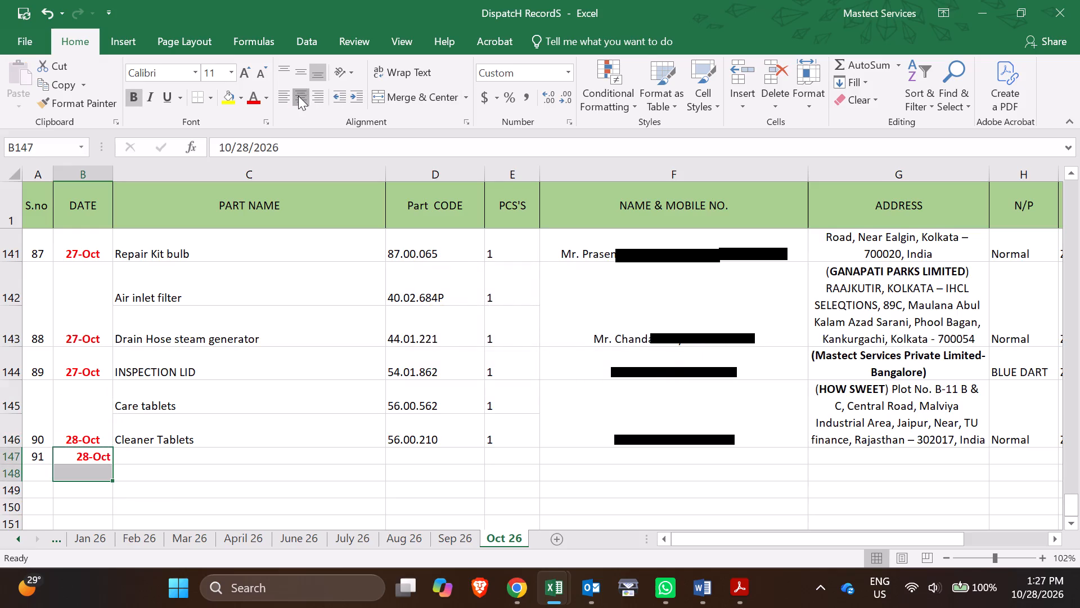
Save the dispatch workbook with the 28-Oct date of entry 91 centred, leaving its PART NAME cell selected.
key("Right")
key("ctrl+s")
key("ctrl+s")
key("alt+Tab")
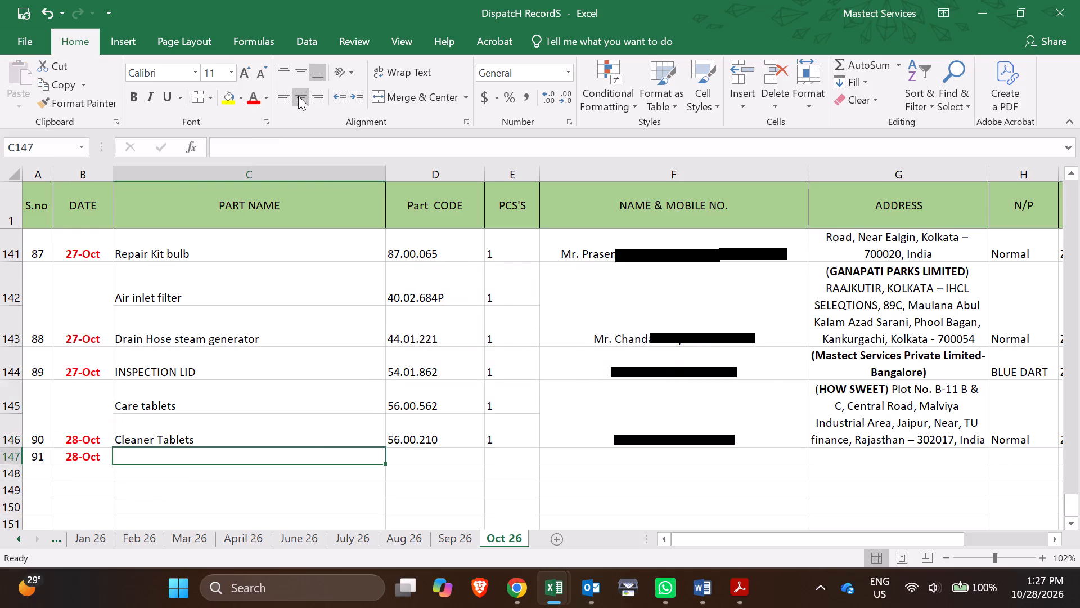
key("alt+Tab")
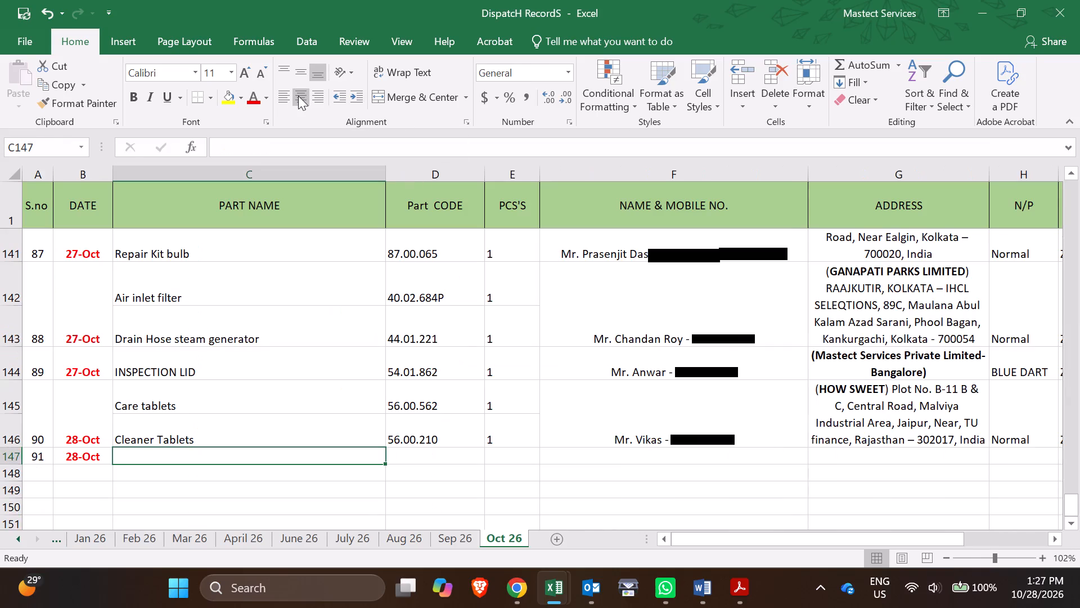
key("ctrl+s")
Switch to the STICKERS document in Word and check the recipient details on the PEERLESS HOTELS LIMITED address sticker for entry 91.
key("alt+Tab")
key("alt+Tab")
key("alt+Tab")
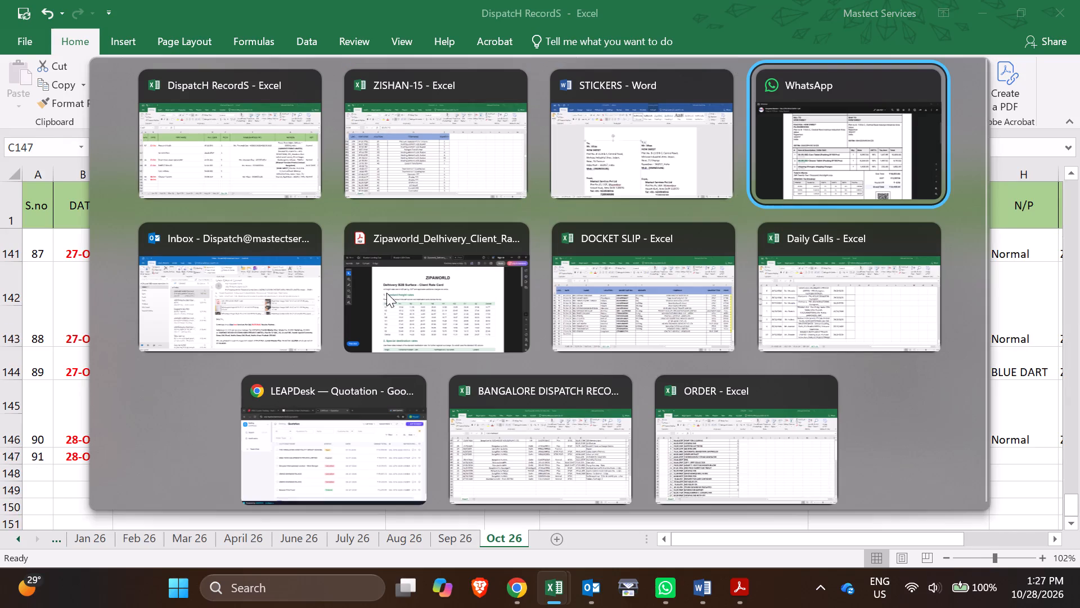
key("alt+Left")
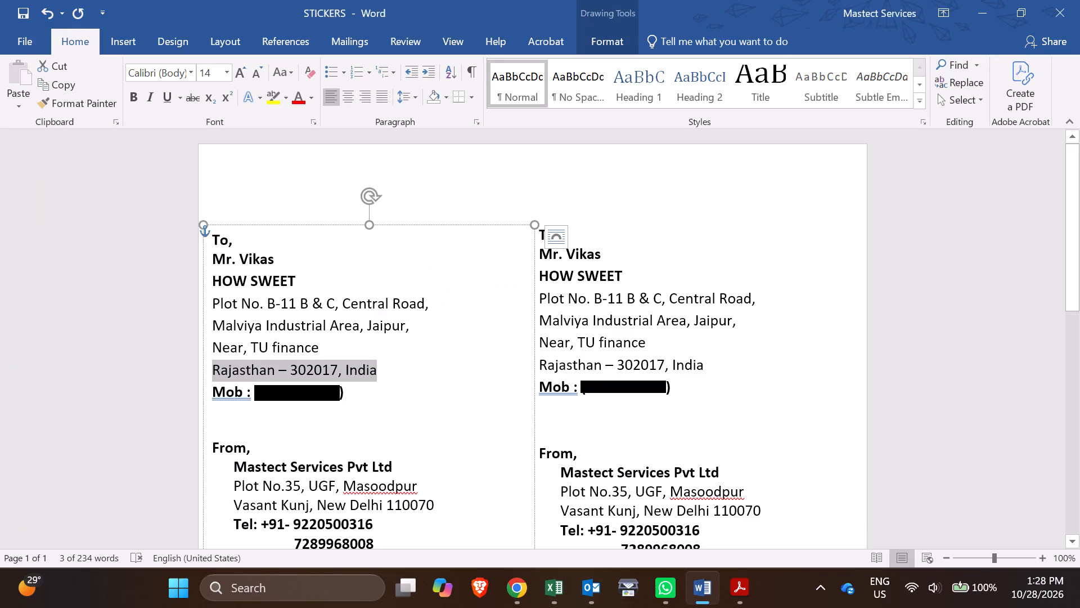
scroll(603, 342, "down", 5)
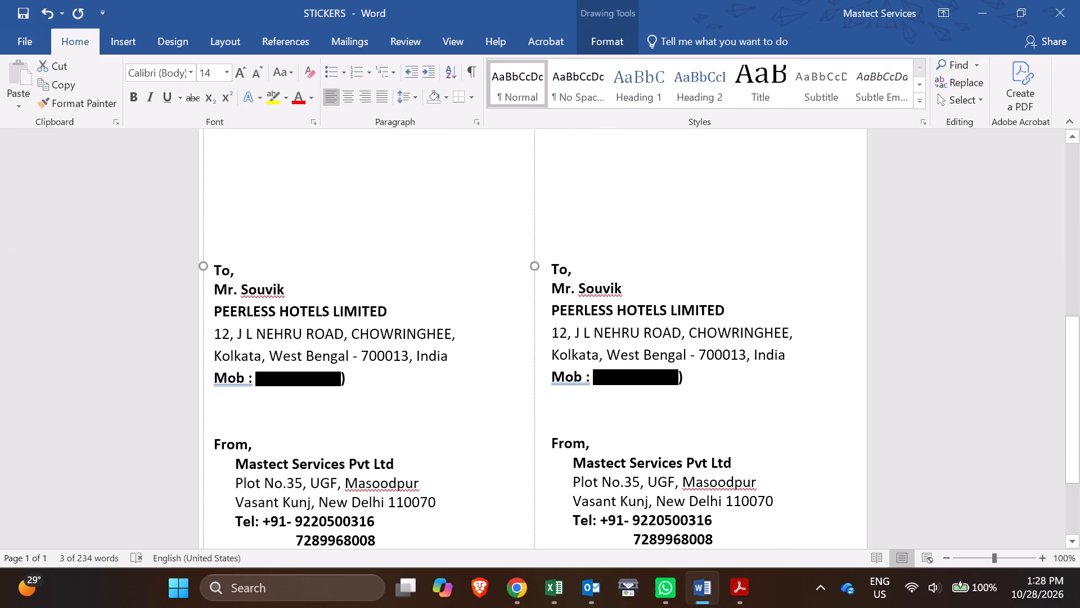
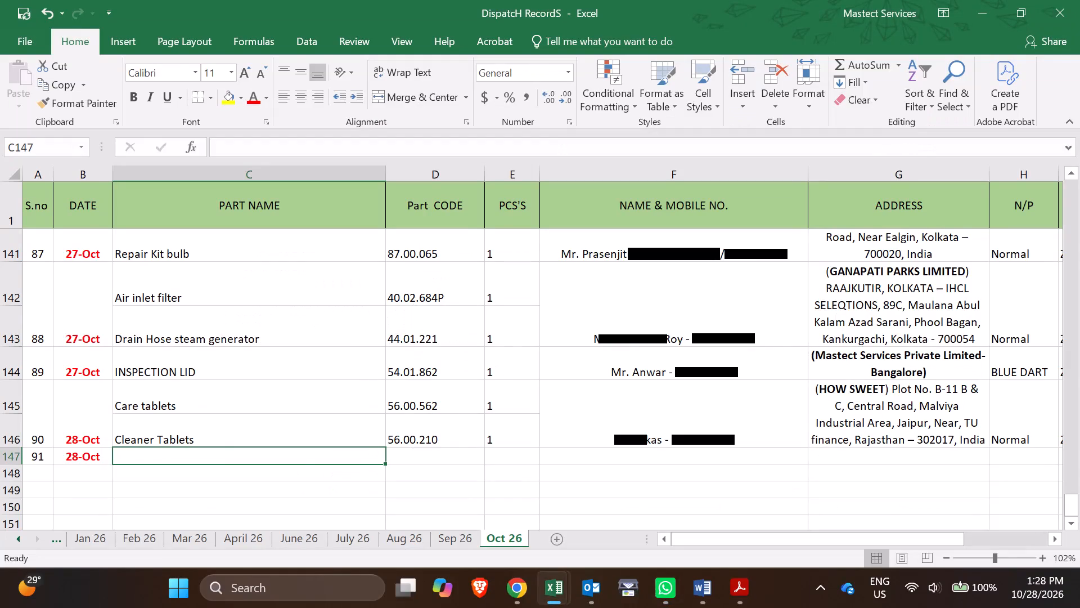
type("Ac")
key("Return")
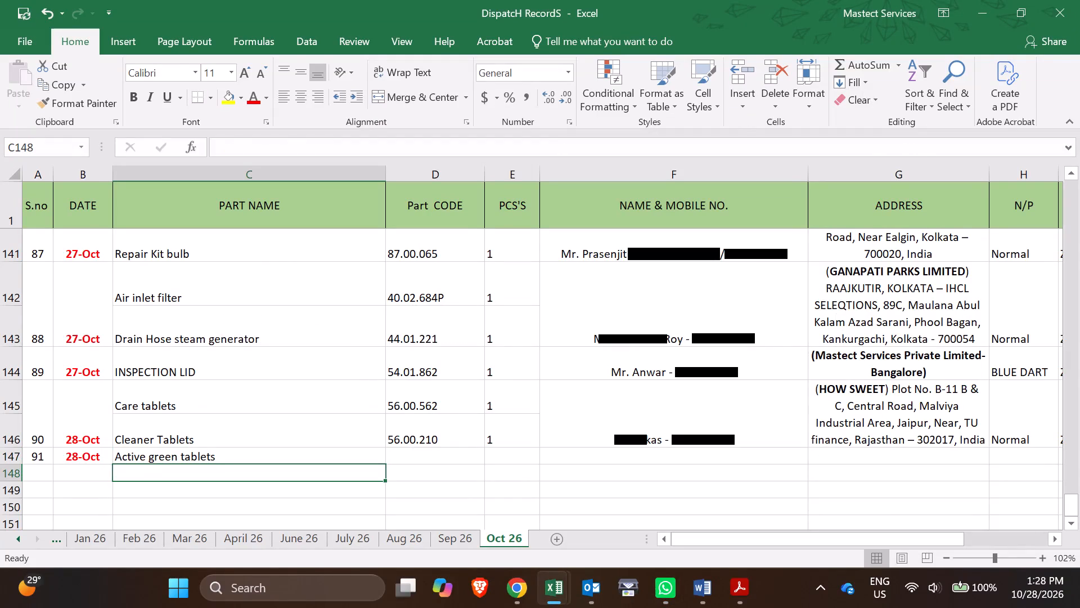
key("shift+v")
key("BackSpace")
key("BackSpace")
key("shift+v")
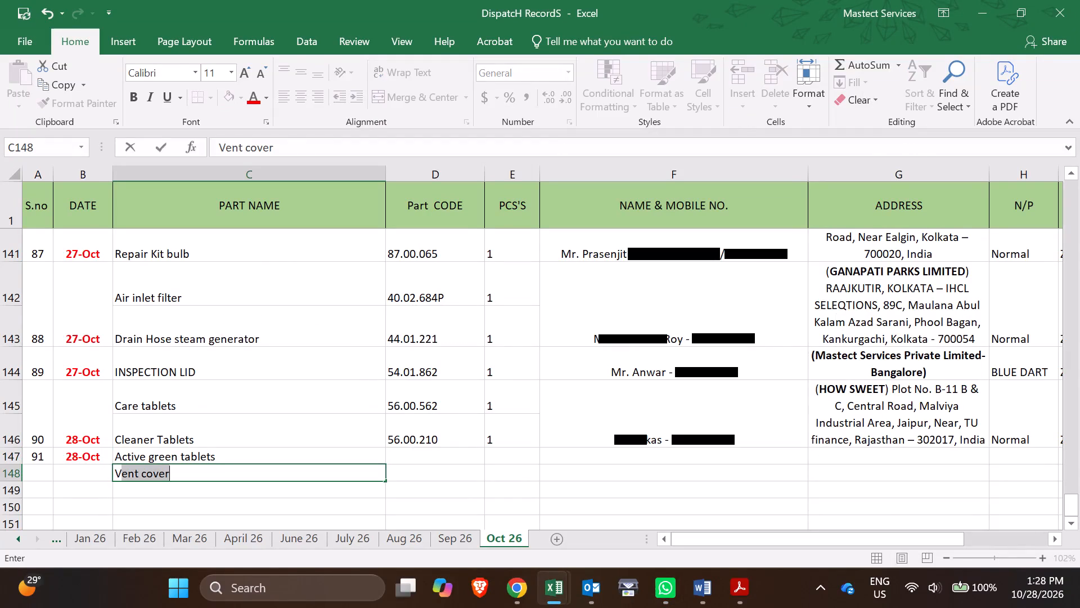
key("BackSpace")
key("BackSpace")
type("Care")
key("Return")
Go to the Part CODE column for entry 91 and find the matching tablet code in the earlier dispatch rows.
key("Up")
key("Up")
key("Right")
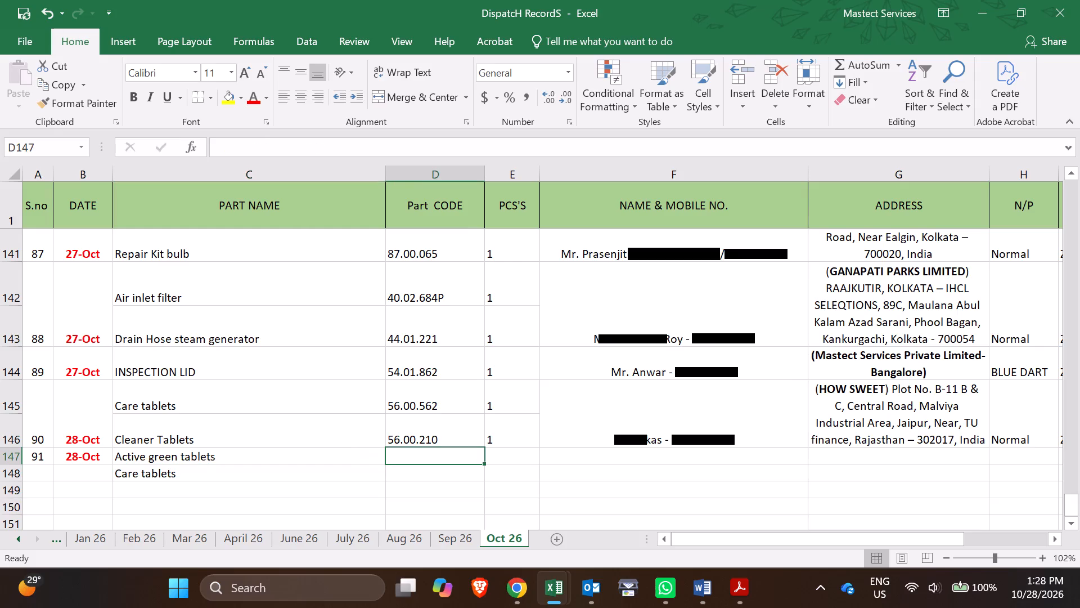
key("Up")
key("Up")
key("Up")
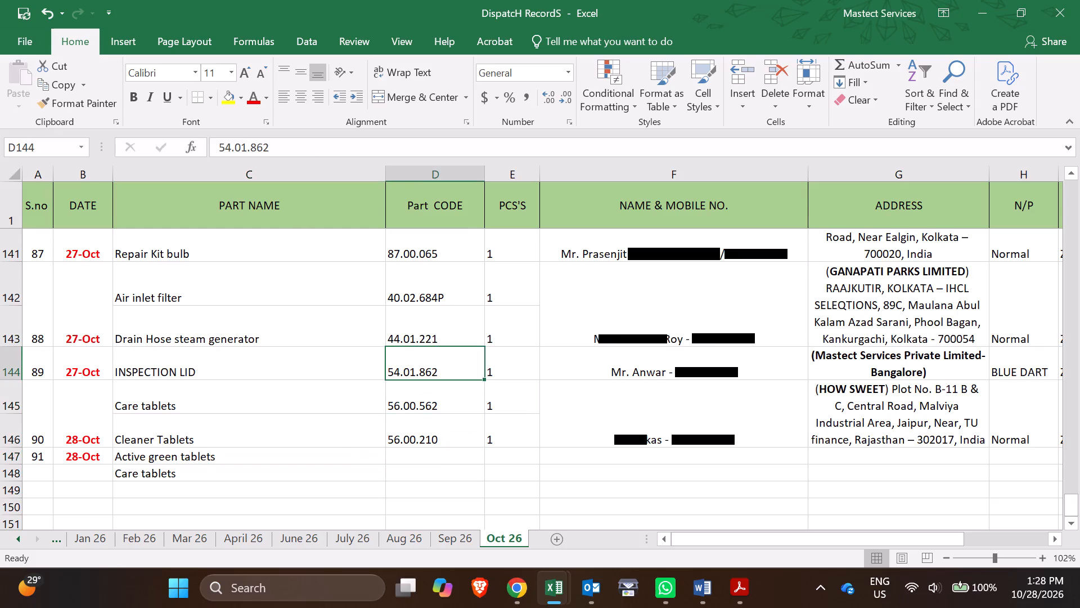
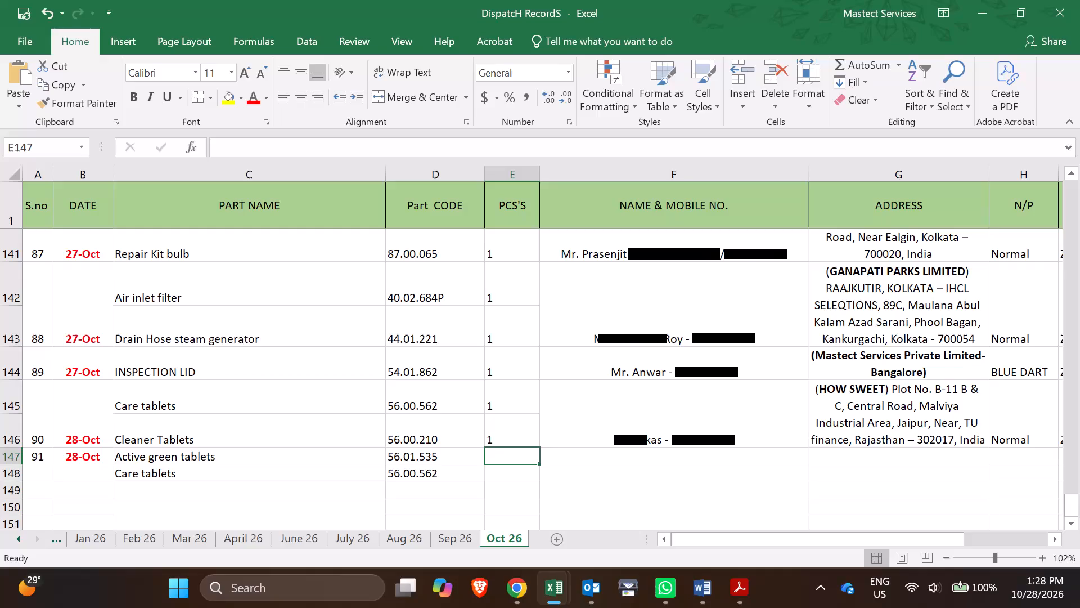
Enter 130 as the PCS'S quantity for both Active green tablets and Care tablets in entry 91.
type("130")
key("Return")
type("130")
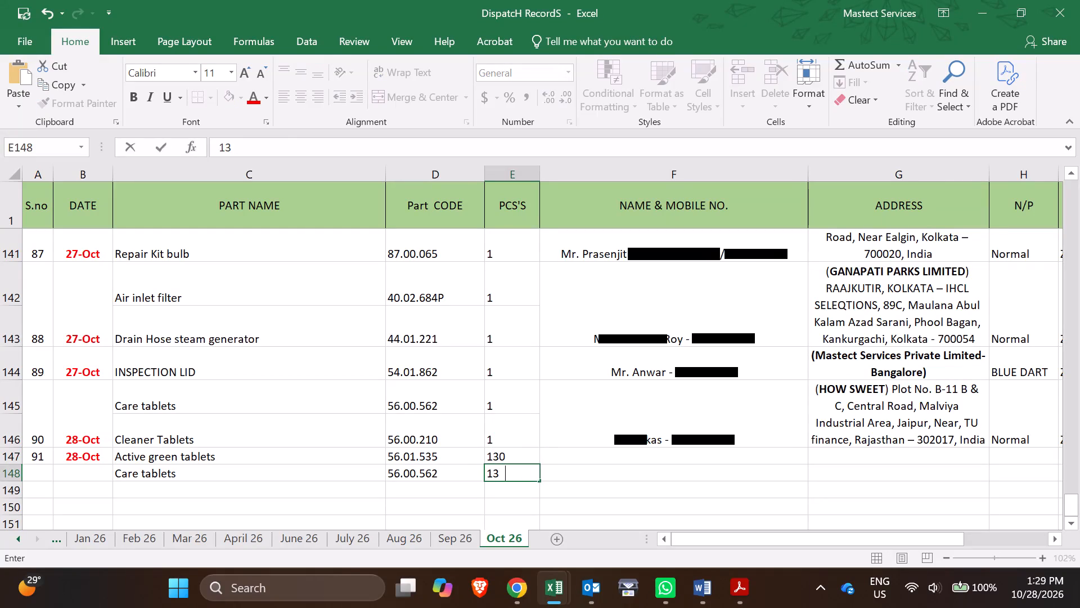
key("Return")
Open the Active green tablets quantity in entry 91 for editing and add a space after 130.
key("Up")
key("Up")
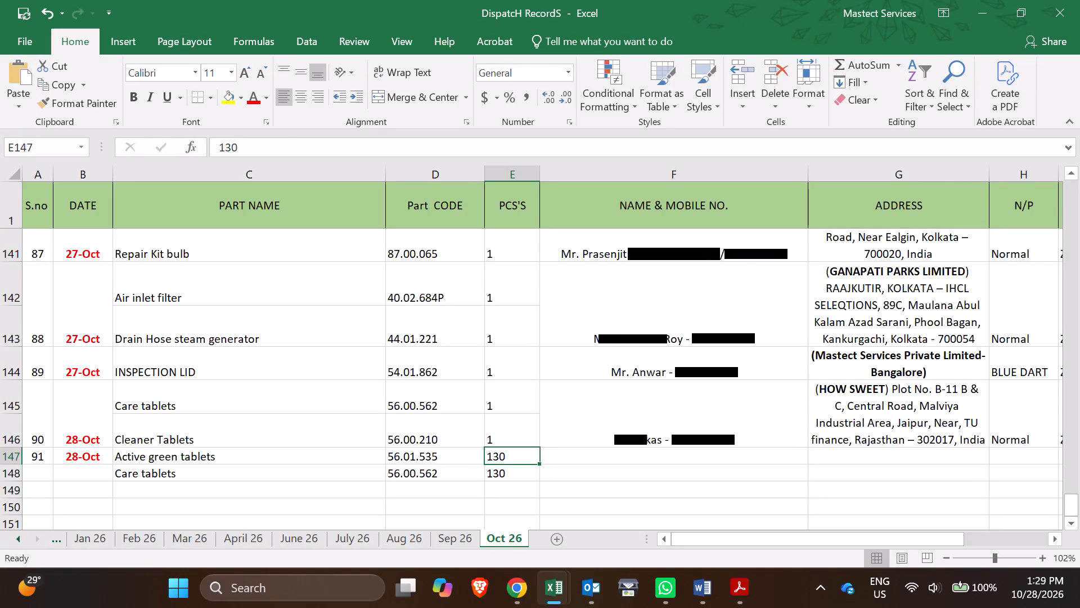
left_click(434, 153)
key("space")
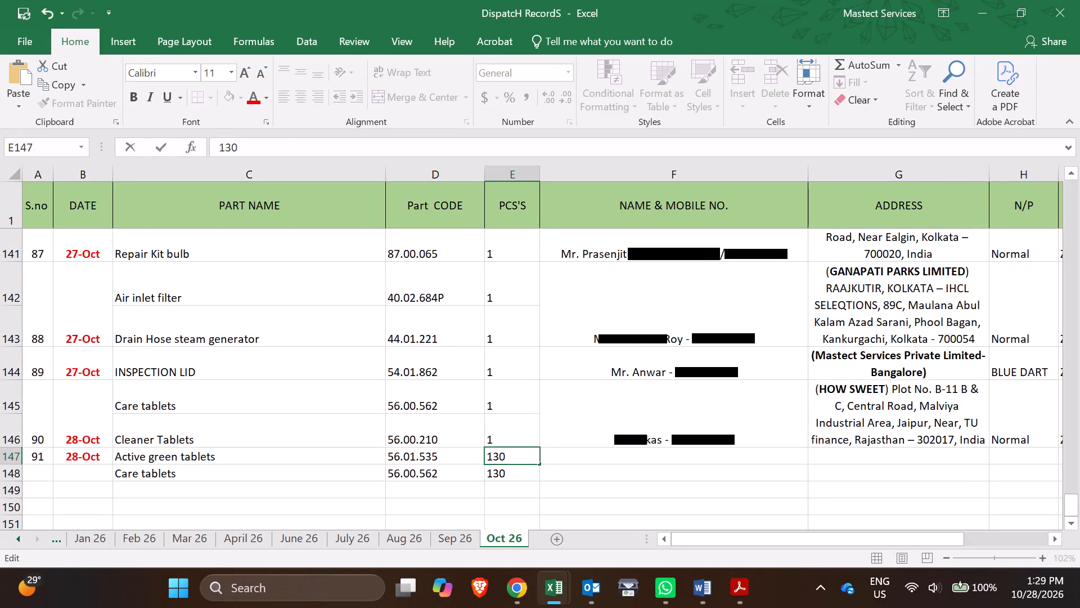
Complete the Active green tablets quantity as 130 Pcs, copy it down to the Care tablets row, and save the workbook.
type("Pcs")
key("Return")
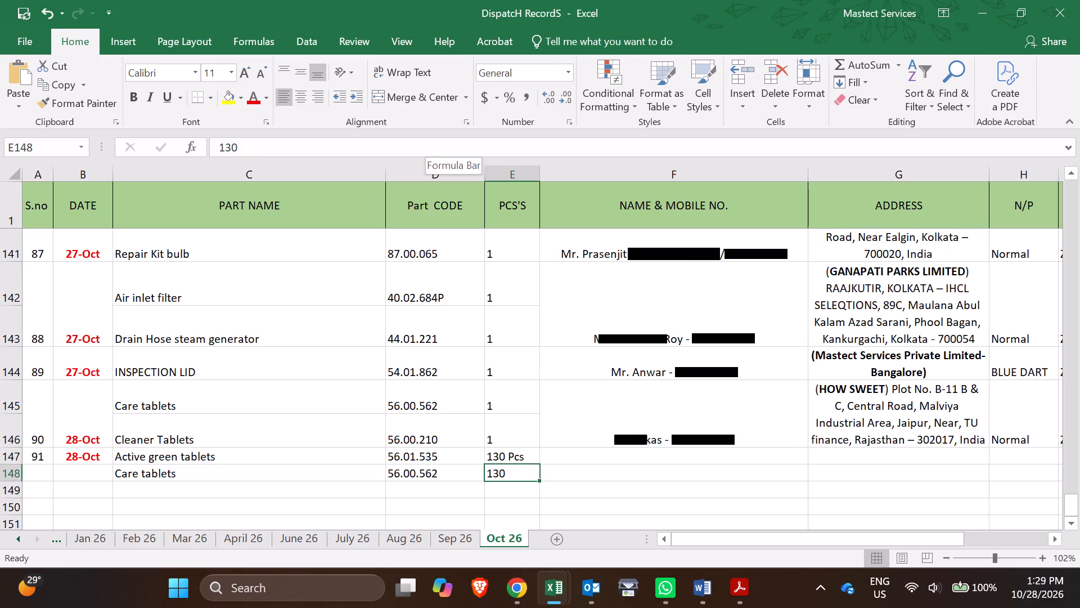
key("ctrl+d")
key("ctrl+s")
Merge and centre rows 147 and 148 separately in the NAME & MOBILE NO., ADDRESS, N/P and Remark columns for entry 91.
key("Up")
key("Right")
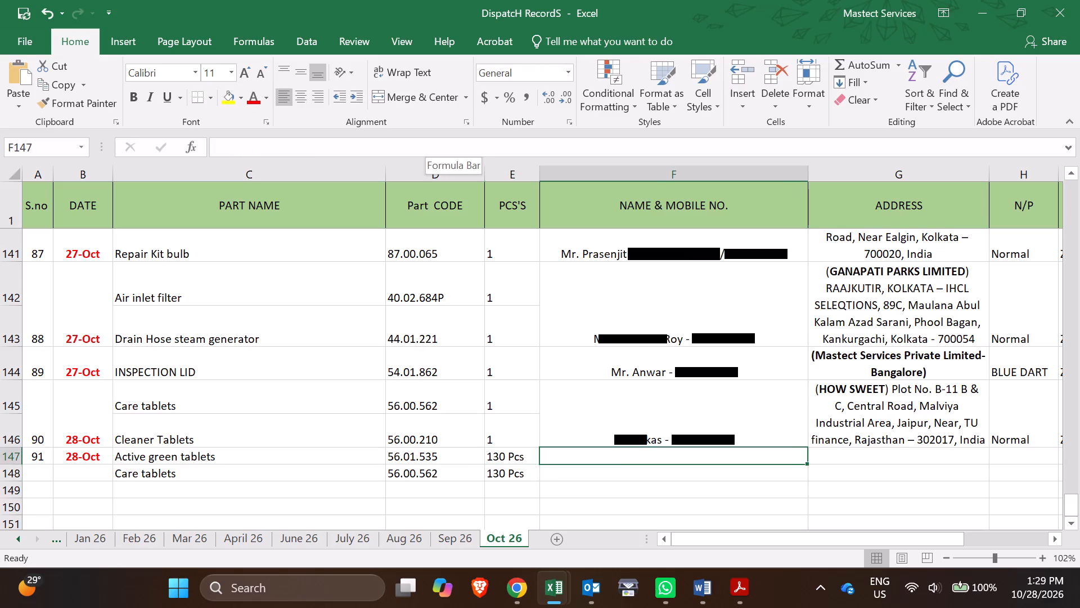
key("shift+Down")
left_click(418, 97)
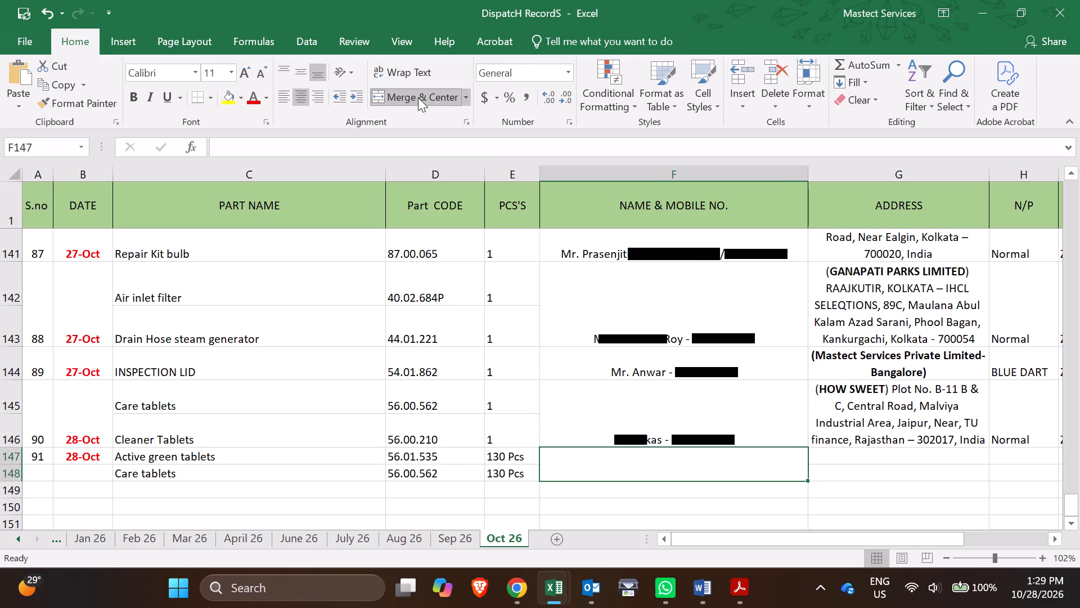
key("Right")
key("shift+Down")
left_click(418, 97)
key("Right")
key("shift+Down")
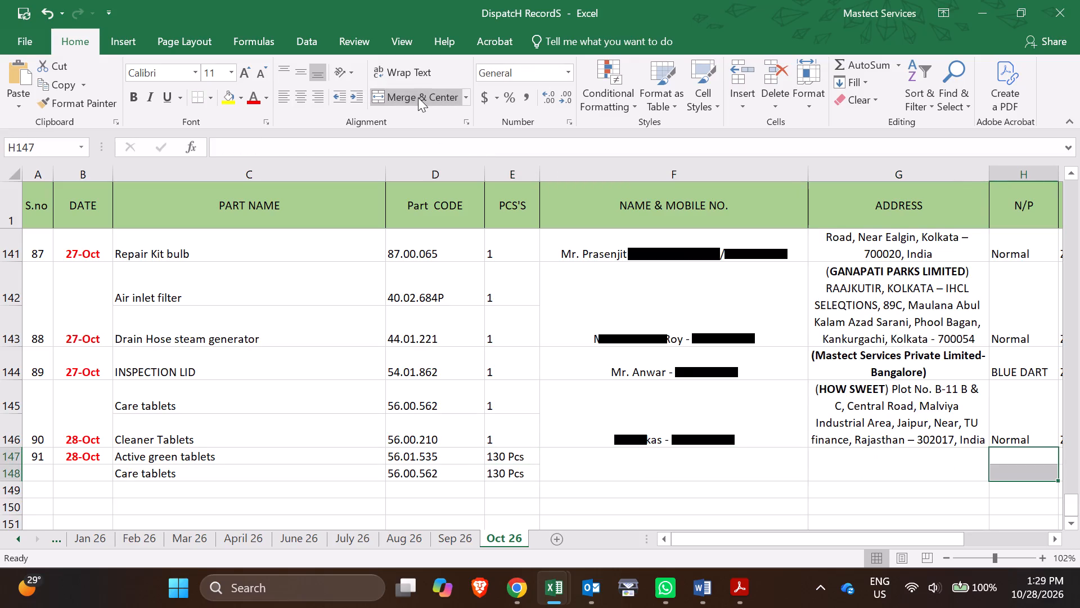
left_click(418, 97)
key("Right")
key("shift+Down")
left_click(418, 97)
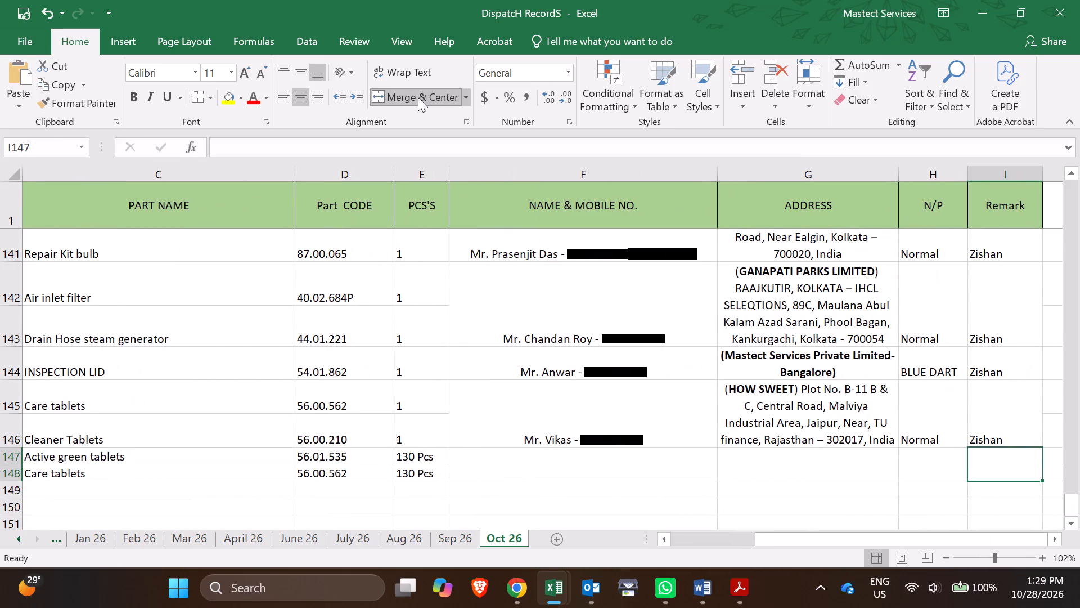
Merge and centre rows 147 and 148 in the DATE and S.no columns, save the workbook, and go to entry 91's NAME & MOBILE NO. cell.
key("Left")
key("Left")
key("Left")
key("Left")
key("Left")
key("Left")
key("Left")
key("Left")
key("Left")
key("Left")
key("Left")
key("Left")
key("Left")
key("Left")
key("Left")
key("Left")
key("Left")
key("Right")
key("shift+Down")
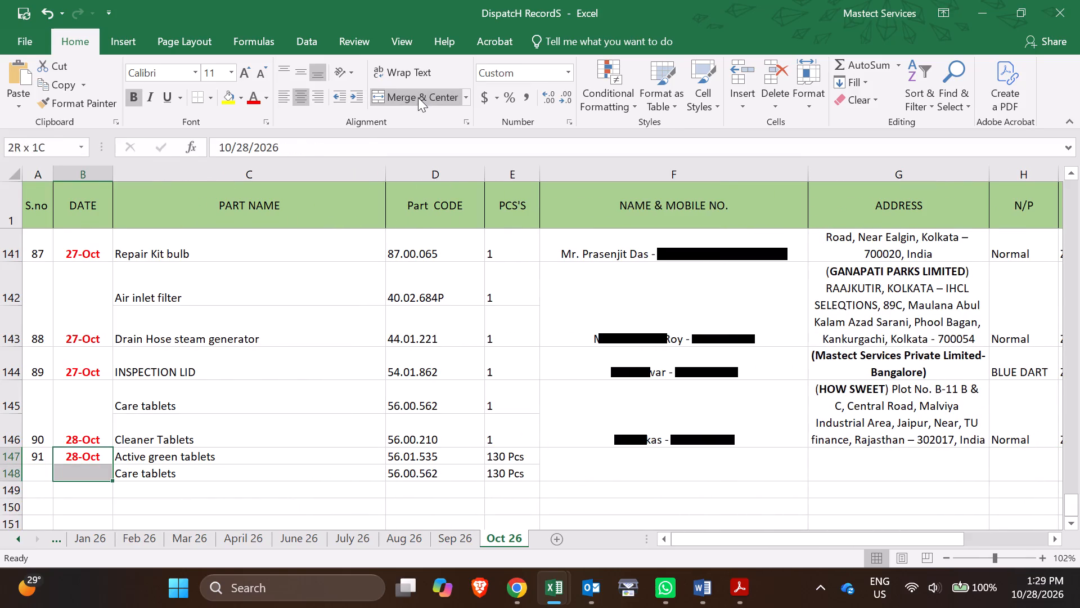
left_click(418, 97)
key("Left")
key("shift+Down")
left_click(418, 97)
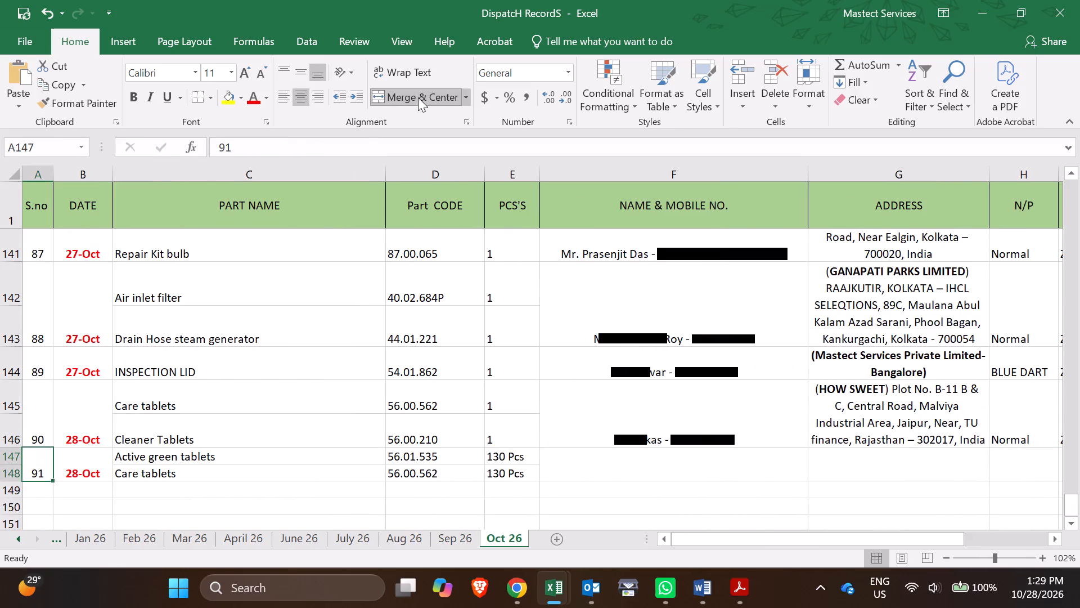
key("Right")
key("Right")
key("Right")
key("ctrl+s")
key("Right")
key("Right")
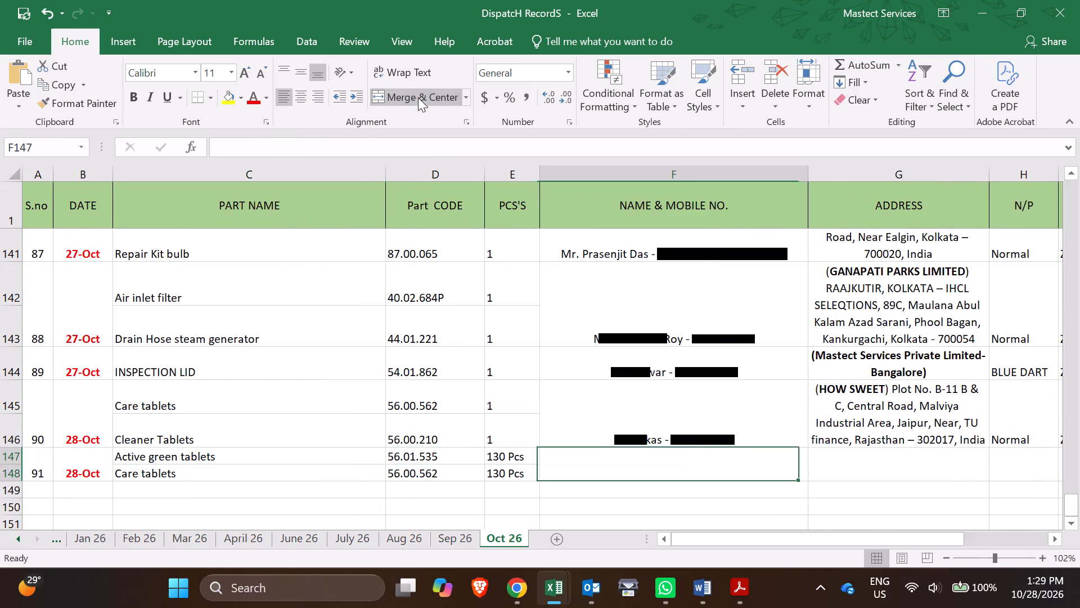
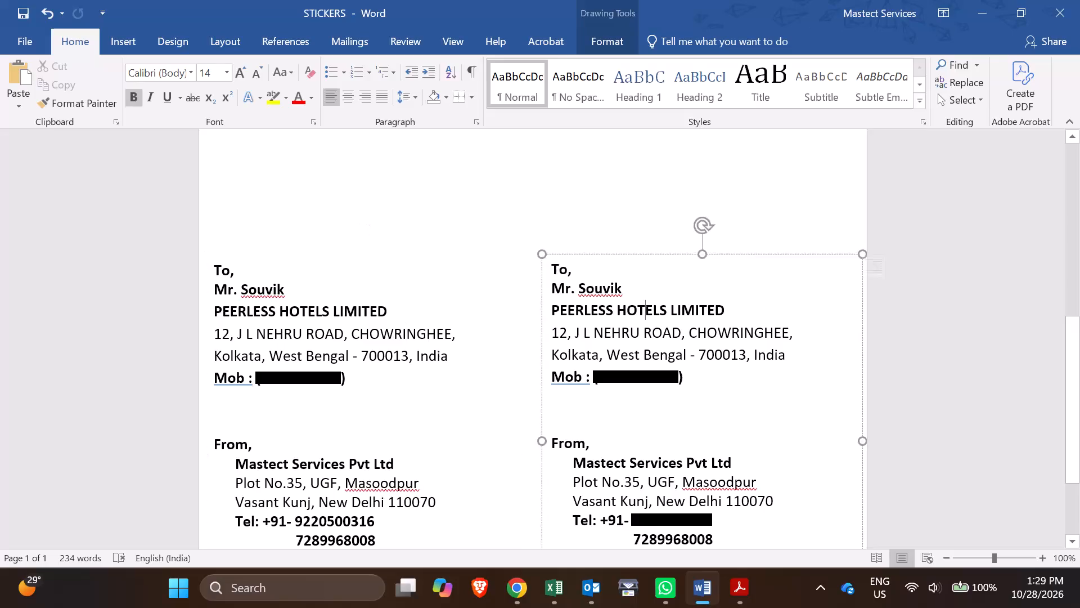
Copy the recipient's name from the PEERLESS HOTELS LIMITED sticker in Word into entry 91's NAME & MOBILE NO. cell in Excel and save the workbook.
scroll(644, 300, "up", 4)
scroll(644, 300, "down", 5)
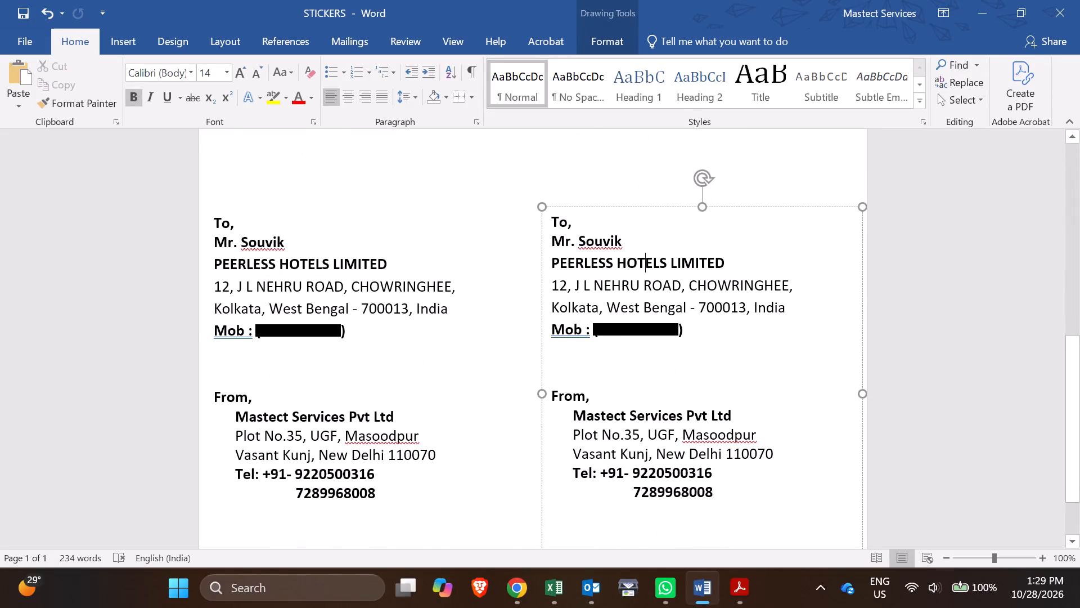
left_click(213, 242)
key("shift+Down")
key("shift+Left")
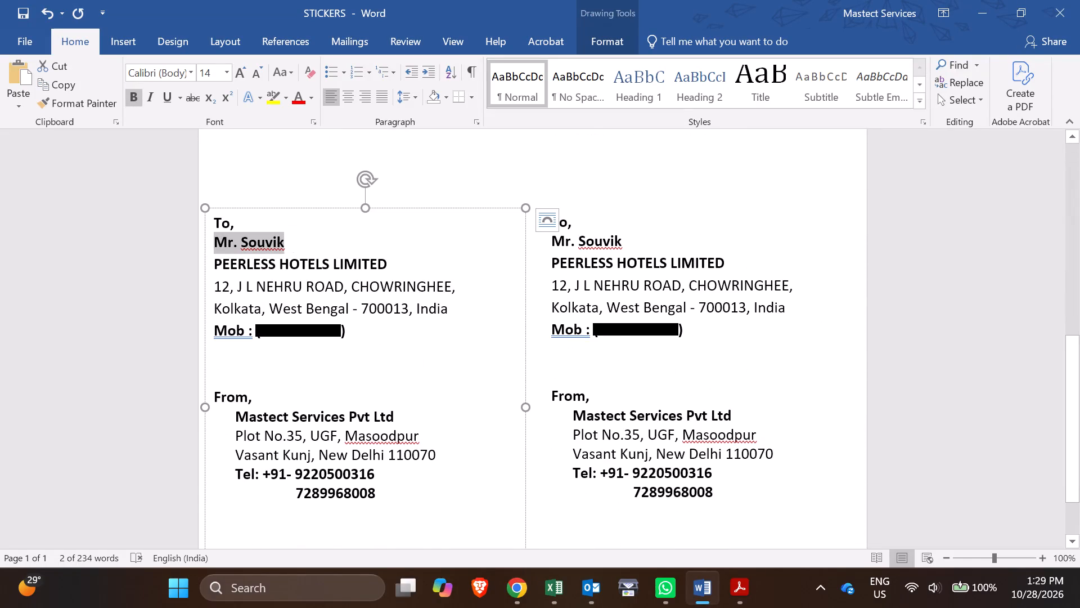
key("ctrl+c")
key("alt+Tab")
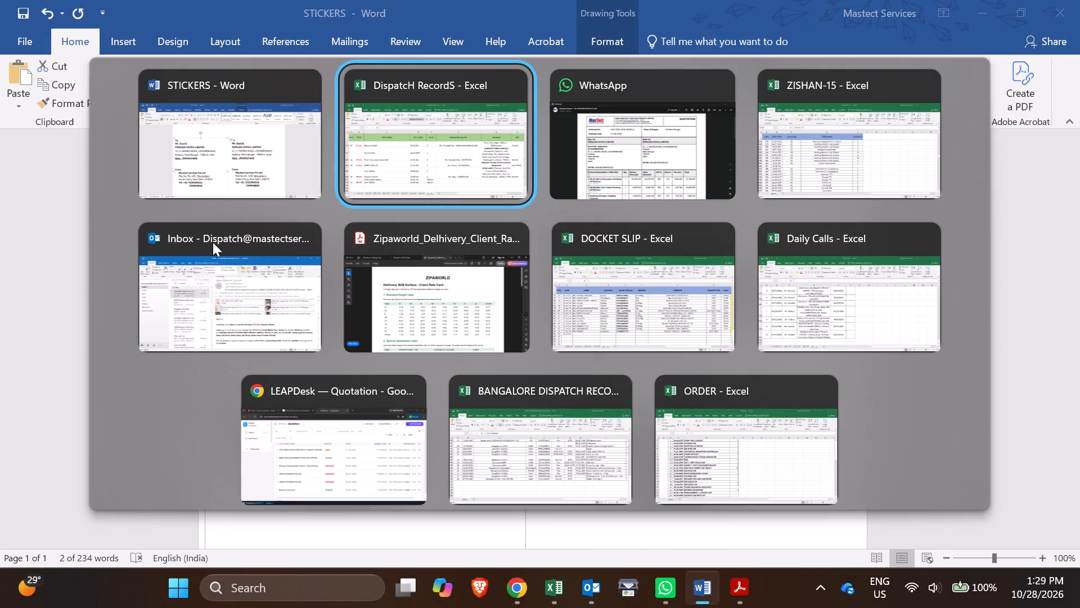
left_click(314, 145)
key("ctrl+v")
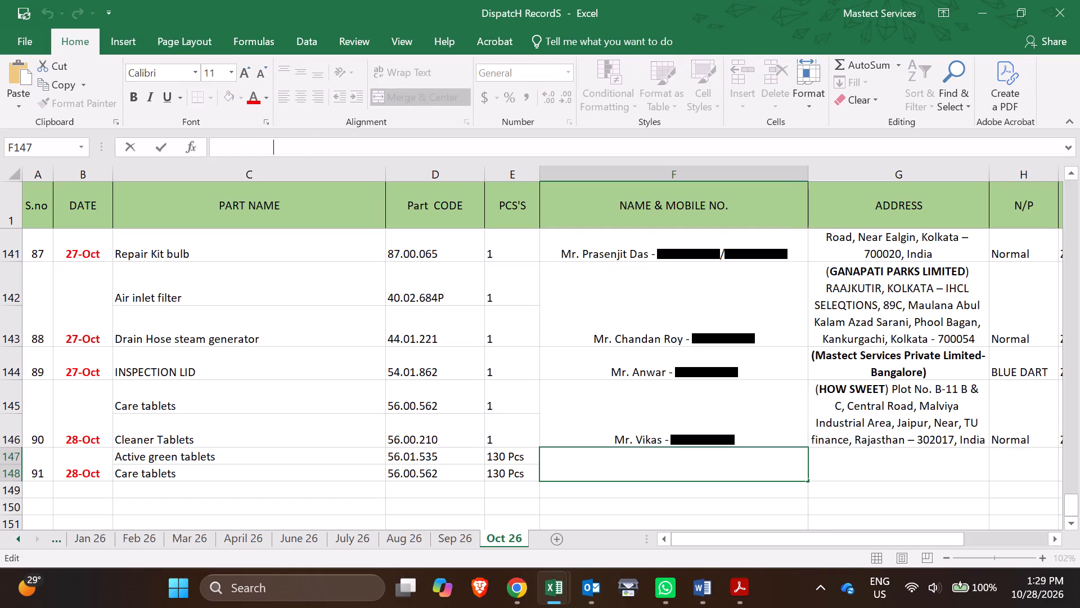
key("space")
key("Return")
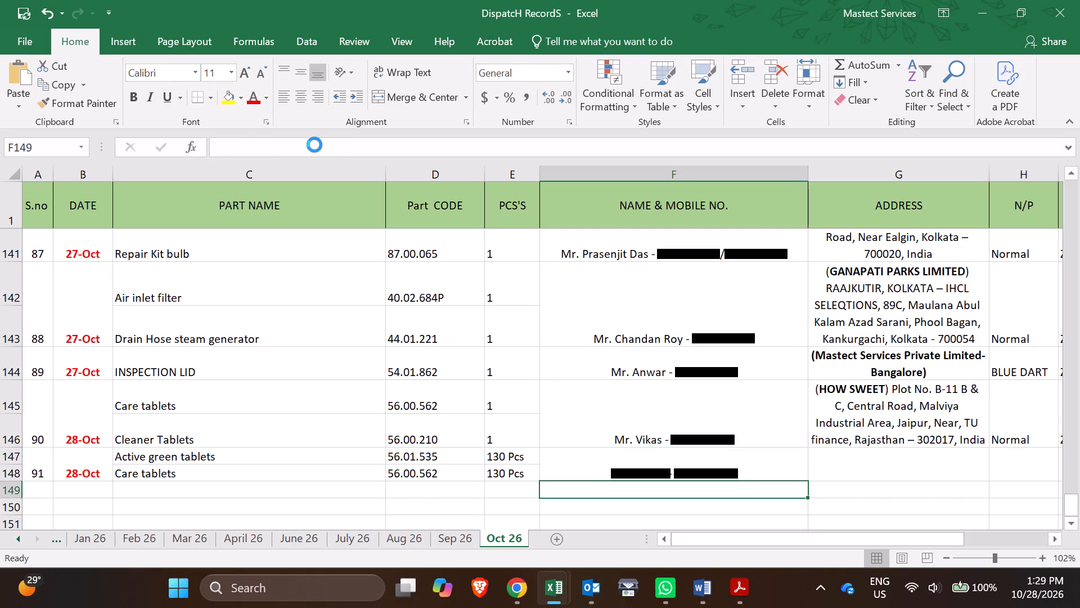
key("ctrl+s")
Copy the company name PEERLESS HOTELS LIMITED from the Word sticker for entry 91's ADDRESS cell in the Excel dispatch record.
key("Up")
key("Right")
key("alt+Tab")
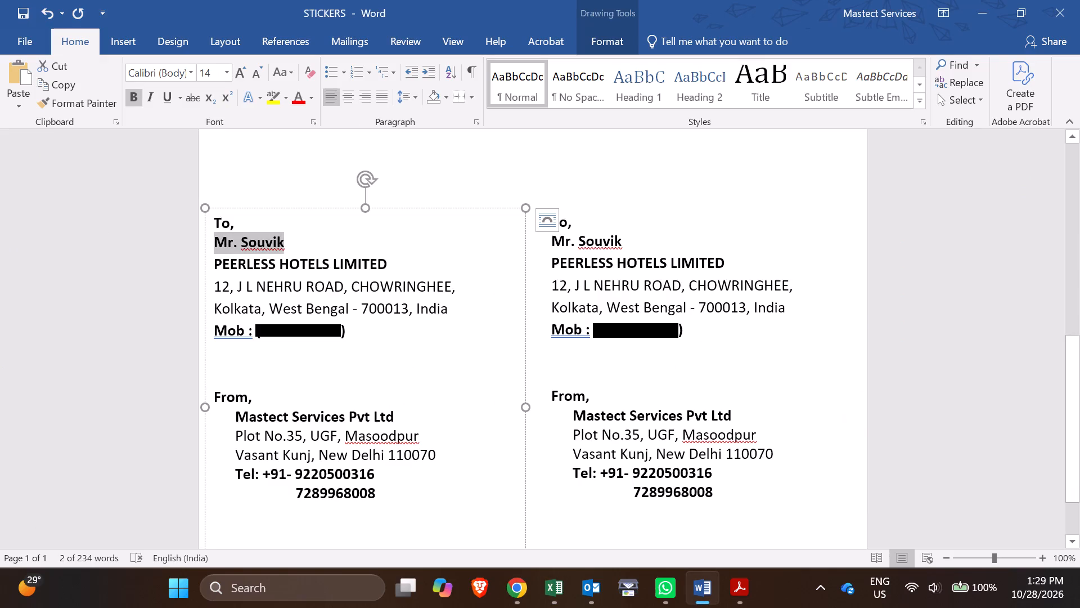
left_click(214, 267)
key("shift+Down")
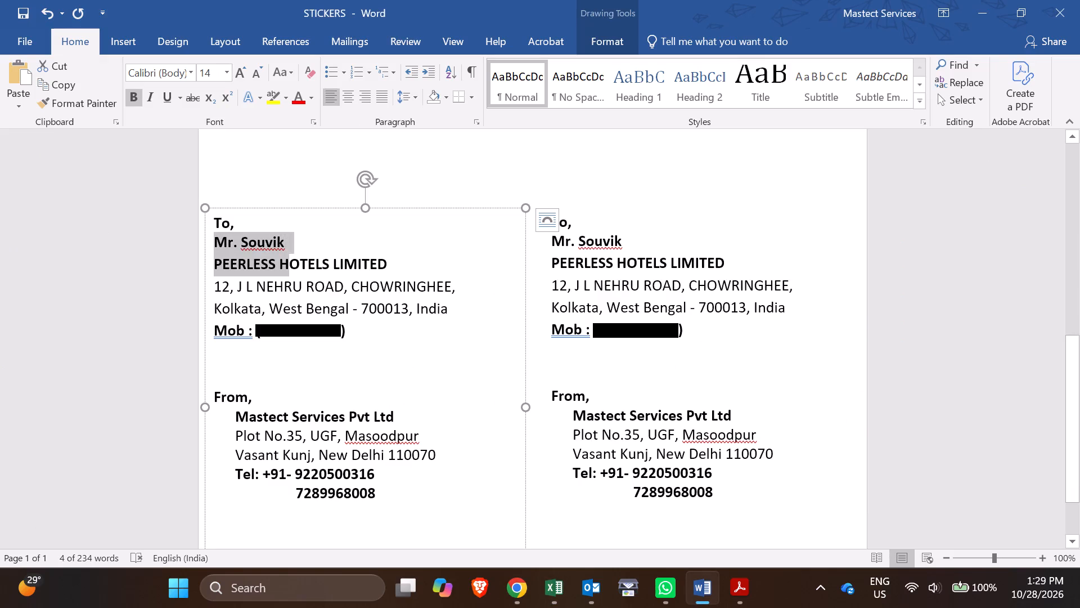
key("Down")
key("Up")
key("Up")
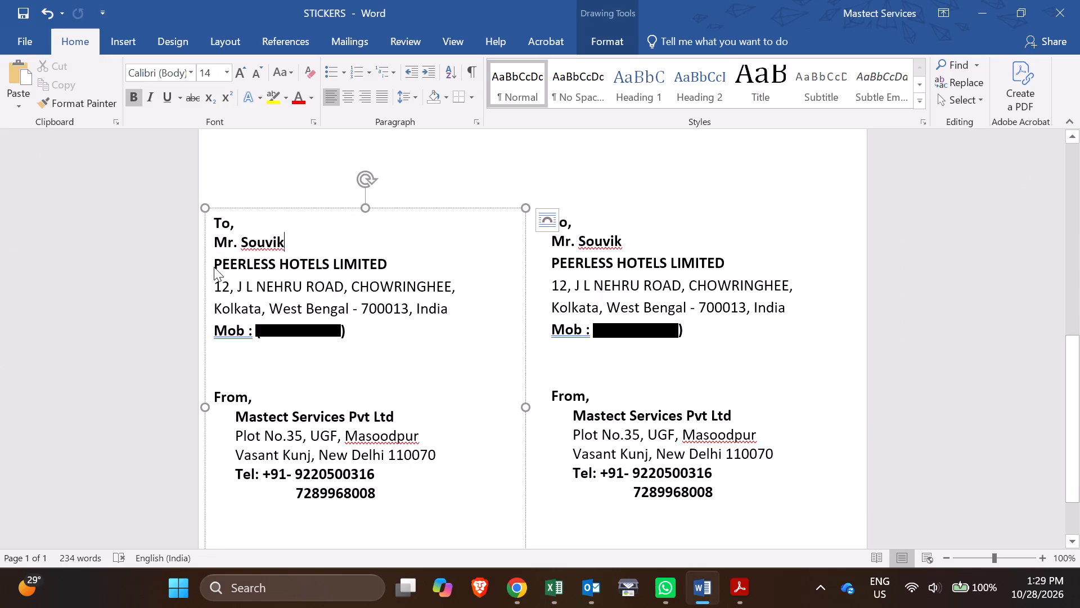
key("Right")
key("shift+Down")
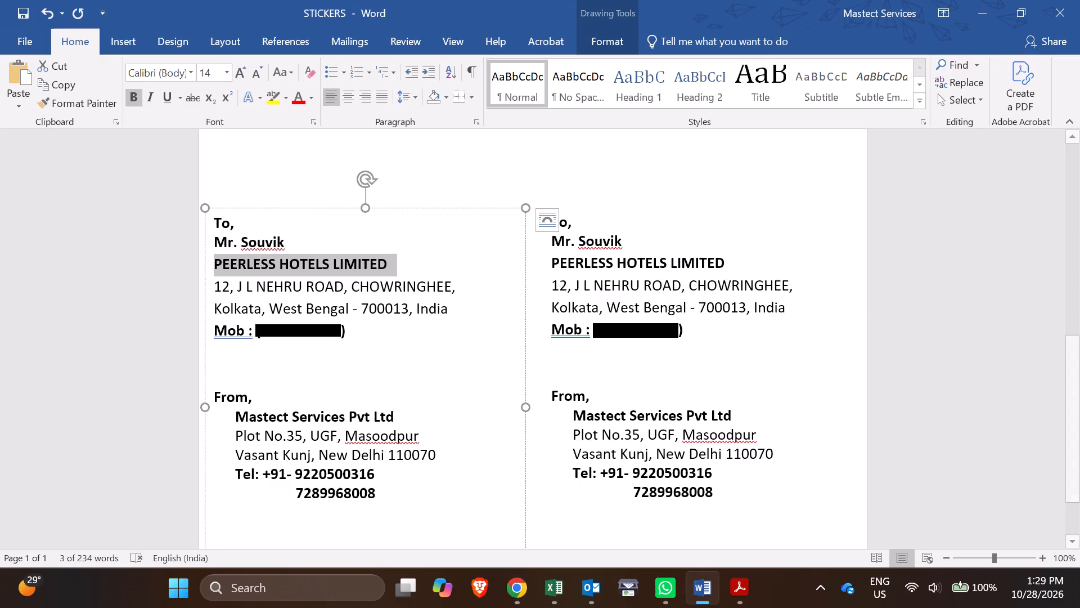
key("shift+Left")
key("ctrl+c")
key("alt+Tab")
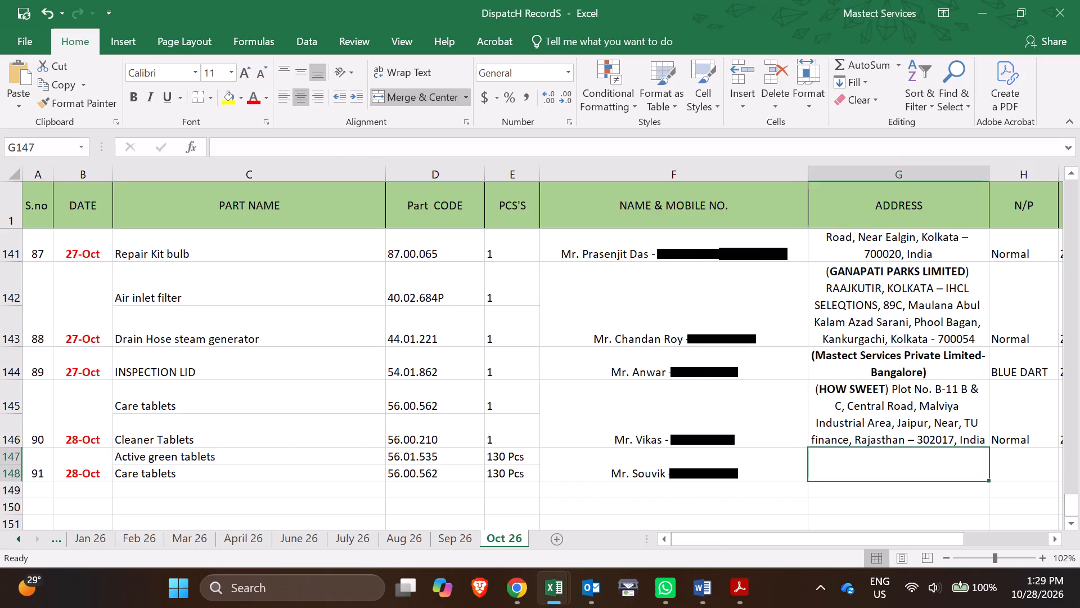
Fill in the ADDRESS for entry 91 with (PEERLESS HOTELS LIMITED) in parentheses and the hotel company's copied address.
key("shift+parenleft")
key("ctrl+v")
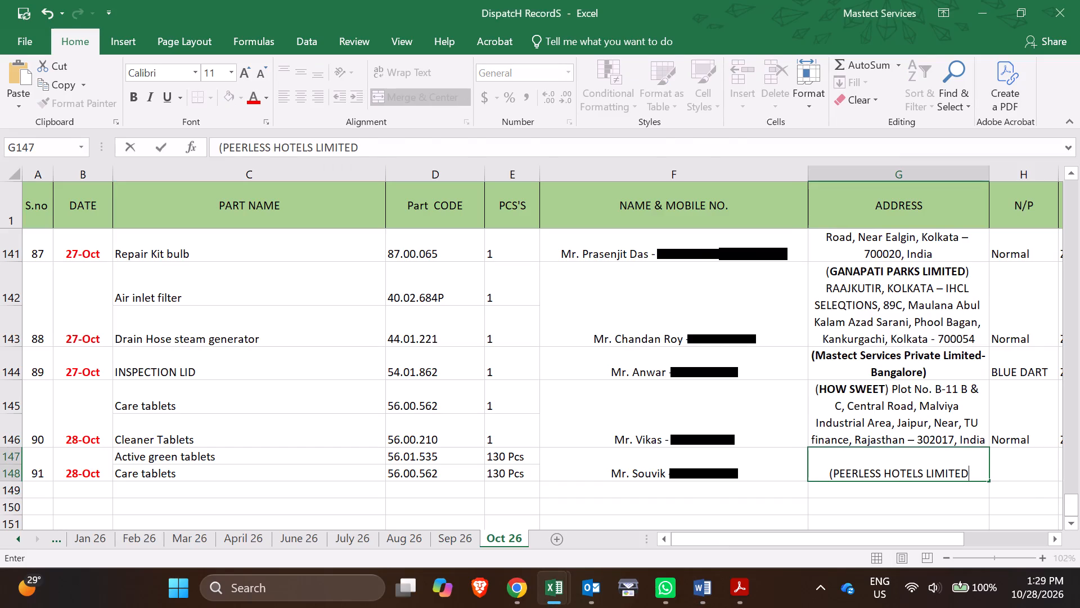
key("shift+parenright")
key("Return")
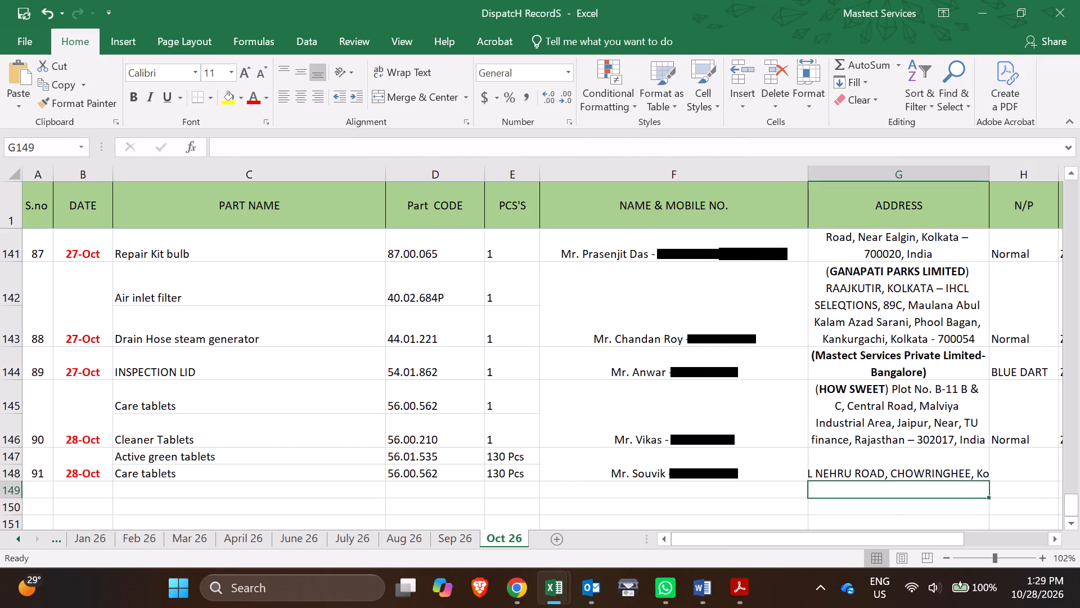
Increase the heights of rows 147 and 148, setting row 147 to about 28.5, and save the workbook.
key("ctrl+s")
key("Up")
key("ctrl+s")
key("ctrl+s")
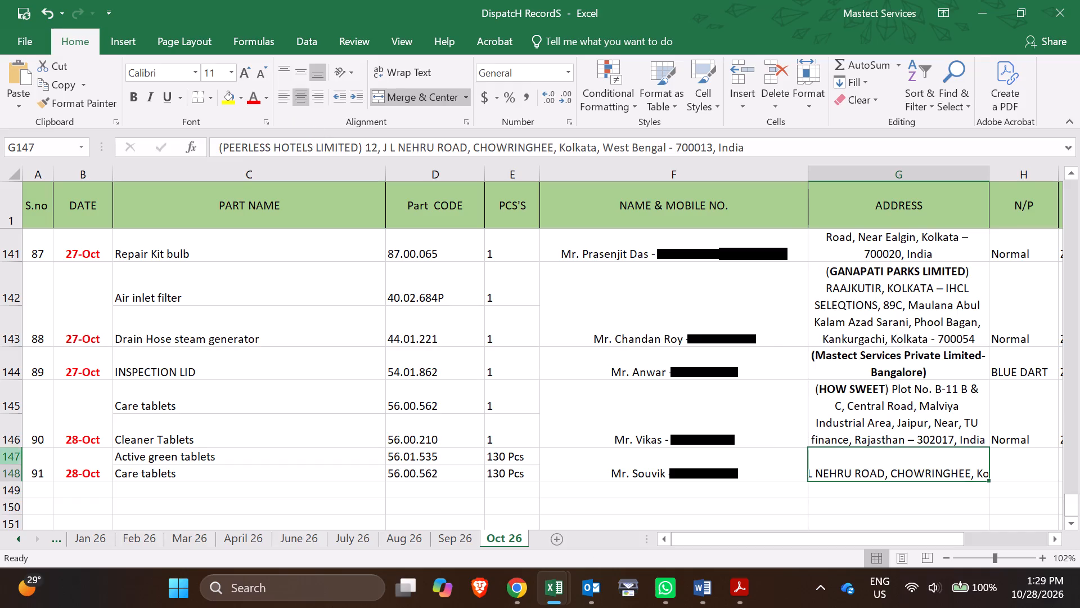
left_click_drag(17, 464, 18, 481)
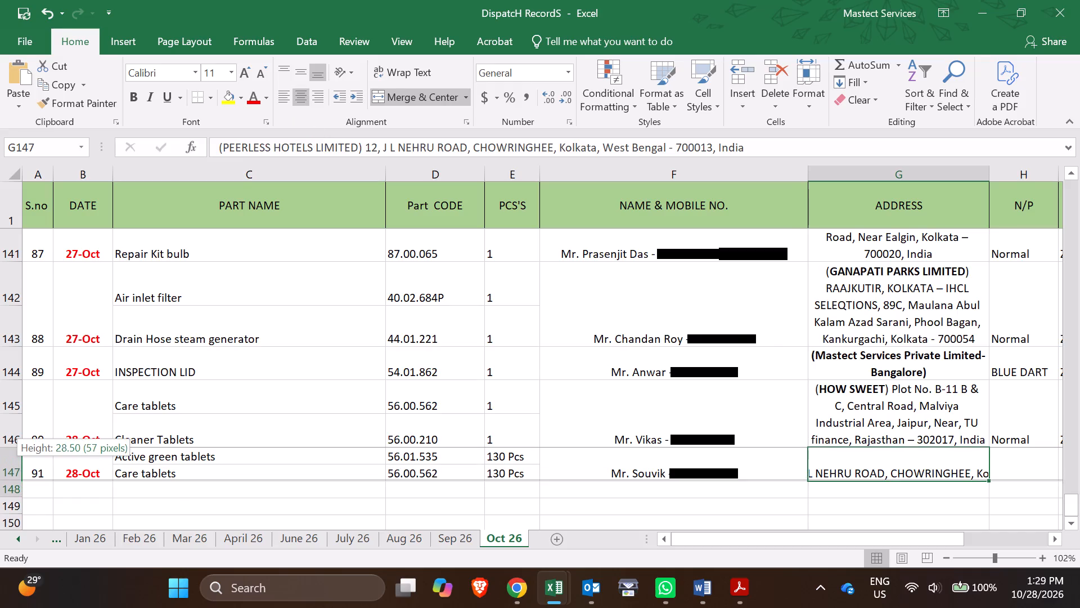
left_click_drag(18, 481, 18, 480)
left_click_drag(18, 496, 19, 513)
left_click(481, 472)
key("ctrl+s")
Wrap the text in entry 91's merged ADDRESS cell.
key("Right")
key("Right")
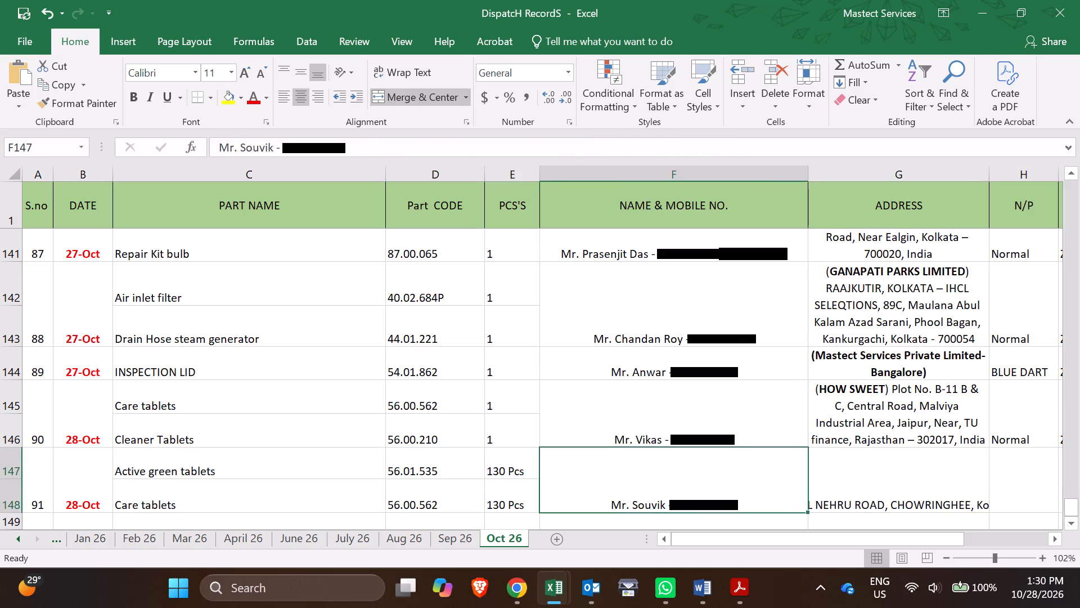
key("Right")
key("ctrl+s")
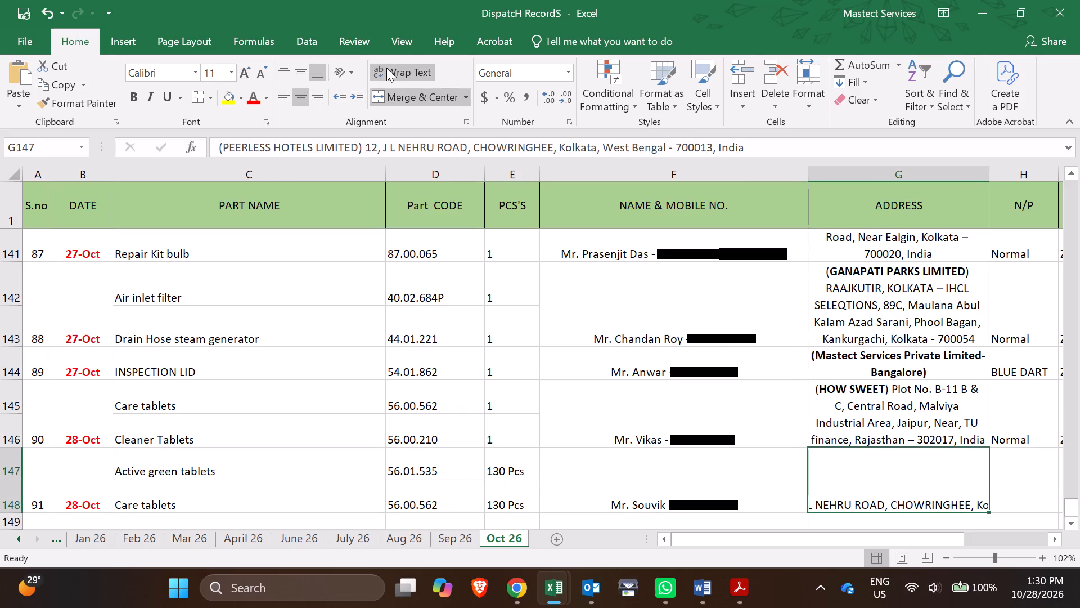
left_click(389, 70)
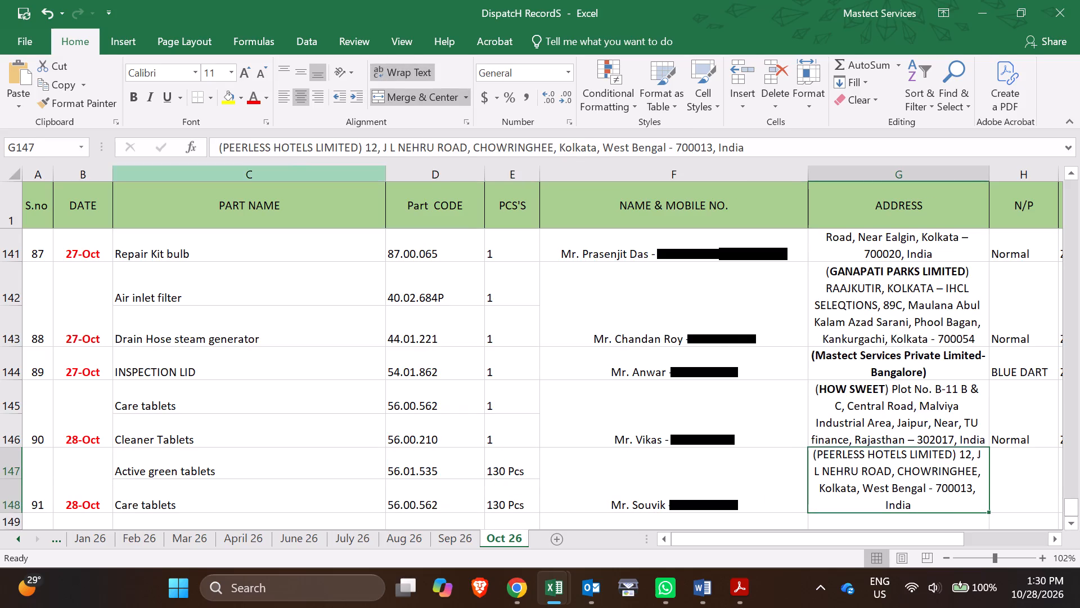
Make PEERLESS HOTELS LIMITED bold within entry 91's address, leaving the parentheses regular, and save the workbook.
left_click(224, 151)
key("shift+Right")
key("shift+Right")
key("shift+Right")
key("shift+Right")
key("shift+Right")
key("shift+Right")
key("shift+Right")
key("shift+Right")
key("shift+Right")
key("shift+Right")
key("shift+Right")
key("shift+Right")
key("shift+Right")
key("shift+Right")
key("shift+Right")
key("shift+Right")
key("shift+Right")
key("shift+Right")
key("shift+Right")
key("shift+Right")
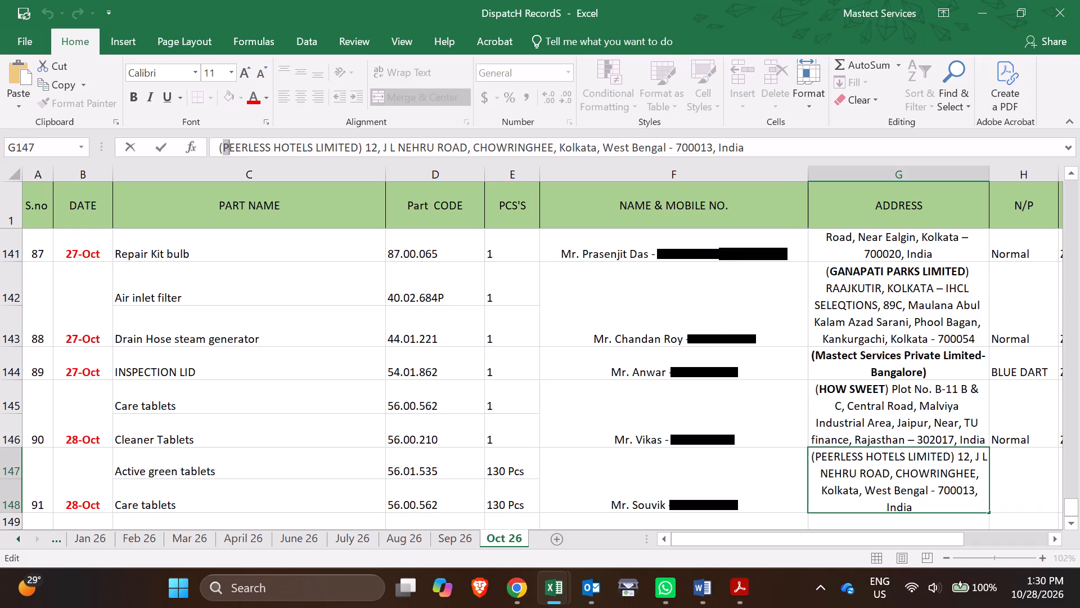
key("shift+Right")
key("shift+Right")
key("shift+Right")
key("ctrl+b")
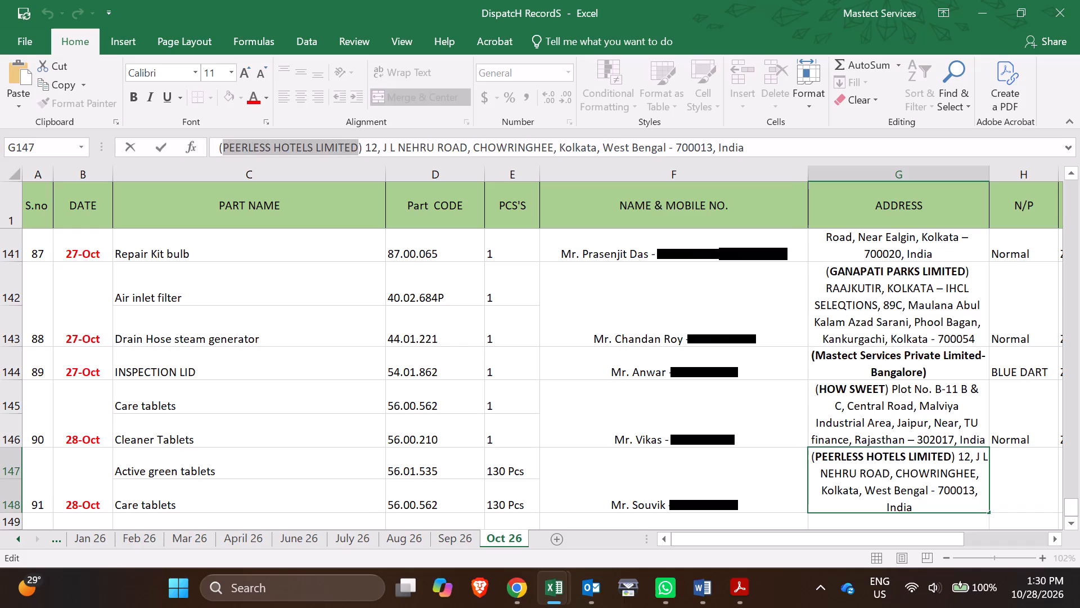
left_click(685, 480)
key("ctrl+s")
Enter Normal as the N/P value and Zishan as the Remark for entry 91.
key("Right")
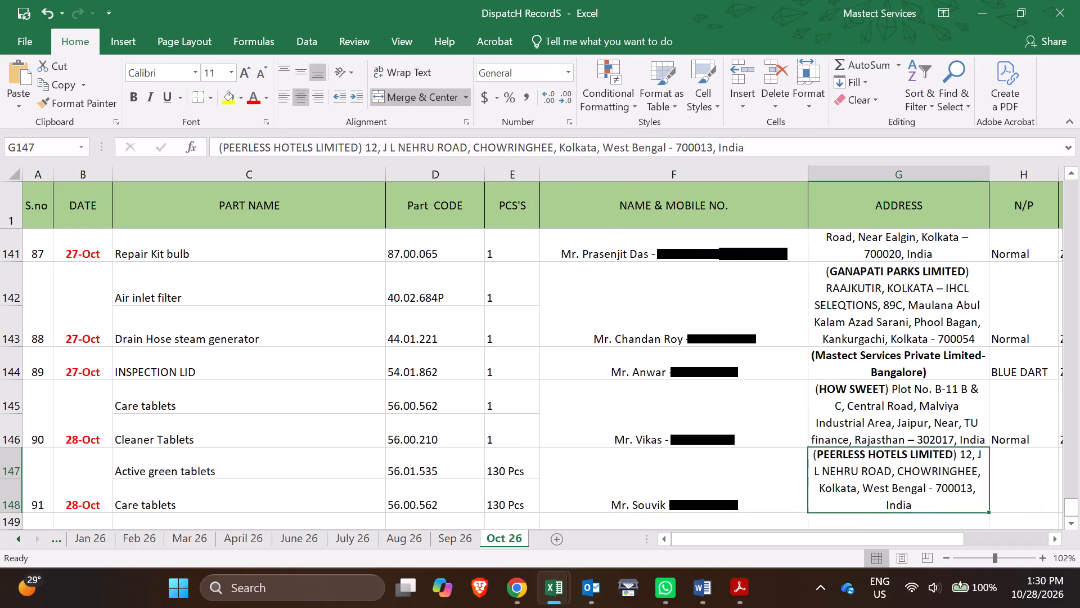
key("Right")
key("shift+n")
key("Return")
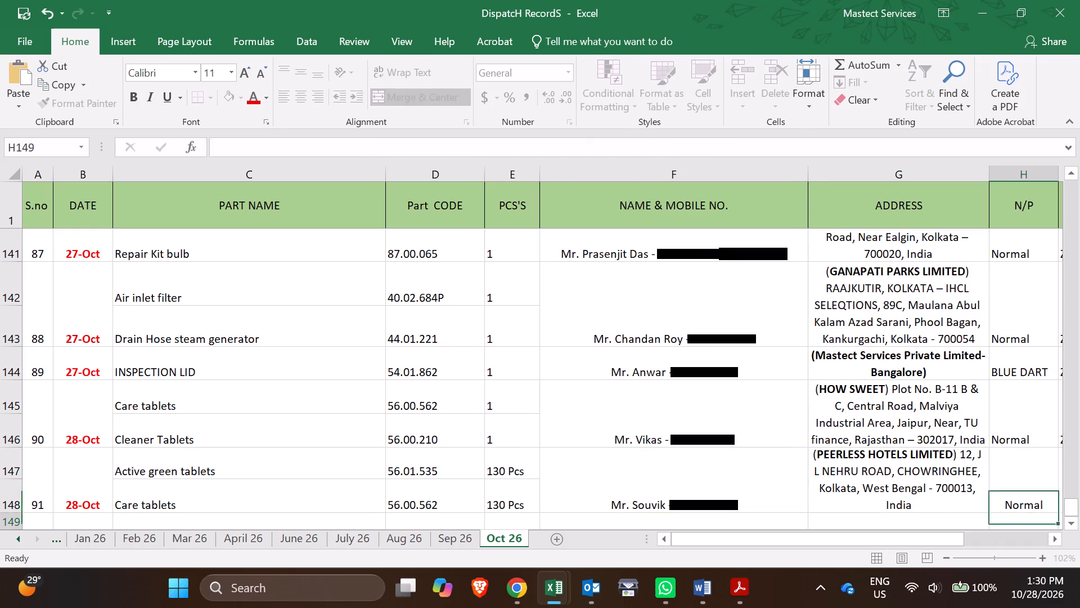
key("Up")
key("Right")
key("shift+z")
key("shift+Return")
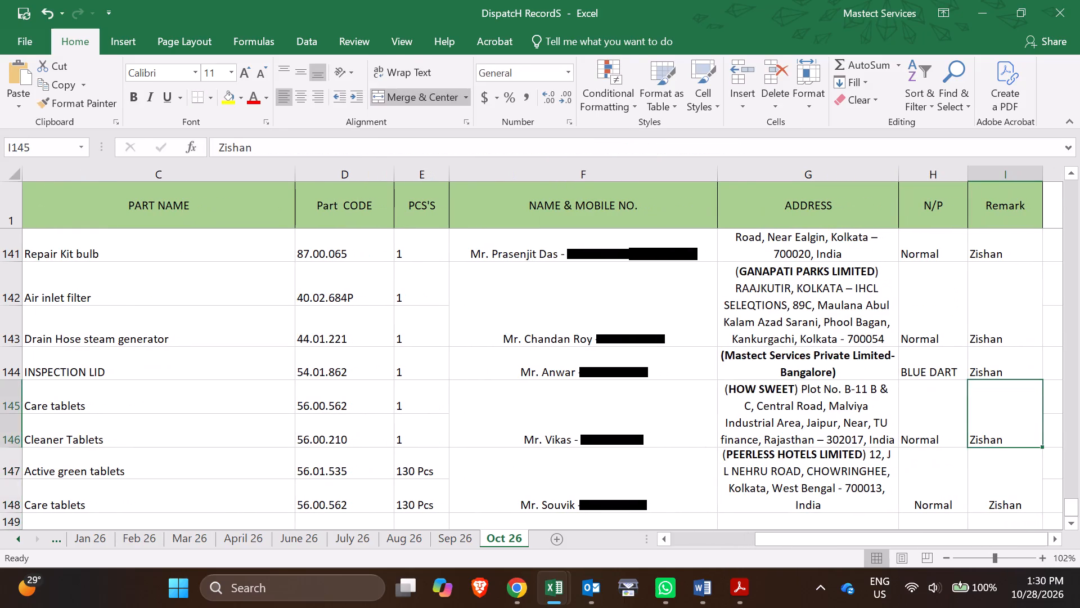
Left-align the N/P and Remark cells of entry 91 and save the workbook.
key("Down")
key("Down")
key("Left")
key("Up")
key("Right")
key("Left")
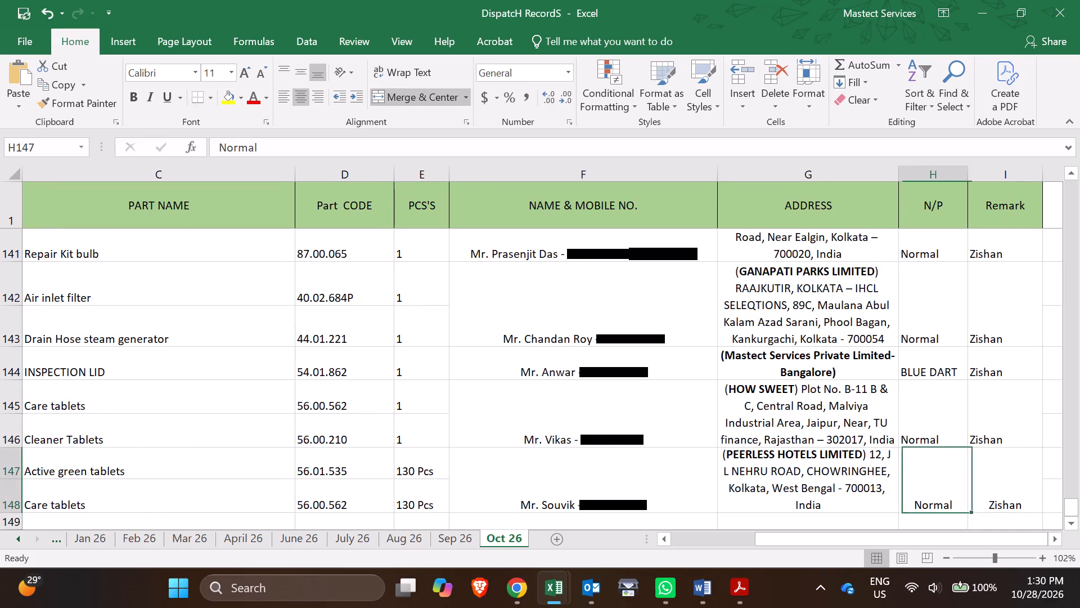
key("shift+Right")
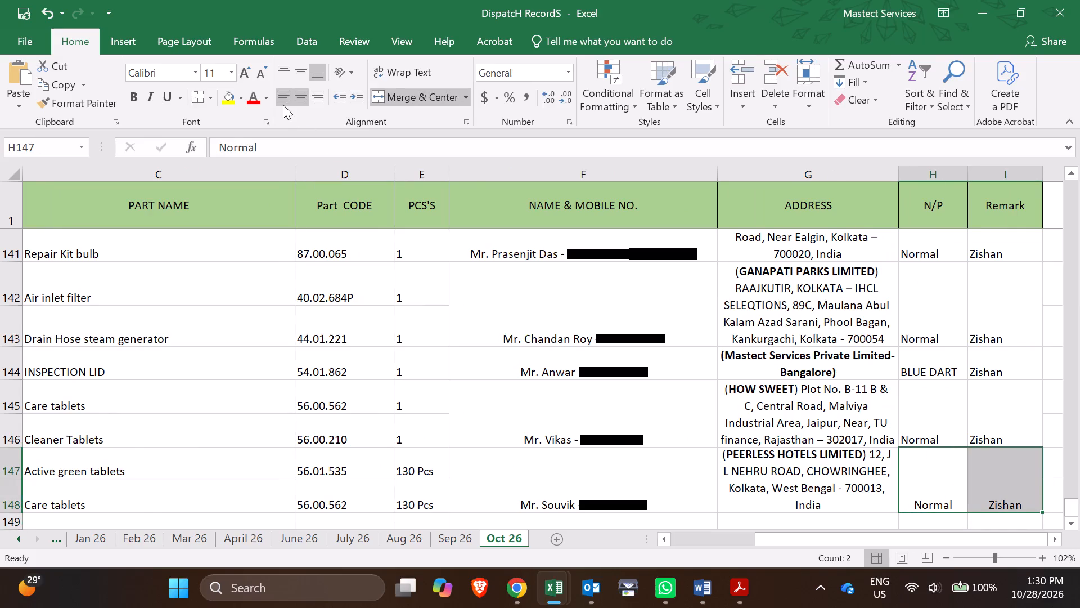
left_click(283, 104)
left_click(546, 394)
key("ctrl+s")
key("ctrl+s")
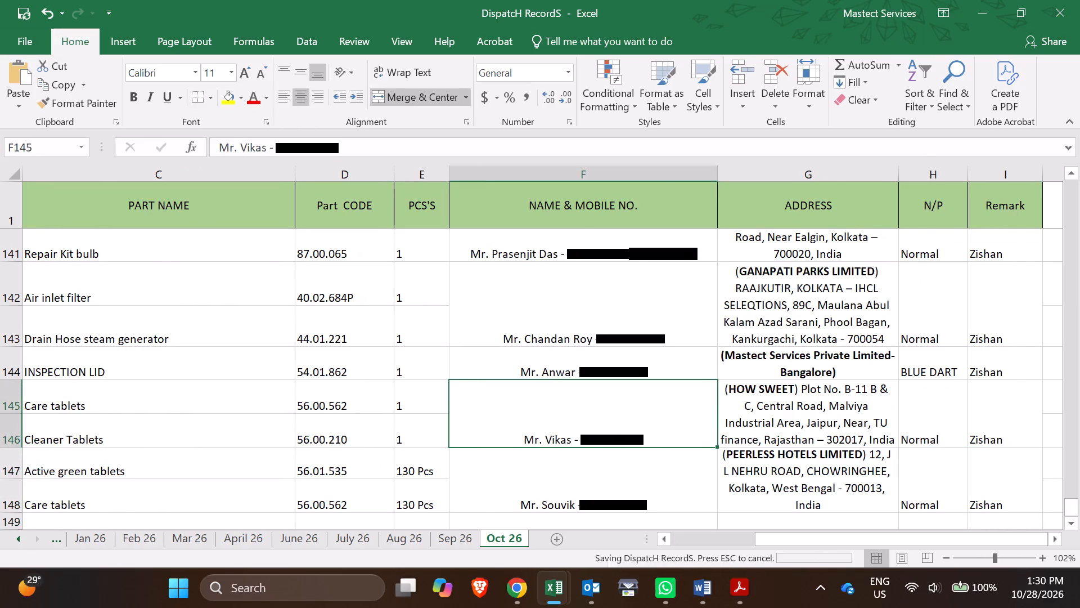
Switch to the STICKERS document in Word and save it.
scroll(546, 394, "right", 5)
scroll(546, 394, "down", 2)
scroll(546, 394, "right", 3)
key("alt+Tab")
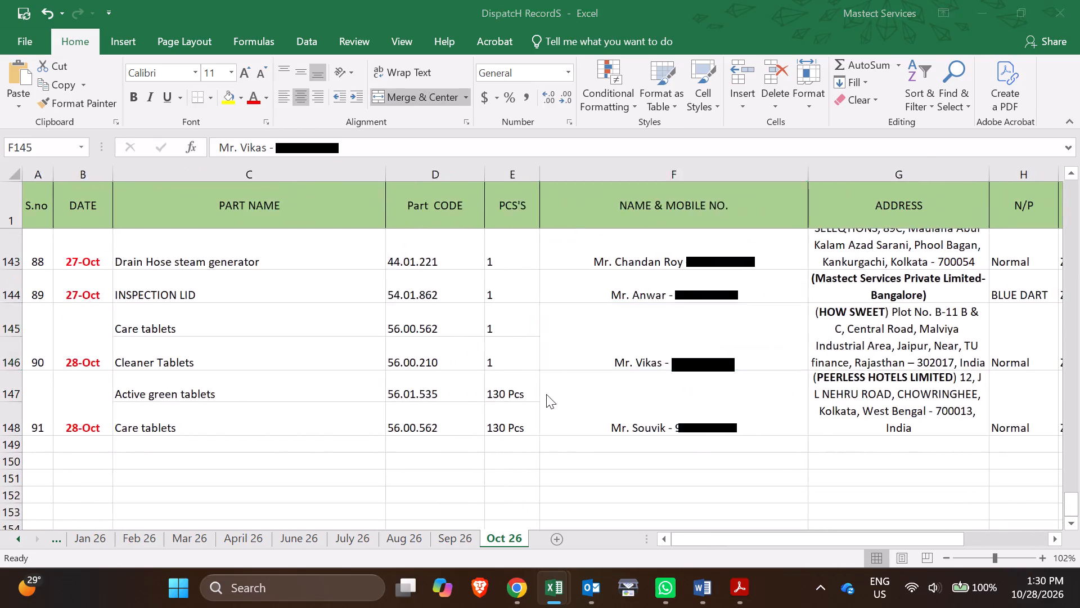
key("alt+Right")
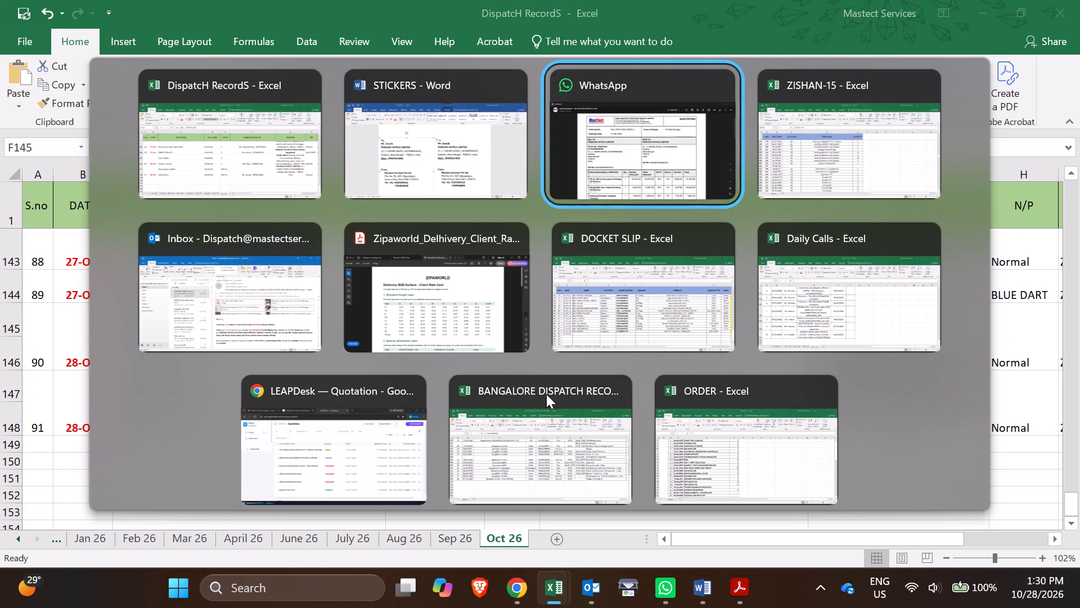
key("alt+Left")
left_click(624, 365)
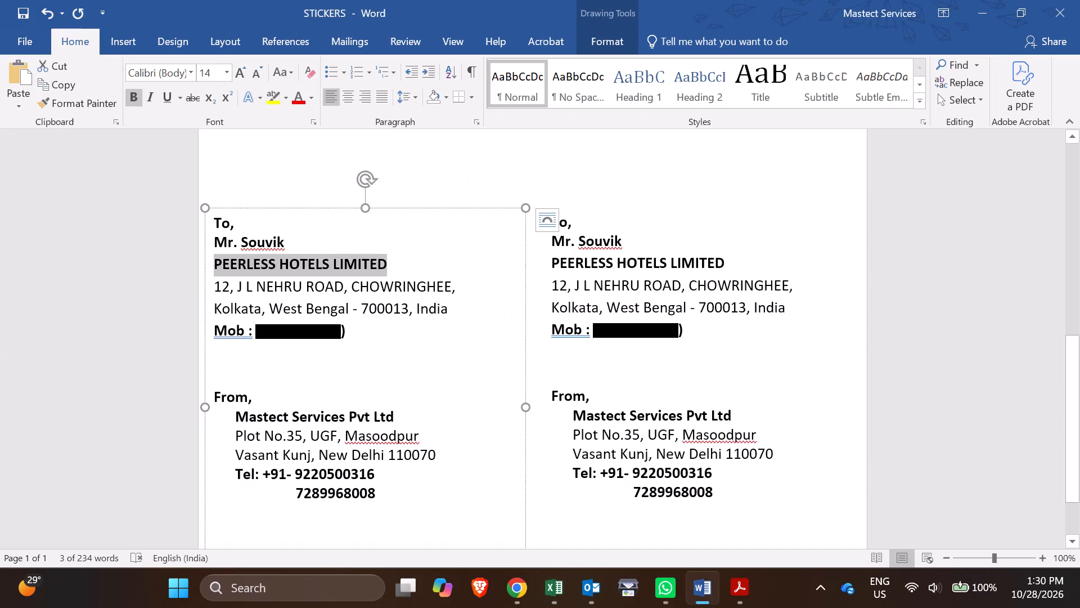
key("ctrl+s")
Switch back to the DispatcH RecordS workbook in Excel.
key("alt+Tab")
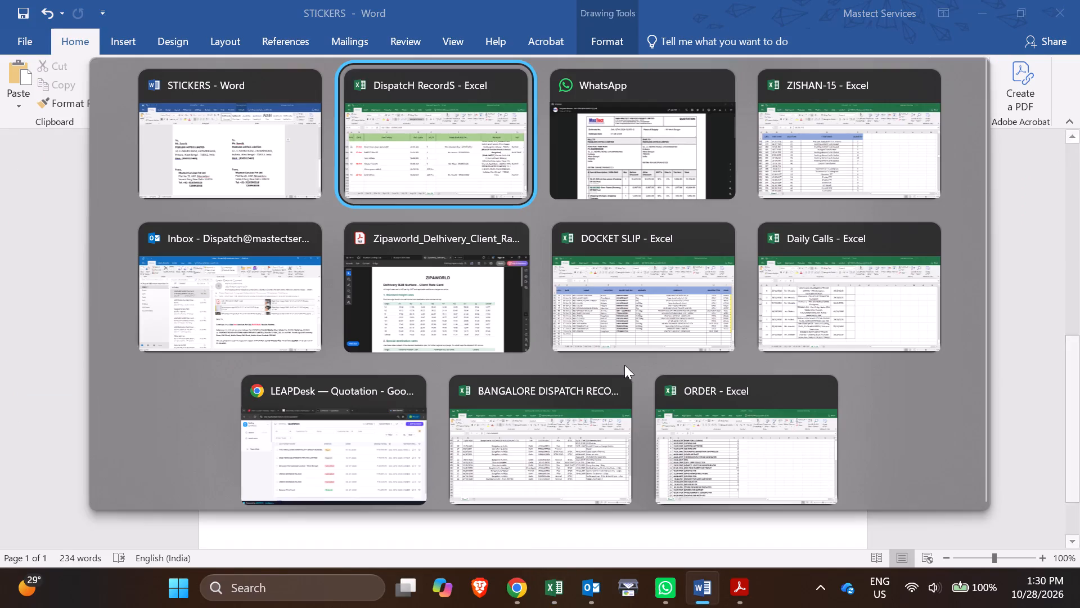
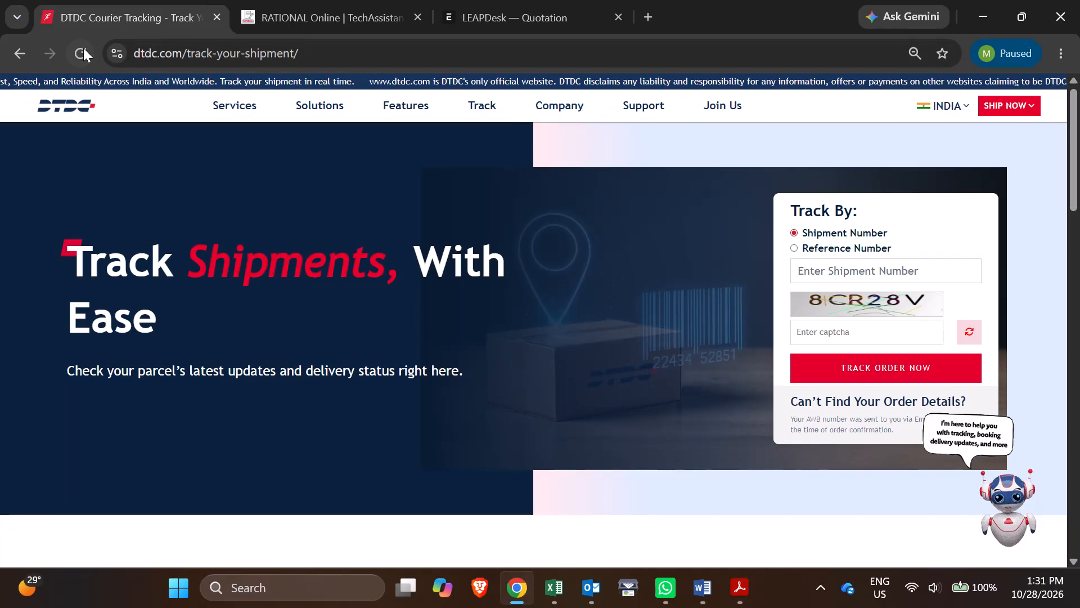
Reload the DTDC shipment tracking page in Chrome to get a fresh tracking form.
left_click(83, 48)
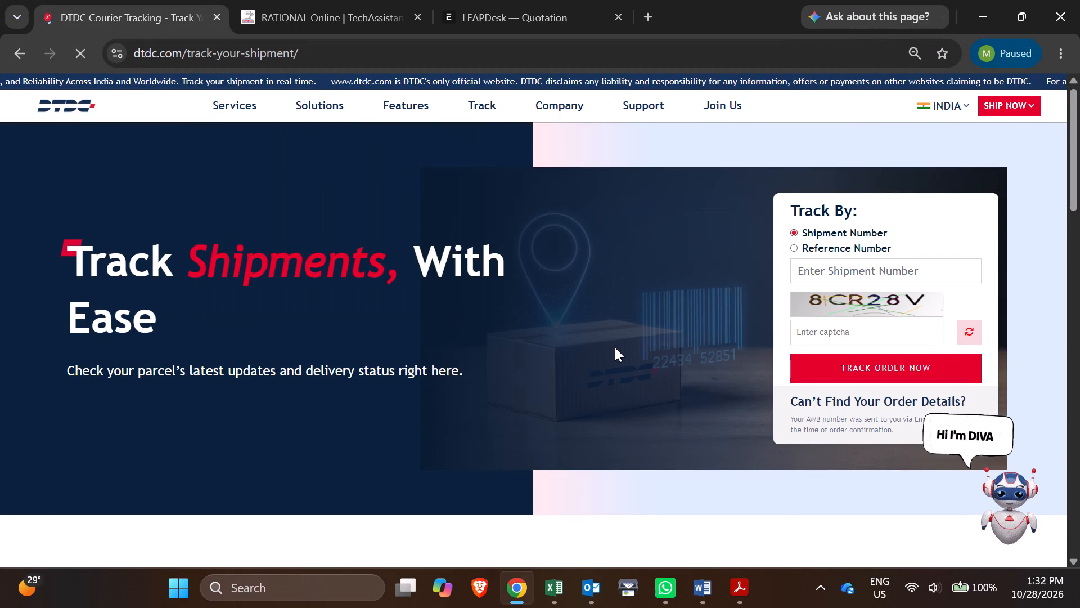
left_click(803, 268)
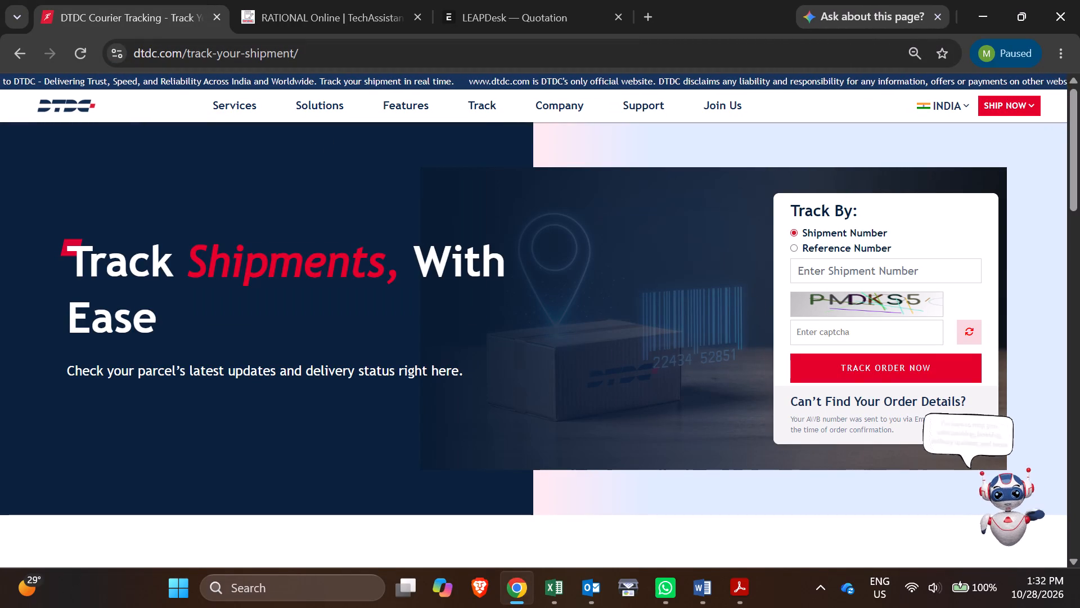
left_click(907, 135)
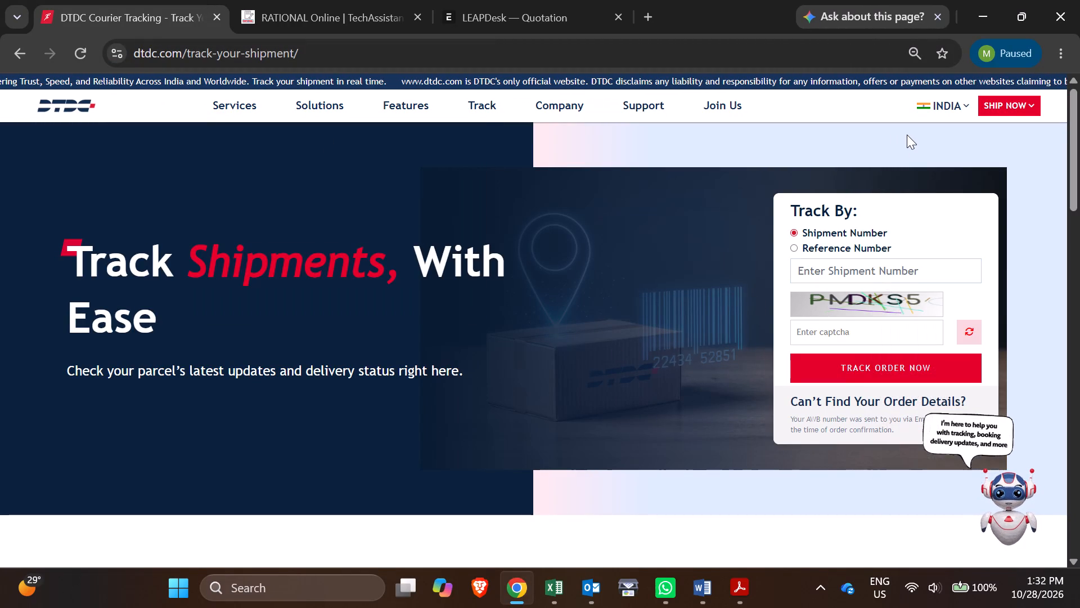
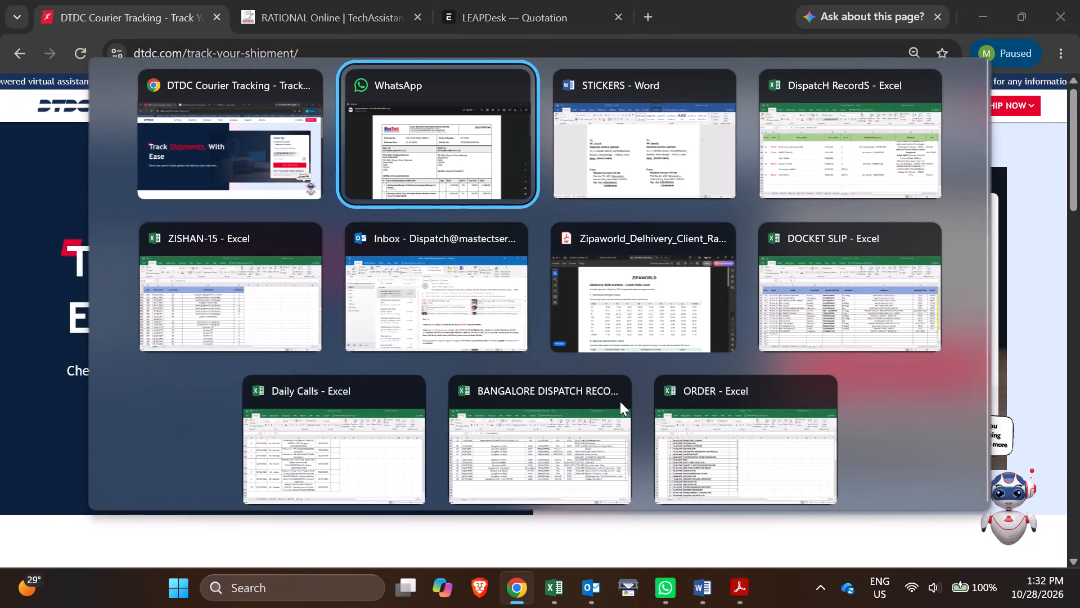
Switch to the DispatcH RecordS workbook and save it.
key("alt+Tab")
key("alt+Tab")
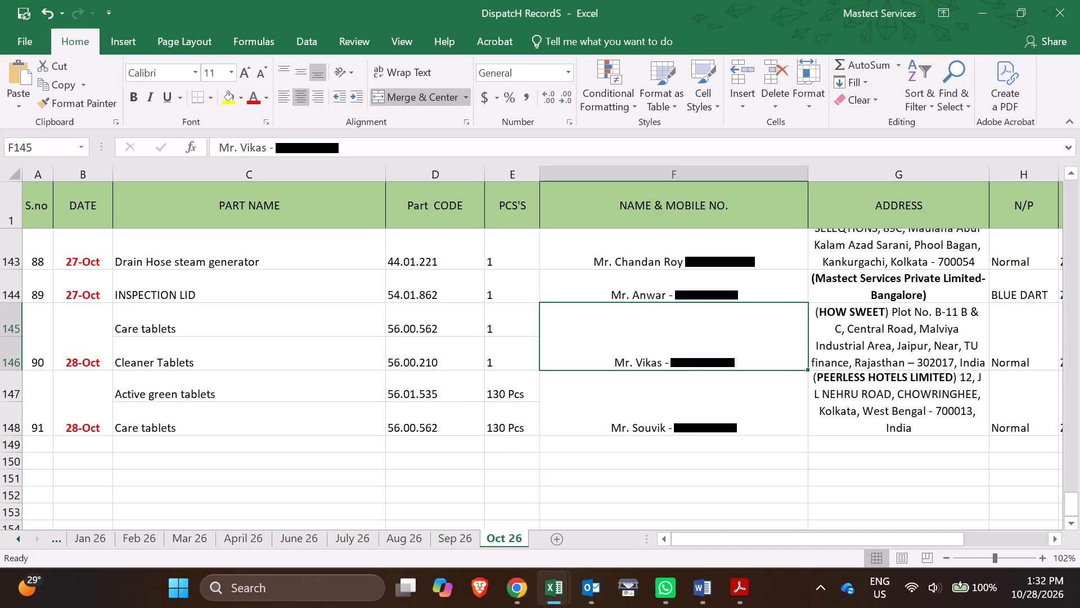
left_click(350, 352)
key("ctrl+s")
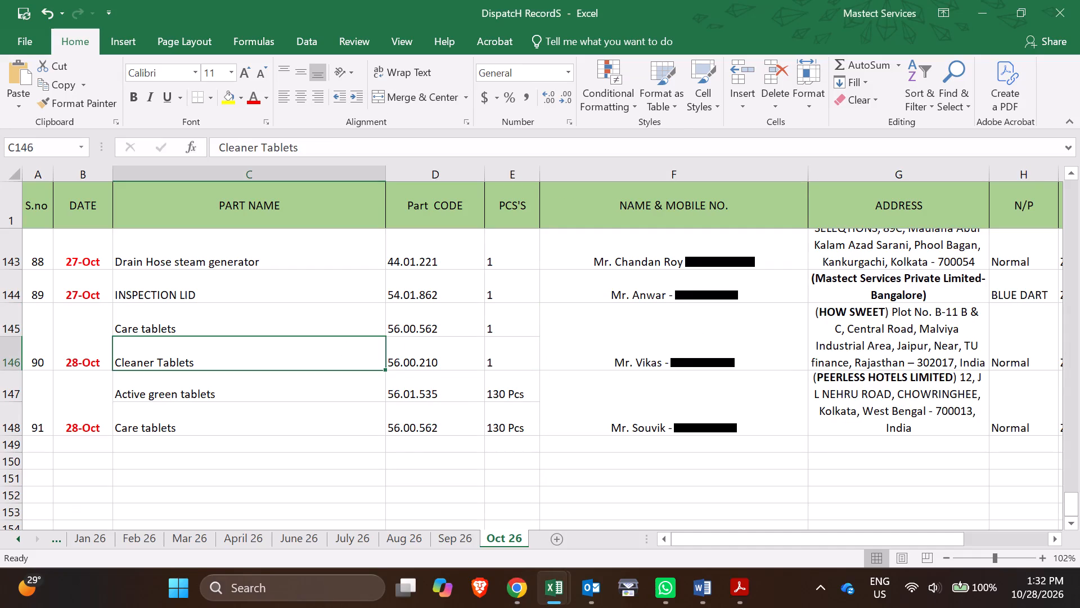
Re-enter S.no 91 for the PEERLESS HOTELS entry, add a centred 92 in the row below it, and save the workbook.
left_click(34, 422)
key("9")
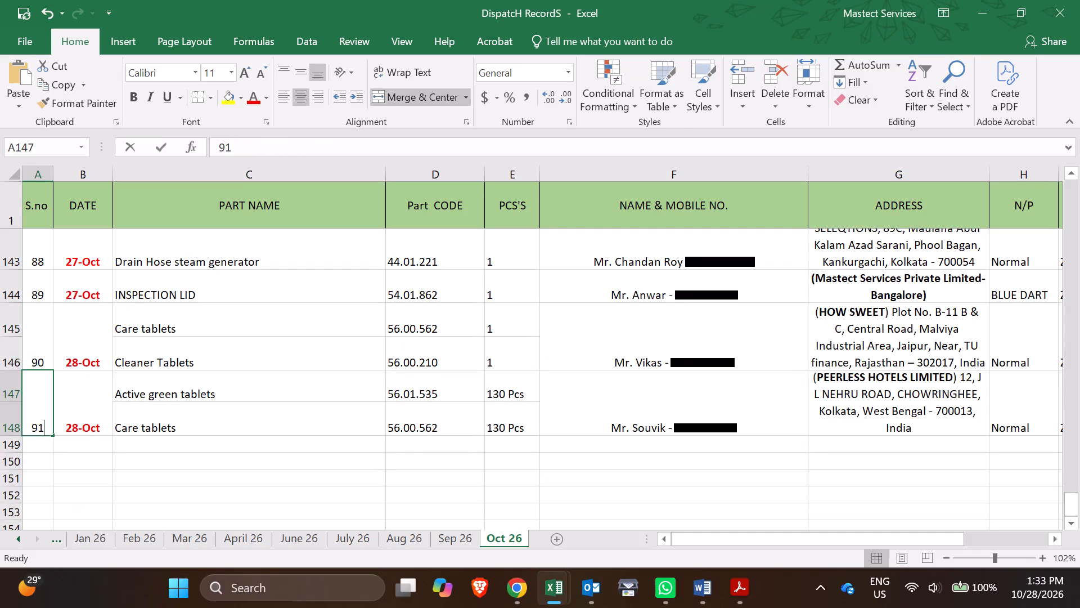
key("1")
key("Return")
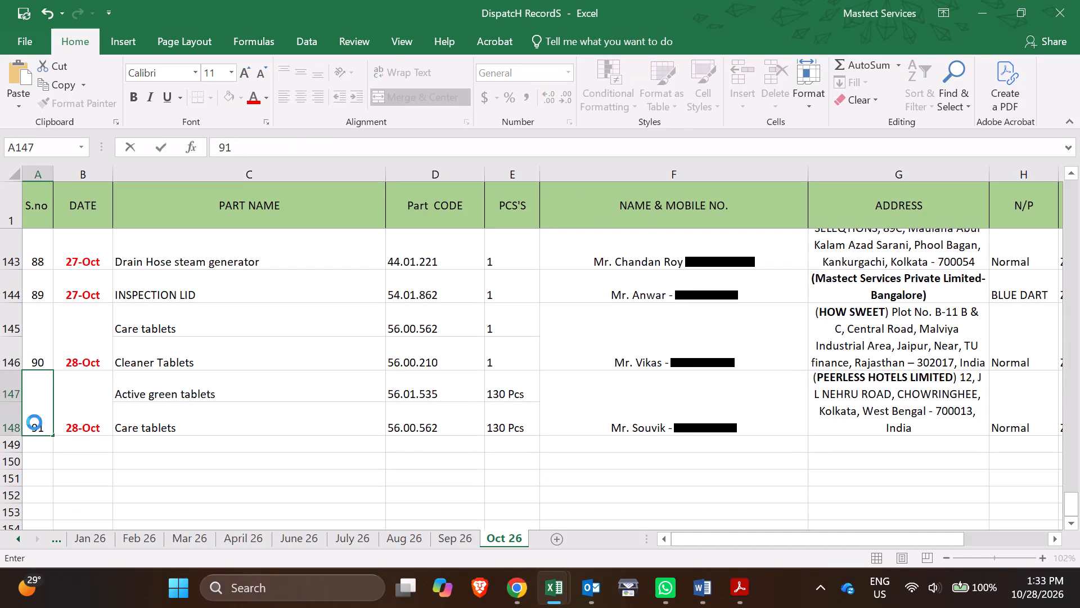
type("92")
key("Return")
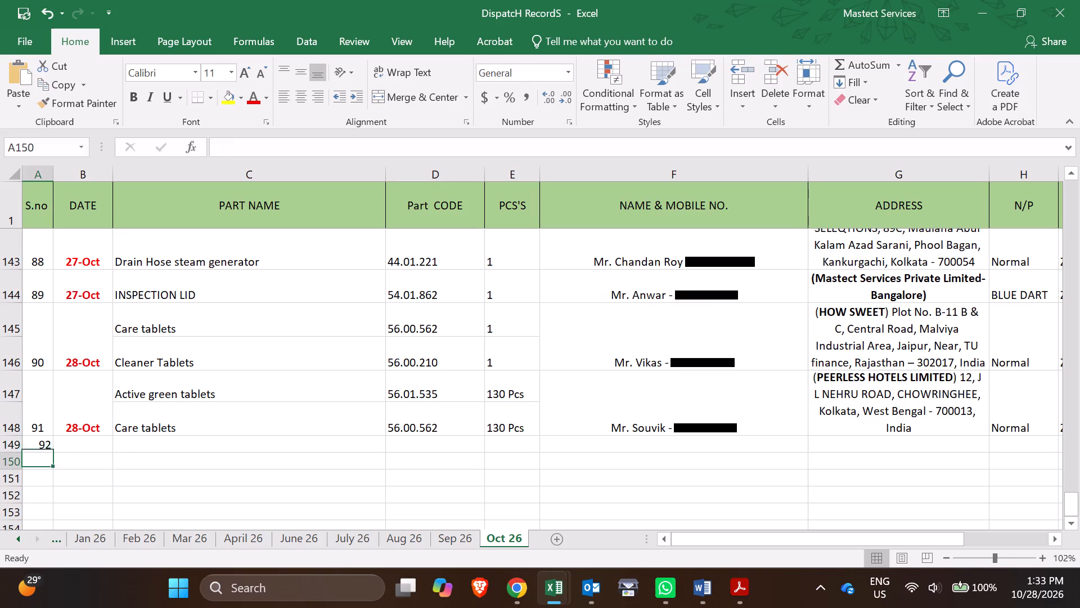
key("Up")
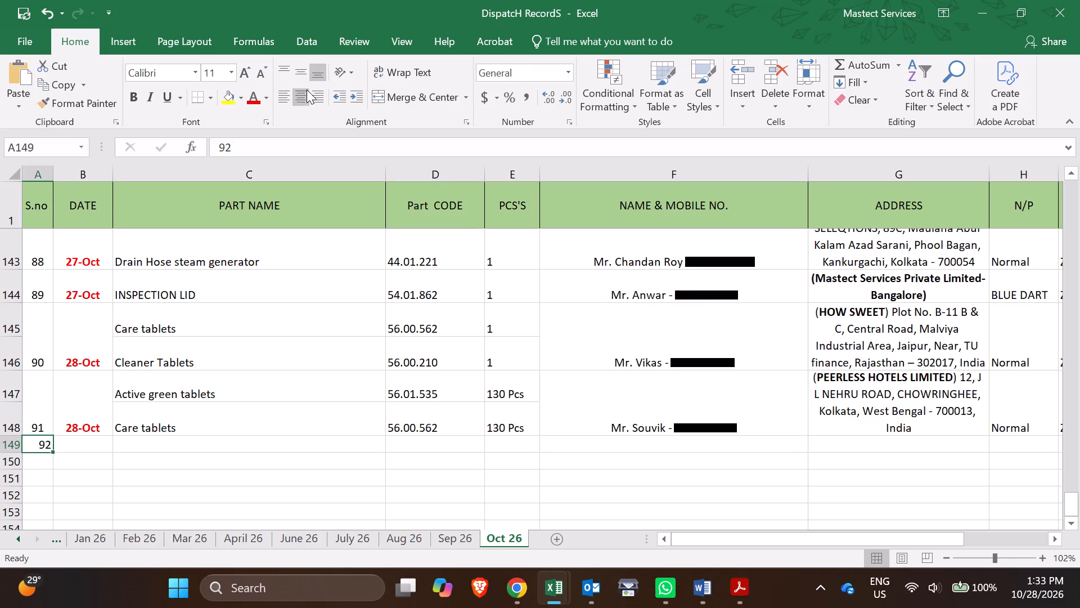
left_click(303, 97)
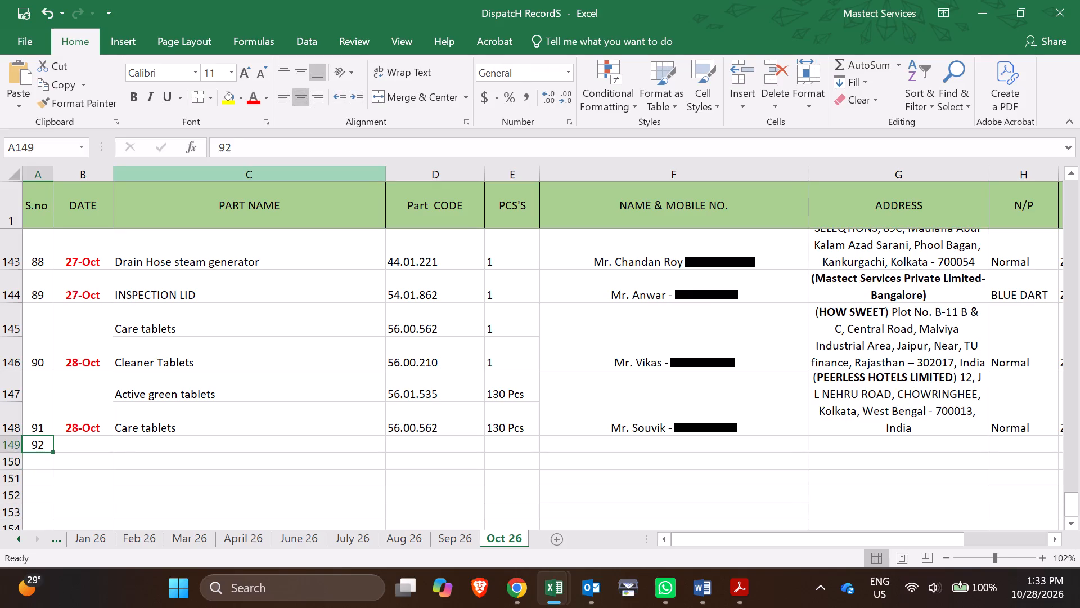
left_click(100, 446)
key("ctrl+s")
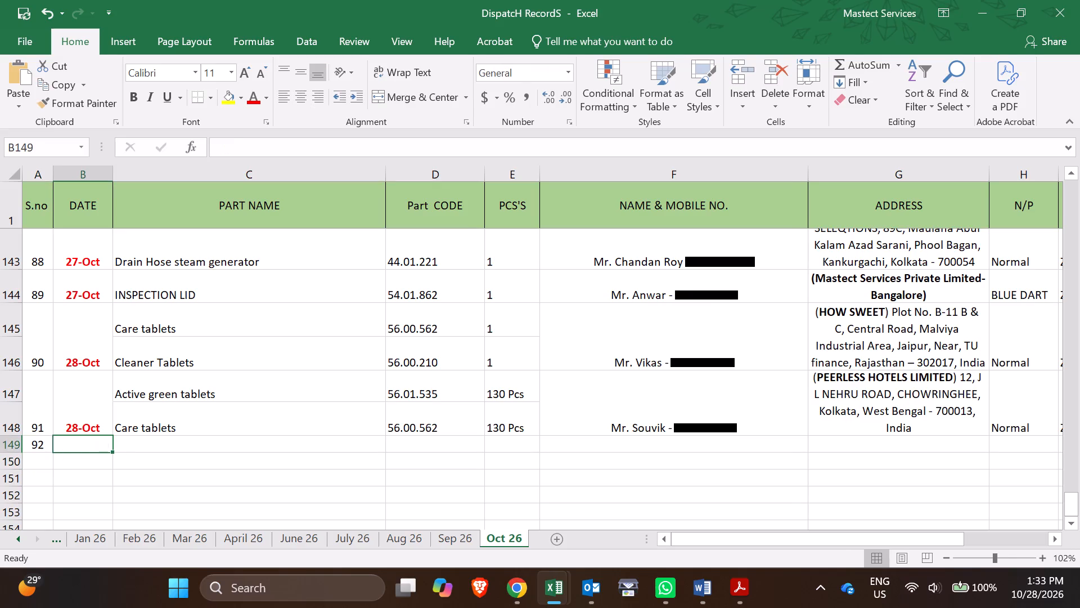
Add serial number 93 below 92 in the S.no column, centre it, and save the workbook.
left_click(31, 463)
type("93")
key("Return")
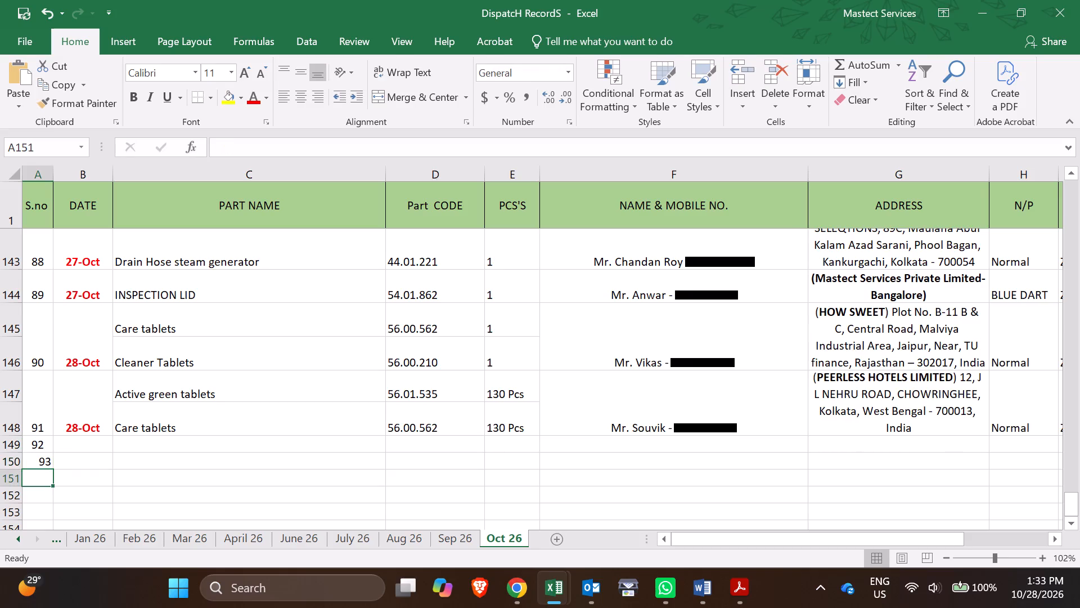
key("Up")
left_click(304, 100)
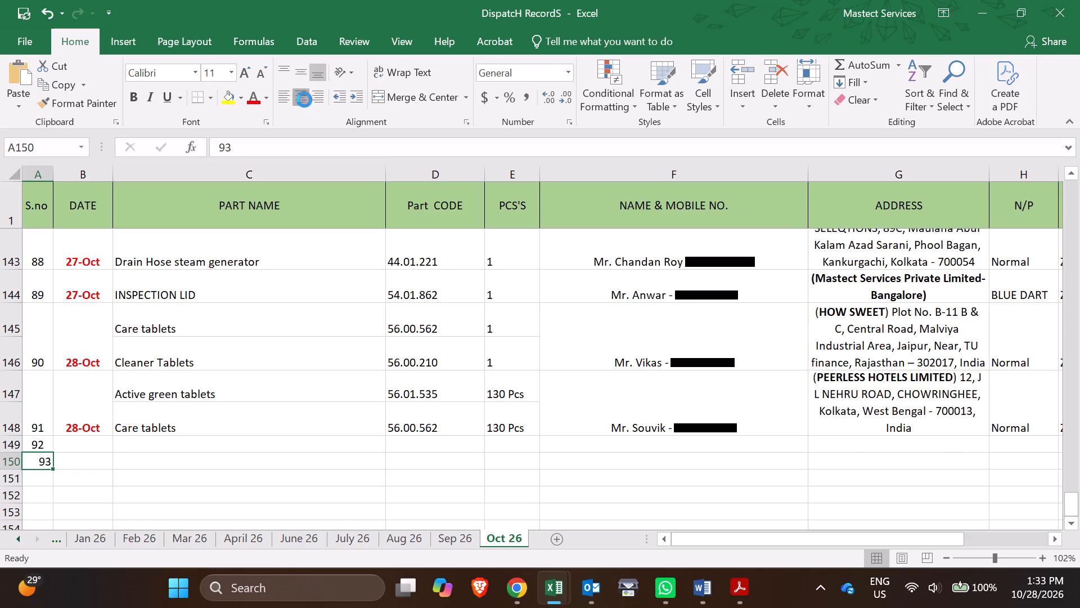
key("ctrl+s")
Copy the 28-Oct date from entry 91 into entry 92's DATE cell, unmerge and centre it, and save the workbook.
left_click(97, 442)
key("ctrl+d")
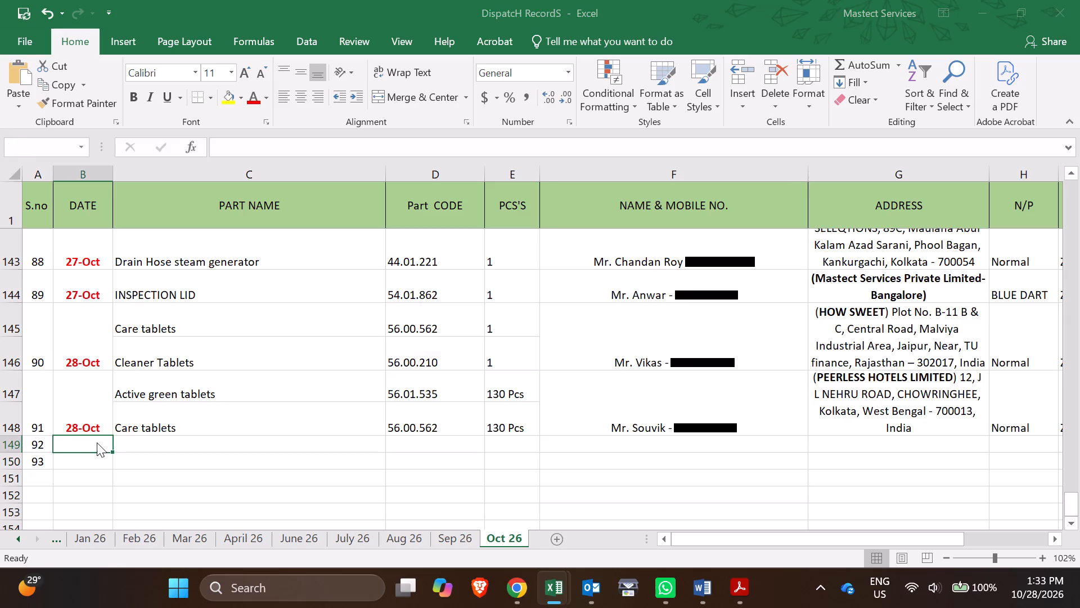
key("Return")
key("Up")
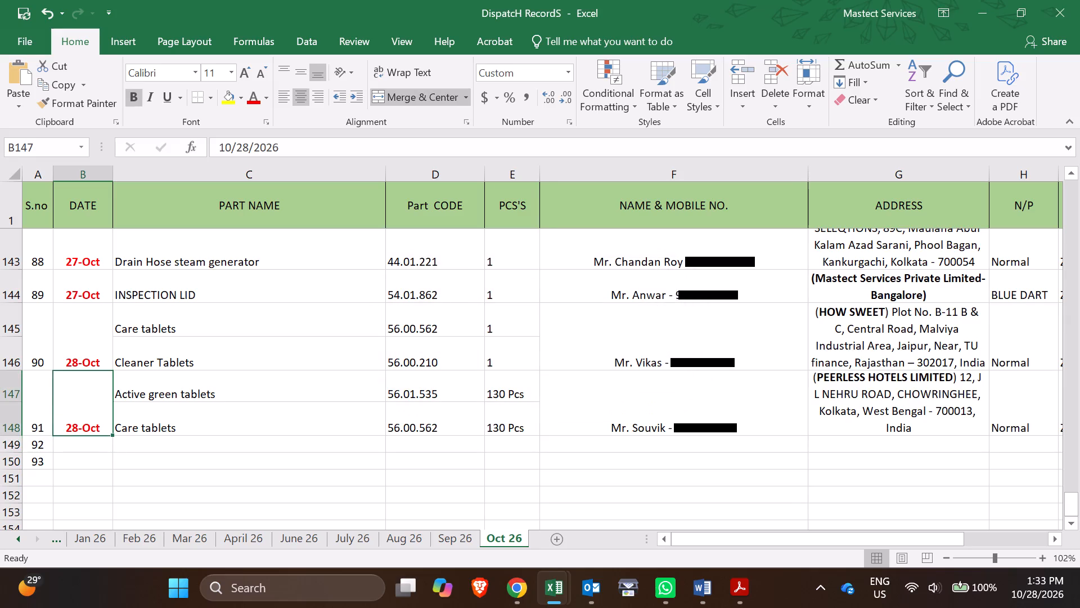
key("ctrl+c")
key("Down")
key("ctrl+v")
key("ctrl+s")
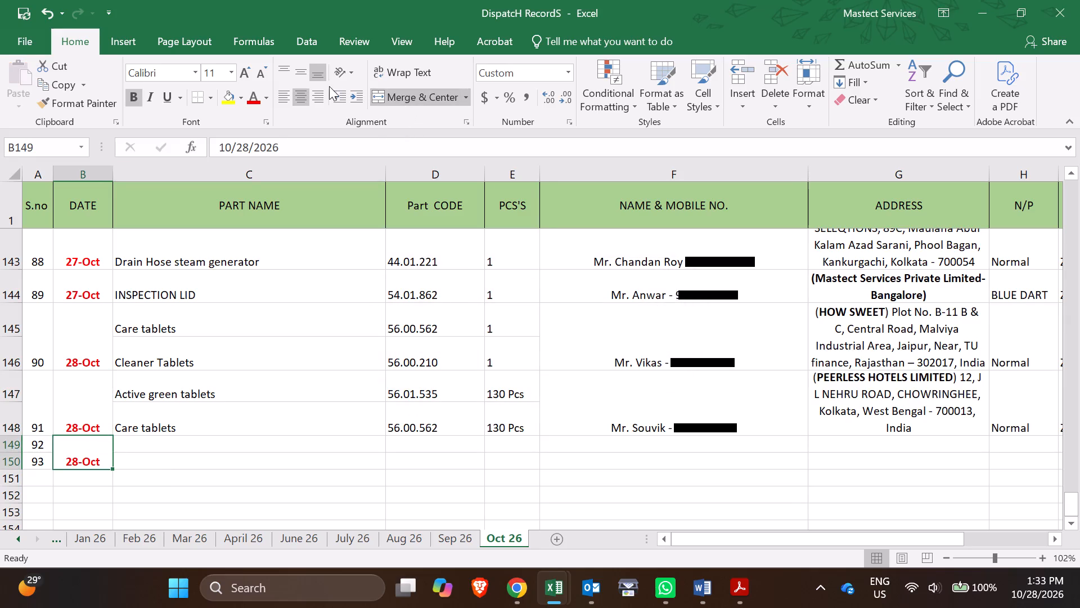
left_click(418, 96)
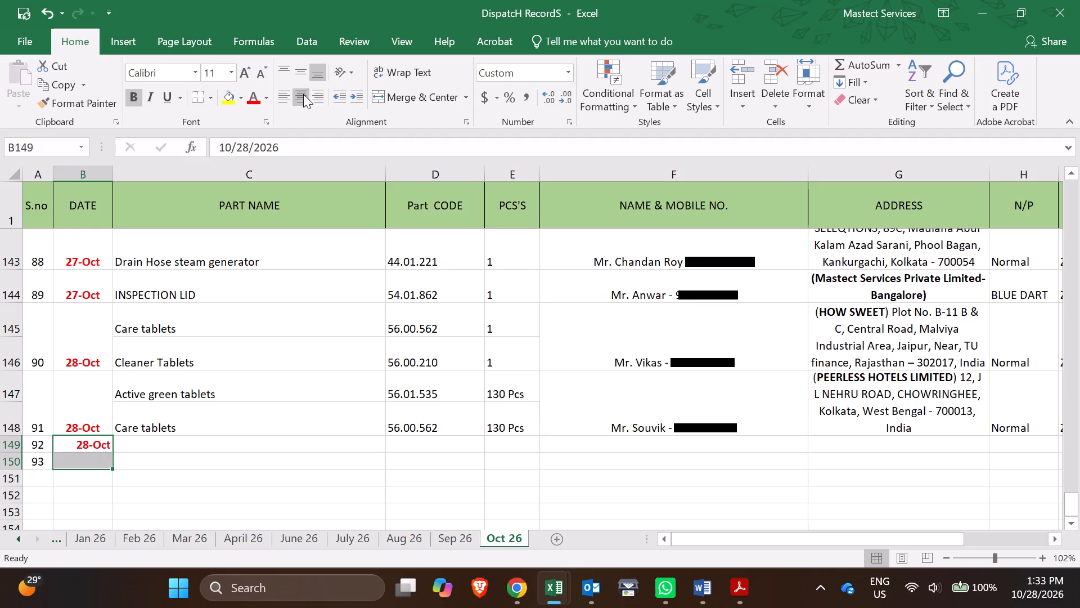
left_click(303, 94)
key("Right")
key("ctrl+s")
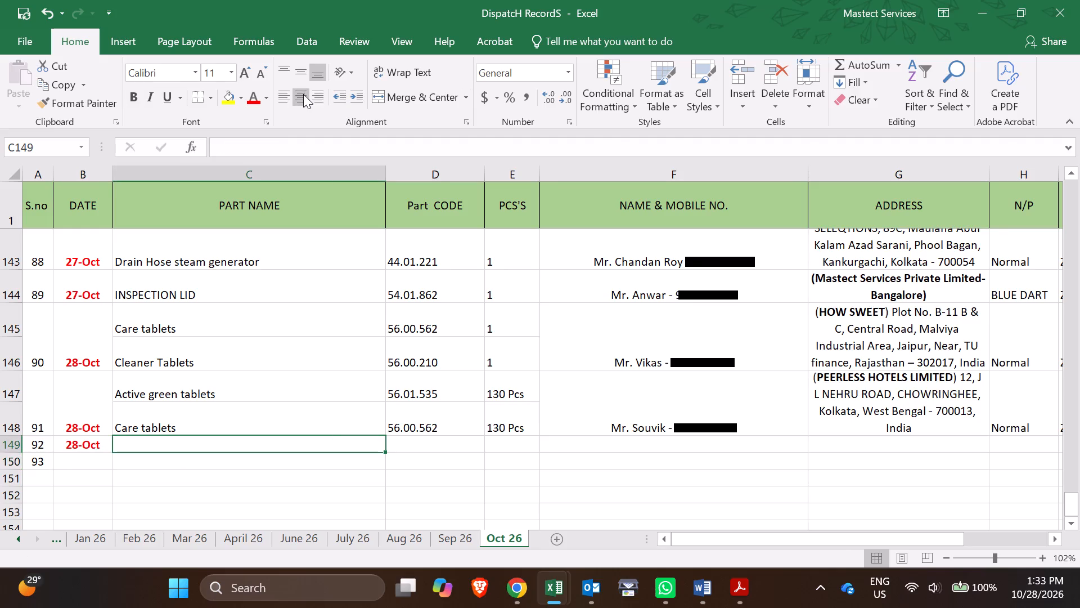